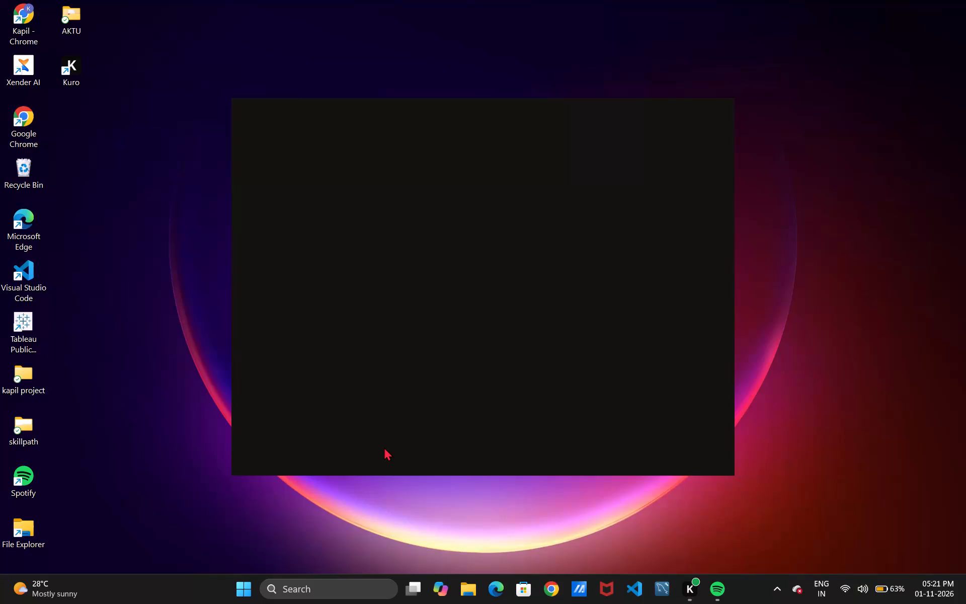
Open Windows search with its list of recent searches.
{"action": "left_click", "coordinate": [301, 587]}
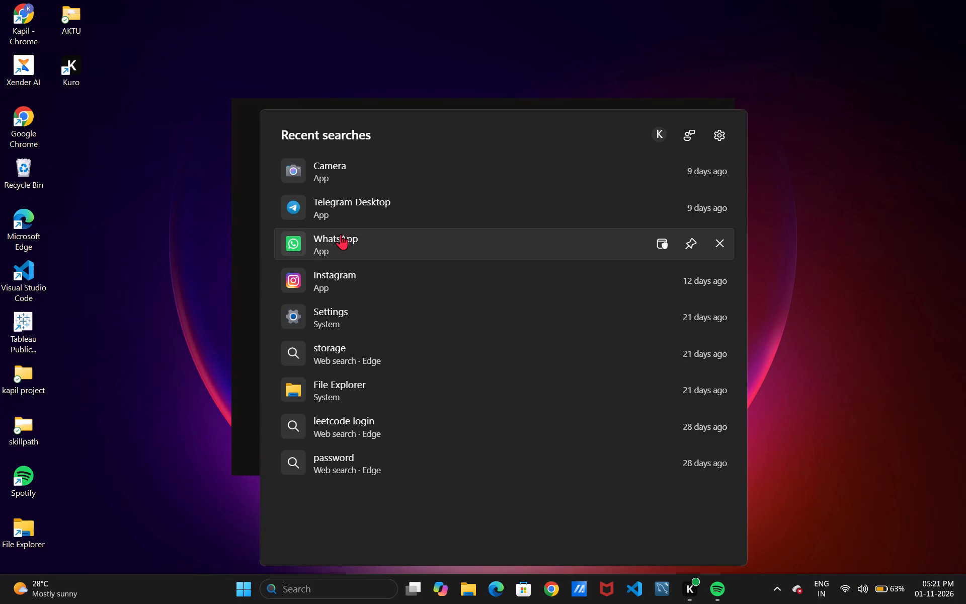
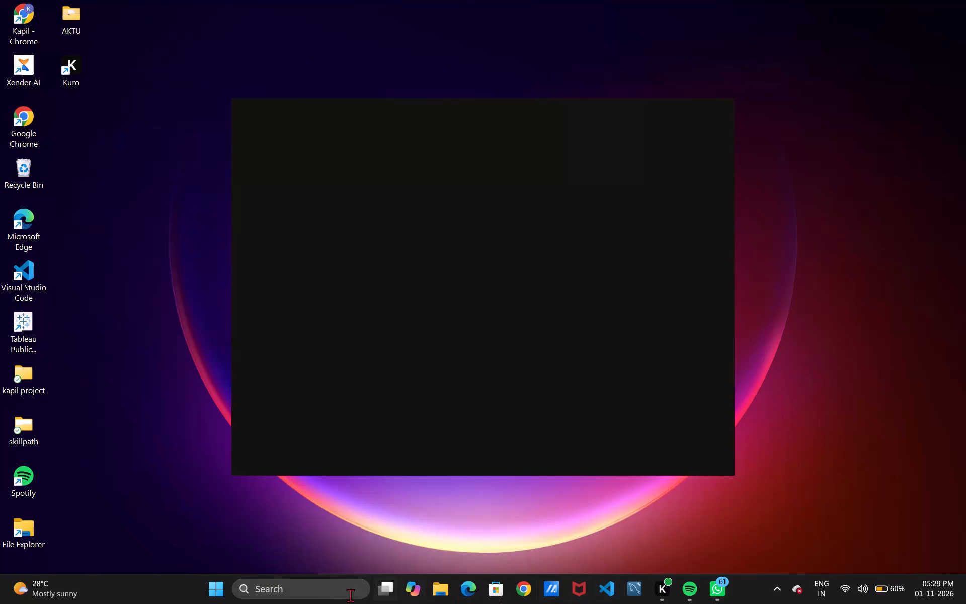
Search Windows for "ms" and open the Word app from the results.
{"action": "left_click", "coordinate": [321, 592]}
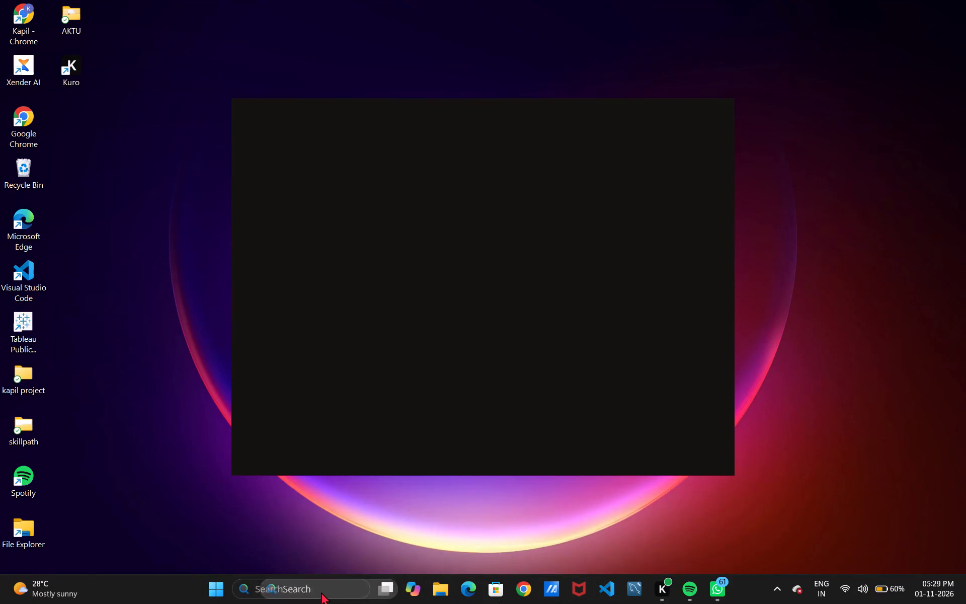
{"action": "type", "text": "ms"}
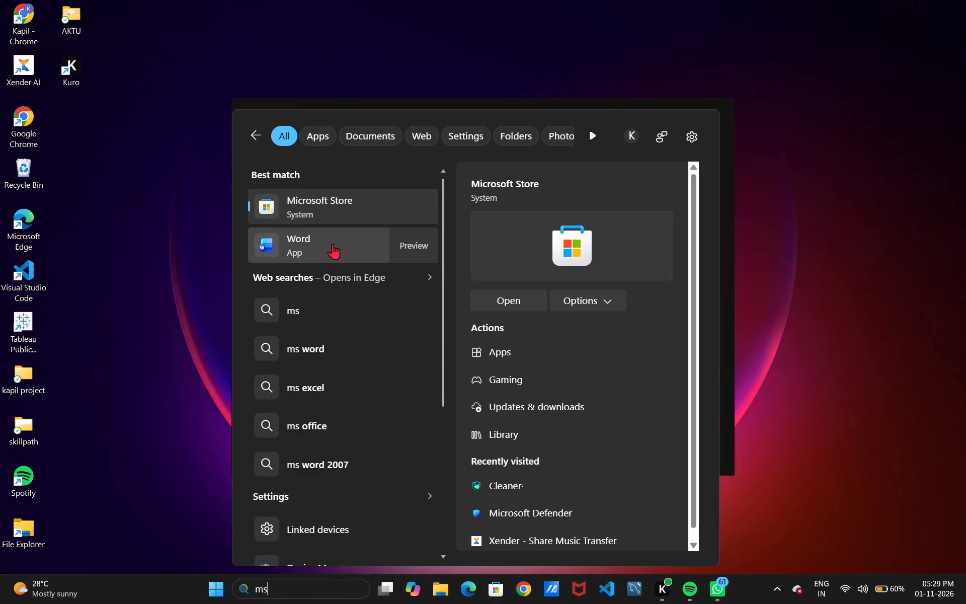
{"action": "left_click", "coordinate": [343, 229]}
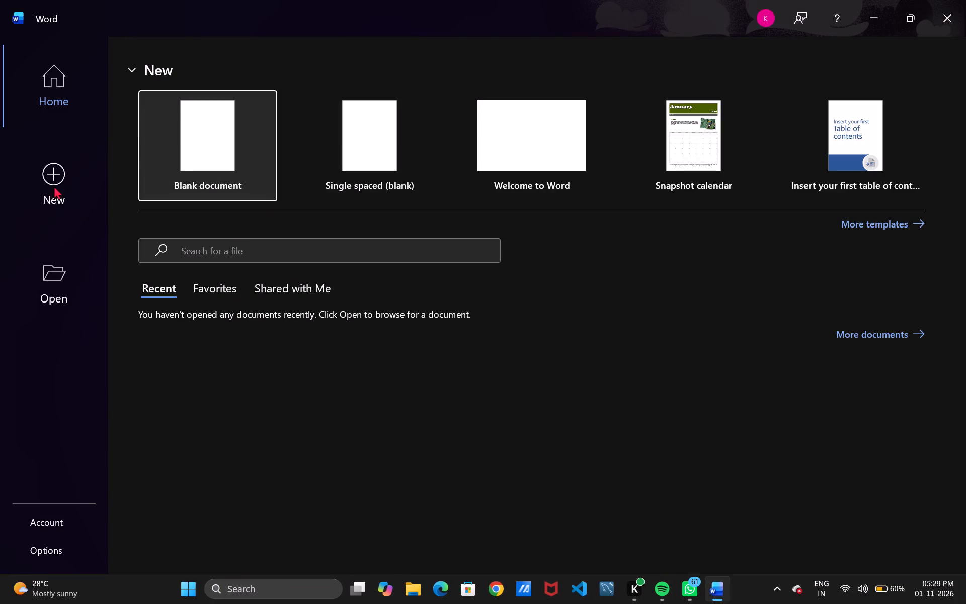
Search the personal OneDrive for an existing file using the term "daa".
{"action": "left_click", "coordinate": [55, 279]}
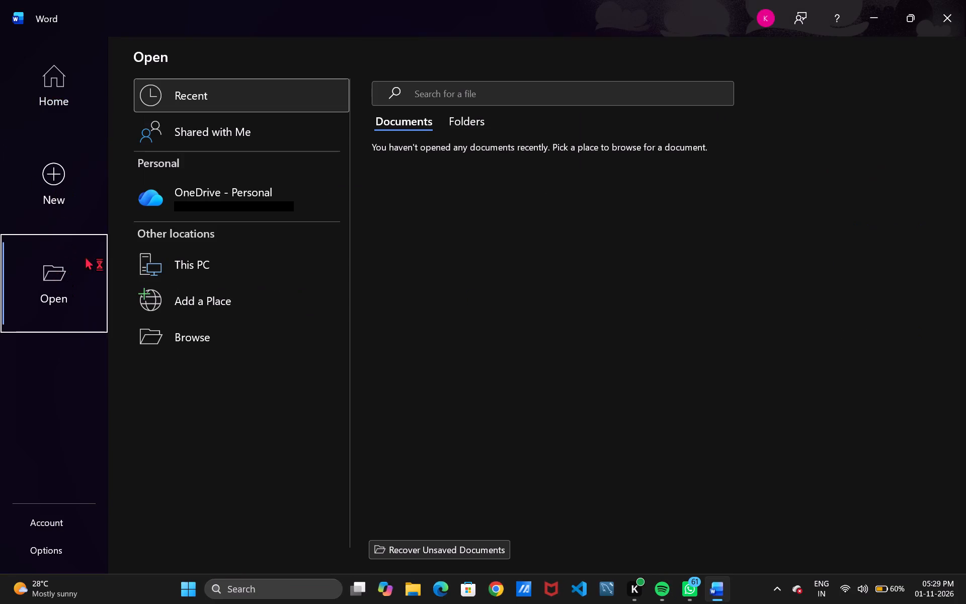
{"action": "left_click", "coordinate": [195, 274]}
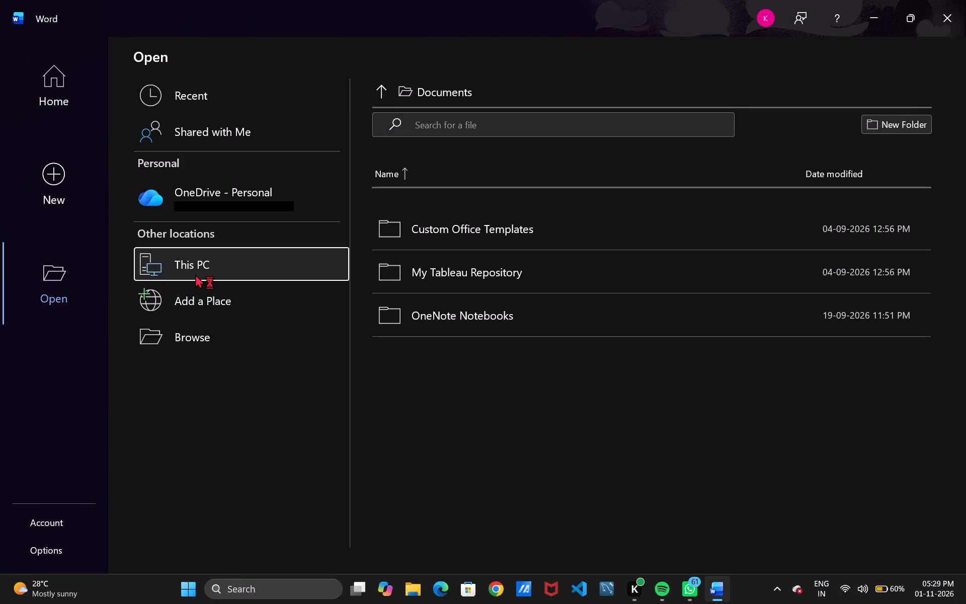
{"action": "left_click", "coordinate": [222, 204]}
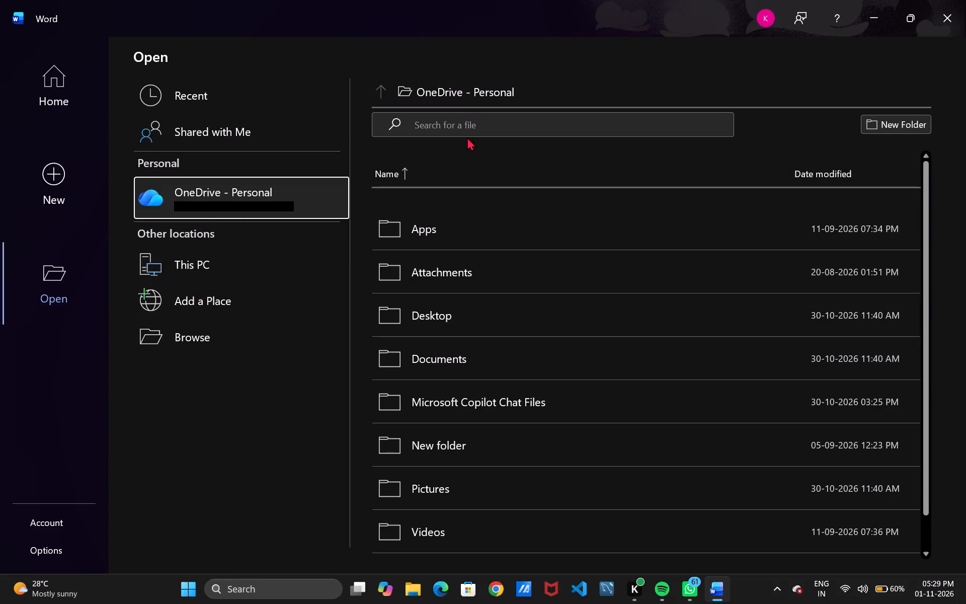
{"action": "left_click", "coordinate": [473, 122]}
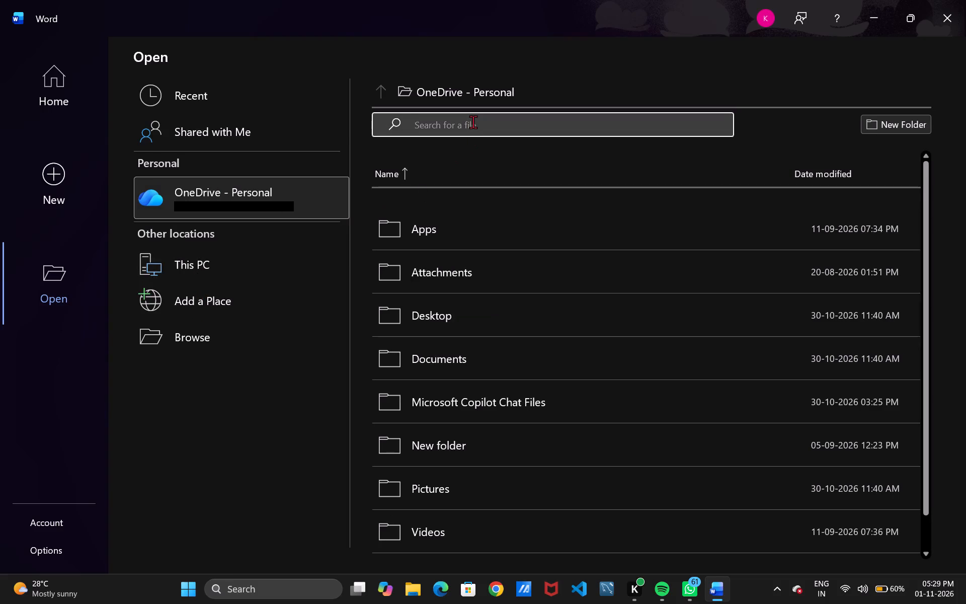
{"action": "type", "text": "da"}
{"action": "key", "text": "a"}
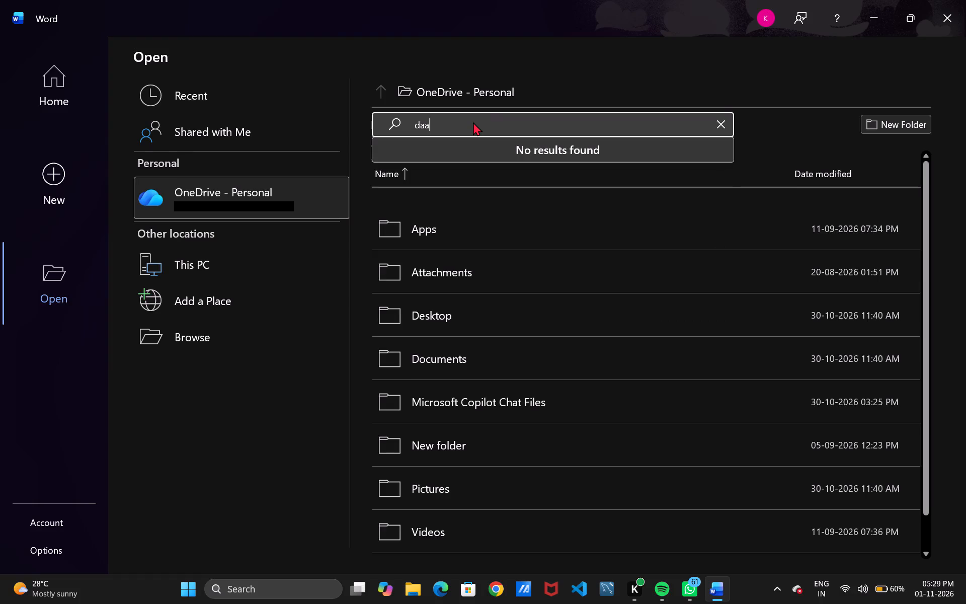
Search the Documents folder on This PC for "daa", and clear the search term.
{"action": "left_click", "coordinate": [245, 256]}
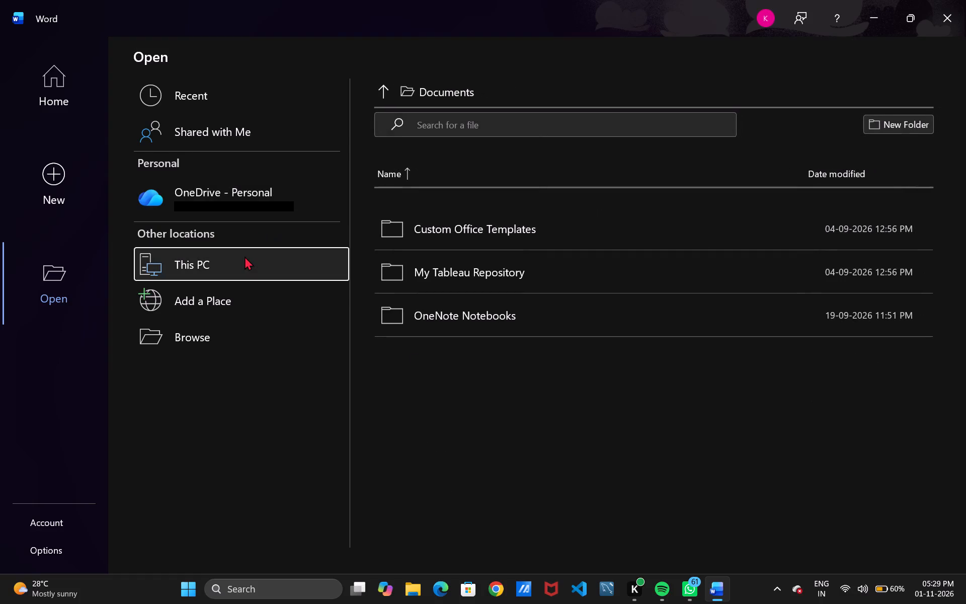
{"action": "left_click", "coordinate": [436, 120]}
{"action": "type", "text": "daa"}
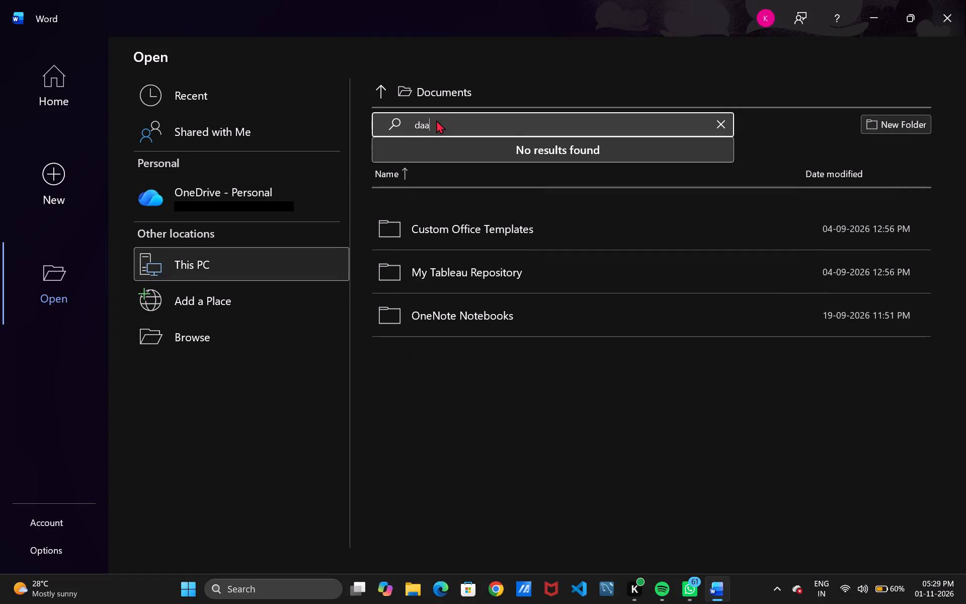
{"action": "key", "text": "BackSpace"}
{"action": "key", "text": "BackSpace"}
{"action": "key", "text": "BackSpace"}
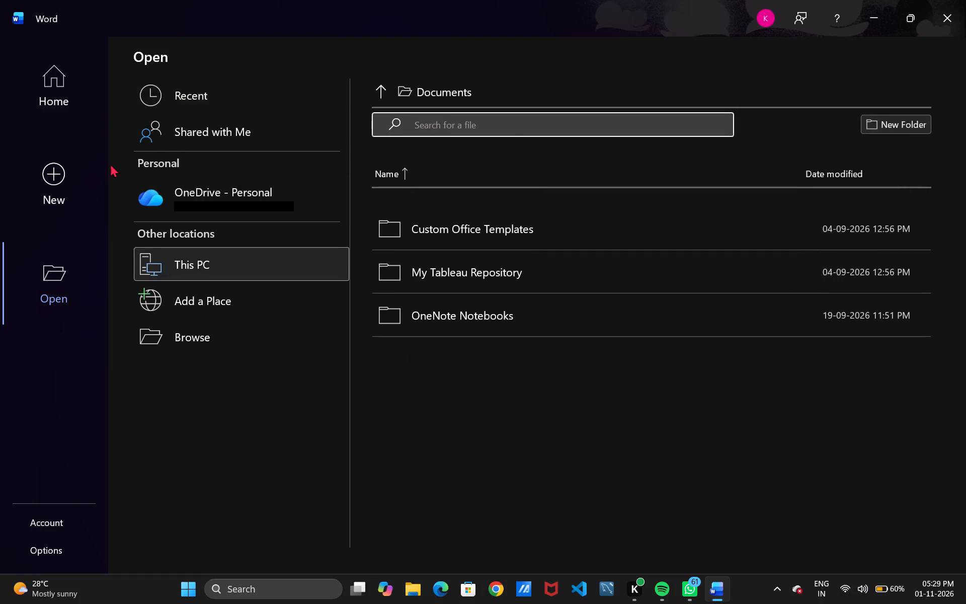
Show the available templates for starting a new document.
{"action": "left_click", "coordinate": [58, 186]}
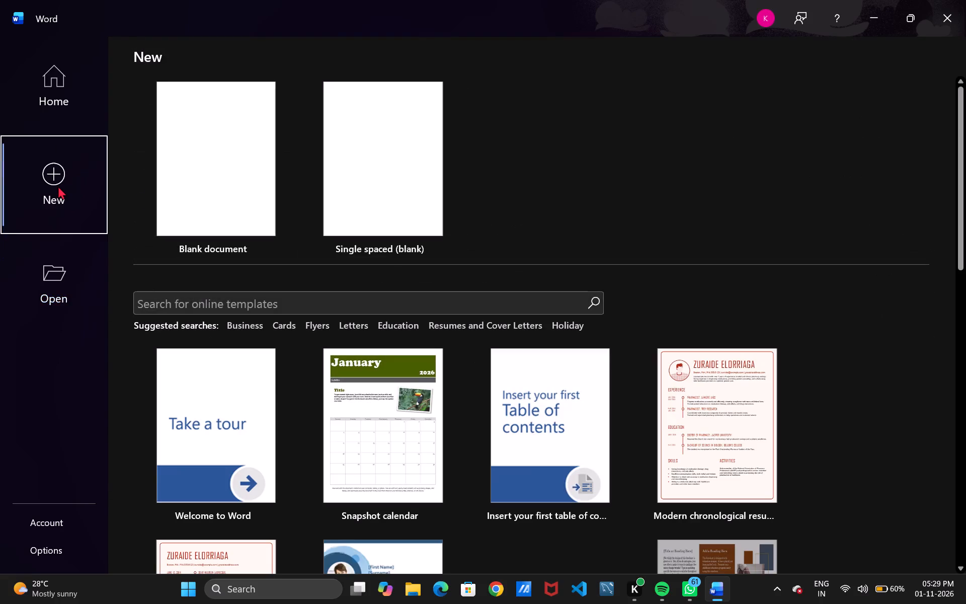
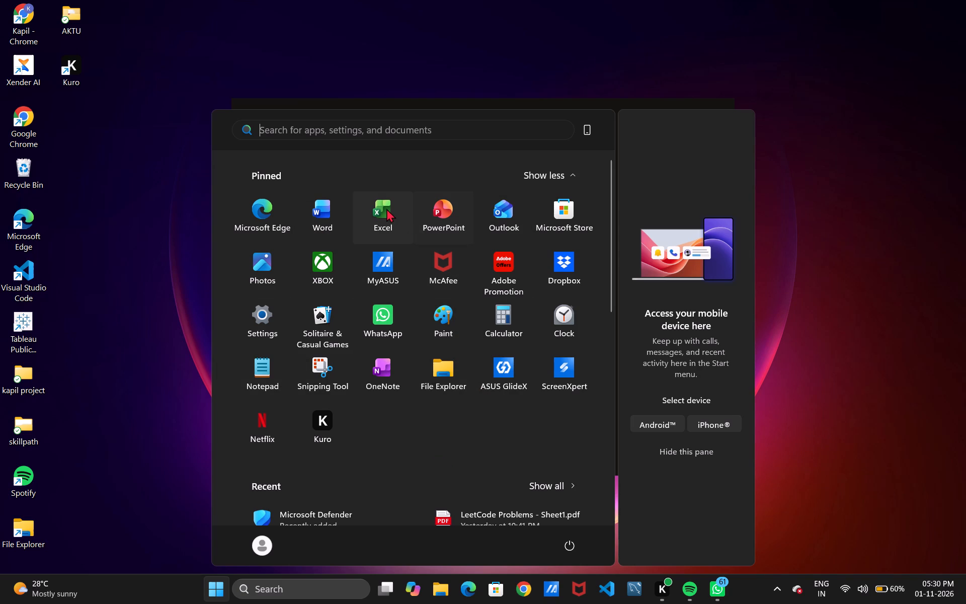
Launch Word and create a new blank document.
{"action": "double_click", "coordinate": [331, 208]}
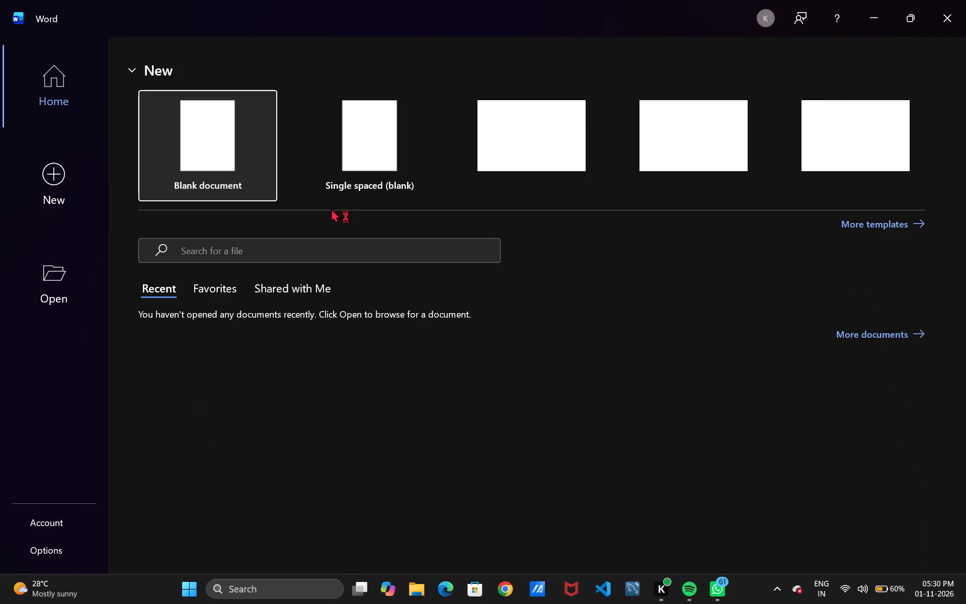
{"action": "double_click", "coordinate": [194, 140]}
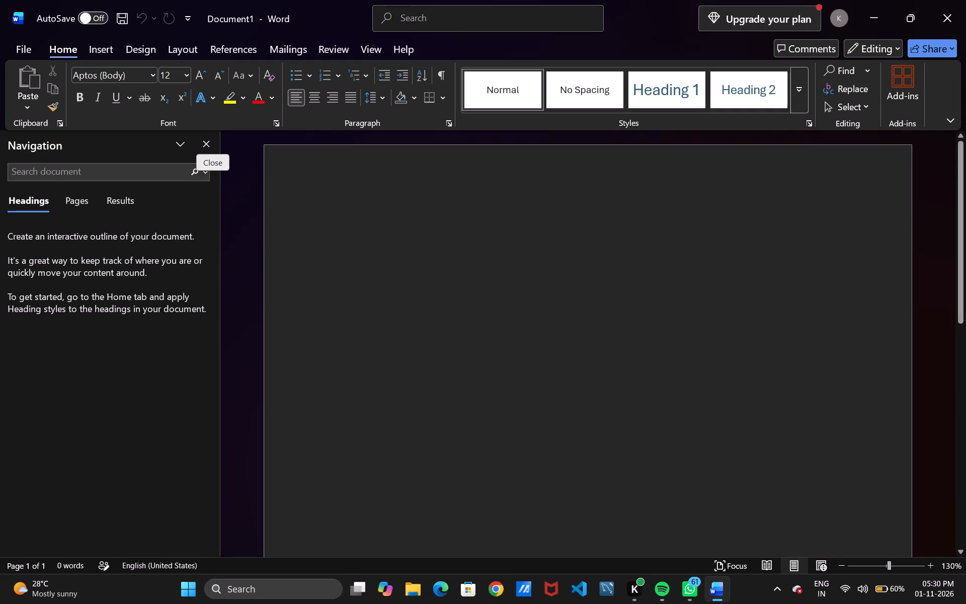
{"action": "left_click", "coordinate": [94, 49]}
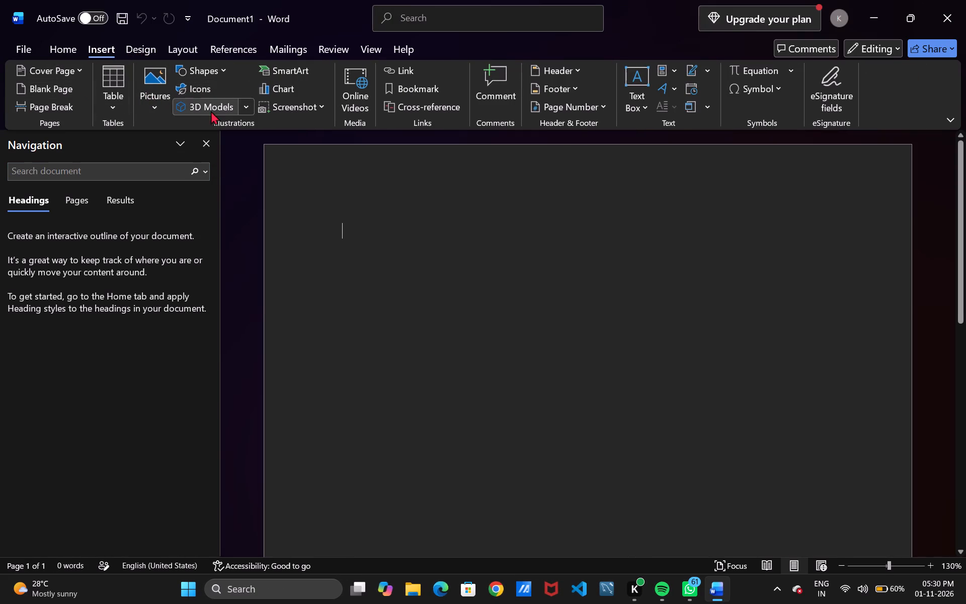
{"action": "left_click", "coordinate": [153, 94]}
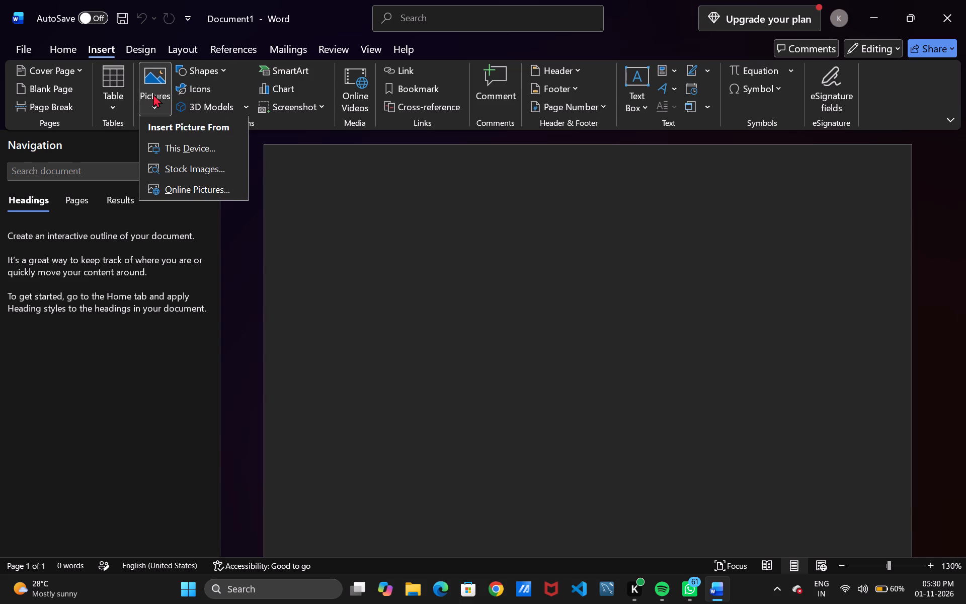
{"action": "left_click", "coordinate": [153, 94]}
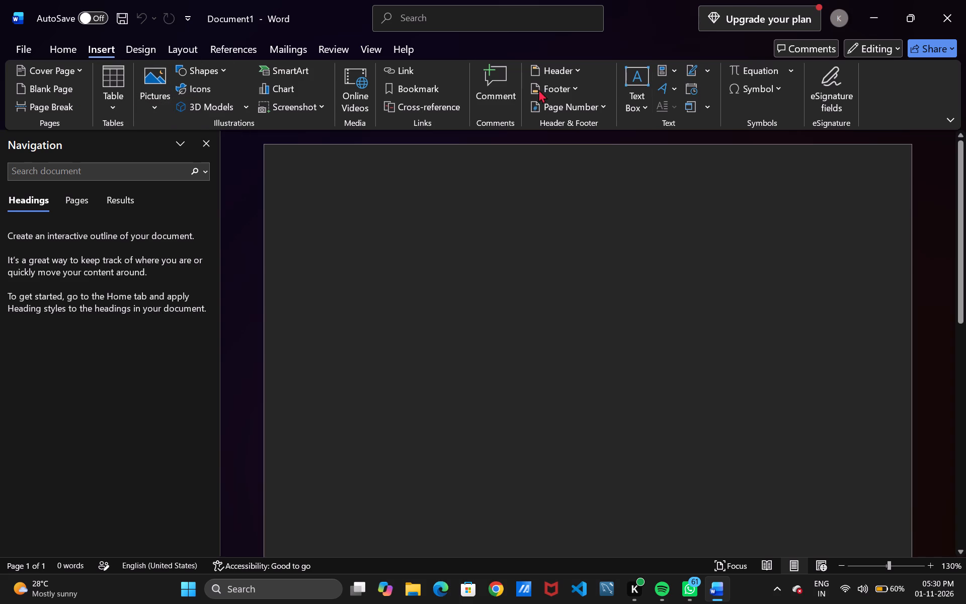
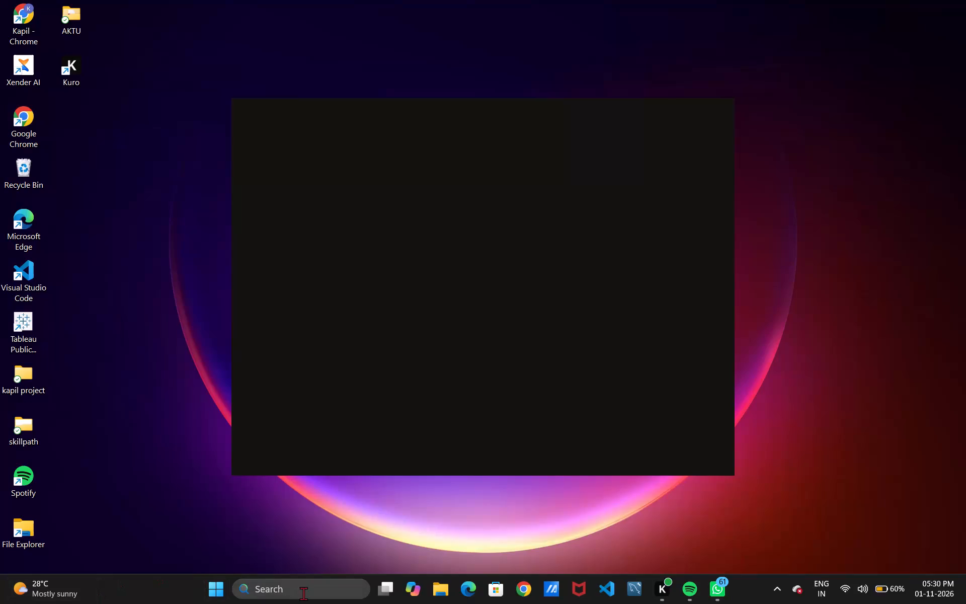
Open daa front page .pdf from File Explorer's recent files and view the page down to the submission details.
{"action": "left_click", "coordinate": [443, 582]}
{"action": "double_click", "coordinate": [173, 322]}
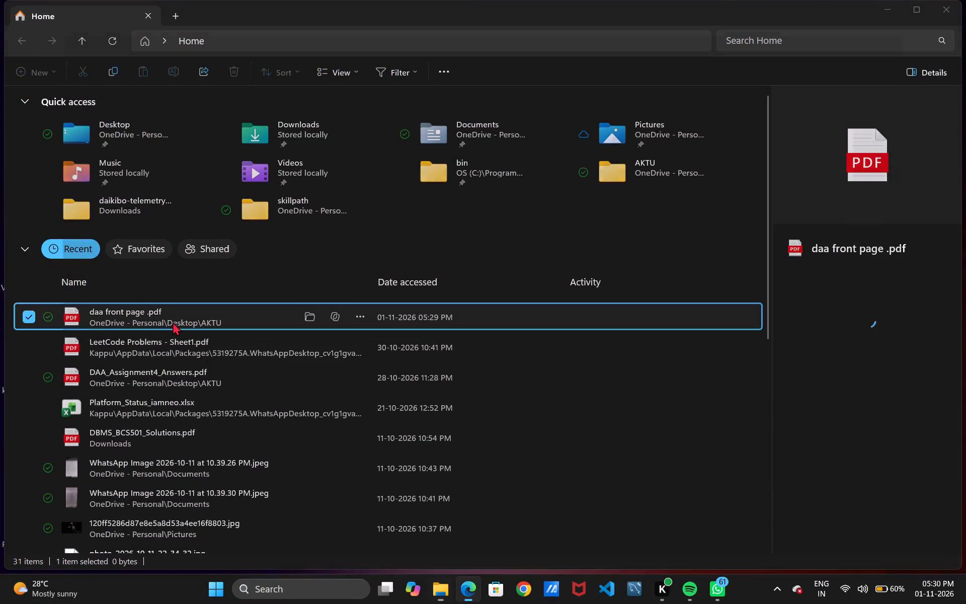
{"action": "scroll", "coordinate": [369, 280], "scroll_direction": "down", "scroll_amount": 1}
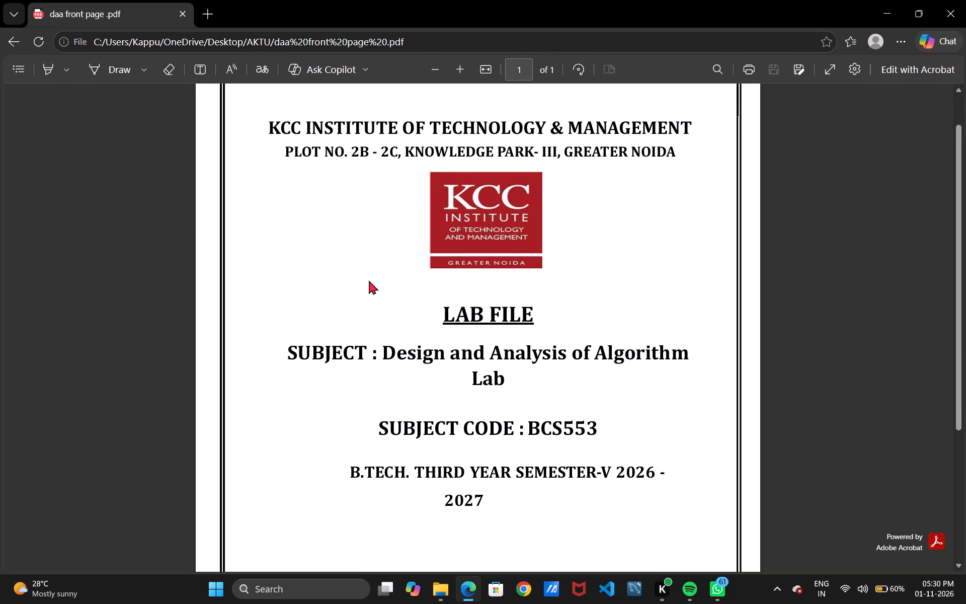
{"action": "scroll", "coordinate": [369, 280], "scroll_direction": "down", "scroll_amount": 1}
{"action": "scroll", "coordinate": [422, 306], "scroll_direction": "down", "scroll_amount": 2}
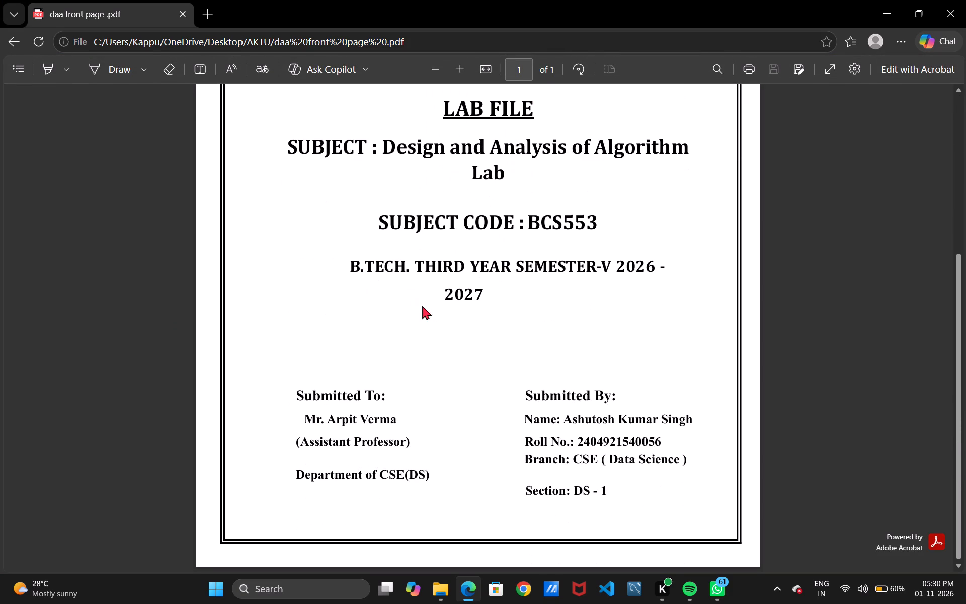
{"action": "scroll", "coordinate": [422, 306], "scroll_direction": "down", "scroll_amount": 1}
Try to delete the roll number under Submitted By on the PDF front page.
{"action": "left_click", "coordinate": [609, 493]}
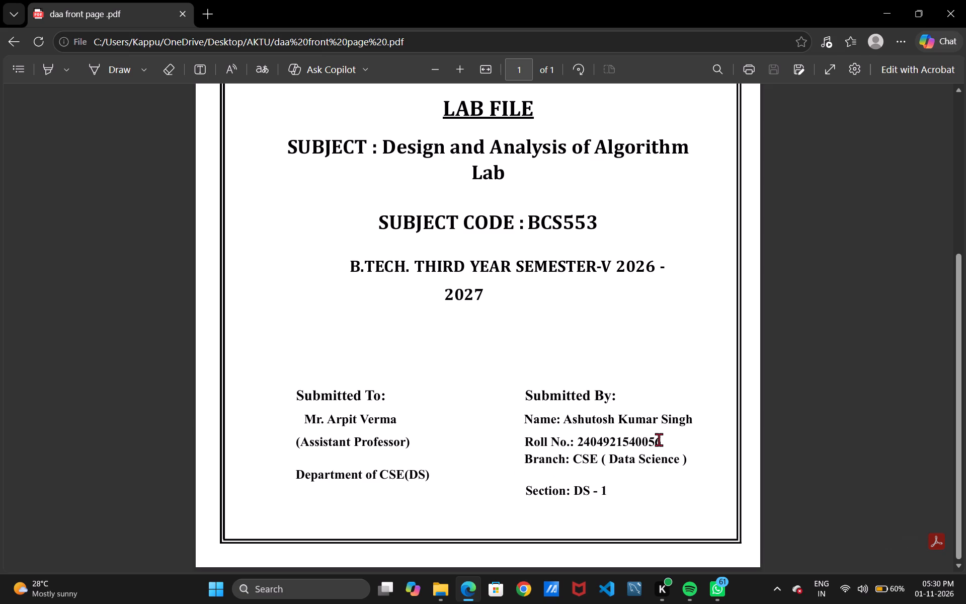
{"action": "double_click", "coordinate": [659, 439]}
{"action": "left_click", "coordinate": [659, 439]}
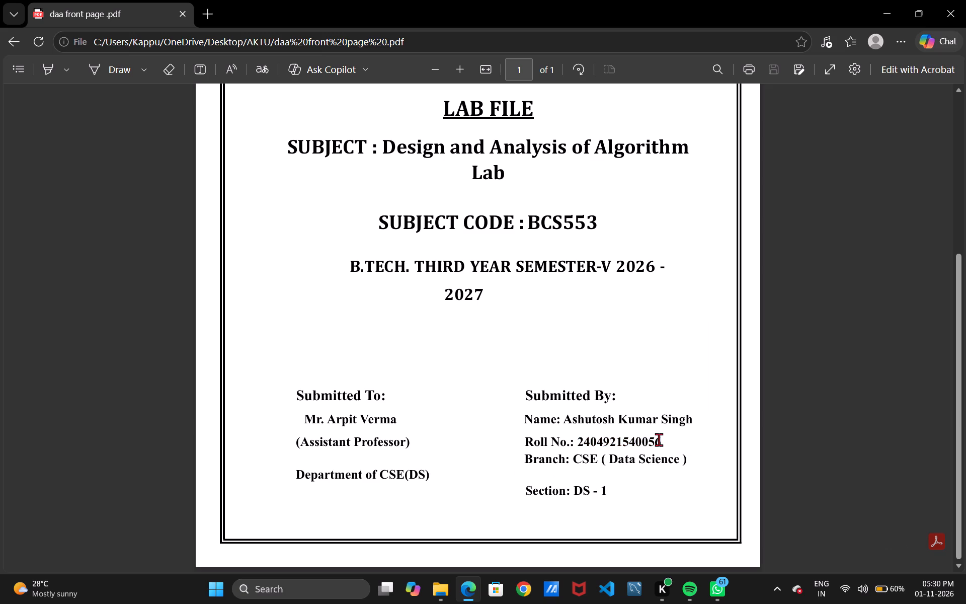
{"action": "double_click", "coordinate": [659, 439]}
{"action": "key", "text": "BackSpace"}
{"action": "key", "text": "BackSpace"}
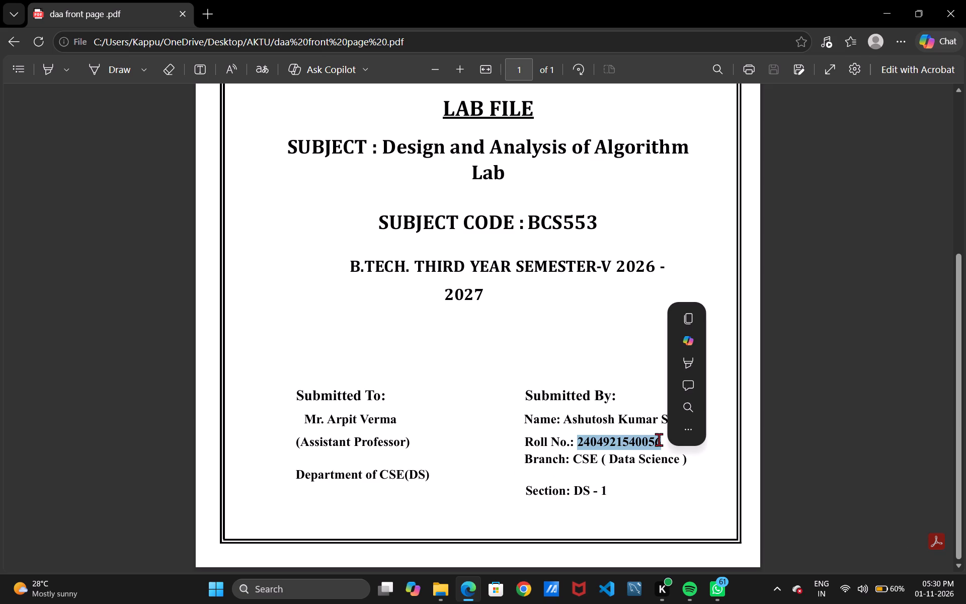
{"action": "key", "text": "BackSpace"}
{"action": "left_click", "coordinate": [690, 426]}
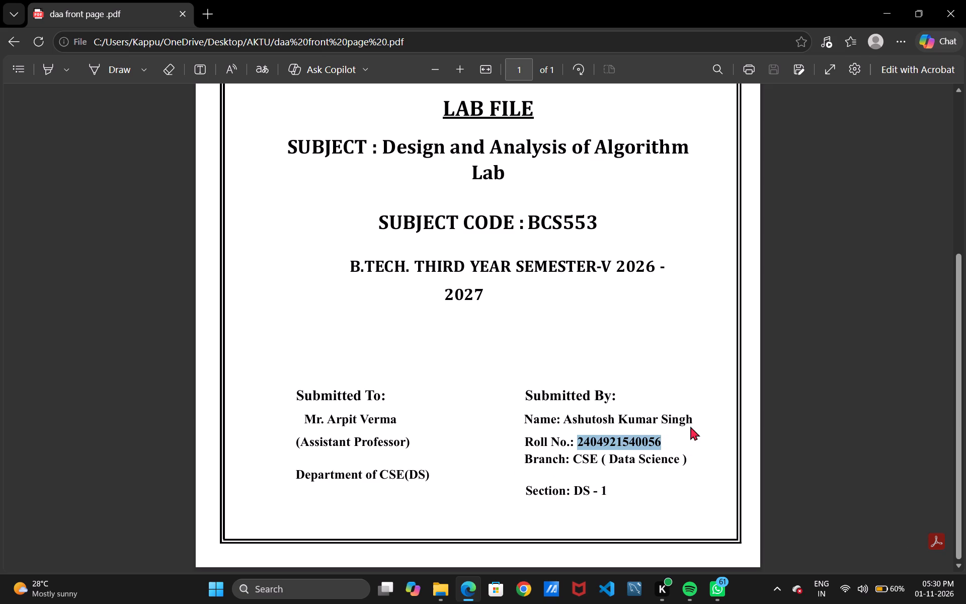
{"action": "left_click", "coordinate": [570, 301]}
Check the PDF viewer's settings and the Edit with Acrobat options for a way to edit the page, declining the trial offer.
{"action": "scroll", "coordinate": [488, 197], "scroll_direction": "up", "scroll_amount": 5}
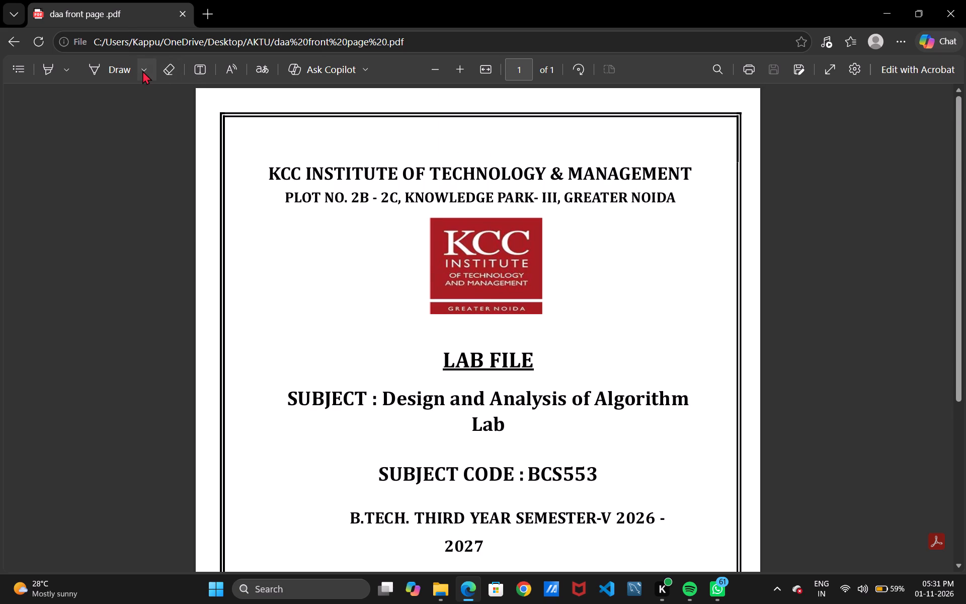
{"action": "key", "text": "Right"}
{"action": "key", "text": "Right"}
{"action": "key", "text": "Right"}
{"action": "key", "text": "Right"}
{"action": "left_click", "coordinate": [847, 63]}
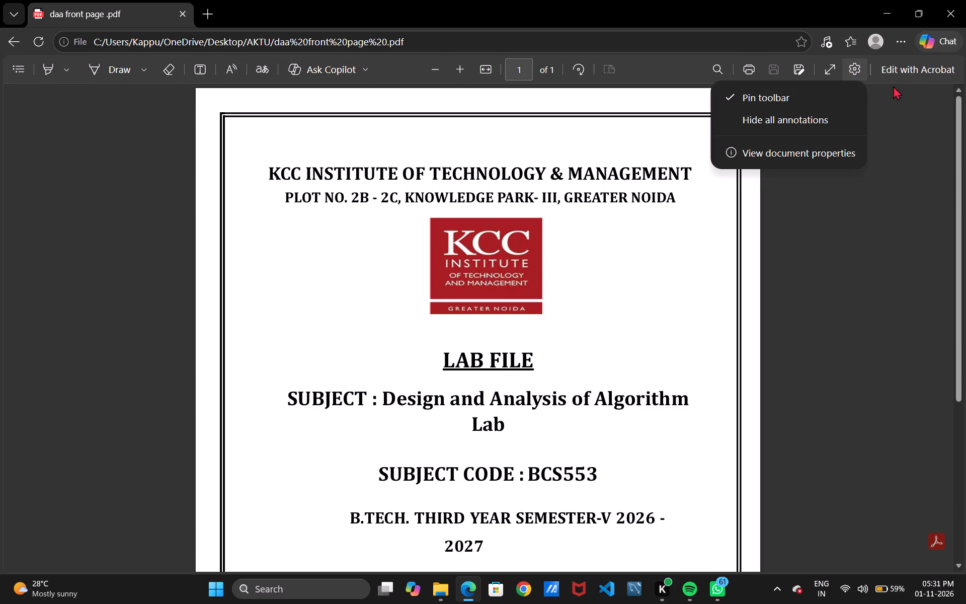
{"action": "left_click", "coordinate": [935, 65]}
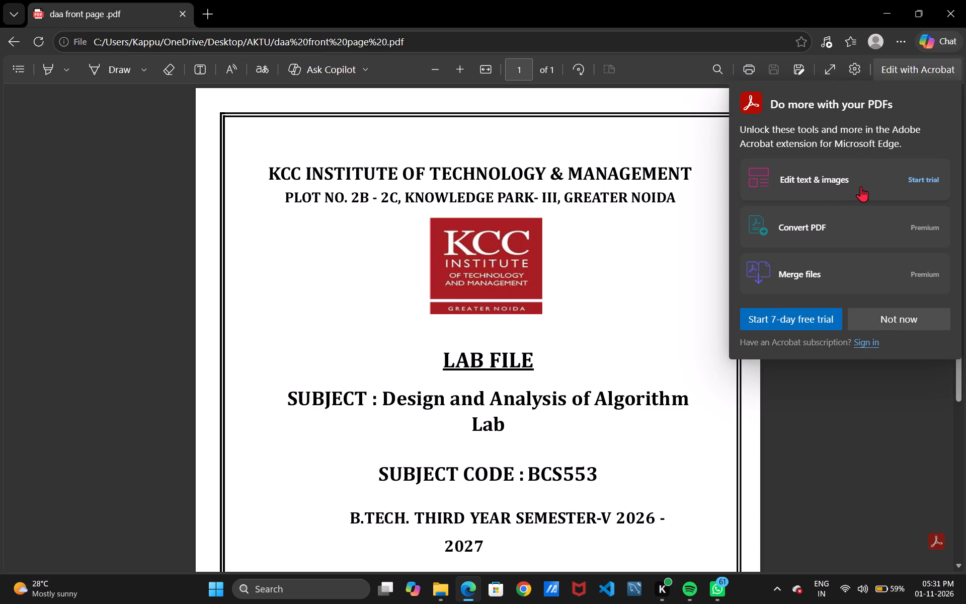
{"action": "left_click", "coordinate": [889, 324]}
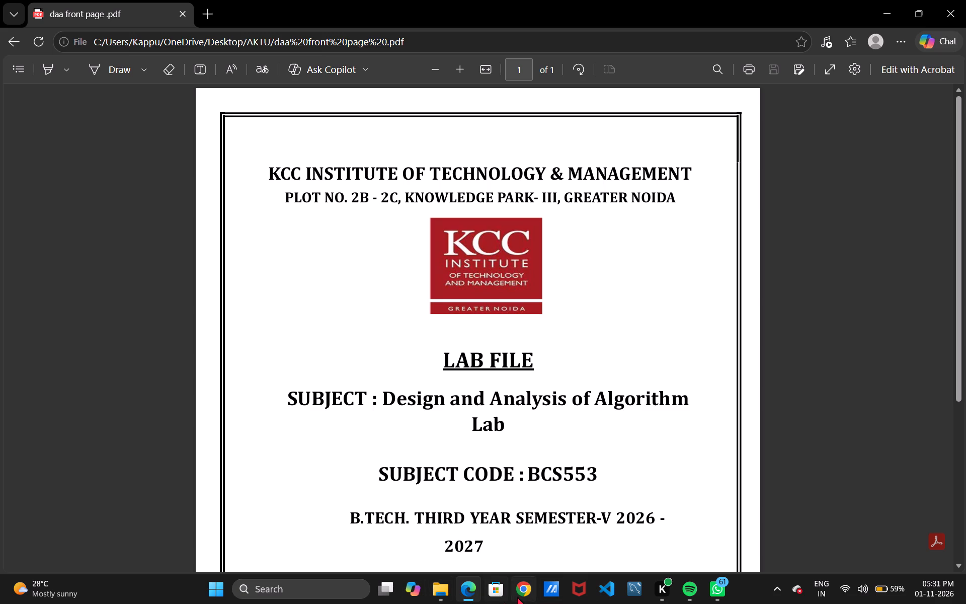
Switch to Microsoft Store and search for "pdf editor".
{"action": "left_click", "coordinate": [501, 601]}
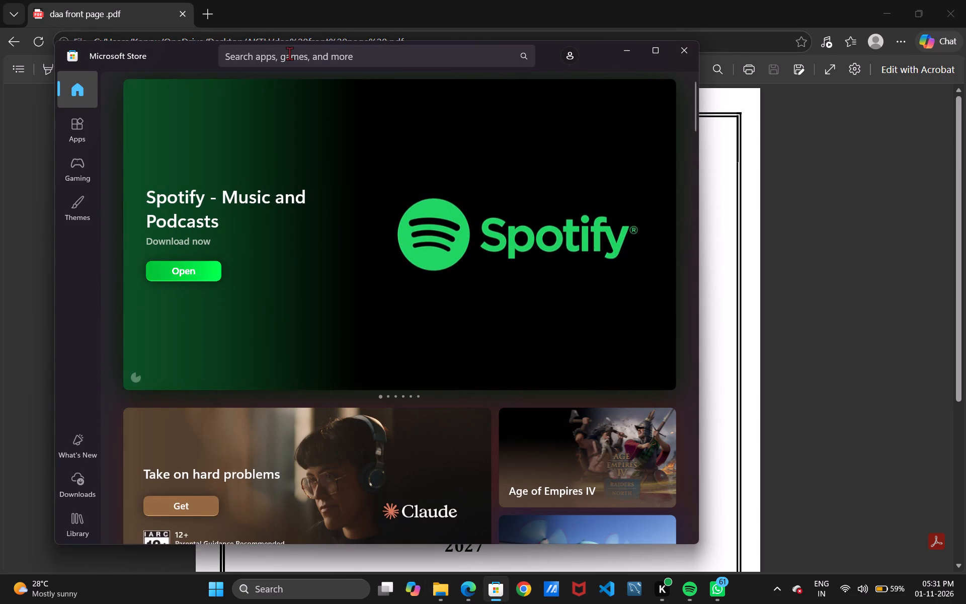
{"action": "key", "text": "p"}
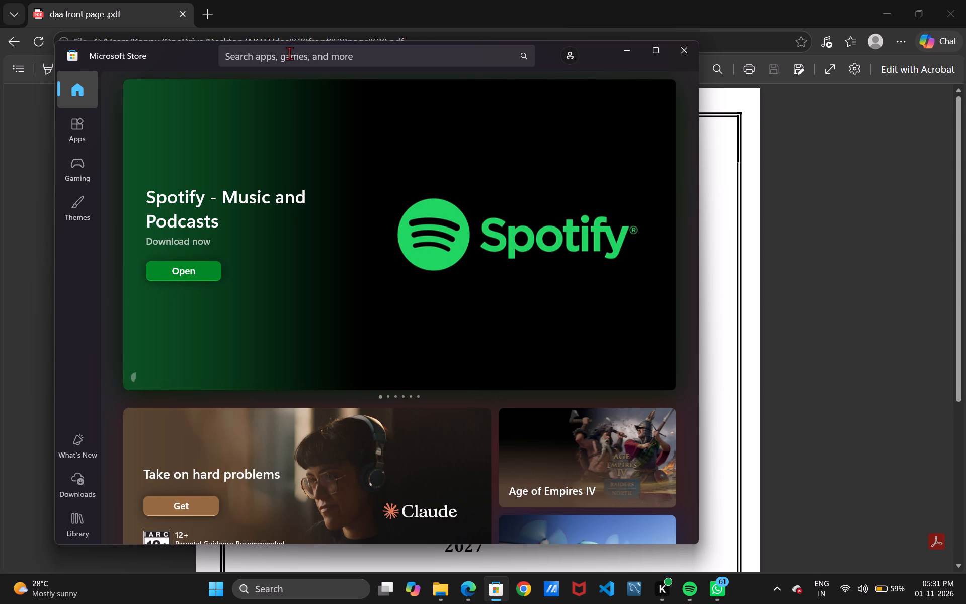
{"action": "type", "text": "df"}
{"action": "key", "text": "space"}
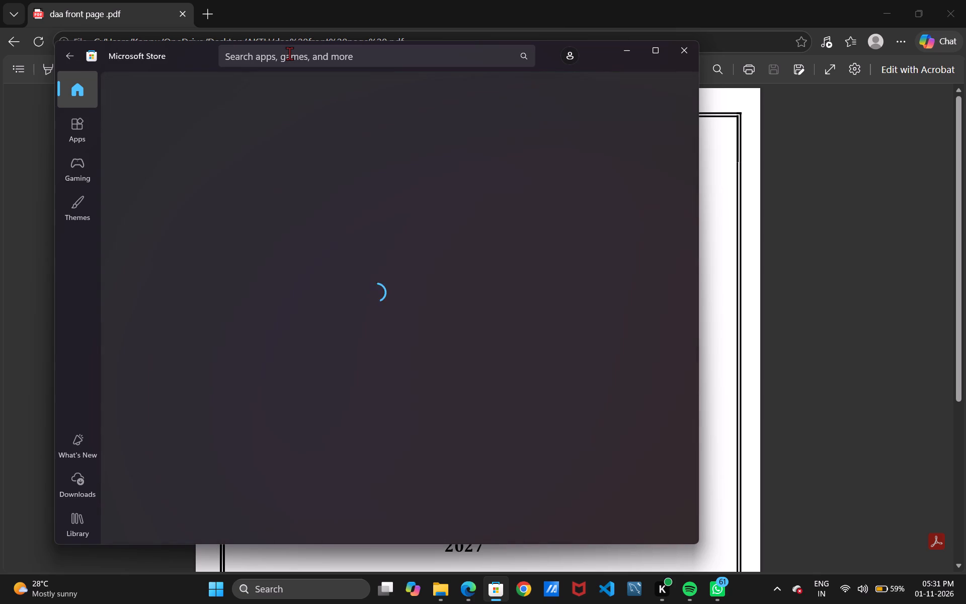
{"action": "left_click", "coordinate": [278, 65]}
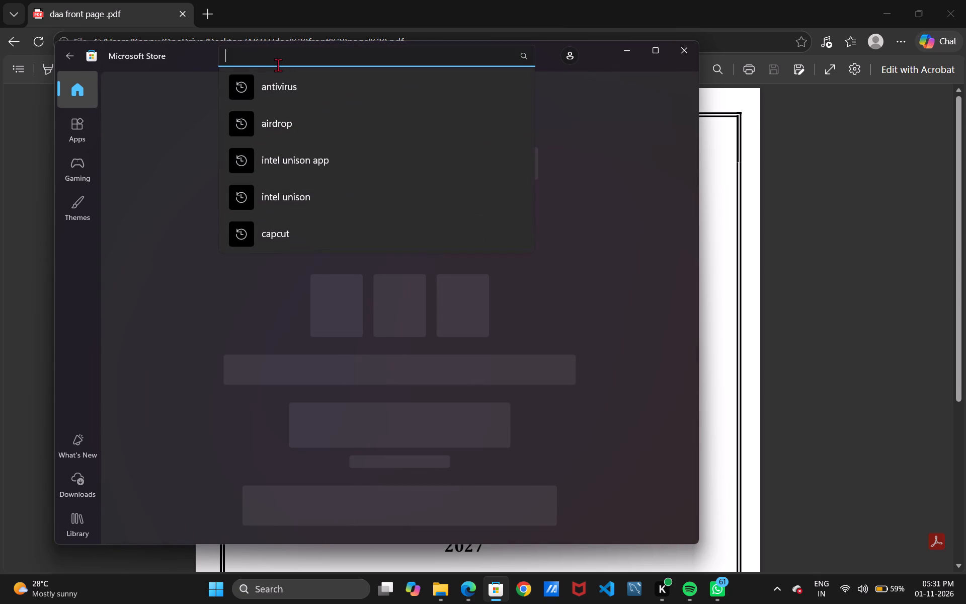
{"action": "type", "text": "pdf"}
{"action": "key", "text": "space"}
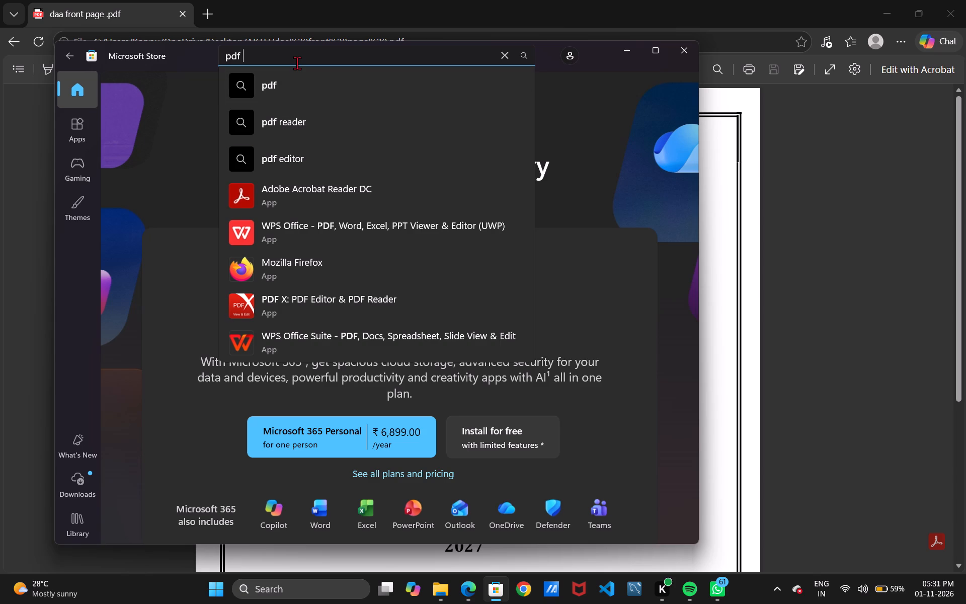
{"action": "type", "text": "edit"}
{"action": "key", "text": "space"}
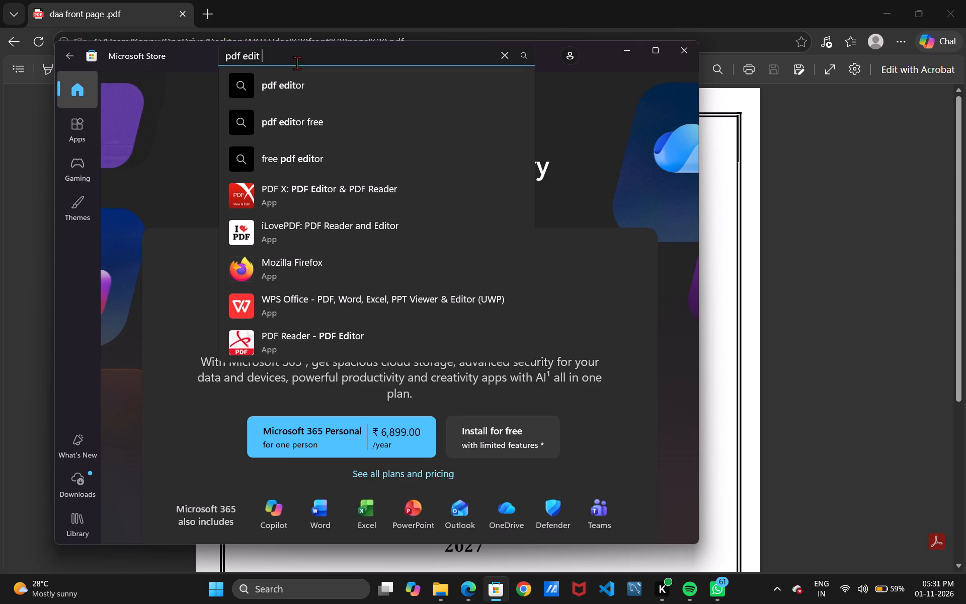
{"action": "left_click", "coordinate": [297, 80]}
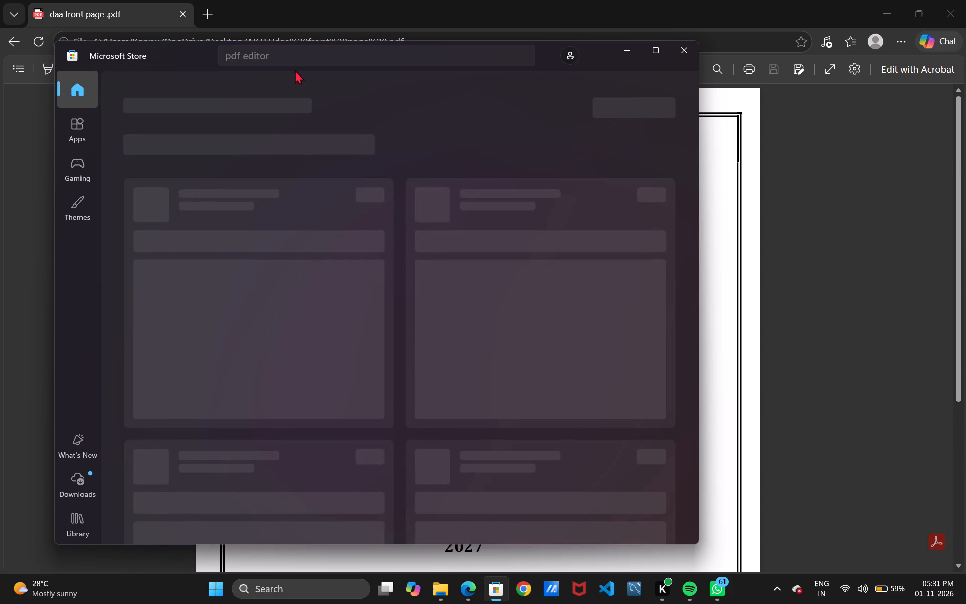
Refine the store search to "pdf editor free" and start installing Free PDF Editor & Tools.
{"action": "left_click", "coordinate": [290, 55]}
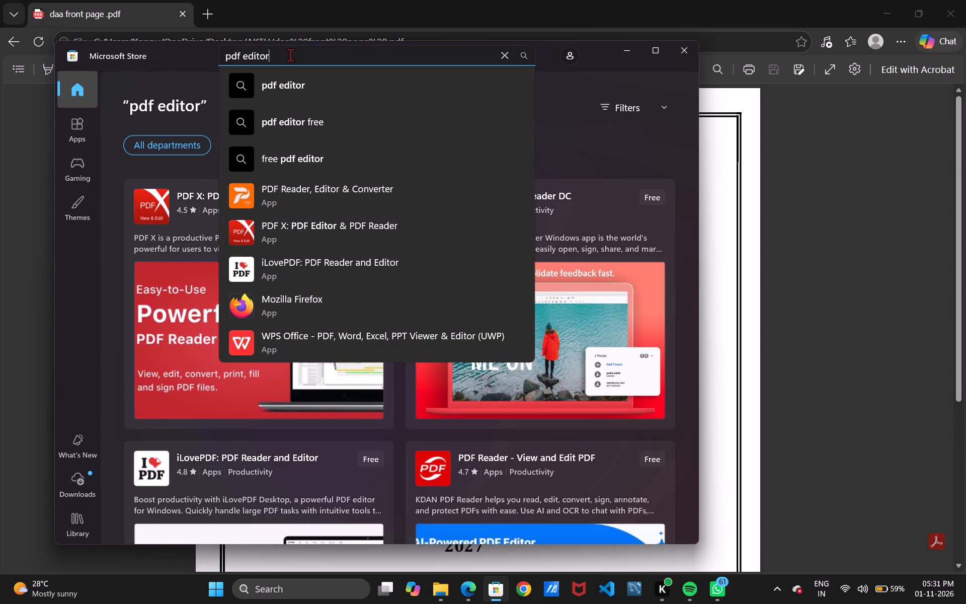
{"action": "key", "text": "space"}
{"action": "key", "text": "f"}
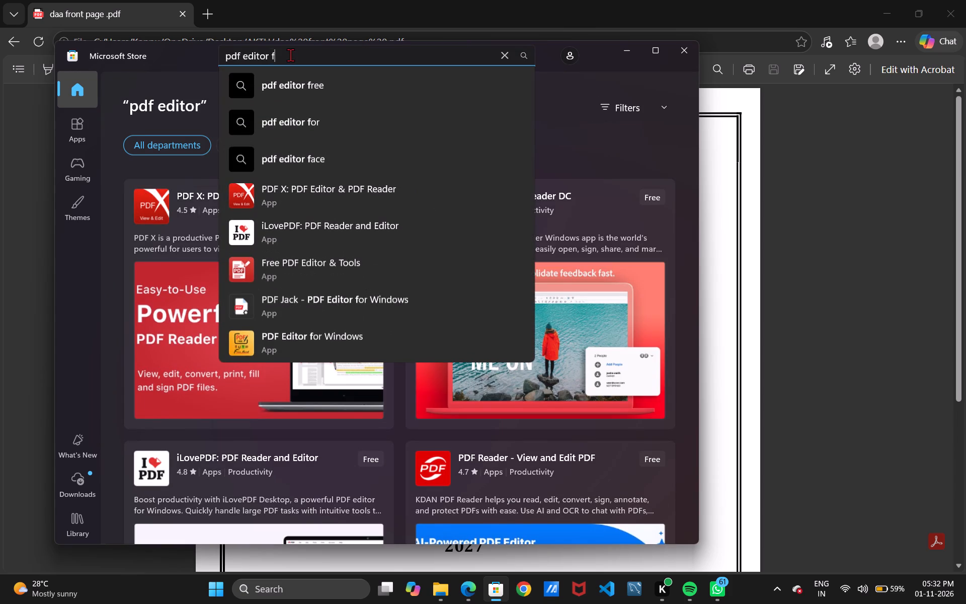
{"action": "type", "text": "ree"}
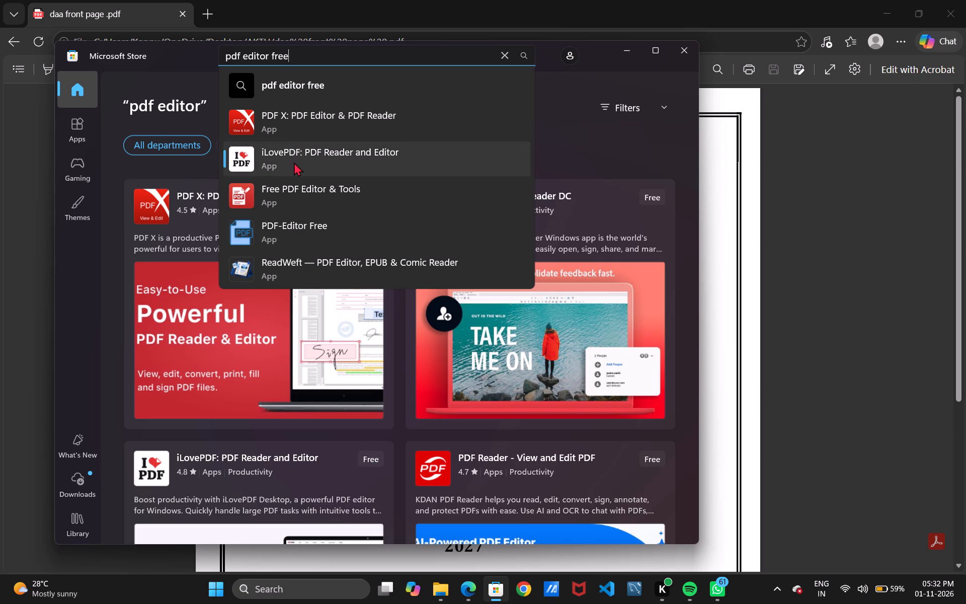
{"action": "left_click", "coordinate": [300, 189]}
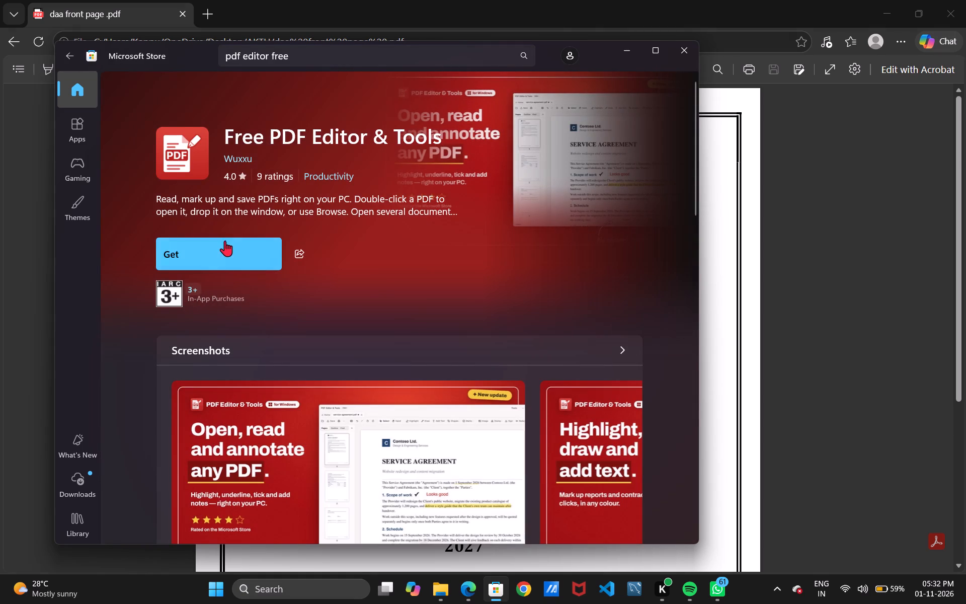
{"action": "left_click", "coordinate": [223, 240]}
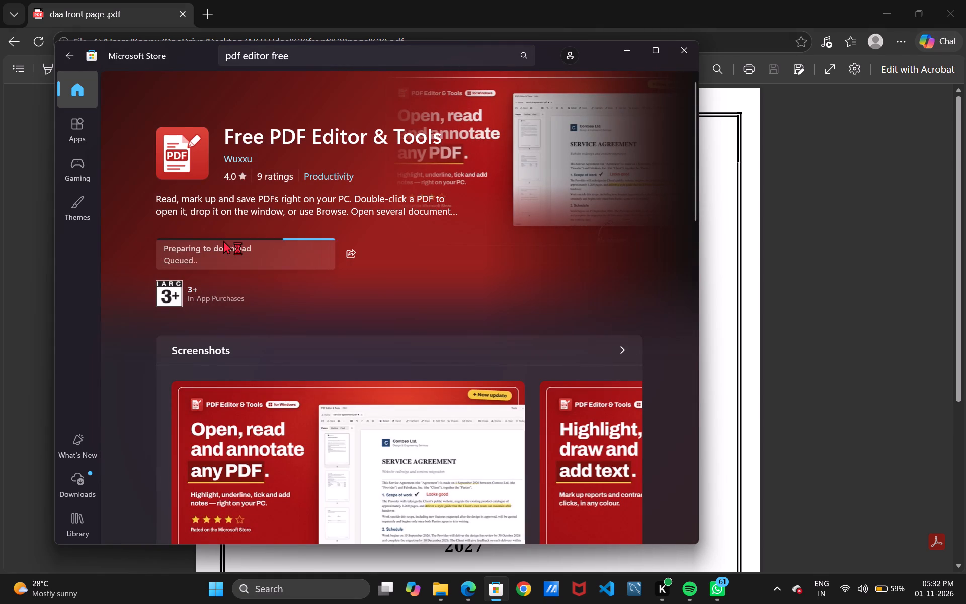
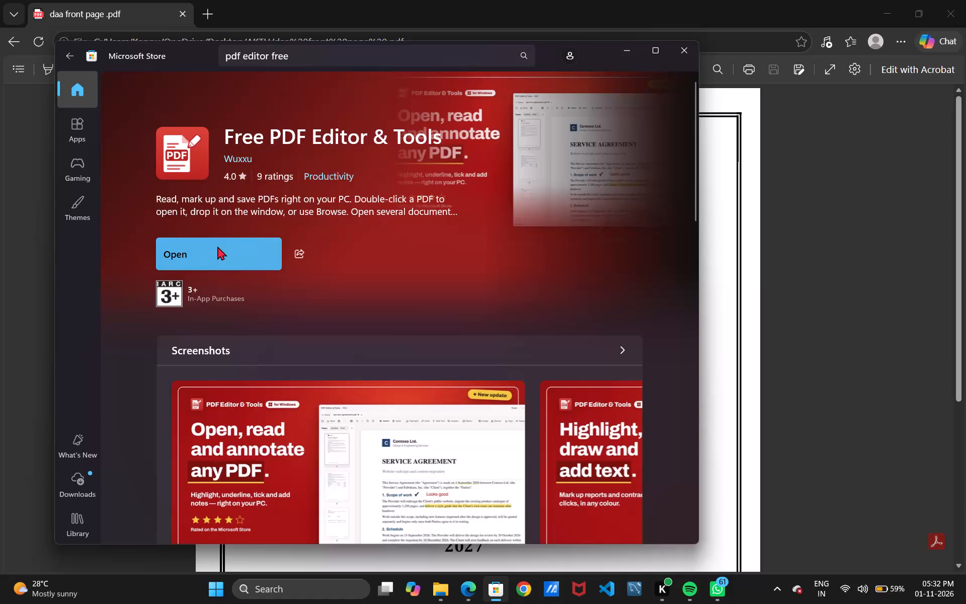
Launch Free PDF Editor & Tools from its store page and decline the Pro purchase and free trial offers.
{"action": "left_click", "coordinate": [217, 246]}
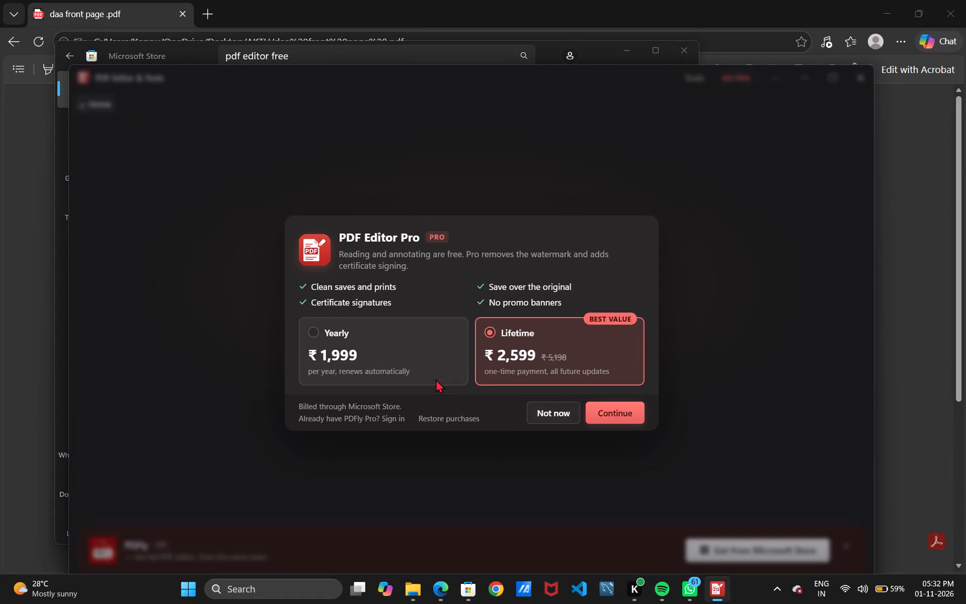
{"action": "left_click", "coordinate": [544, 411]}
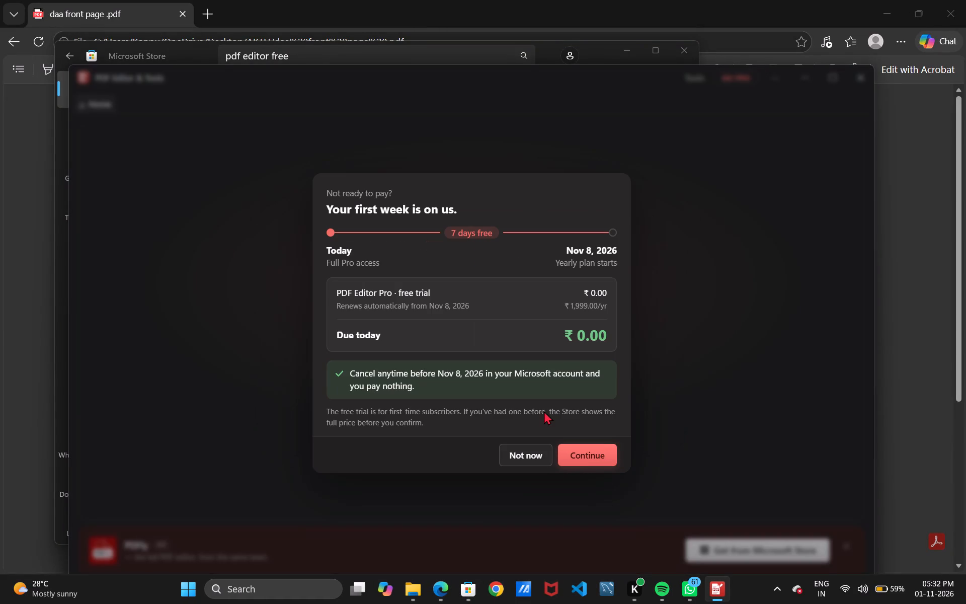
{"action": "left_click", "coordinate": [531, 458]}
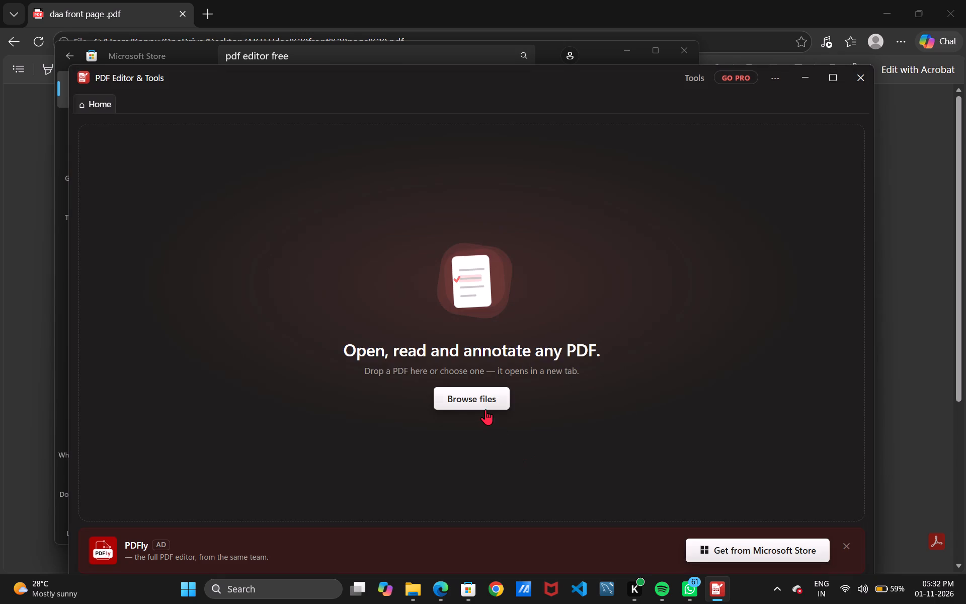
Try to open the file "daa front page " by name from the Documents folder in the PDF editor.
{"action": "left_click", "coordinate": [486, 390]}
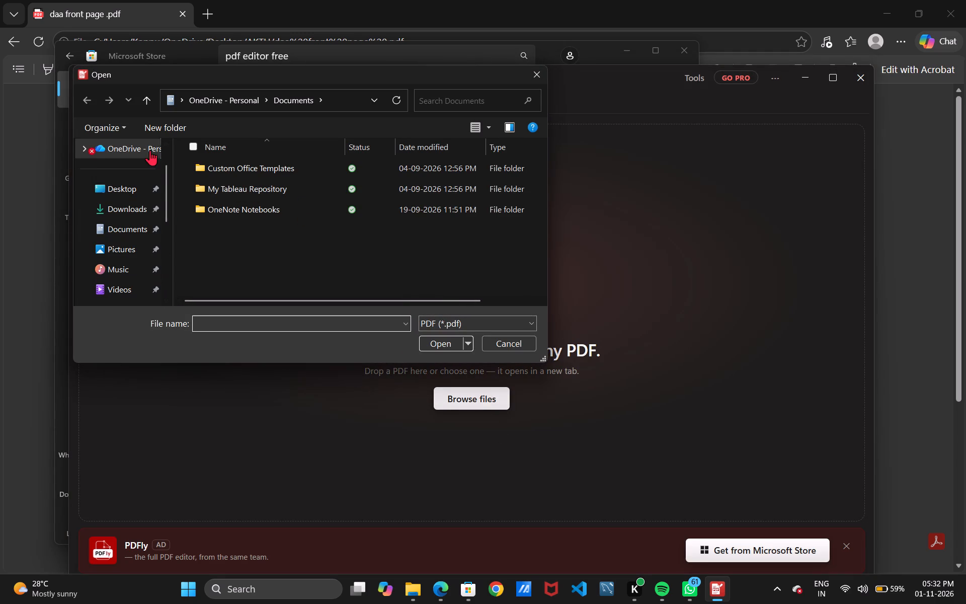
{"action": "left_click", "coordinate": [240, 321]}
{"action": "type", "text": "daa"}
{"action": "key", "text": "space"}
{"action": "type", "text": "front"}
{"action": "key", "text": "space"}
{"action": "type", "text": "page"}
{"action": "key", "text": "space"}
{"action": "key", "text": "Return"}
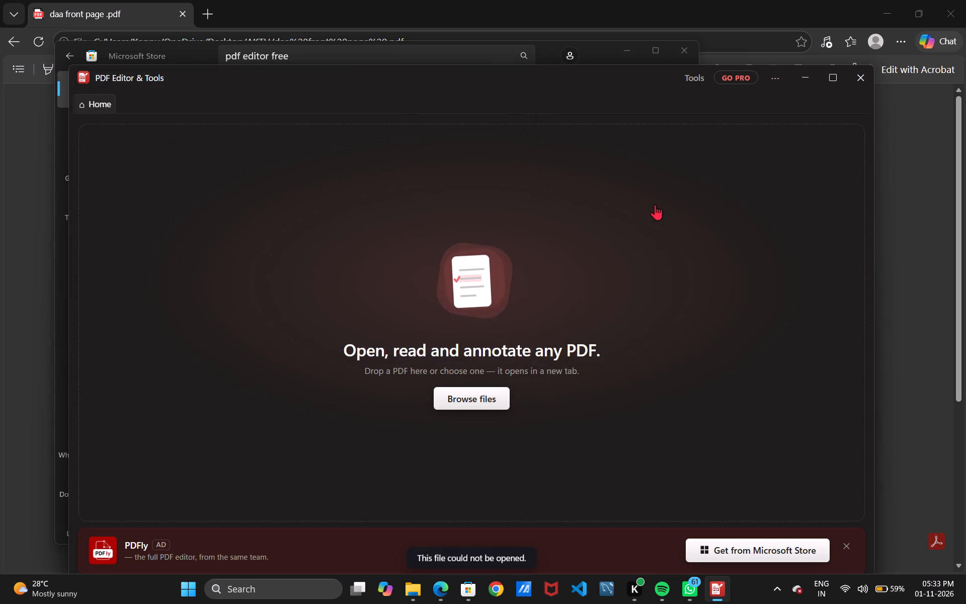
Browse Desktop, Downloads, Documents, Pictures, Videos, This PC and Network for the DAA front page PDF, and dismiss the file chooser.
{"action": "left_click", "coordinate": [495, 397]}
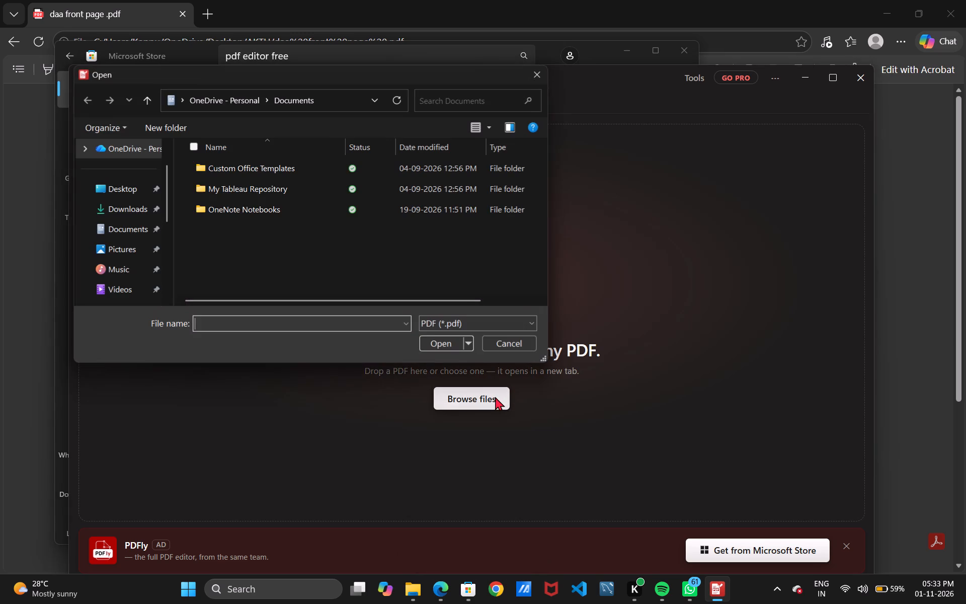
{"action": "scroll", "coordinate": [231, 209], "scroll_direction": "up", "scroll_amount": 1}
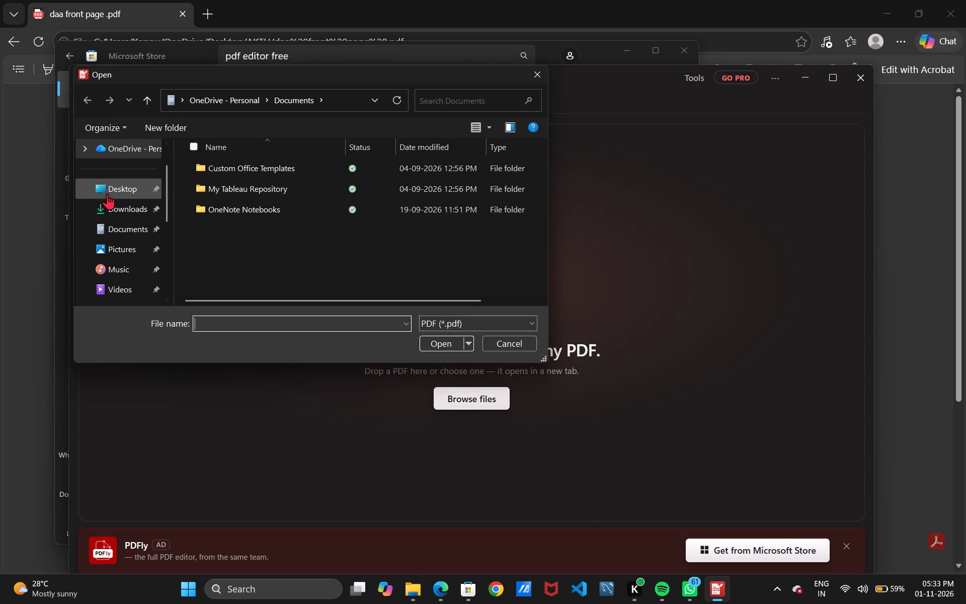
{"action": "left_click", "coordinate": [107, 194]}
{"action": "left_click", "coordinate": [103, 212]}
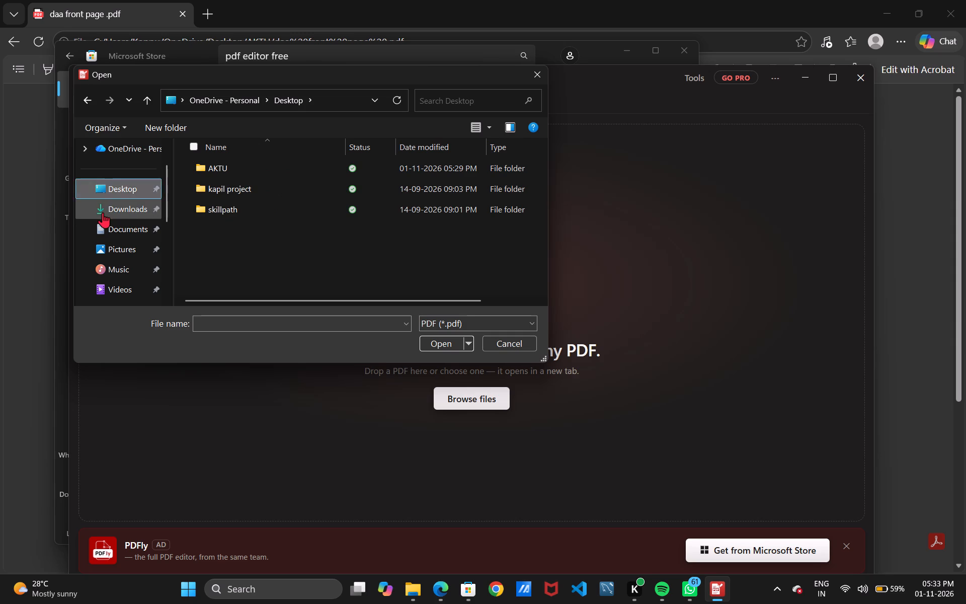
{"action": "left_click", "coordinate": [141, 220]}
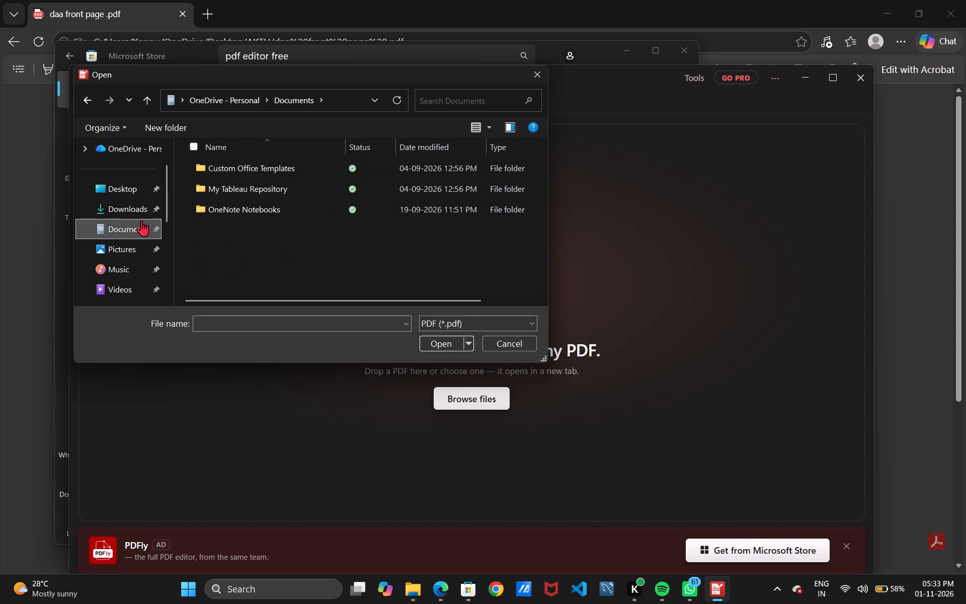
{"action": "left_click", "coordinate": [130, 247]}
{"action": "left_click_drag", "start_coordinate": [128, 271], "coordinate": [128, 285]}
{"action": "left_click", "coordinate": [128, 285]}
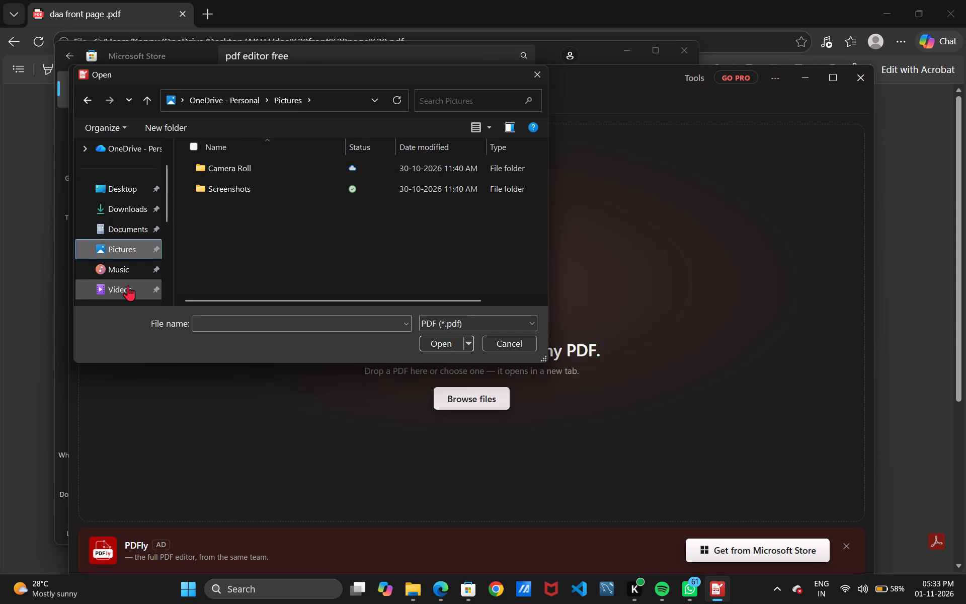
{"action": "scroll", "coordinate": [147, 251], "scroll_direction": "down", "scroll_amount": 5}
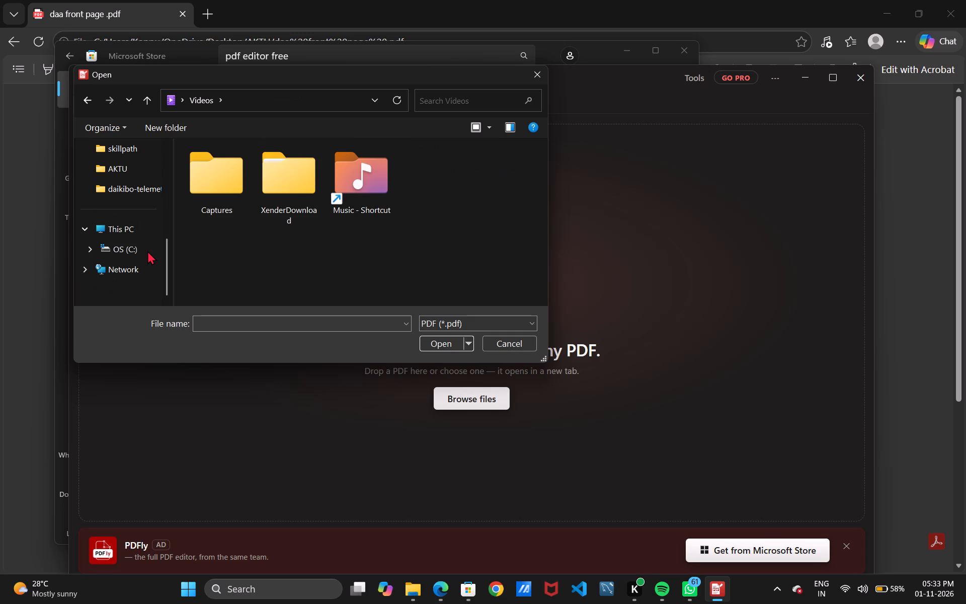
{"action": "left_click", "coordinate": [128, 226]}
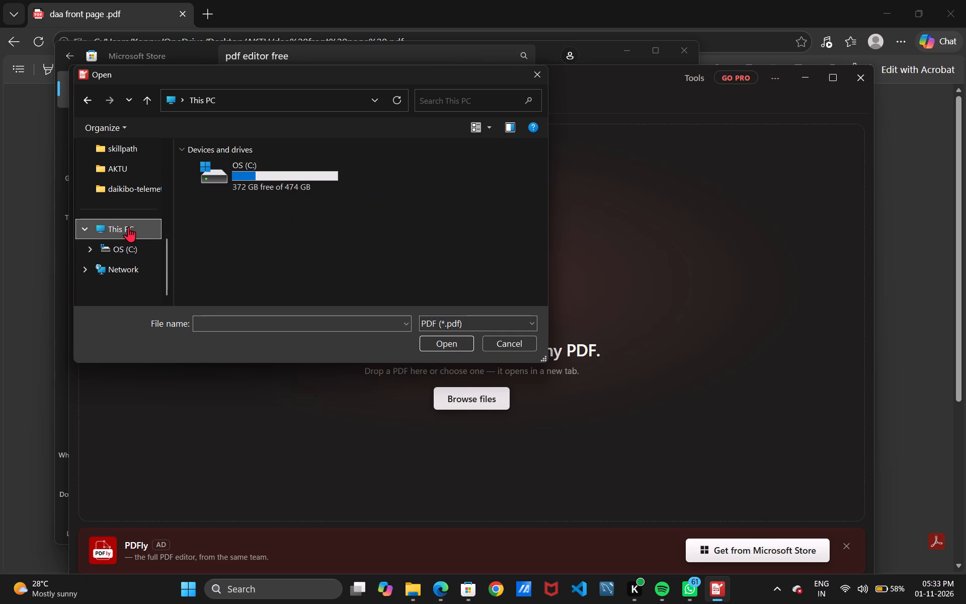
{"action": "left_click", "coordinate": [128, 239]}
{"action": "left_click", "coordinate": [128, 256]}
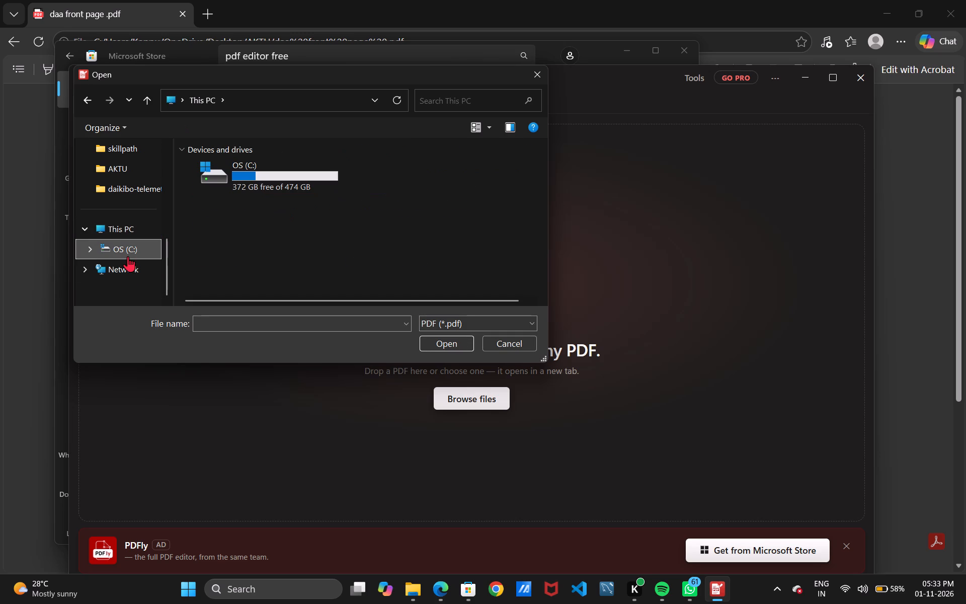
{"action": "left_click", "coordinate": [127, 273]}
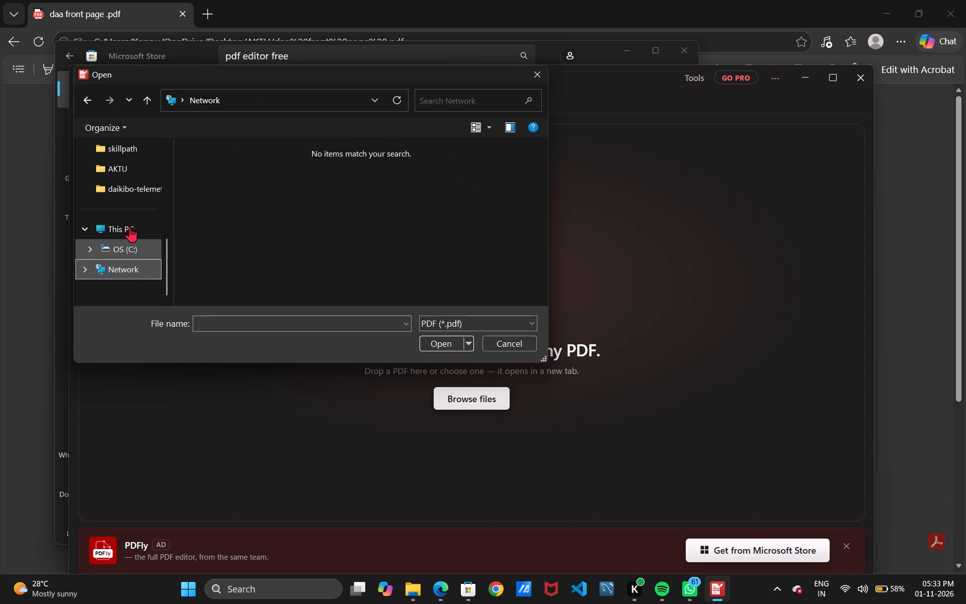
{"action": "scroll", "coordinate": [136, 169], "scroll_direction": "up", "scroll_amount": 7}
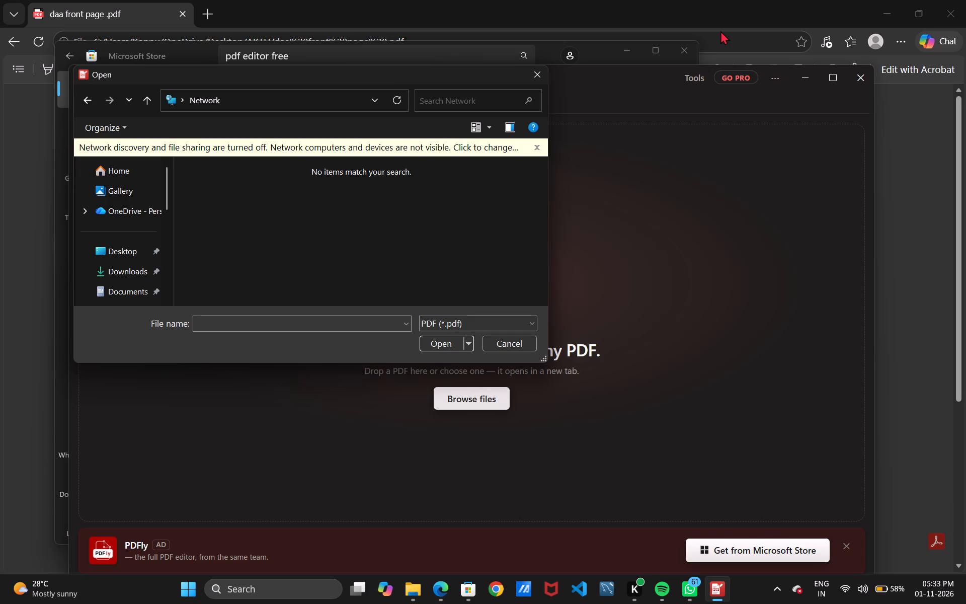
{"action": "left_click", "coordinate": [861, 75]}
{"action": "double_click", "coordinate": [861, 75]}
{"action": "left_click_drag", "start_coordinate": [861, 75], "coordinate": [546, 74]}
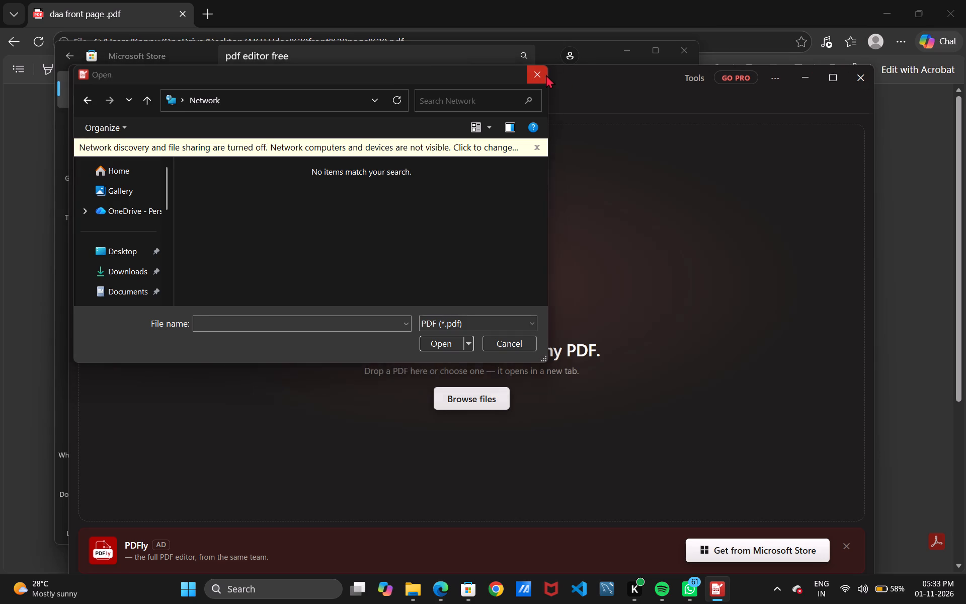
{"action": "left_click_drag", "start_coordinate": [546, 74], "coordinate": [545, 74]}
{"action": "left_click", "coordinate": [545, 74]}
{"action": "left_click_drag", "start_coordinate": [545, 74], "coordinate": [491, 89]}
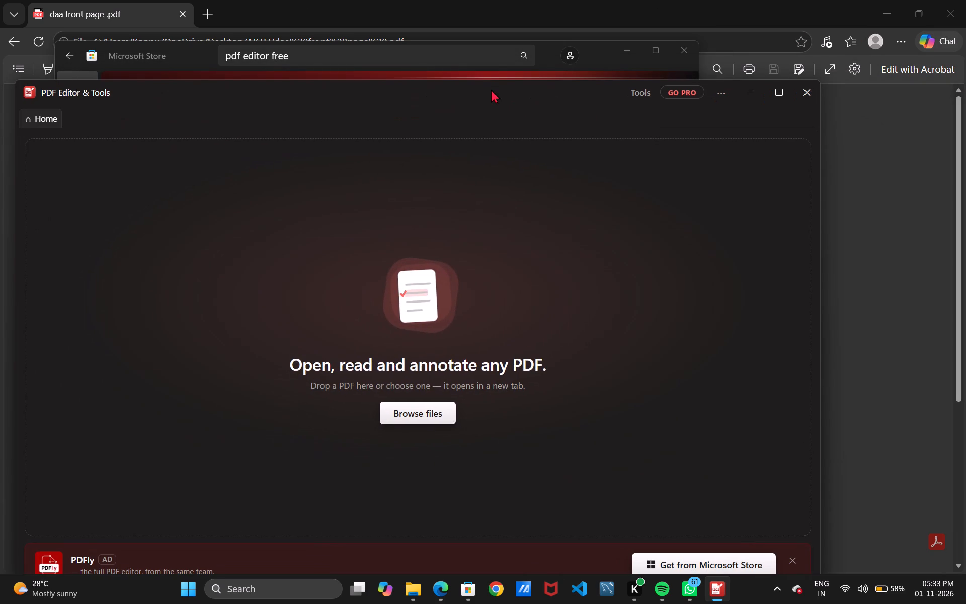
Close the PDF editor, Microsoft Store and browser windows to return to File Explorer.
{"action": "left_click", "coordinate": [801, 84]}
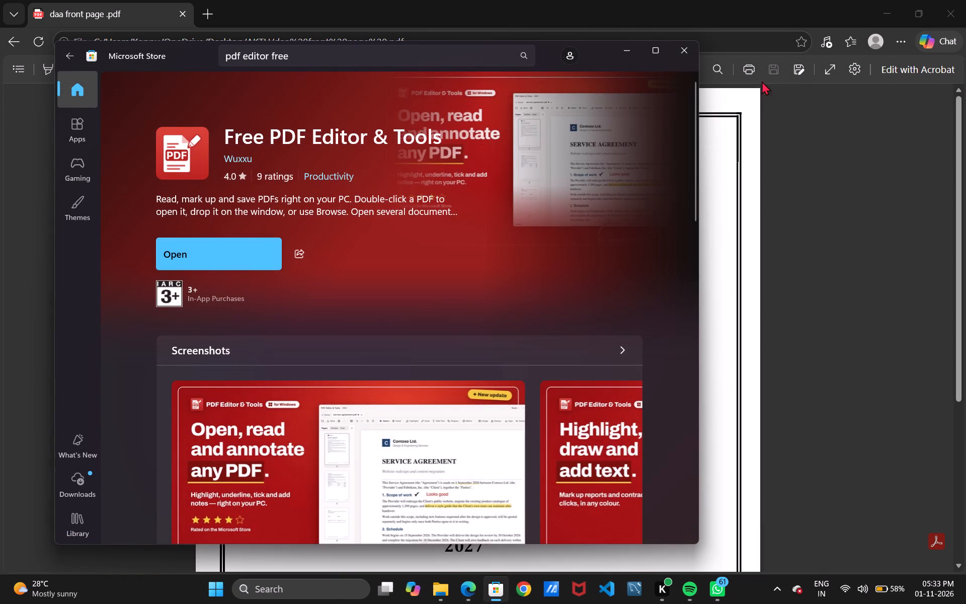
{"action": "left_click", "coordinate": [695, 49]}
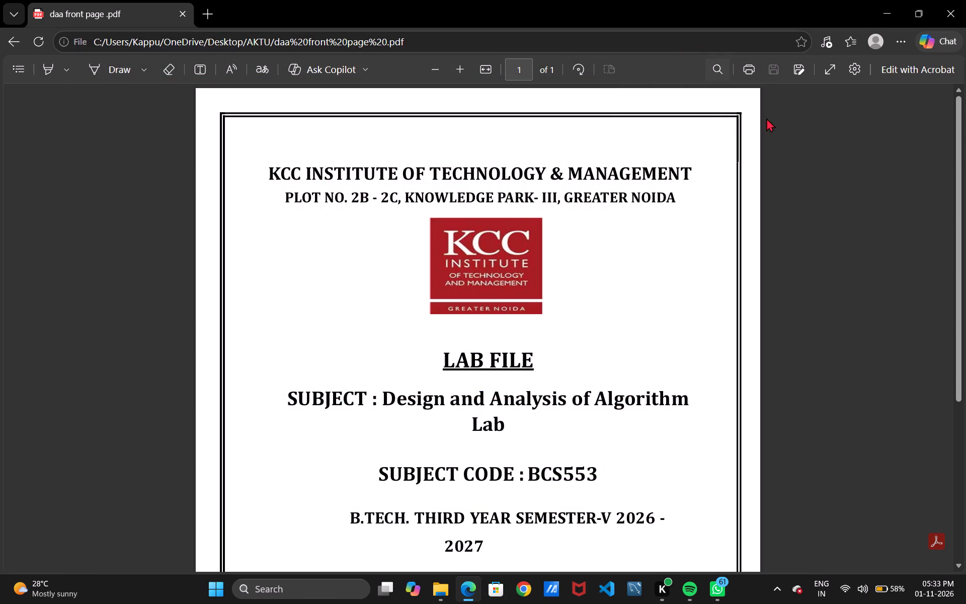
{"action": "left_click", "coordinate": [954, 11]}
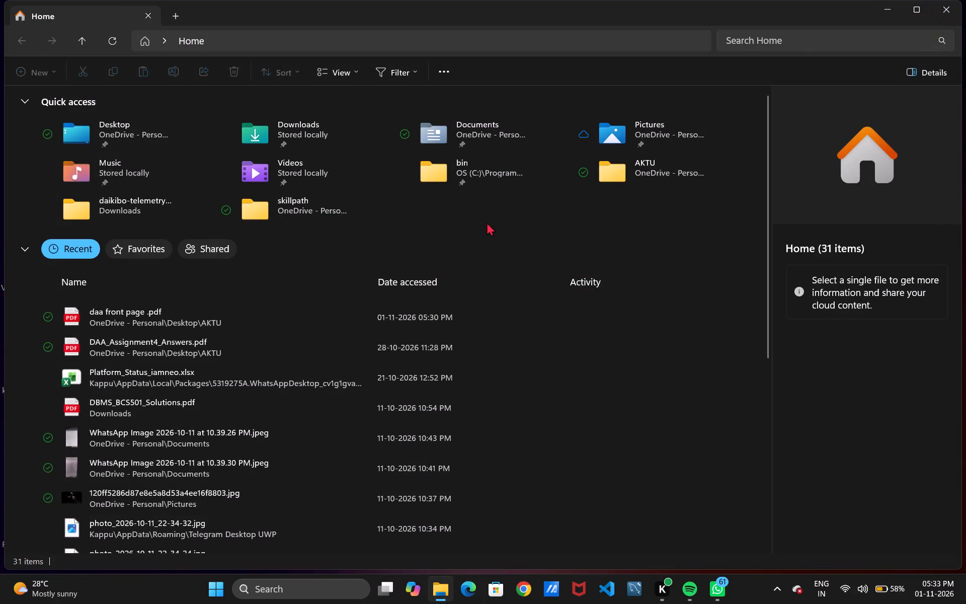
Open daa front page .pdf from the recent files for editing in Notepad.
{"action": "right_click_drag", "start_coordinate": [300, 315], "coordinate": [292, 311]}
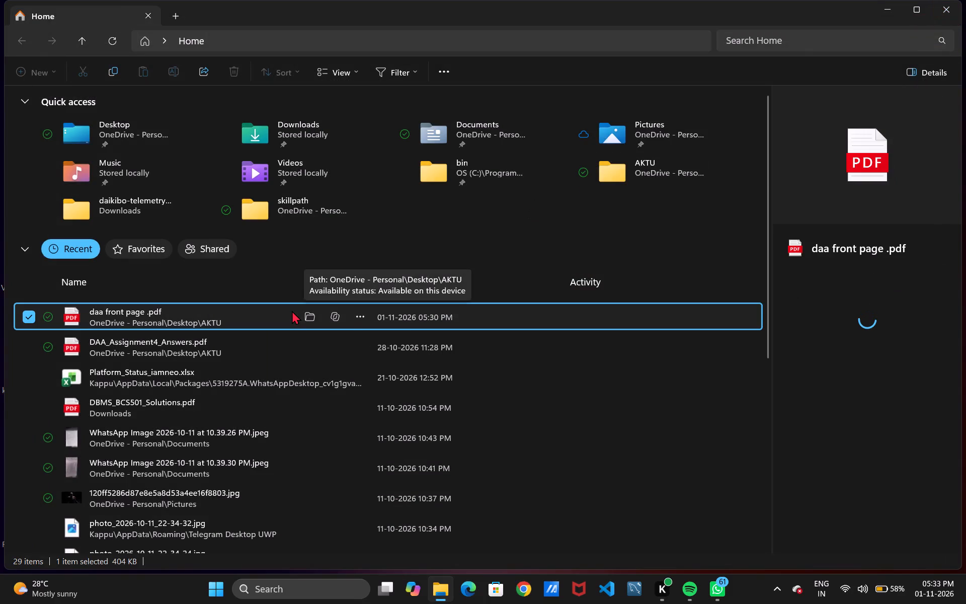
{"action": "left_click", "coordinate": [359, 318]}
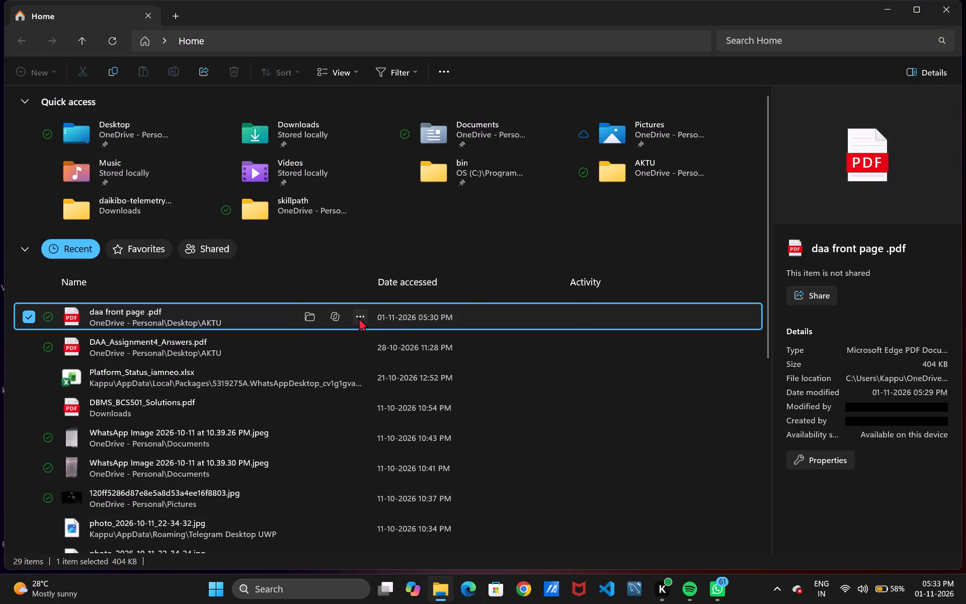
{"action": "left_click", "coordinate": [359, 318]}
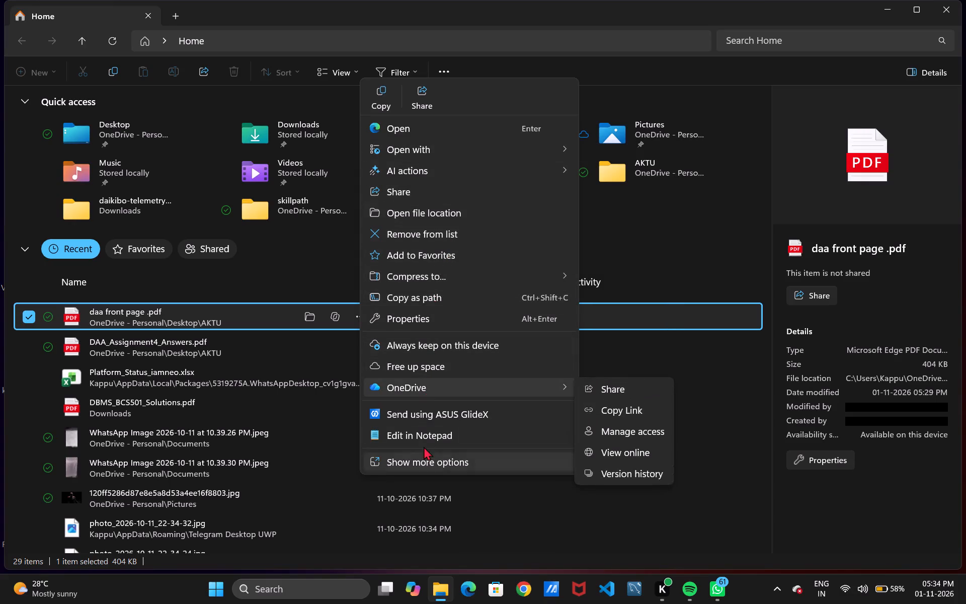
{"action": "left_click", "coordinate": [427, 433]}
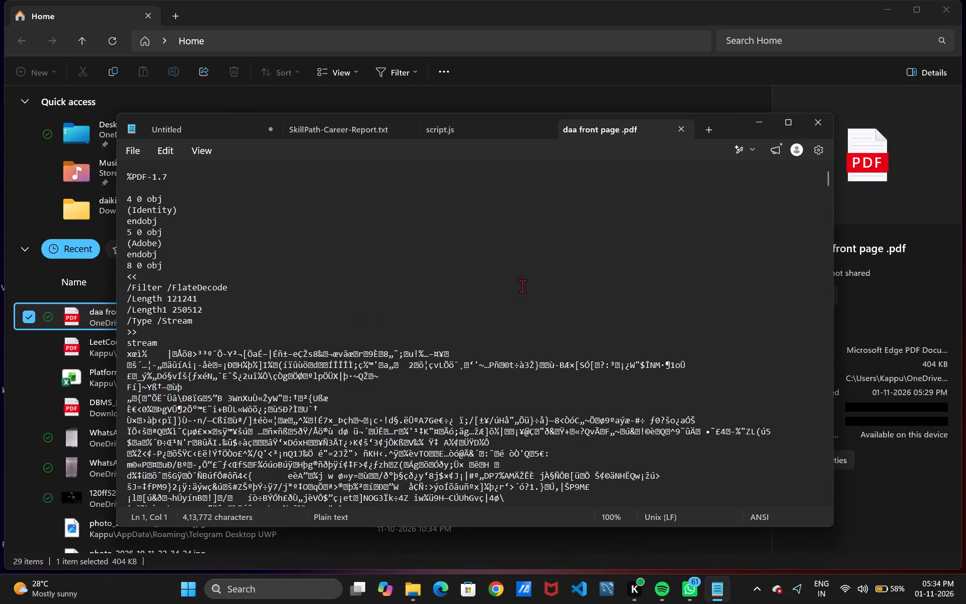
Examine the PDF's raw text in Notepad and check the available editing commands.
{"action": "scroll", "coordinate": [522, 286], "scroll_direction": "down", "scroll_amount": 3}
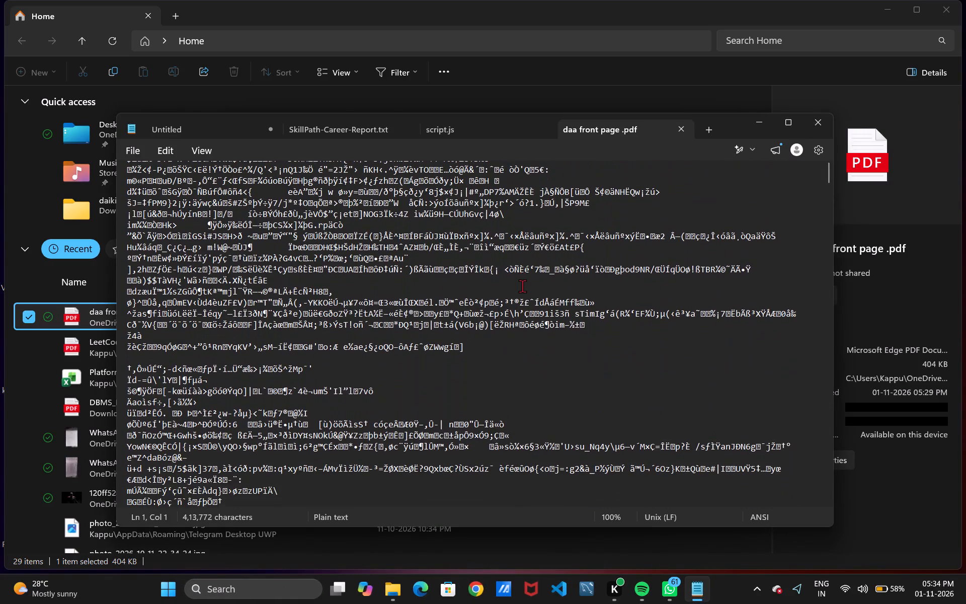
{"action": "scroll", "coordinate": [522, 286], "scroll_direction": "down", "scroll_amount": 3}
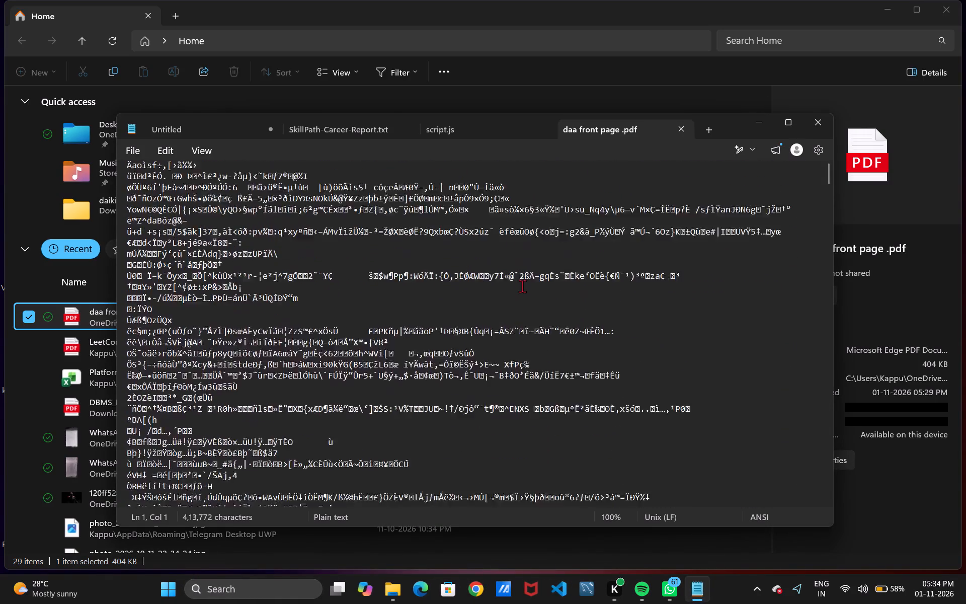
{"action": "scroll", "coordinate": [522, 286], "scroll_direction": "down", "scroll_amount": 2}
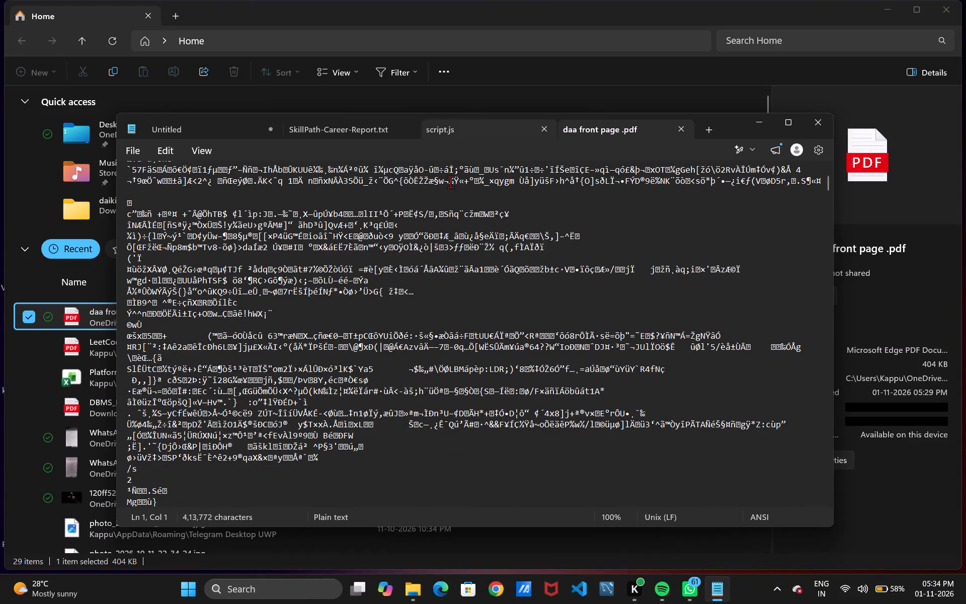
{"action": "scroll", "coordinate": [469, 298], "scroll_direction": "down", "scroll_amount": 5}
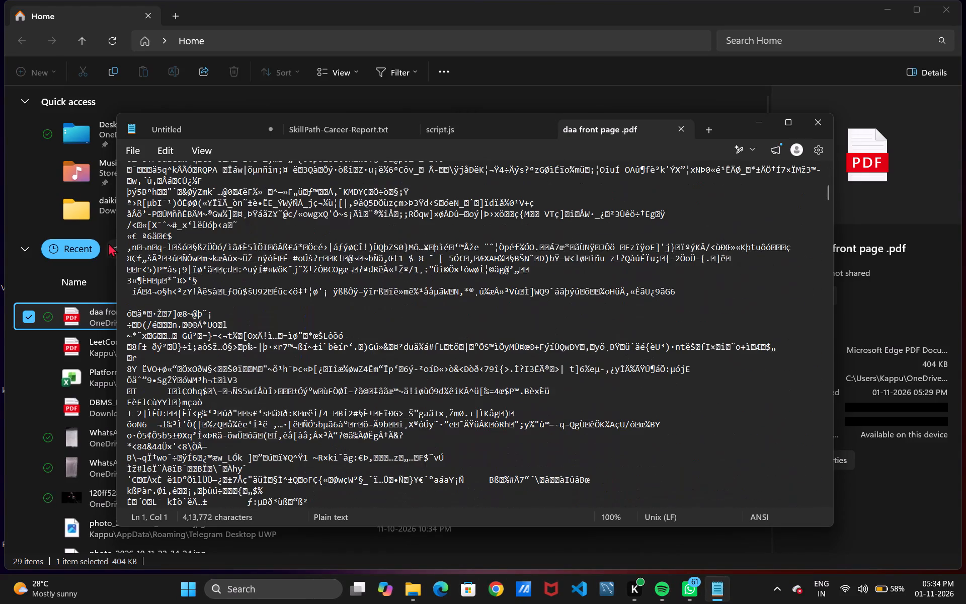
{"action": "left_click", "coordinate": [163, 148]}
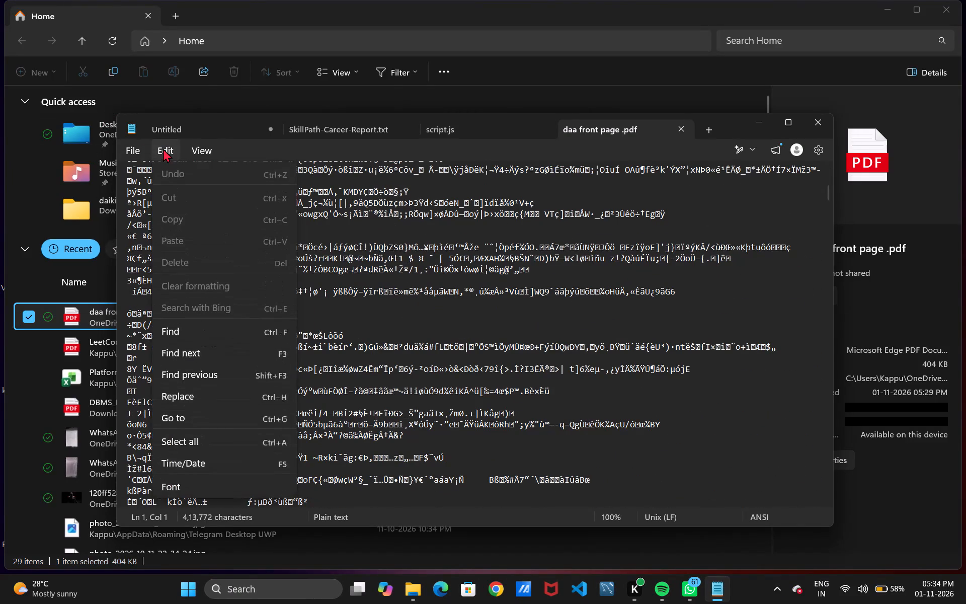
Close the Notepad window showing the PDF's raw text and return to File Explorer.
{"action": "left_click", "coordinate": [824, 125]}
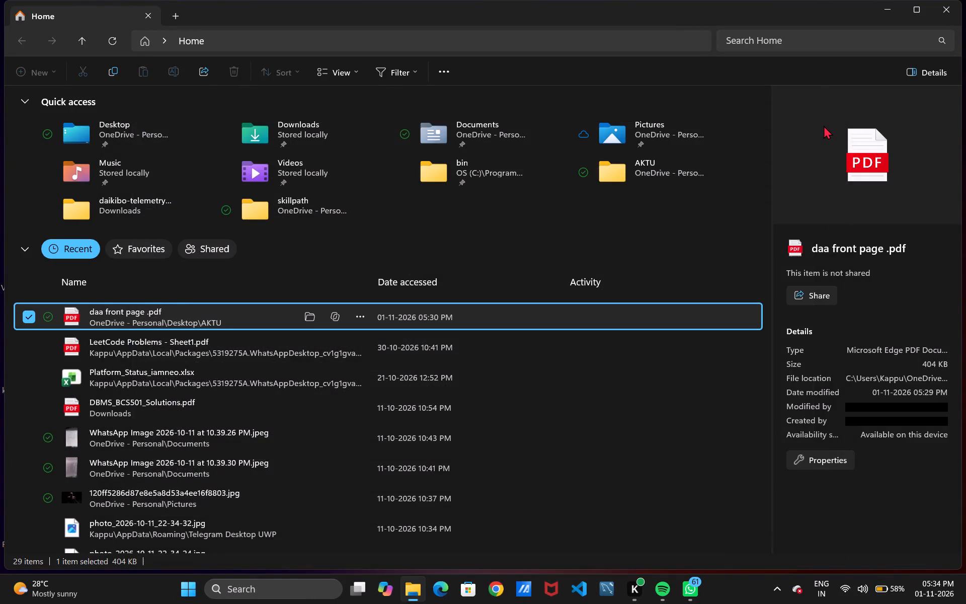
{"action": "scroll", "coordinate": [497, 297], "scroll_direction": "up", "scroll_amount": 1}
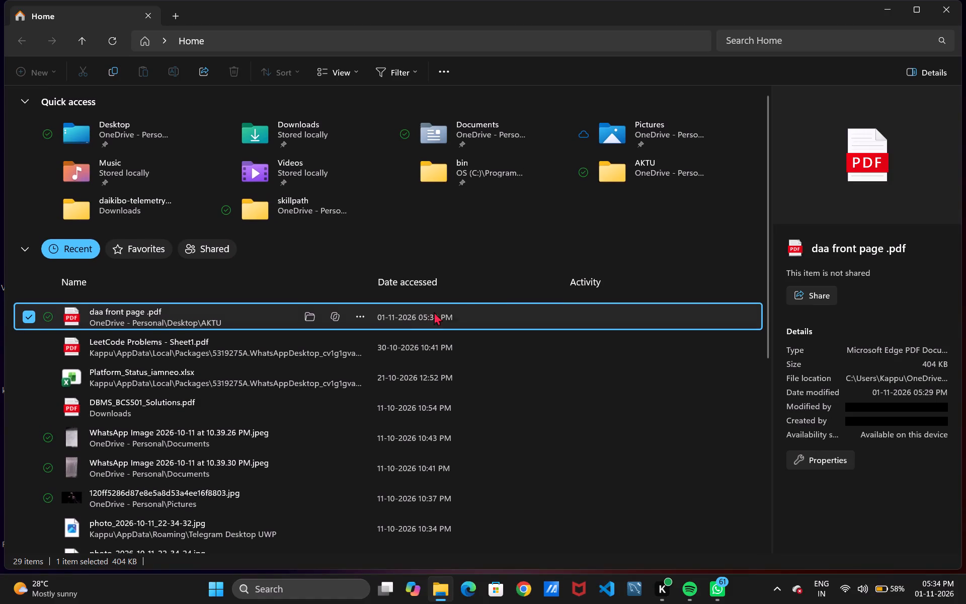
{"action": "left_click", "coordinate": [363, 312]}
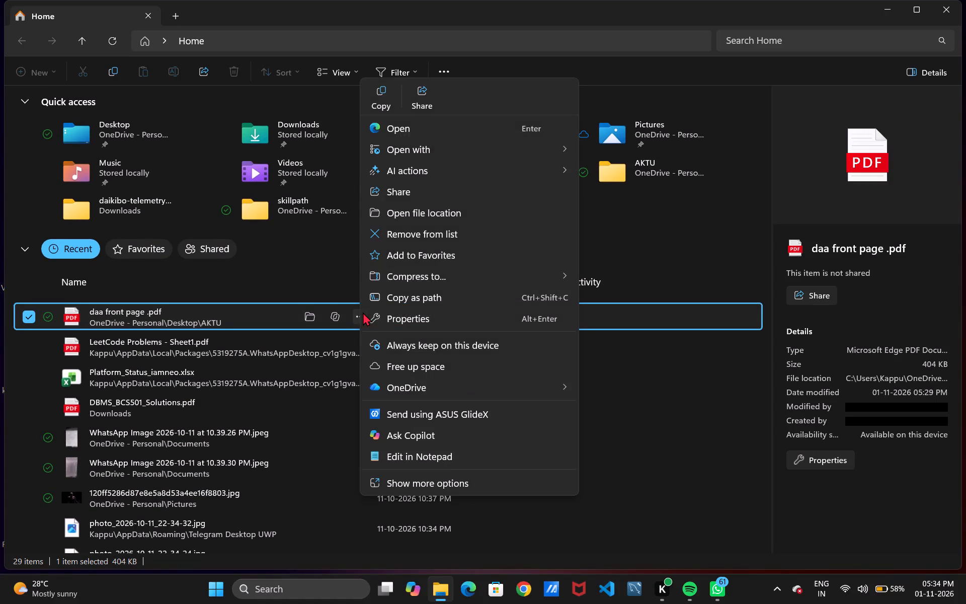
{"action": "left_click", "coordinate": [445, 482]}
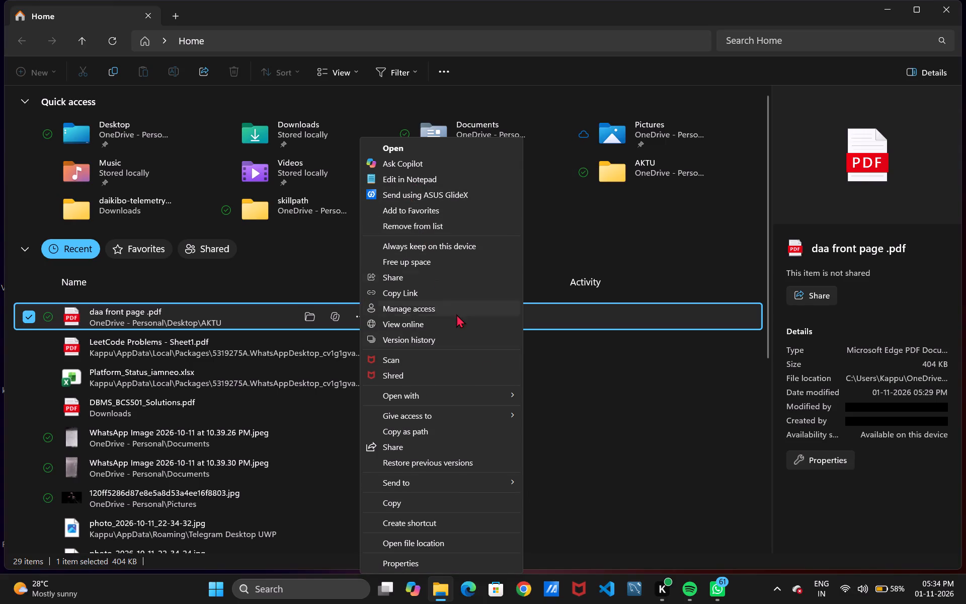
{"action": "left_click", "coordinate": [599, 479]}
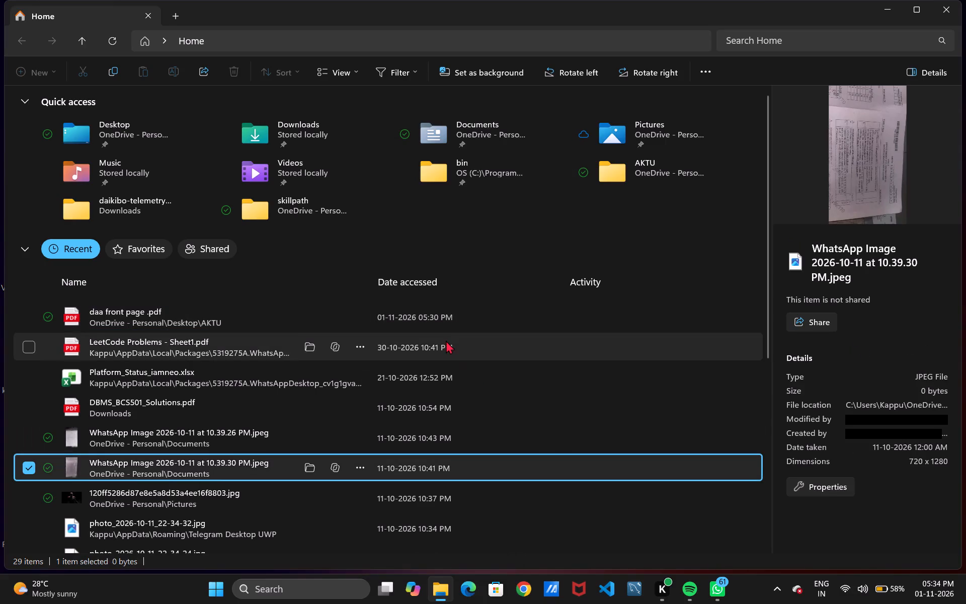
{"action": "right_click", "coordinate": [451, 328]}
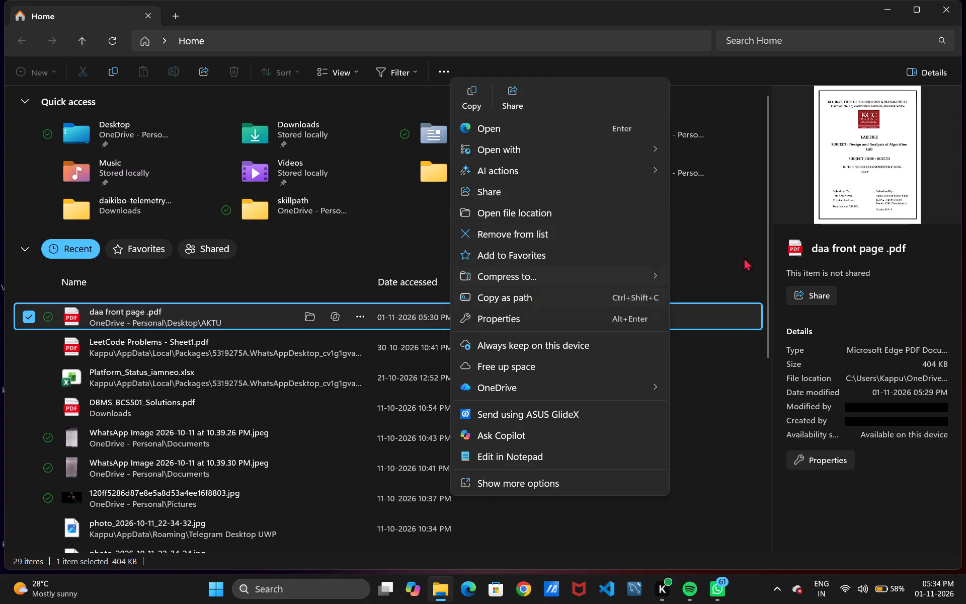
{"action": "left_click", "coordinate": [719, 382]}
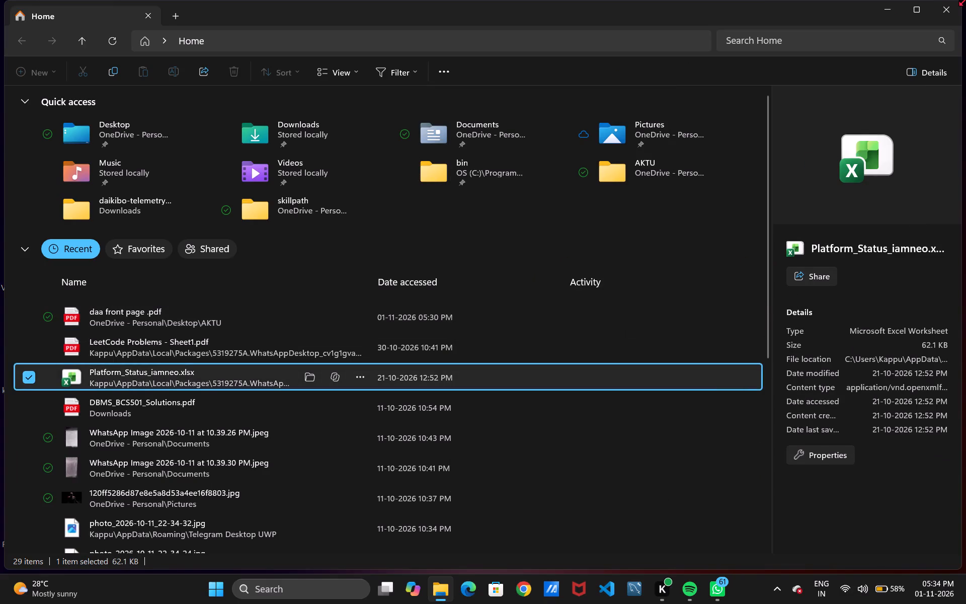
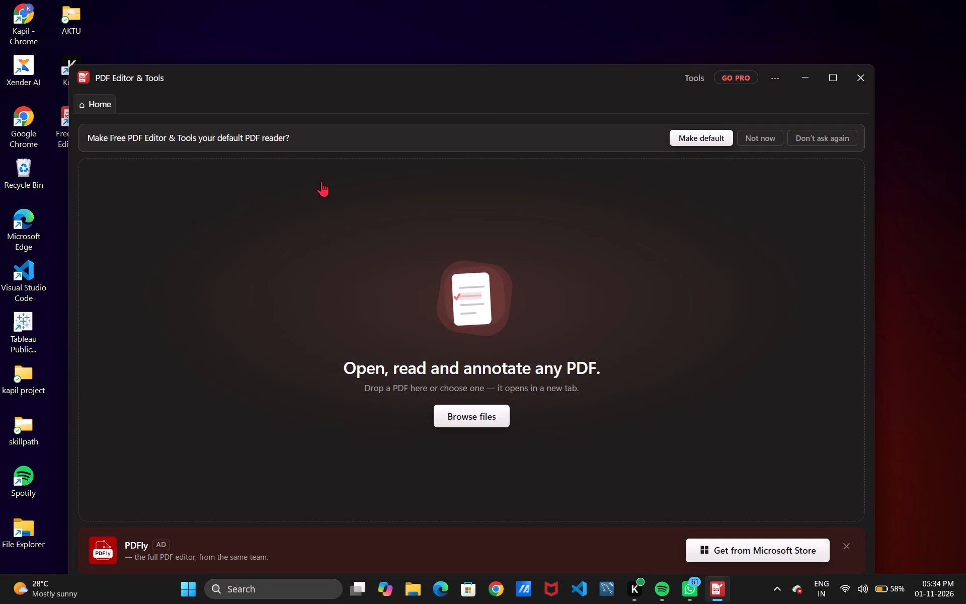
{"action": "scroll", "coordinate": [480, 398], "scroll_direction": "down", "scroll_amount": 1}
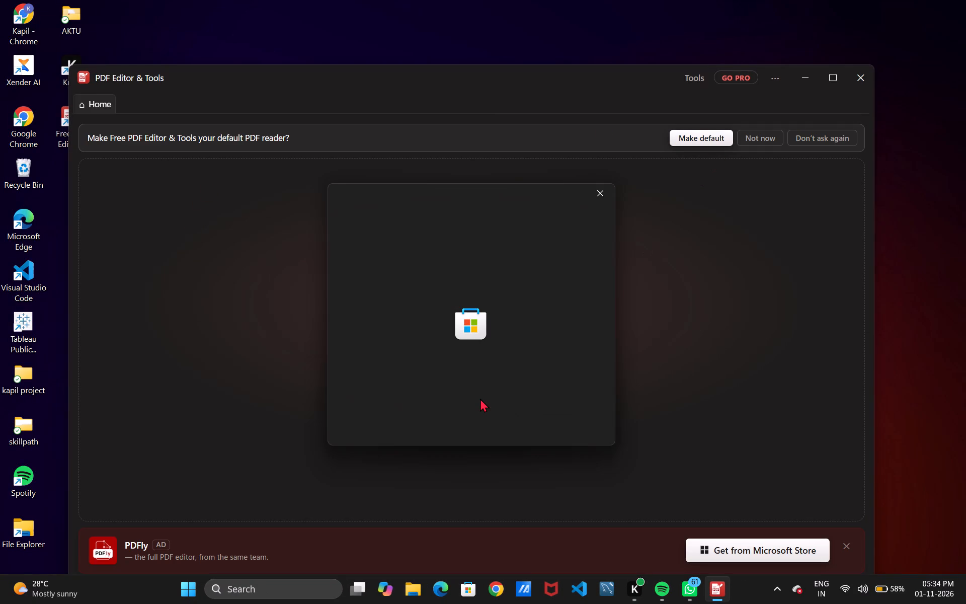
Dismiss the Microsoft Store pop-up covering the PDF editor's home page.
{"action": "scroll", "coordinate": [480, 398], "scroll_direction": "down", "scroll_amount": 1}
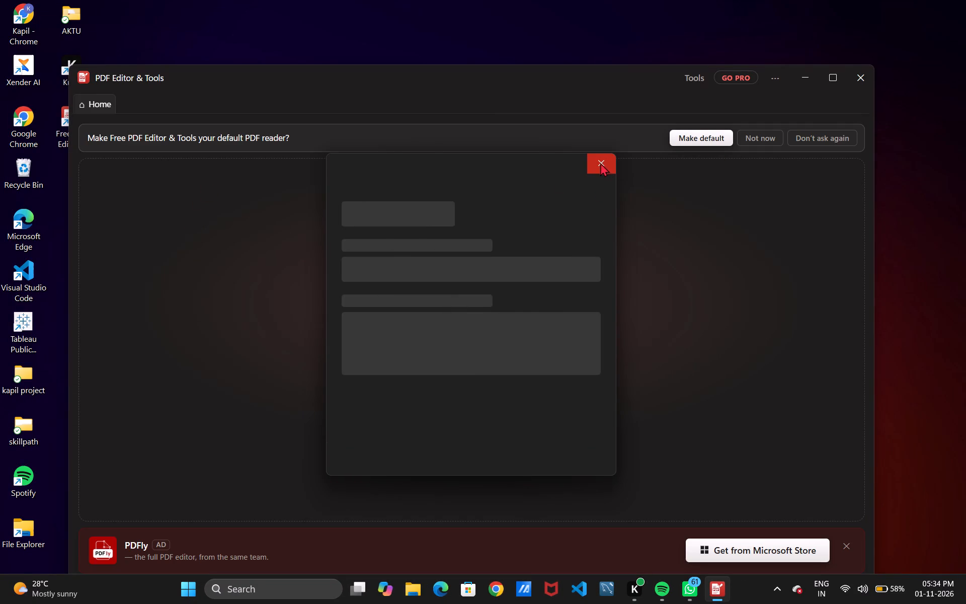
{"action": "left_click", "coordinate": [599, 164]}
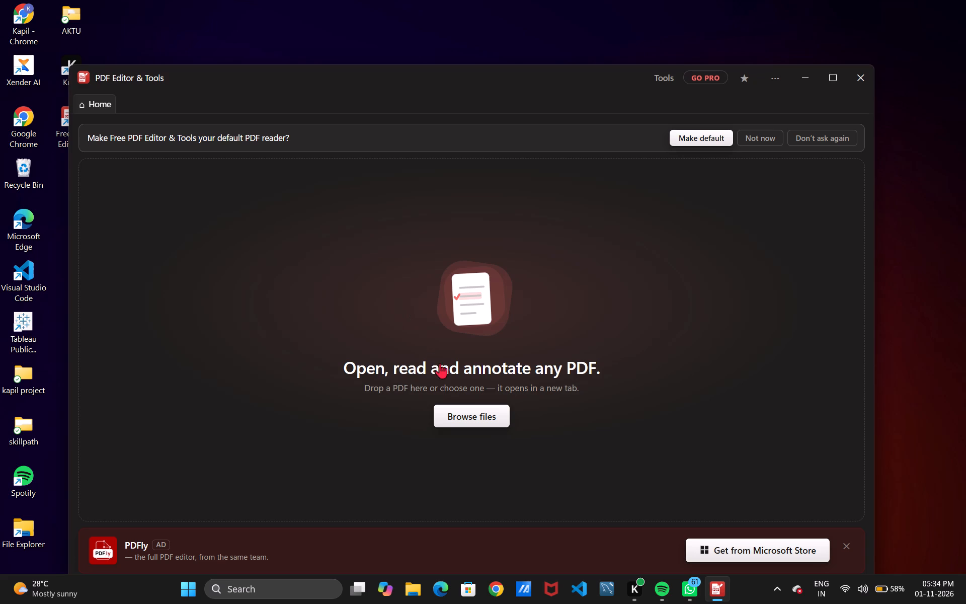
Look for the DAA front page PDF in Desktop and Downloads, including by the file name "daa", and dismiss the file chooser.
{"action": "left_click", "coordinate": [446, 418]}
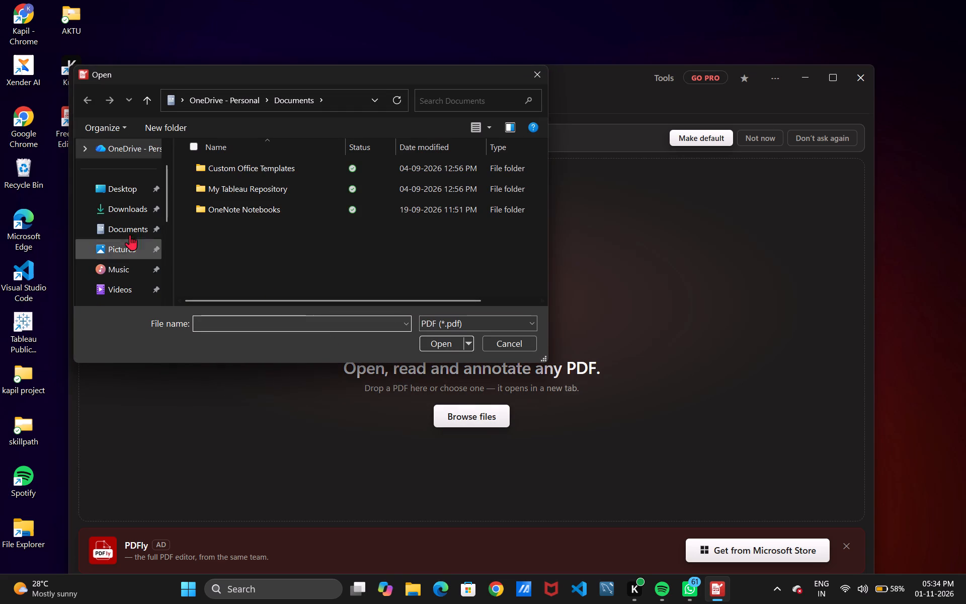
{"action": "left_click", "coordinate": [115, 190]}
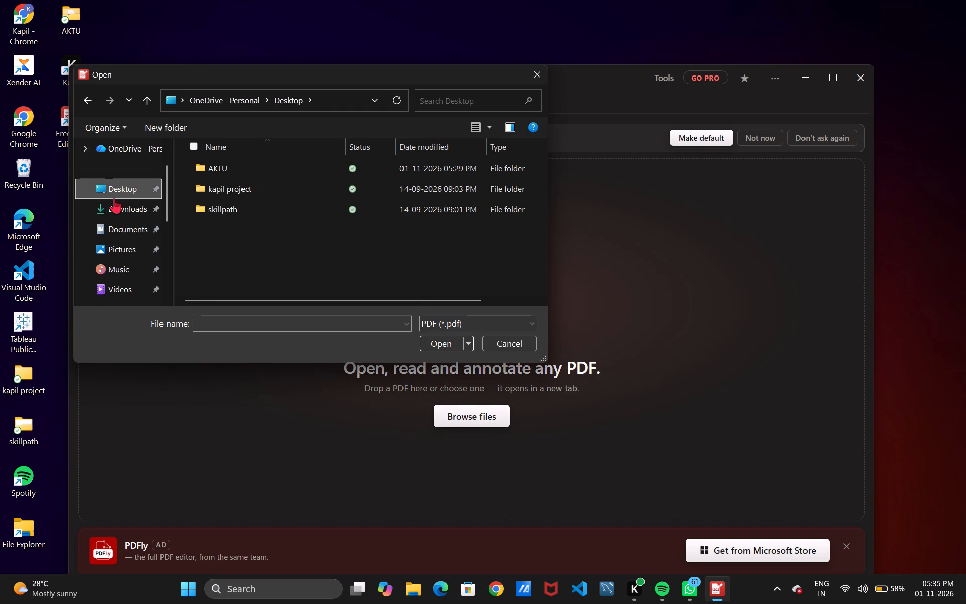
{"action": "left_click", "coordinate": [114, 198]}
{"action": "left_click", "coordinate": [114, 207]}
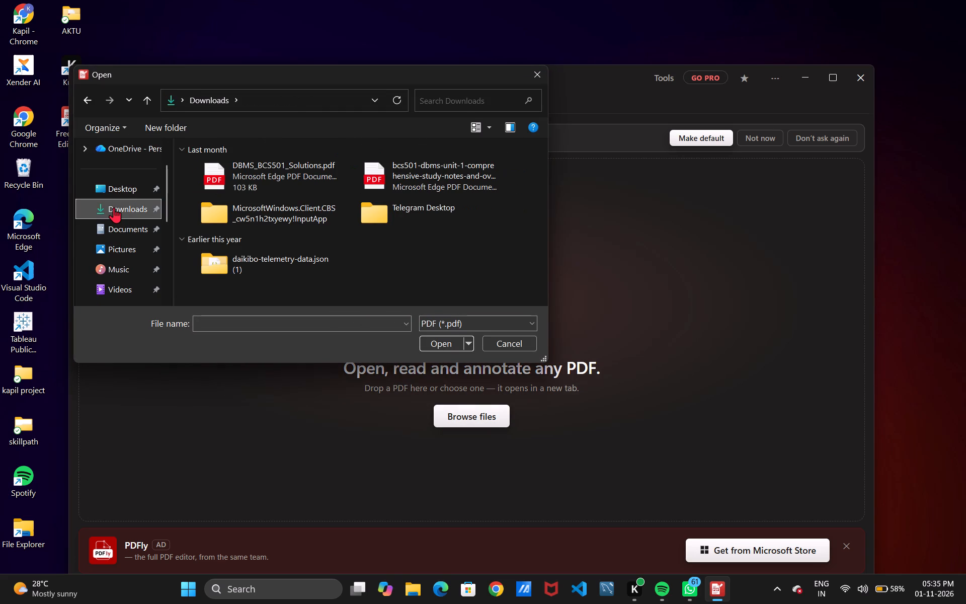
{"action": "scroll", "coordinate": [259, 168], "scroll_direction": "up", "scroll_amount": 3}
{"action": "scroll", "coordinate": [259, 168], "scroll_direction": "down", "scroll_amount": 1}
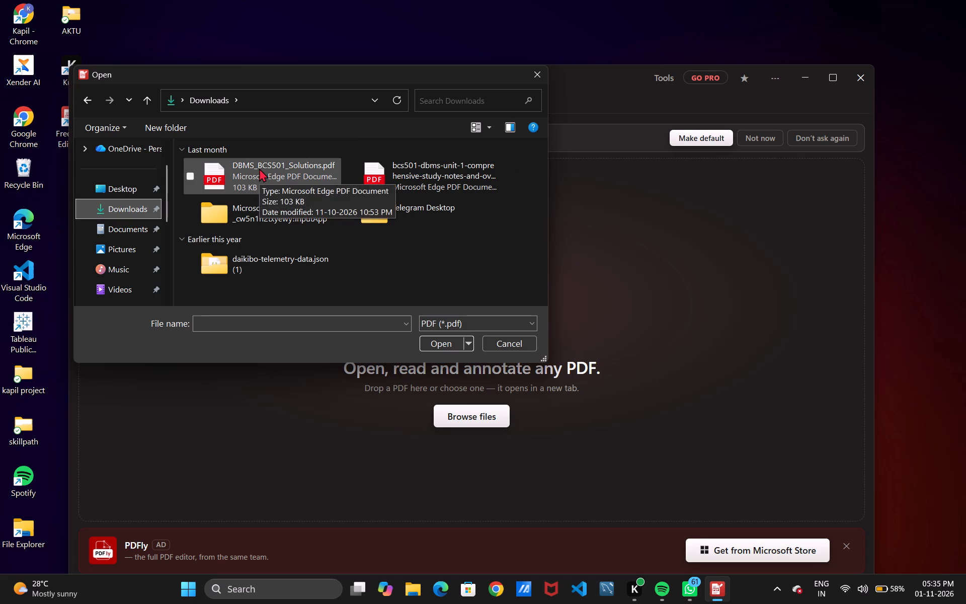
{"action": "scroll", "coordinate": [259, 168], "scroll_direction": "down", "scroll_amount": 1}
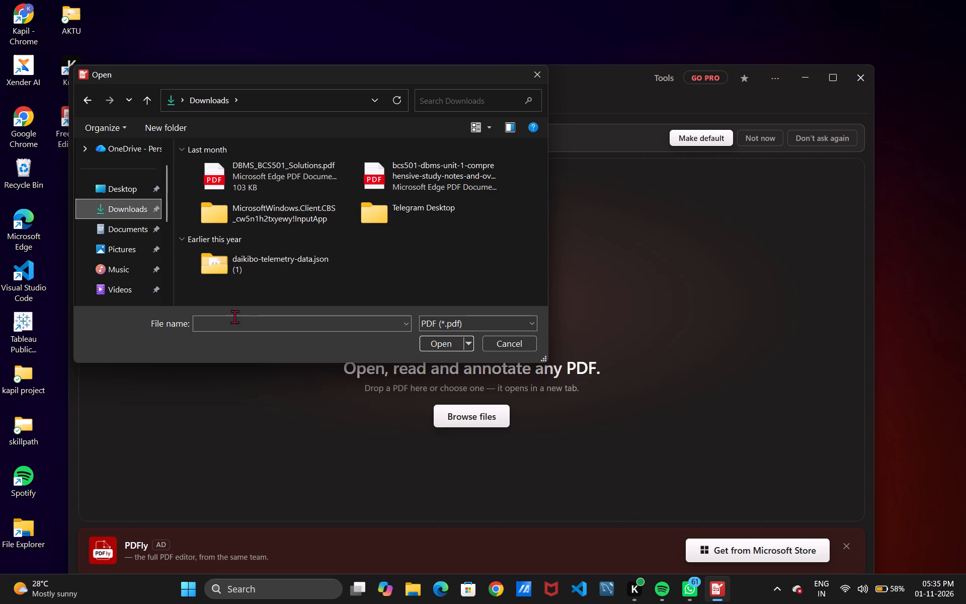
{"action": "left_click", "coordinate": [227, 318]}
{"action": "left_click", "coordinate": [227, 318]}
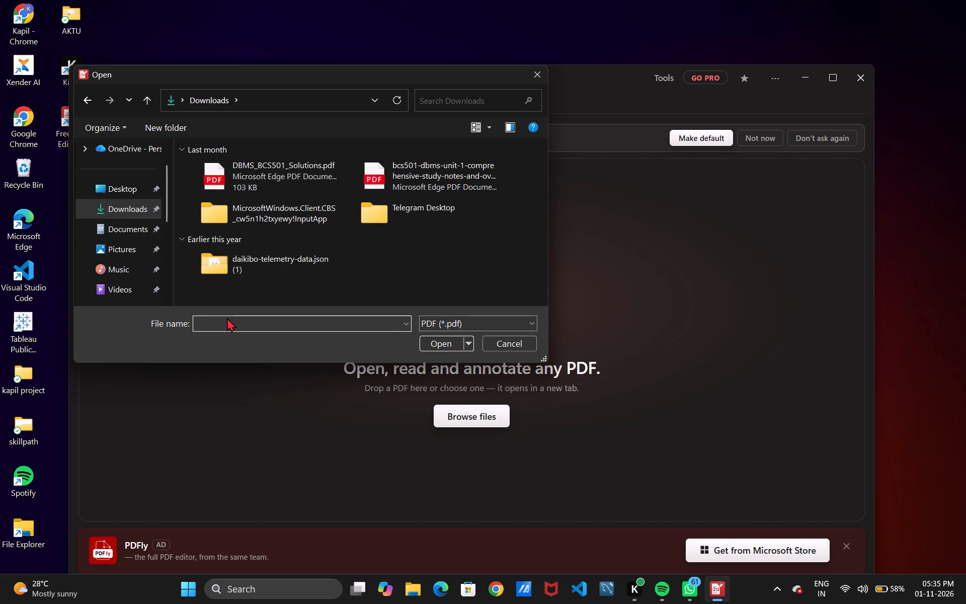
{"action": "type", "text": "daa"}
{"action": "key", "text": "BackSpace"}
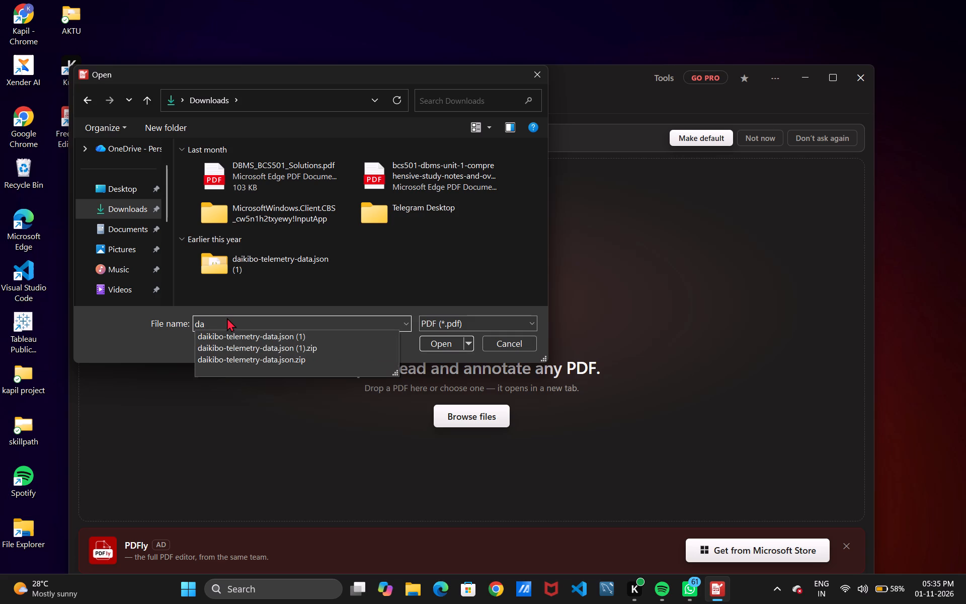
{"action": "key", "text": "BackSpace"}
{"action": "key", "text": "BackSpace"}
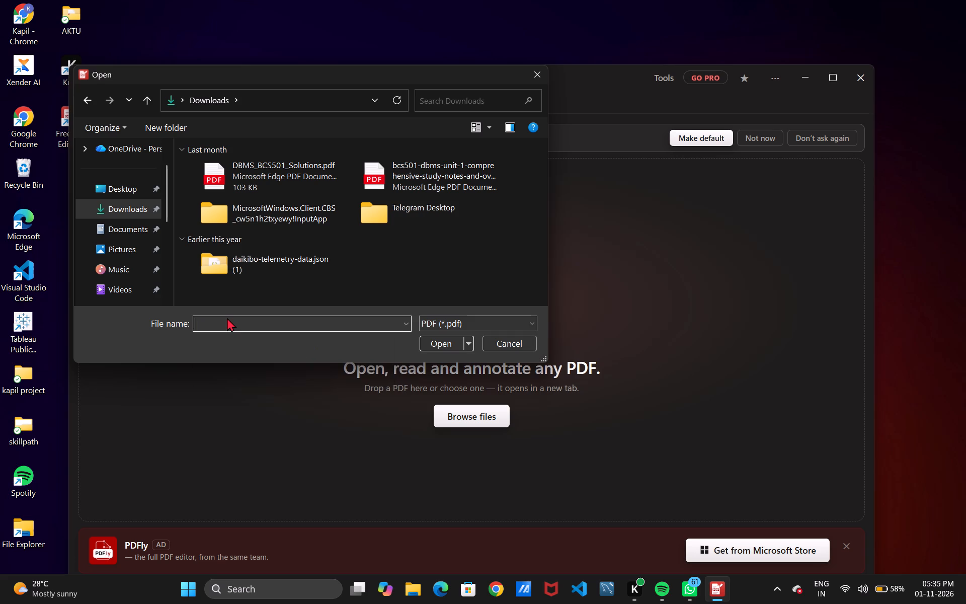
{"action": "left_click", "coordinate": [530, 79]}
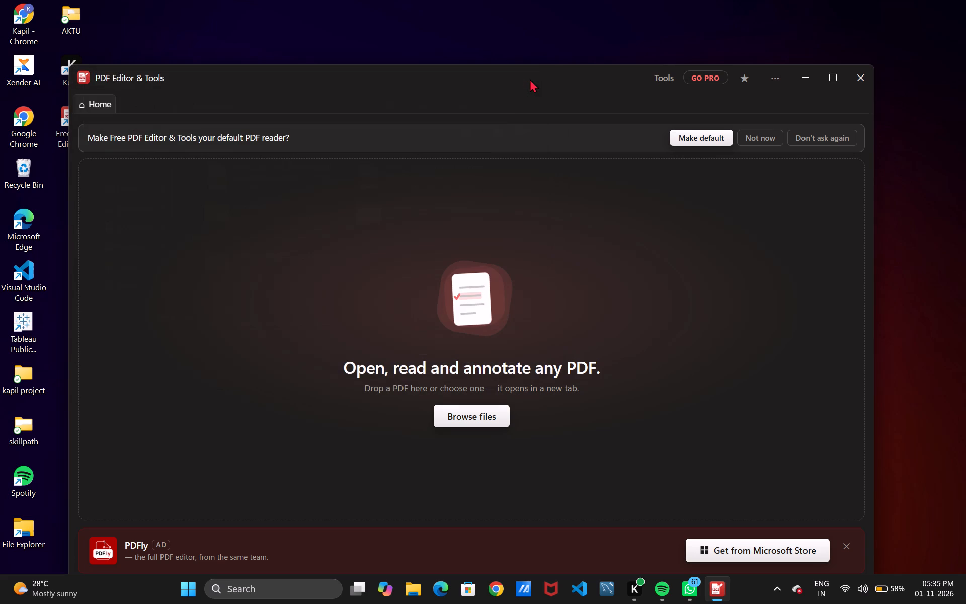
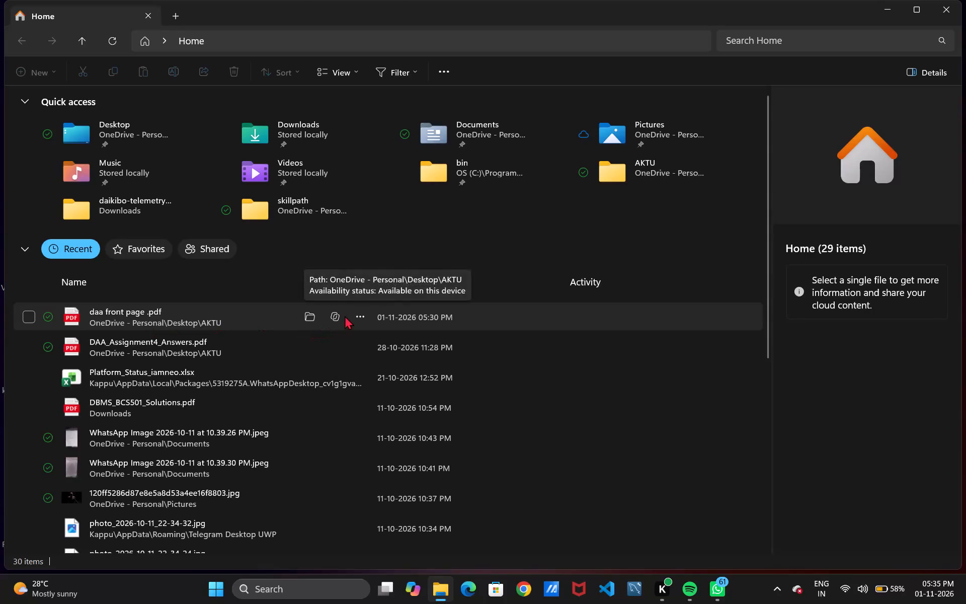
Open daa front page .pdf from the recent files with Free PDF Editor & Tools.
{"action": "left_click", "coordinate": [360, 316]}
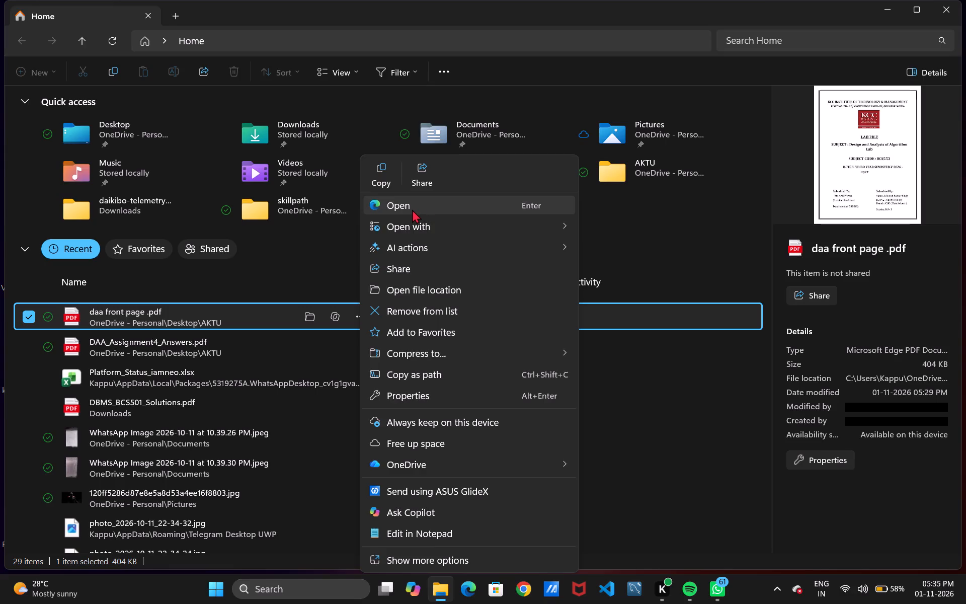
{"action": "left_click", "coordinate": [412, 209]}
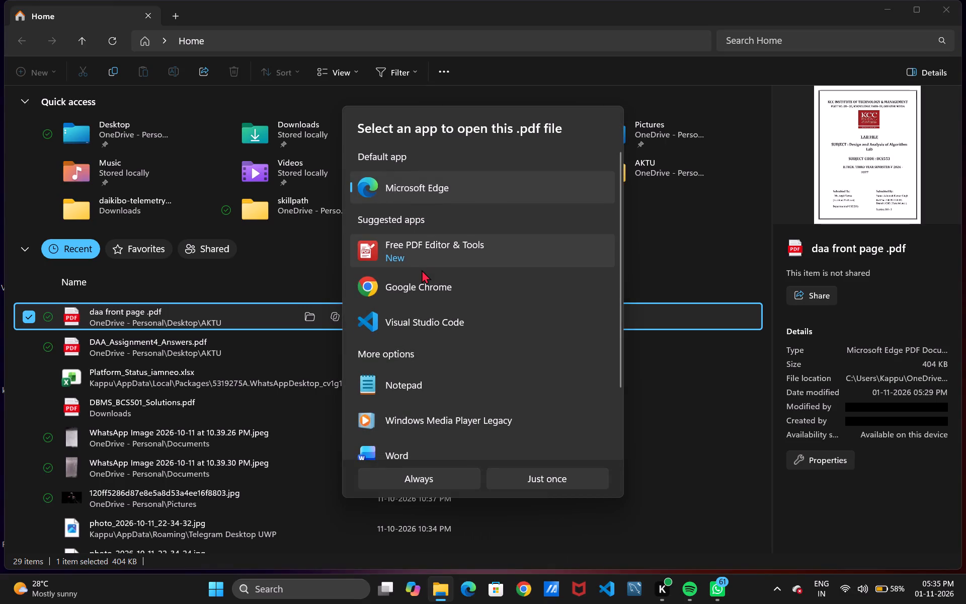
{"action": "left_click", "coordinate": [422, 255]}
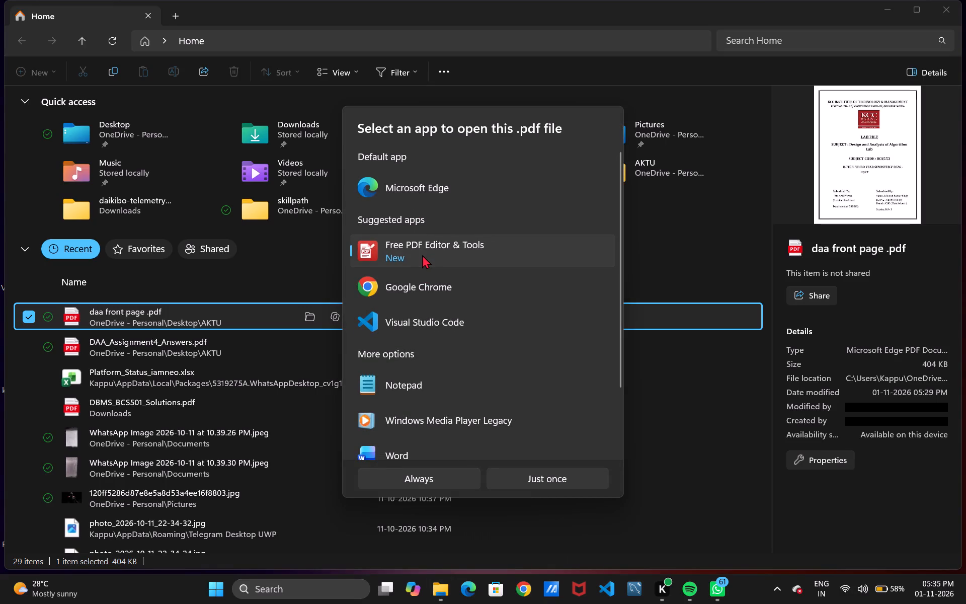
{"action": "double_click", "coordinate": [422, 255]}
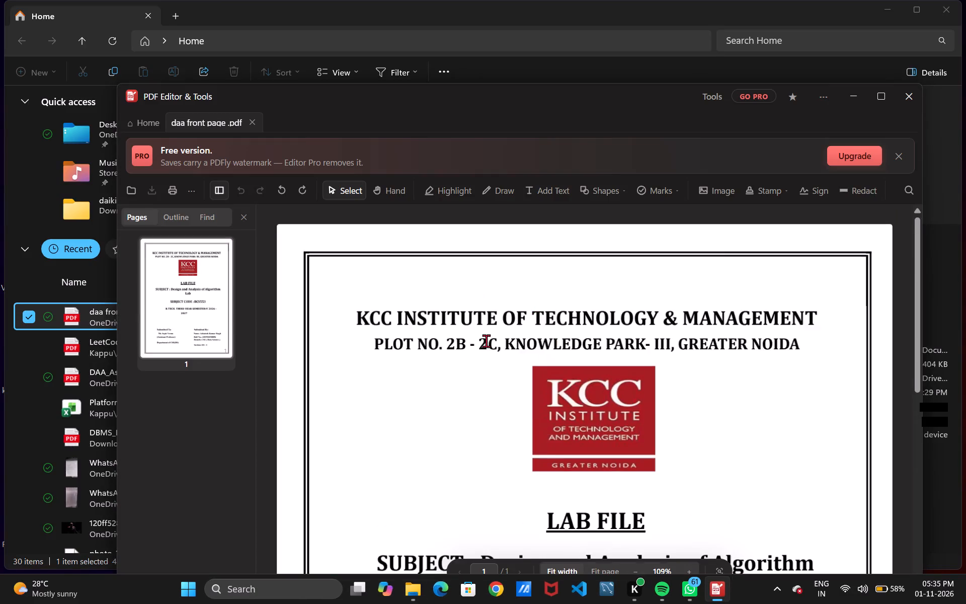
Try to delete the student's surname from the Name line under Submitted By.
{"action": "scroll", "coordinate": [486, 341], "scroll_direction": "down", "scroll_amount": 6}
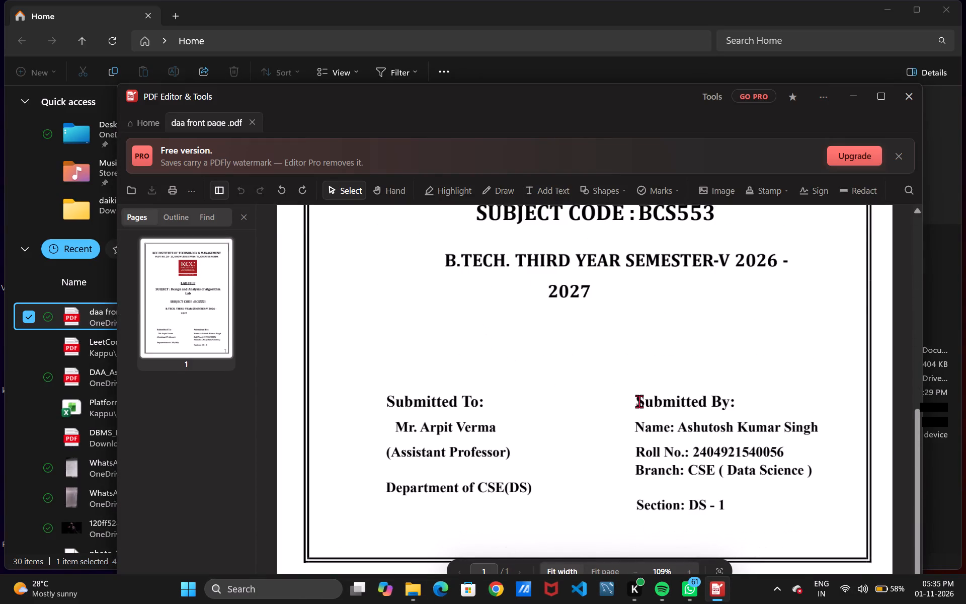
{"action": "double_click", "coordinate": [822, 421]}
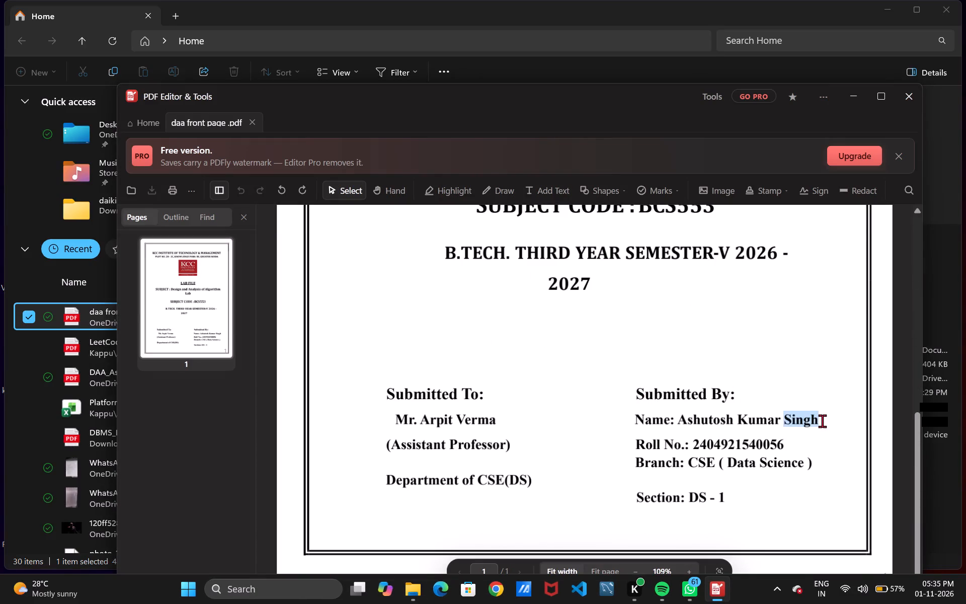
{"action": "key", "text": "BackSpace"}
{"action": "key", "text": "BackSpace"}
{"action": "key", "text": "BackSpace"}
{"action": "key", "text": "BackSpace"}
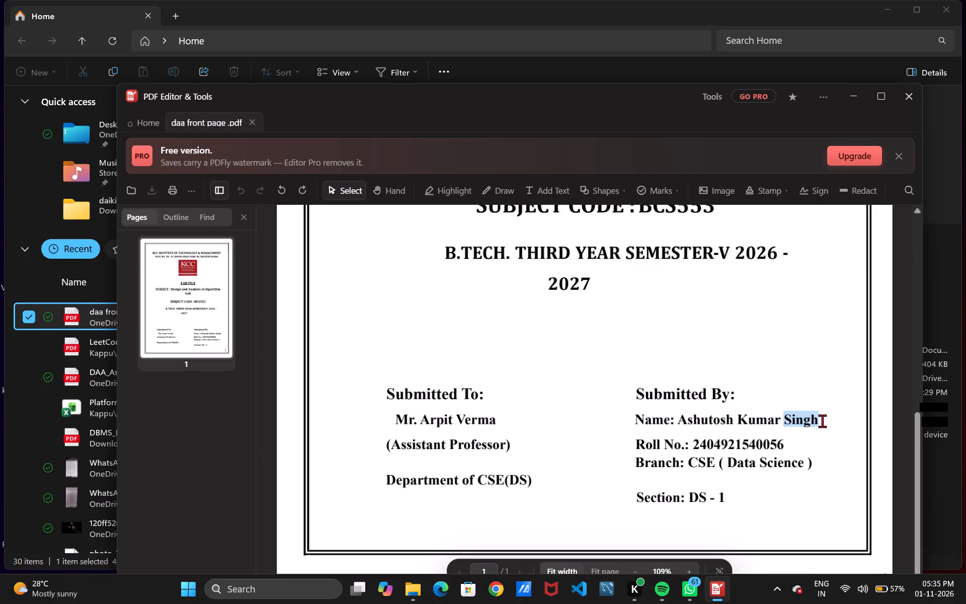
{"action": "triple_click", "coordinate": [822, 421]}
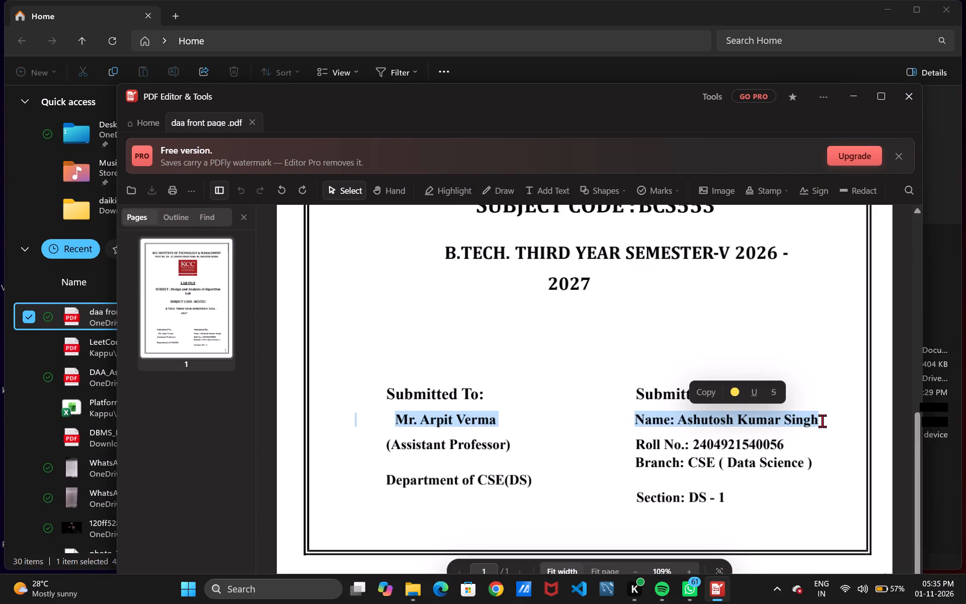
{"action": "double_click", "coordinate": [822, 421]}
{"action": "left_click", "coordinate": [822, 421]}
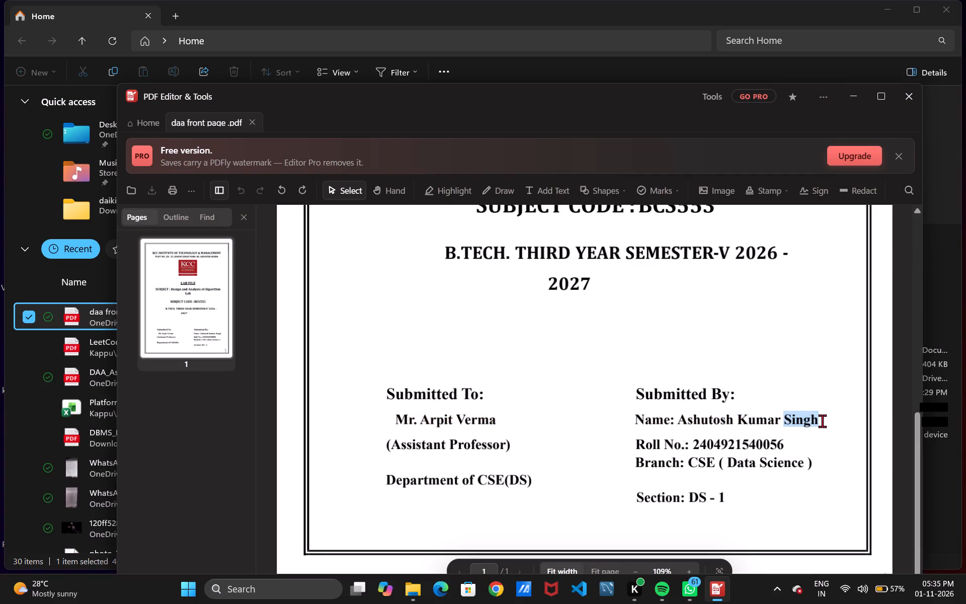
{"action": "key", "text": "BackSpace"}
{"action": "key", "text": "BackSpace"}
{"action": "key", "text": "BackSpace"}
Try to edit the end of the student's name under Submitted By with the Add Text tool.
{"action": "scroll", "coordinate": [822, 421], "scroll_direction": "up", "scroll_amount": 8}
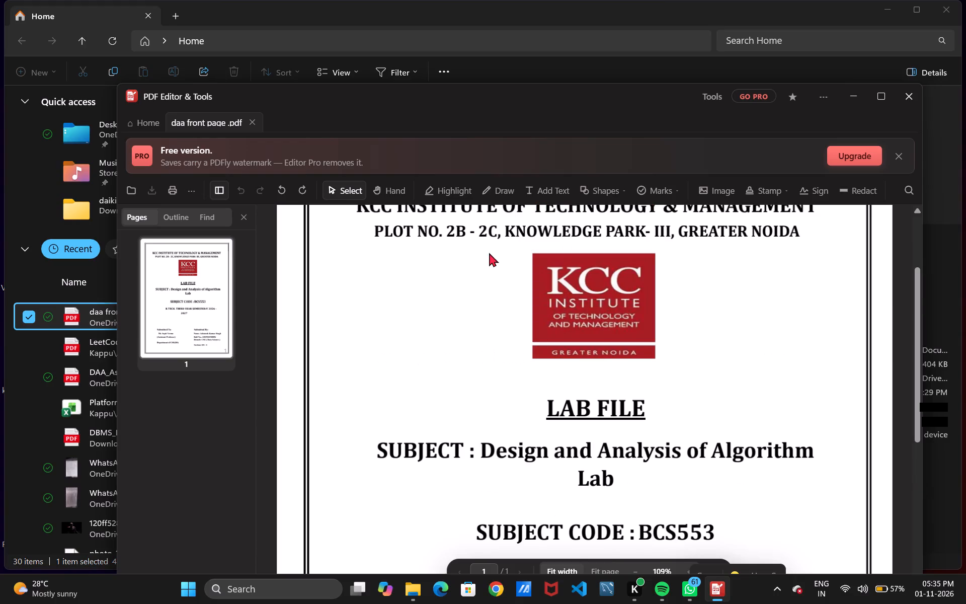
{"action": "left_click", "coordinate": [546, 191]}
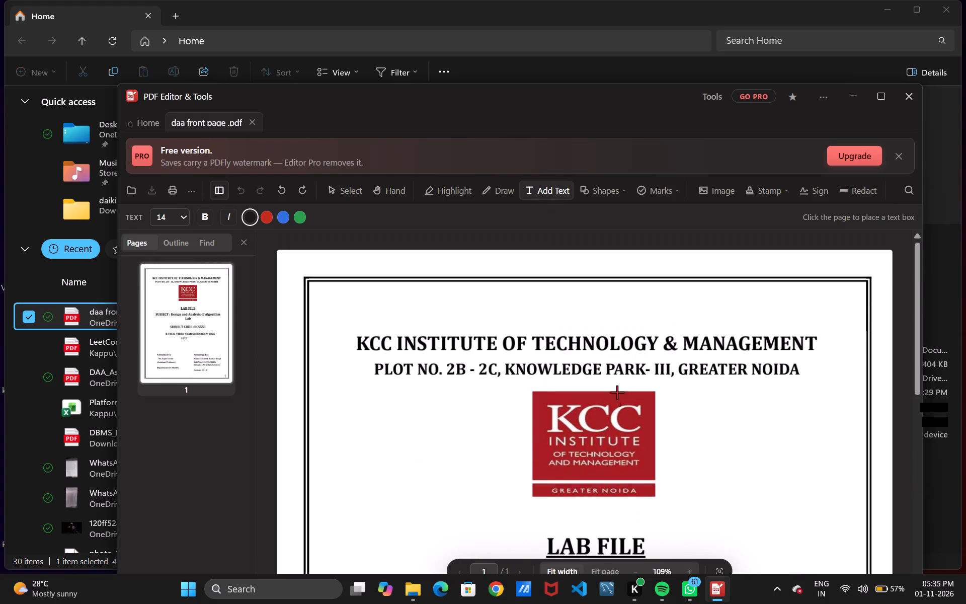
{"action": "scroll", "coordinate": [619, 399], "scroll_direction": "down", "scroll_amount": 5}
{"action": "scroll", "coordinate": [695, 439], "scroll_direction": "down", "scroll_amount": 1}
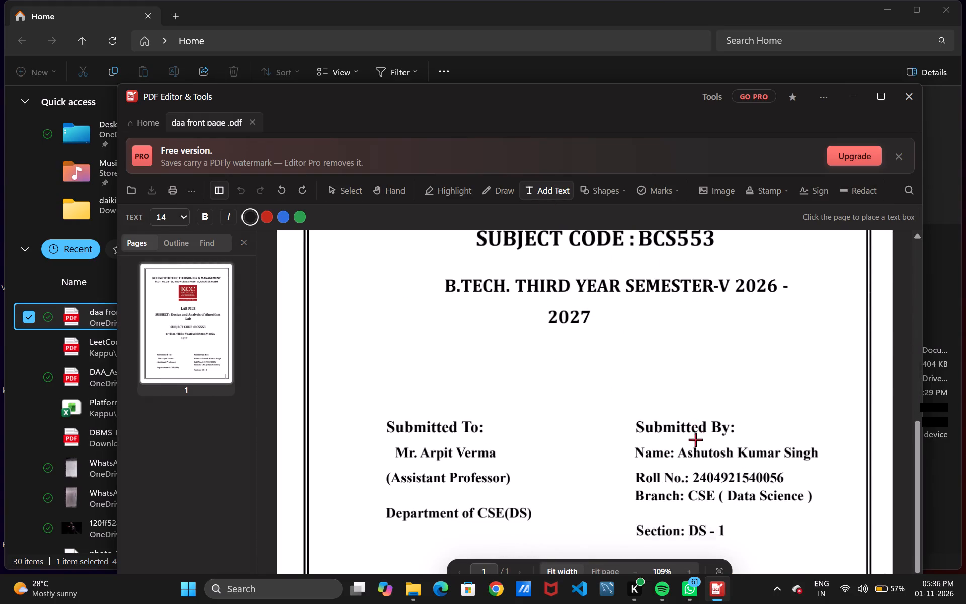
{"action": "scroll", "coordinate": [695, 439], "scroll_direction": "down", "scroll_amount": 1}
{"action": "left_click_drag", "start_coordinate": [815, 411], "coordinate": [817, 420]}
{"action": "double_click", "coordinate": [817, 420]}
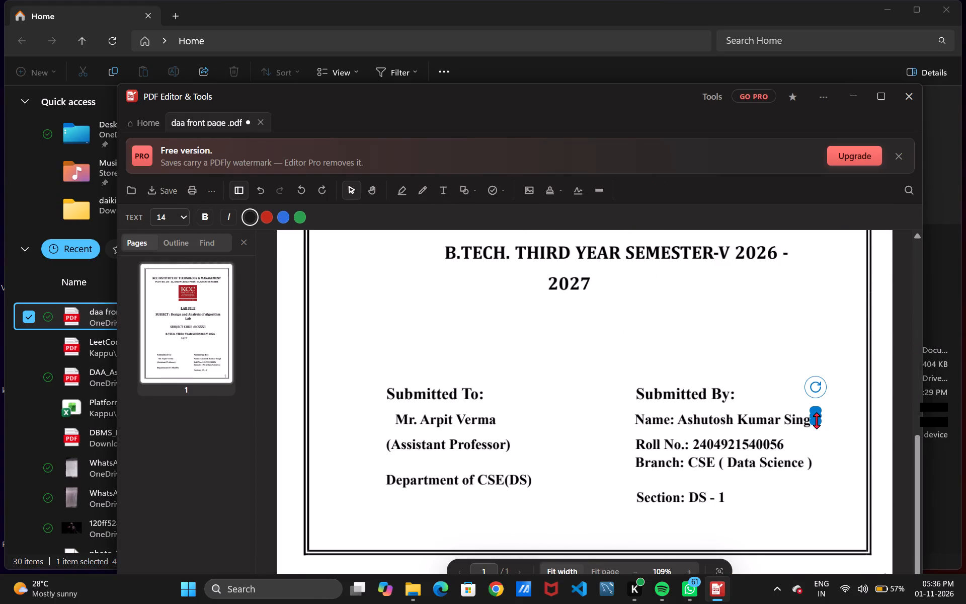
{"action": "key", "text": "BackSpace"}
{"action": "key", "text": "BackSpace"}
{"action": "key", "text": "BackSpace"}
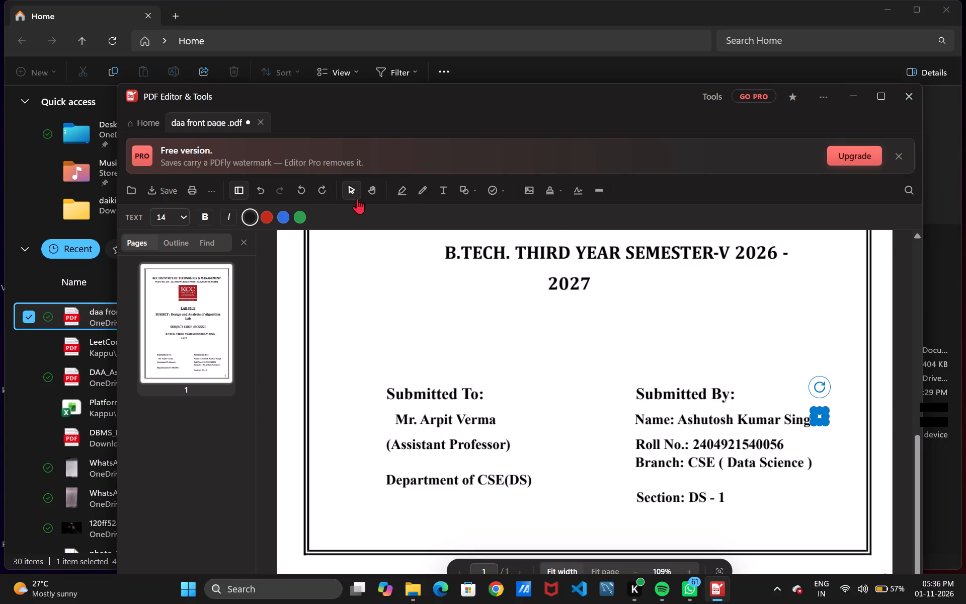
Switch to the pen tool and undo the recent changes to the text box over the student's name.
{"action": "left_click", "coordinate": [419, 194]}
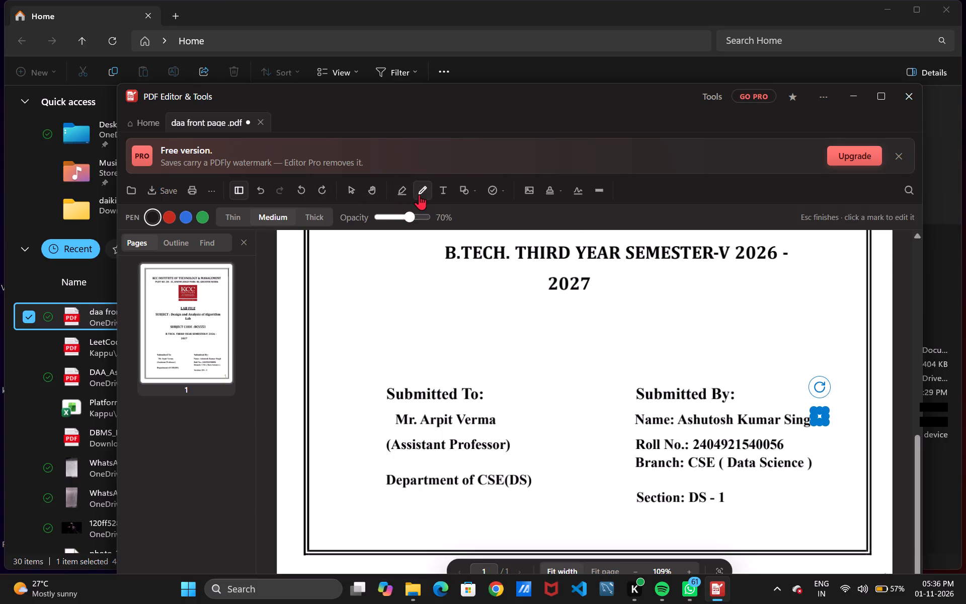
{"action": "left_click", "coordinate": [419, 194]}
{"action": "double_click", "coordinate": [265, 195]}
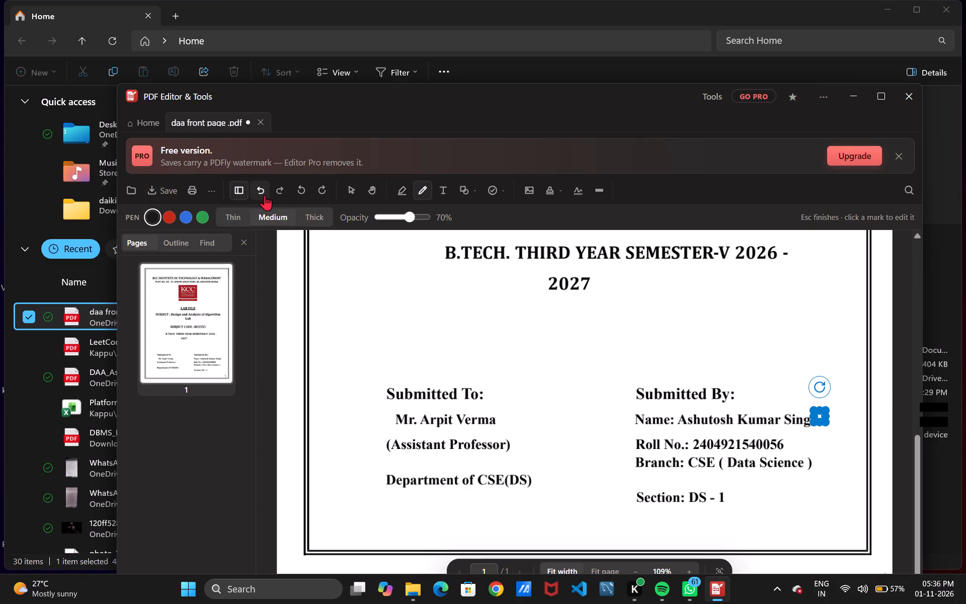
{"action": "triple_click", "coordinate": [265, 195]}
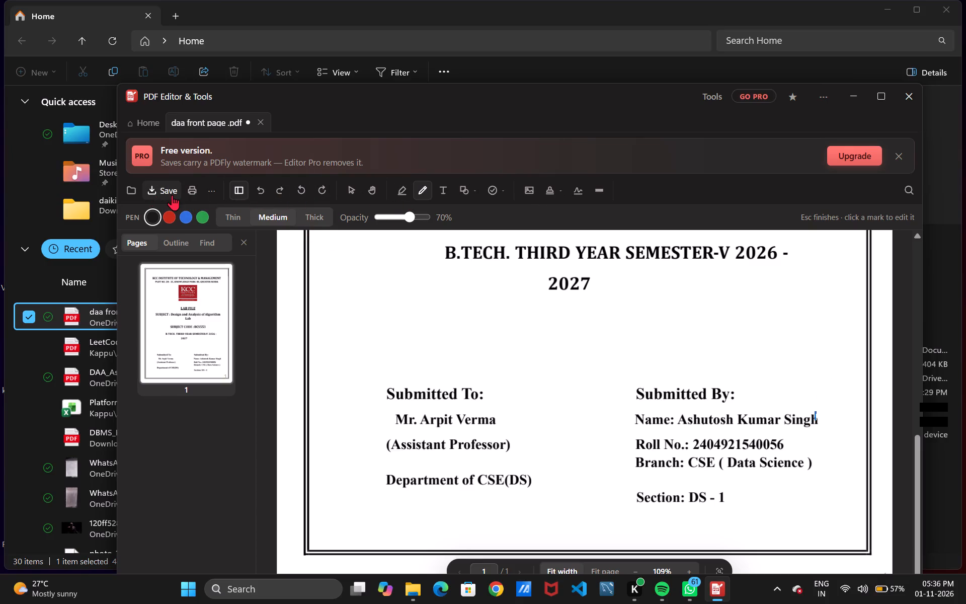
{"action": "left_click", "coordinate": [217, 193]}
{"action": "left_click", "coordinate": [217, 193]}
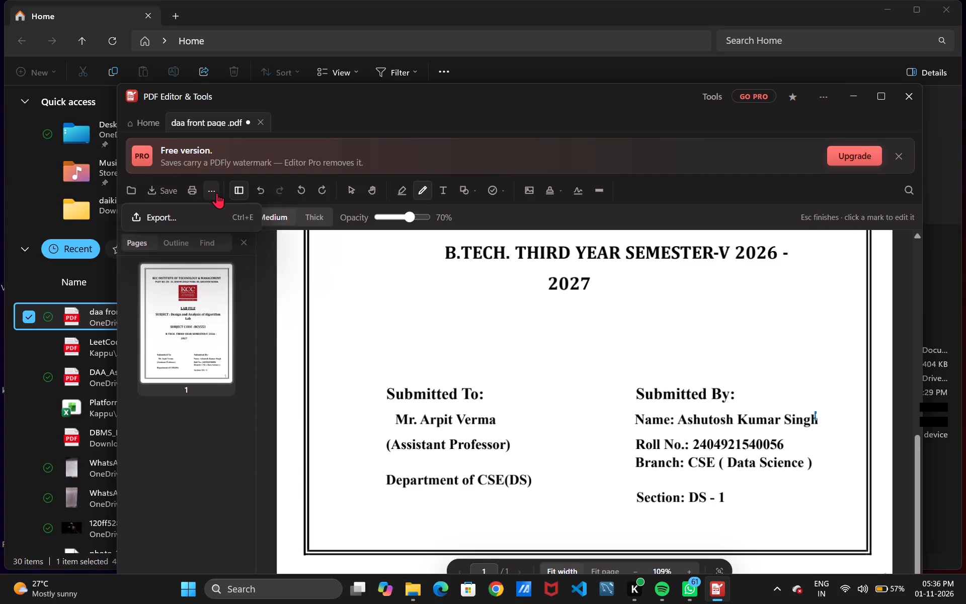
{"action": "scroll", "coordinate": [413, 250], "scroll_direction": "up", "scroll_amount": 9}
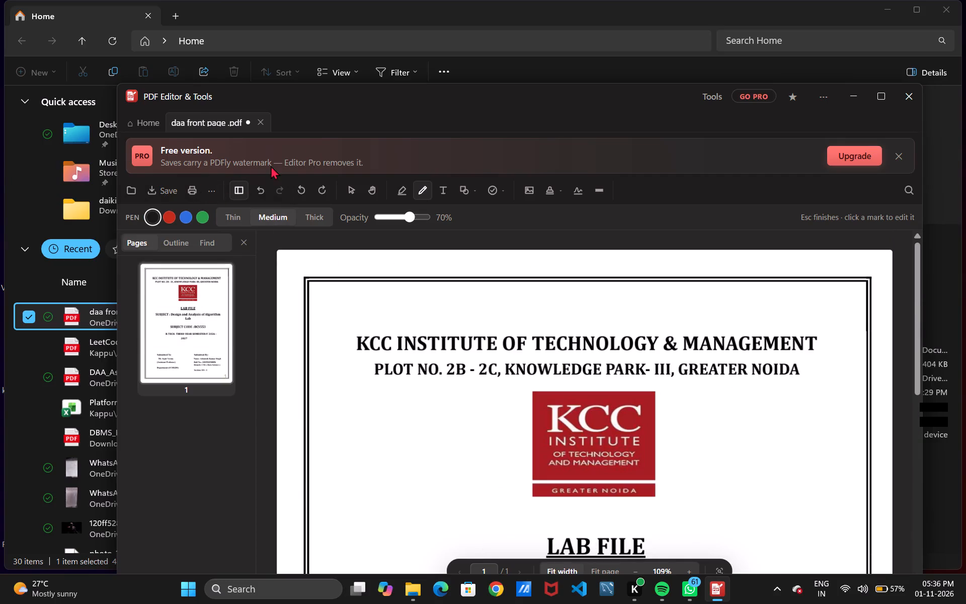
Close the PDF editor without saving the edits to daa front page .pdf.
{"action": "left_click", "coordinate": [911, 103]}
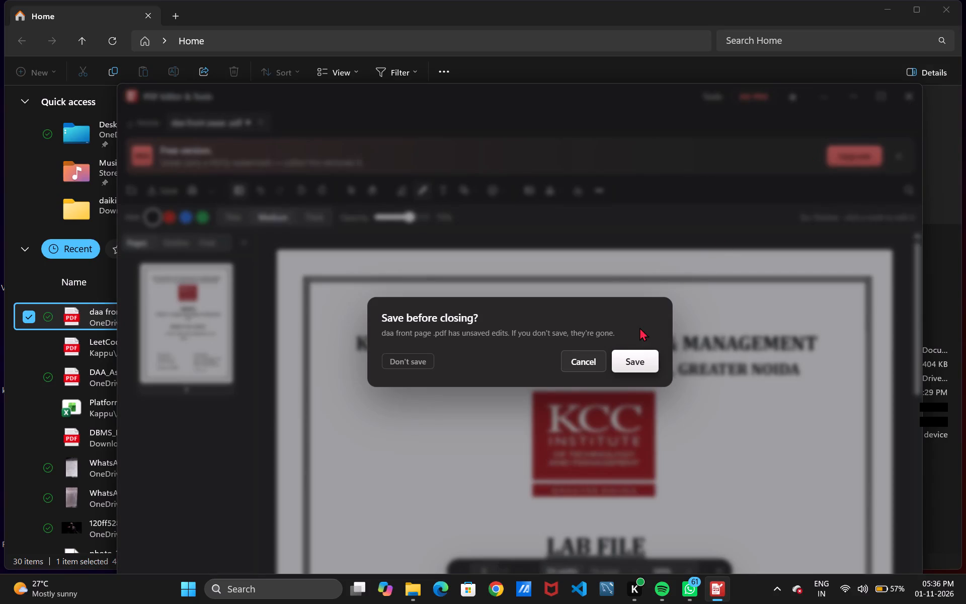
{"action": "left_click", "coordinate": [586, 360]}
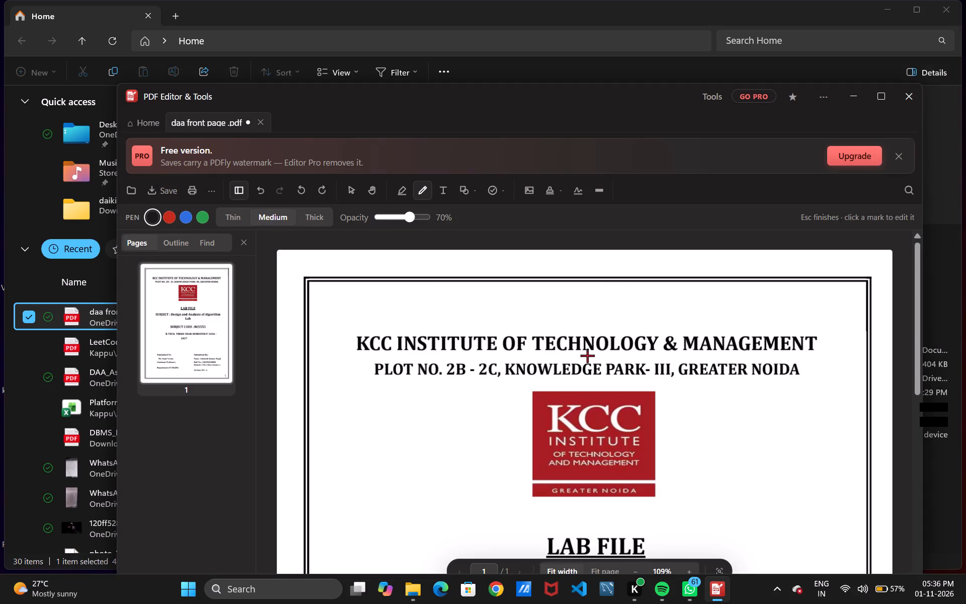
{"action": "left_click", "coordinate": [912, 104]}
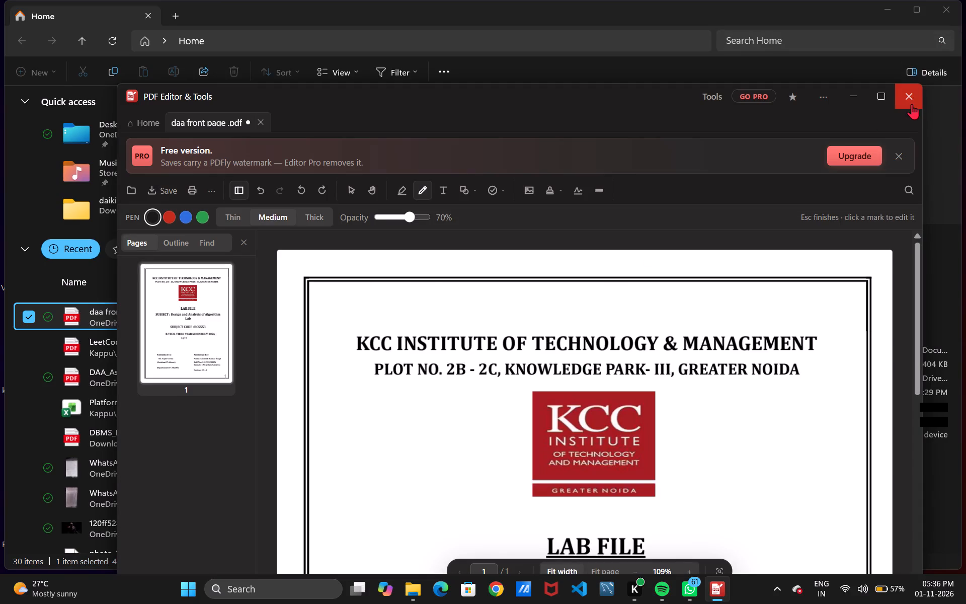
{"action": "left_click", "coordinate": [402, 366]}
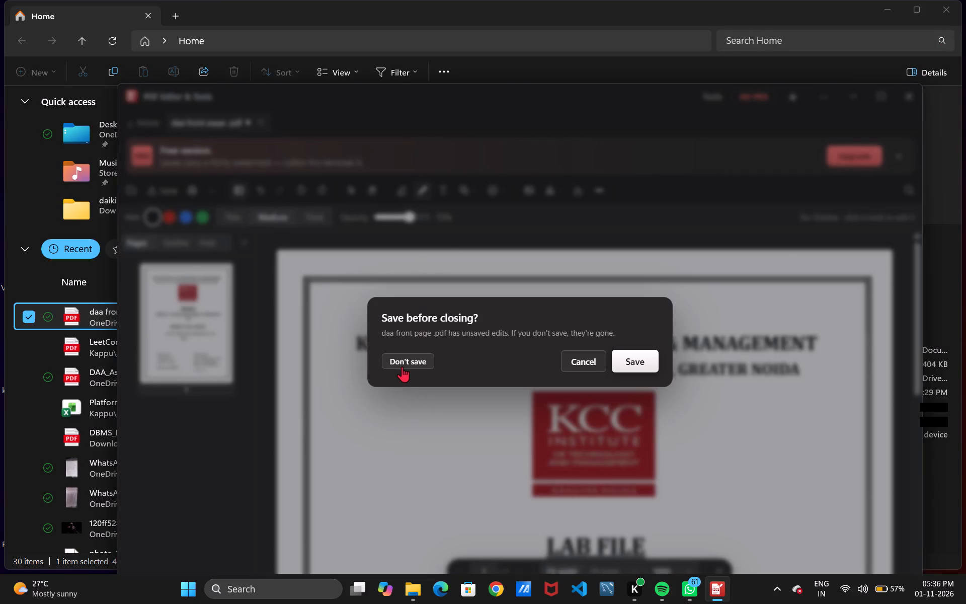
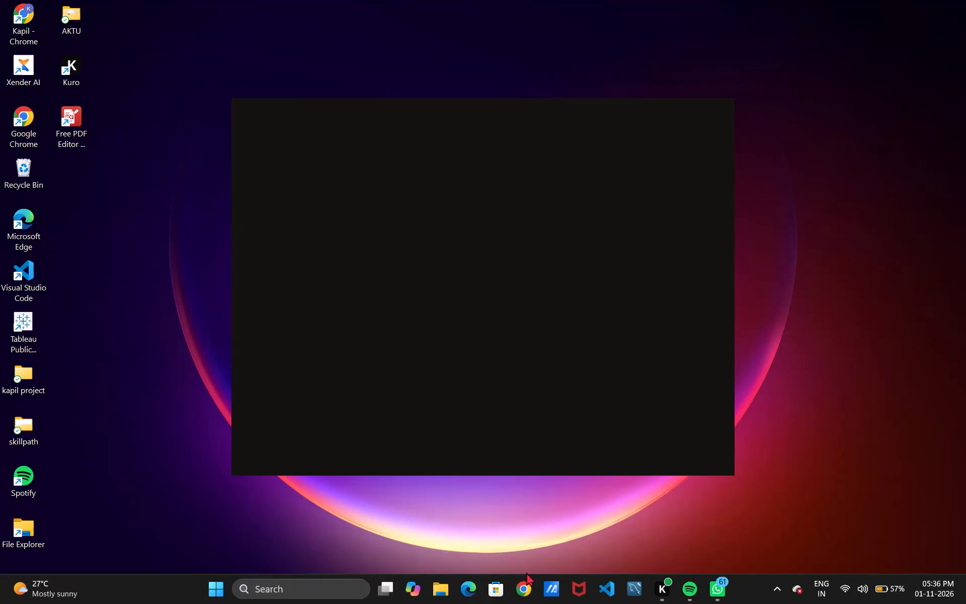
Switch to Google Chrome and search for "pdf editor online free".
{"action": "left_click", "coordinate": [513, 597]}
{"action": "left_click", "coordinate": [384, 327]}
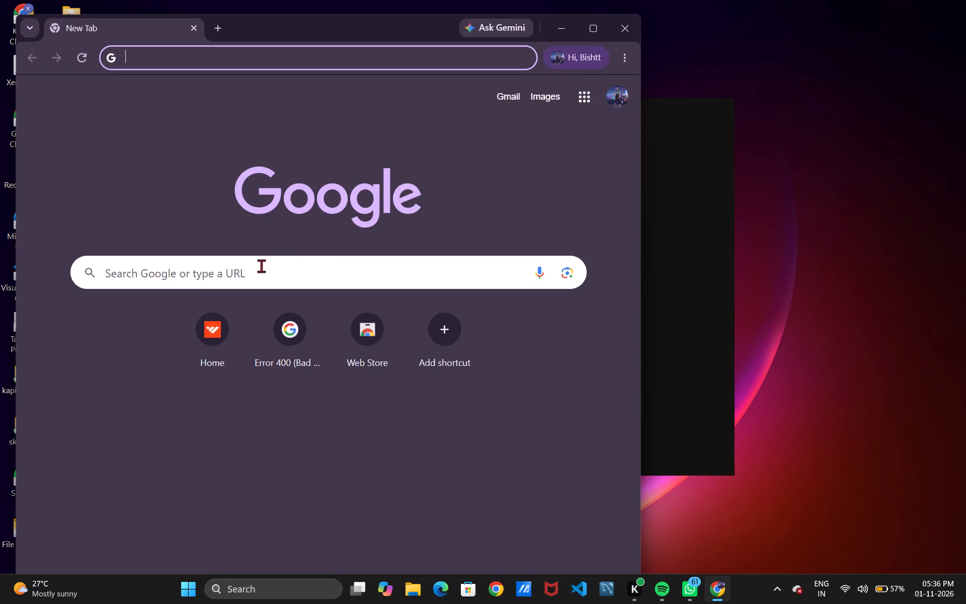
{"action": "left_click", "coordinate": [261, 266]}
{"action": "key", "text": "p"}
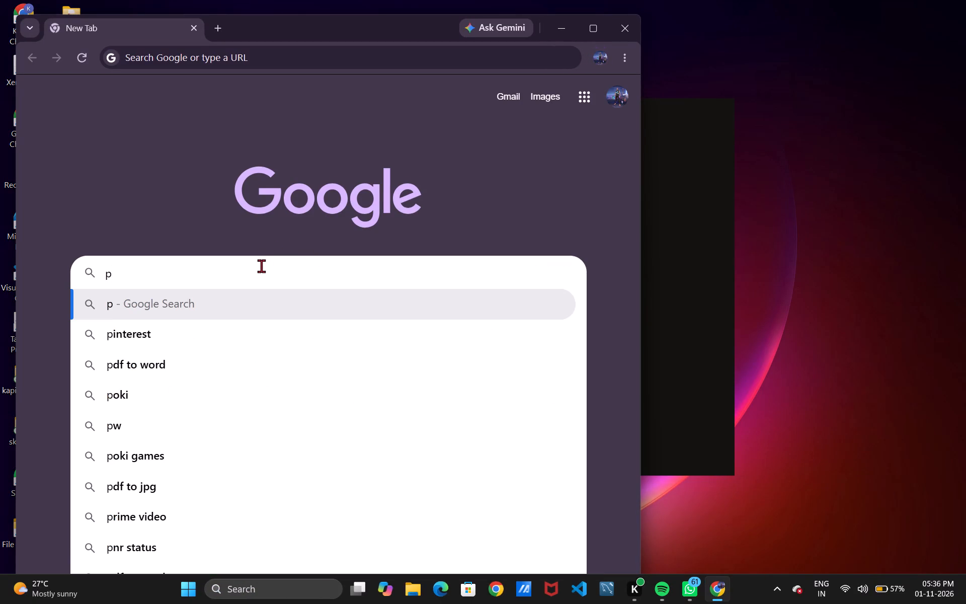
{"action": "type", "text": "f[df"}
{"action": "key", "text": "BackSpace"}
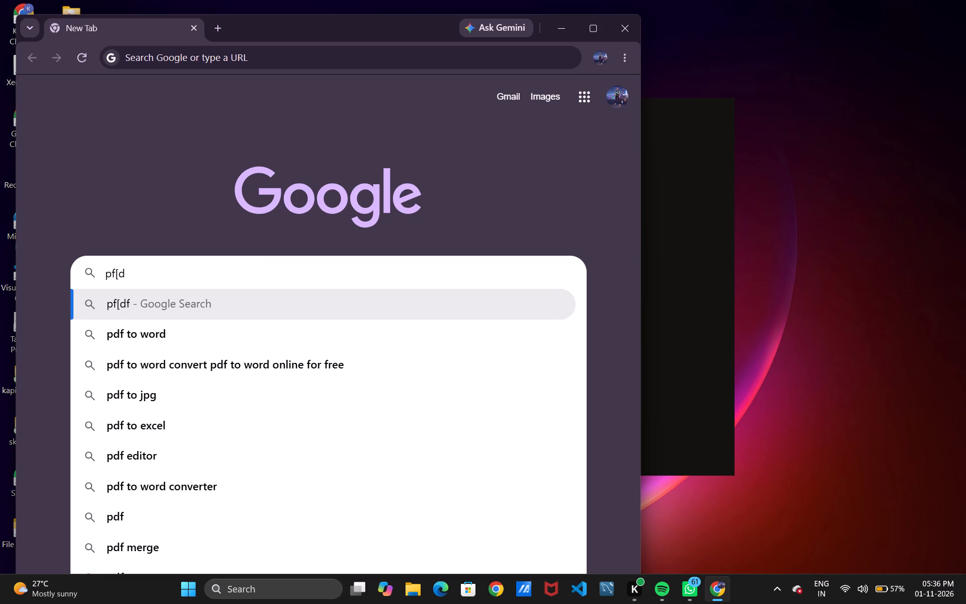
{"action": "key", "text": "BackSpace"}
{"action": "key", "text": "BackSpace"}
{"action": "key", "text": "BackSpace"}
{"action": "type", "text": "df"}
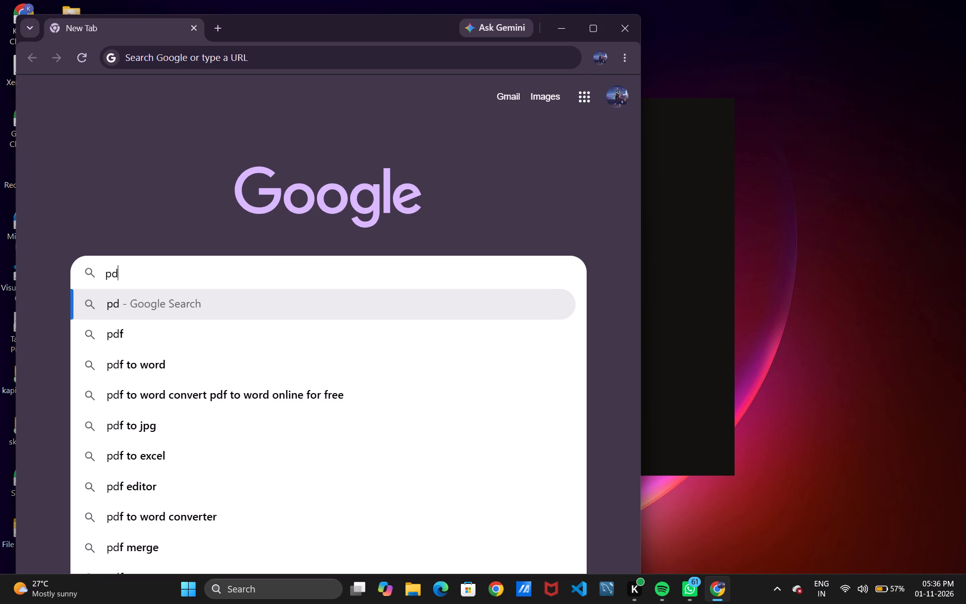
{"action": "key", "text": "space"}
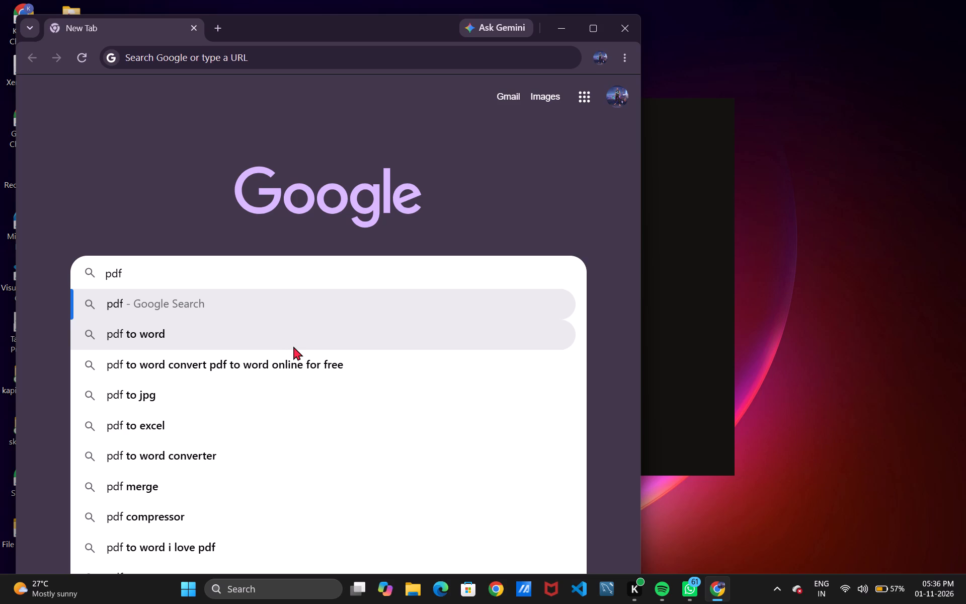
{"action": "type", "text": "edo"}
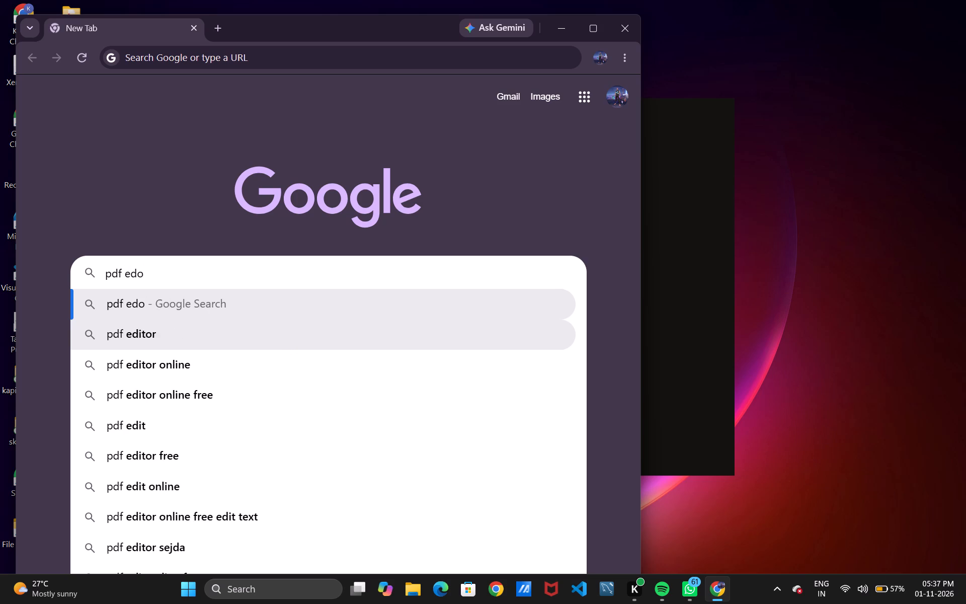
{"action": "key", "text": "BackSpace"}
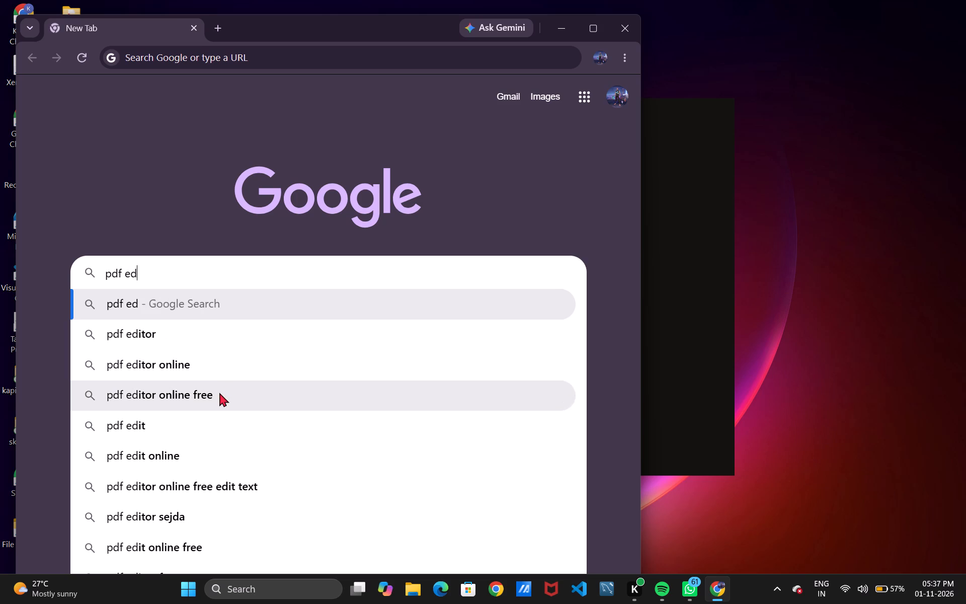
{"action": "left_click", "coordinate": [219, 393]}
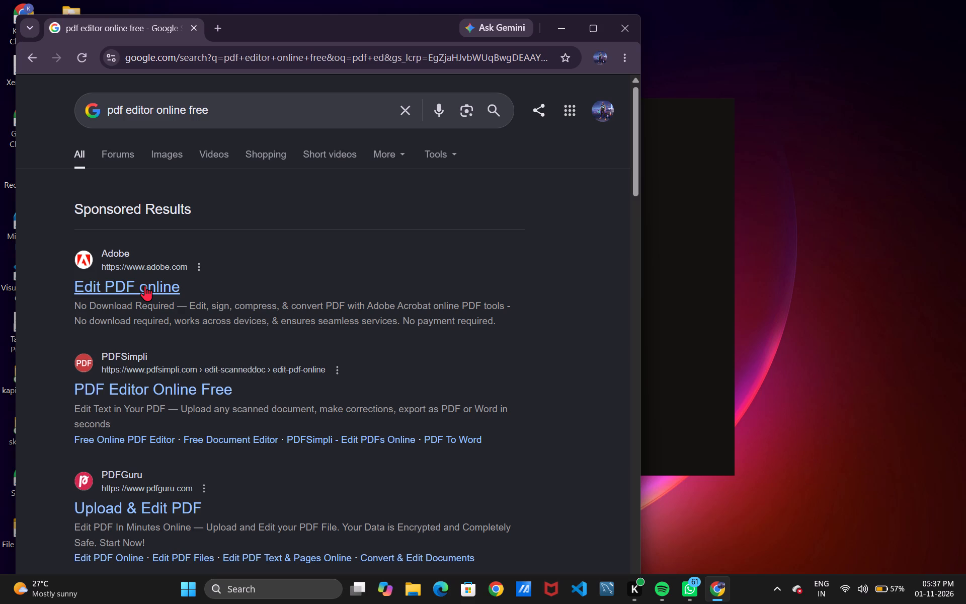
Open the PDFSimpli "PDF Editor Online Free" result and start uploading a PDF to edit.
{"action": "left_click", "coordinate": [139, 395]}
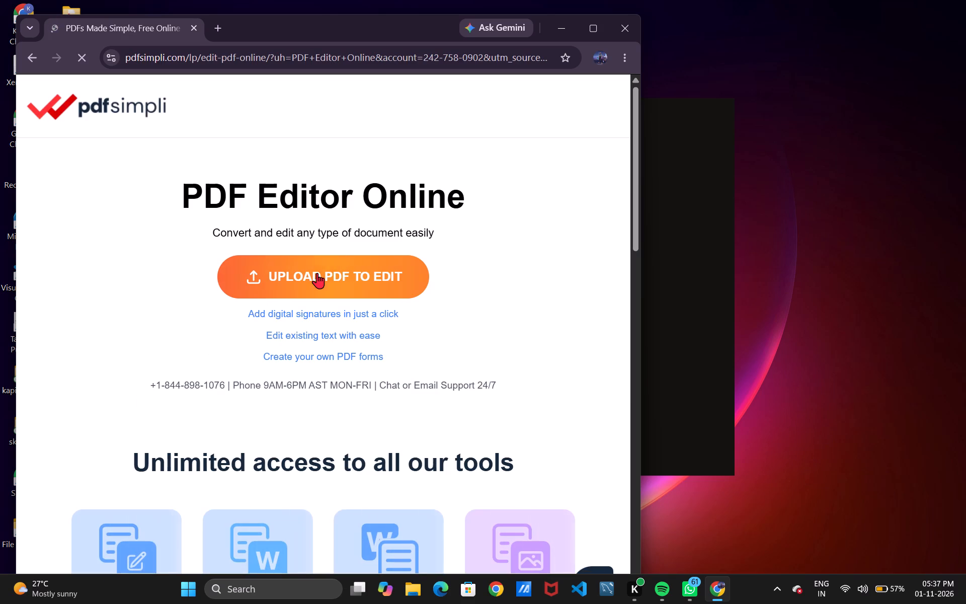
{"action": "left_click", "coordinate": [317, 273]}
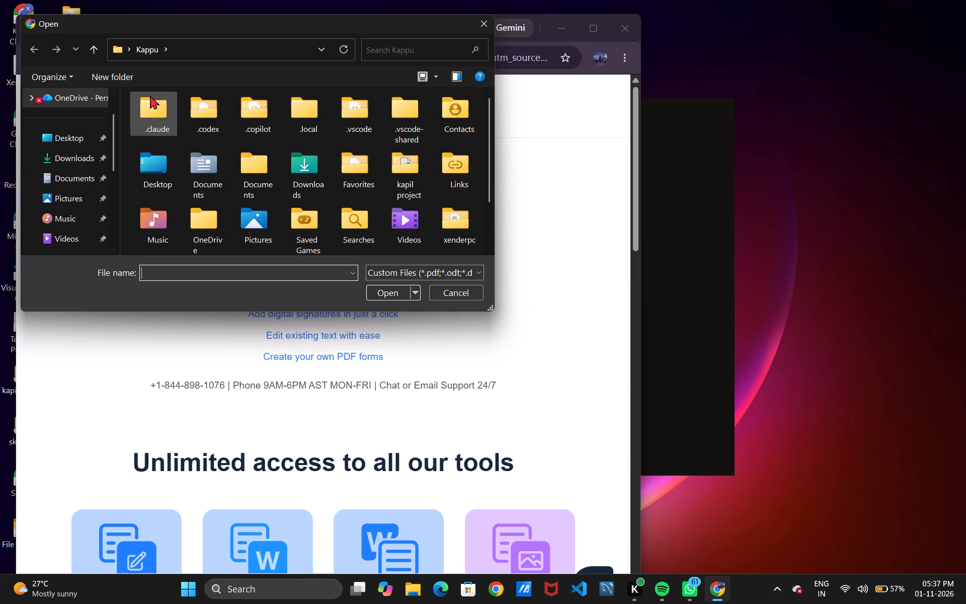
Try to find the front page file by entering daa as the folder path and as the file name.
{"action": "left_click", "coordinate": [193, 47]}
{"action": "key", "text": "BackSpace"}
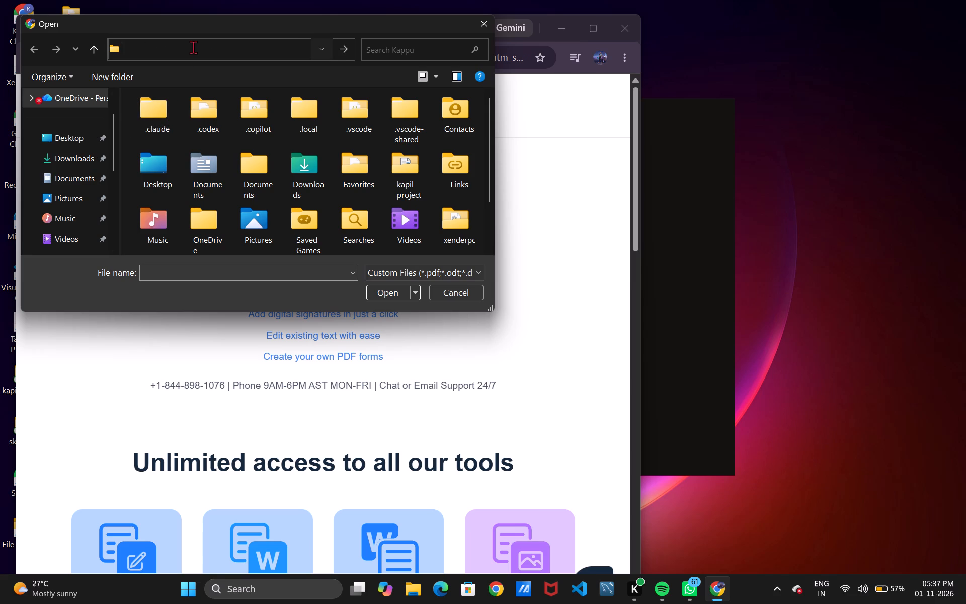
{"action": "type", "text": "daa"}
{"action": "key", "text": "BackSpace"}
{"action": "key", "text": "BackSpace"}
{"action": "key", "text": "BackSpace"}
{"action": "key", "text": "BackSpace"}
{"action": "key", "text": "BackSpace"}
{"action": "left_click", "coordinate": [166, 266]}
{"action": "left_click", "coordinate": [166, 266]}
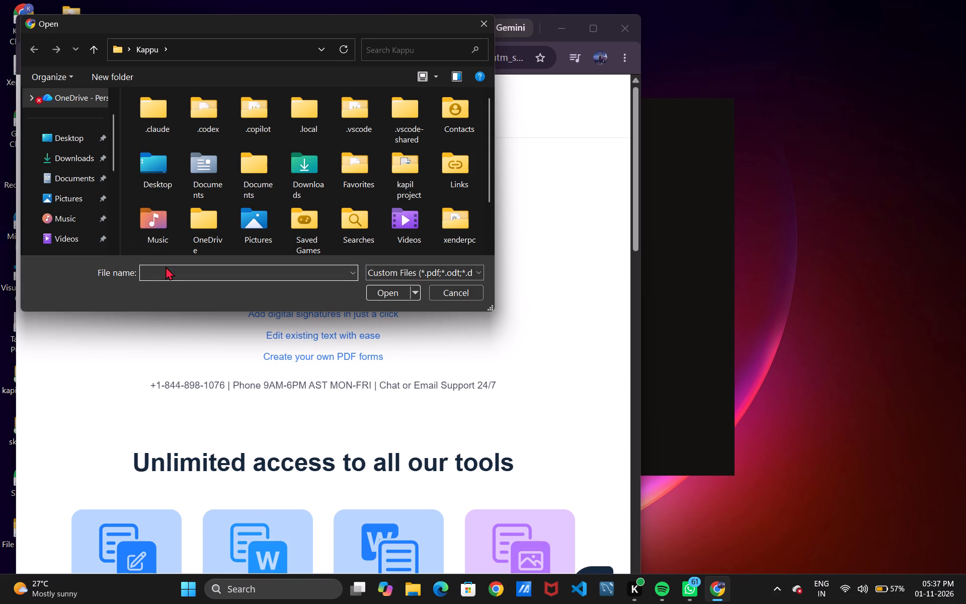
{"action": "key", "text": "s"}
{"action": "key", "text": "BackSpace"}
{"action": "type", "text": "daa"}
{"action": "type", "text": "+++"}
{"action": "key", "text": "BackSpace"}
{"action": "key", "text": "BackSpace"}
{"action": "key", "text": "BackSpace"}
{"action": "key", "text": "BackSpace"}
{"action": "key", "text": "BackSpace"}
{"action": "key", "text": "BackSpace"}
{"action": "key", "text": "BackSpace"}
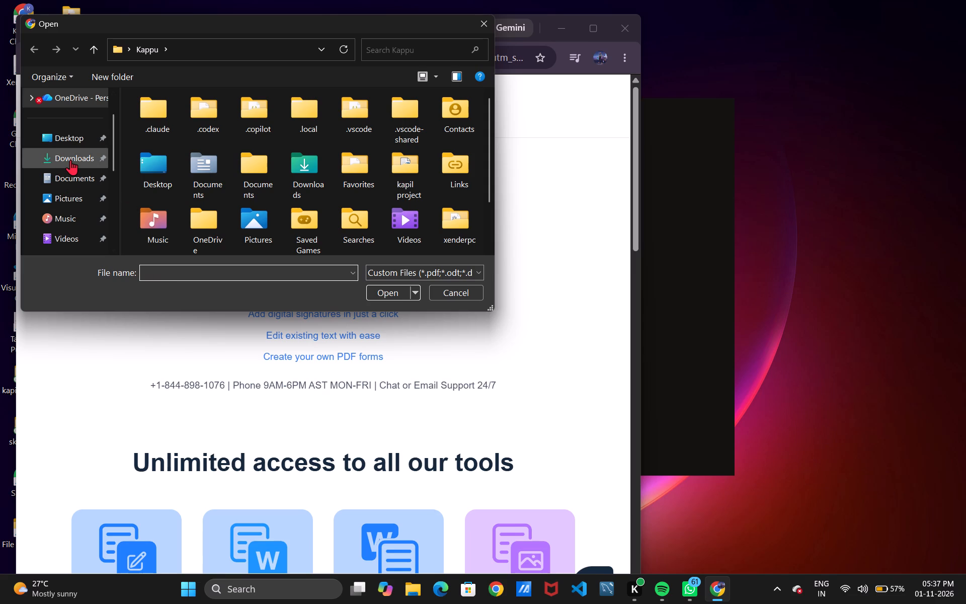
Look for the DAA front page PDF in Downloads, Documents, Desktop, the OS (C:) drive and This PC.
{"action": "left_click", "coordinate": [70, 160]}
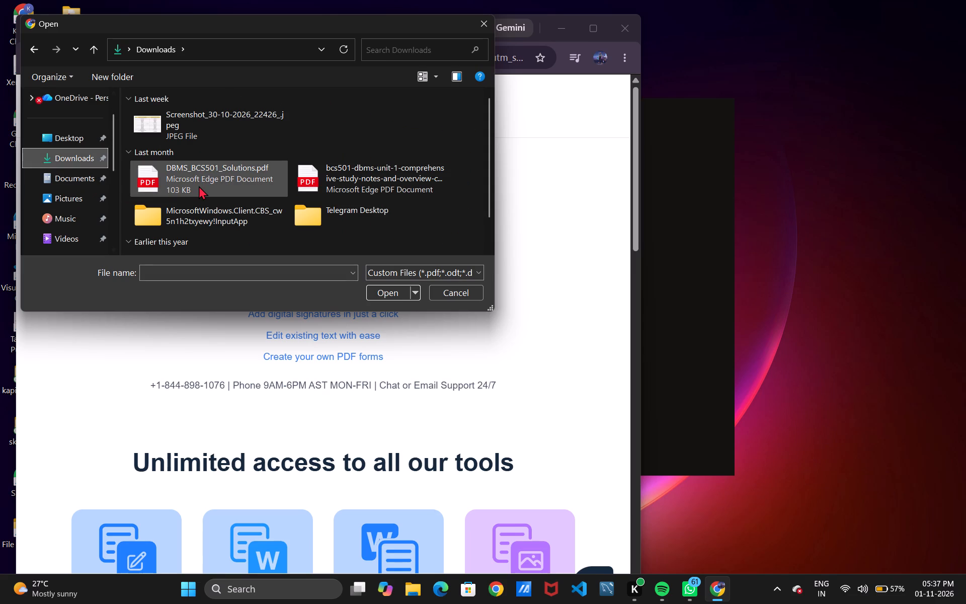
{"action": "scroll", "coordinate": [199, 186], "scroll_direction": "down", "scroll_amount": 1}
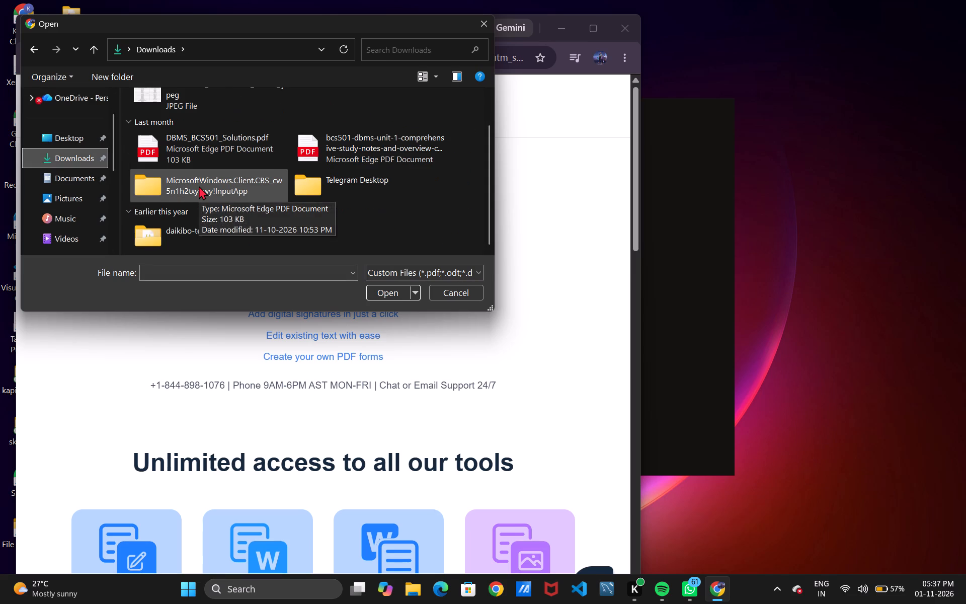
{"action": "scroll", "coordinate": [199, 186], "scroll_direction": "up", "scroll_amount": 5}
{"action": "scroll", "coordinate": [199, 186], "scroll_direction": "down", "scroll_amount": 5}
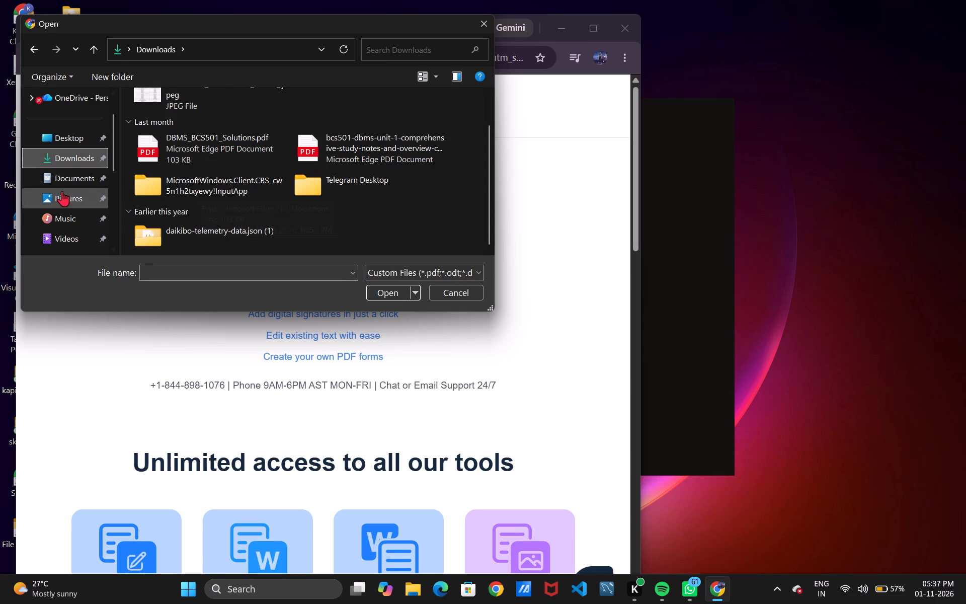
{"action": "left_click", "coordinate": [75, 182]}
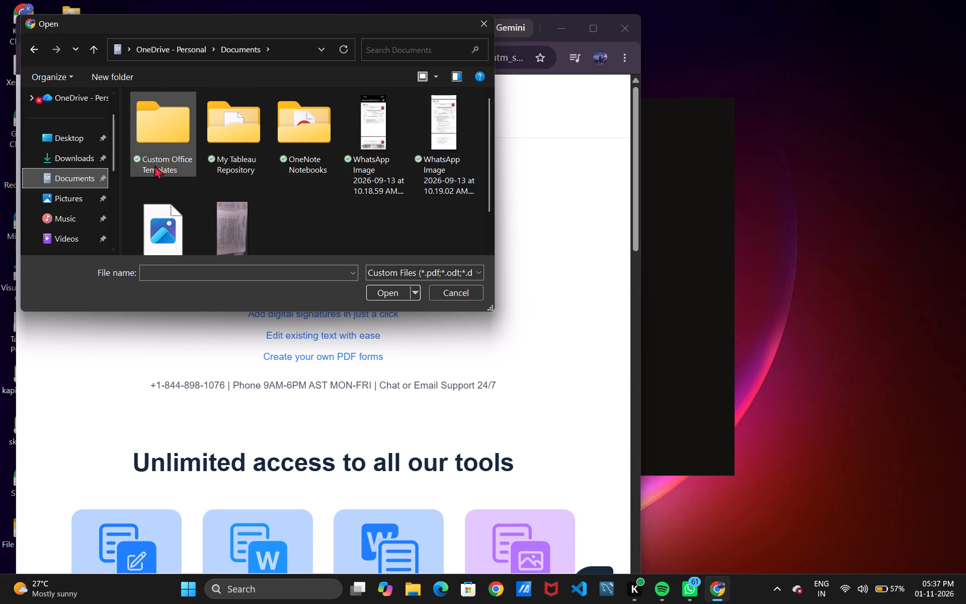
{"action": "scroll", "coordinate": [205, 152], "scroll_direction": "up", "scroll_amount": 1}
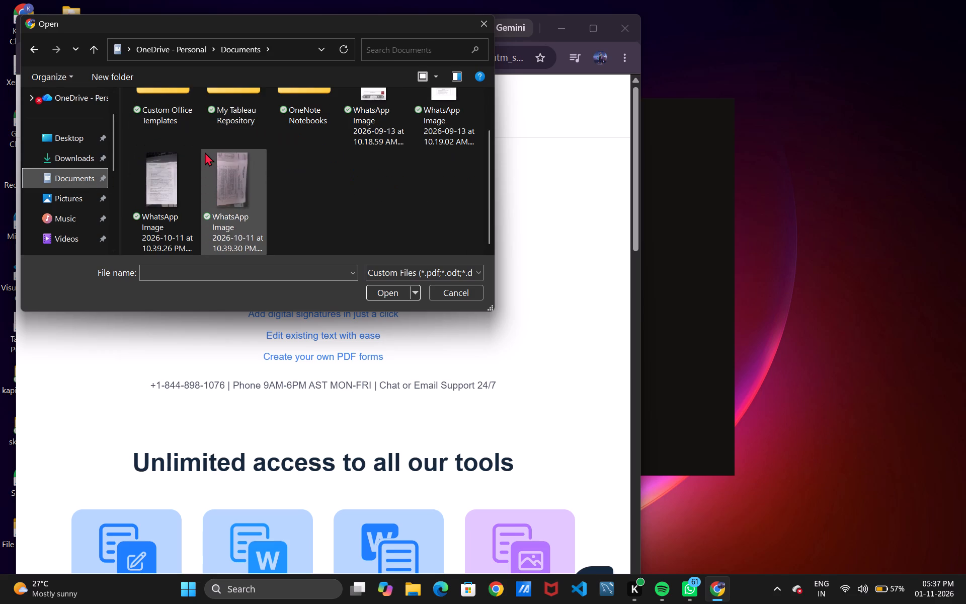
{"action": "scroll", "coordinate": [205, 152], "scroll_direction": "up", "scroll_amount": 2}
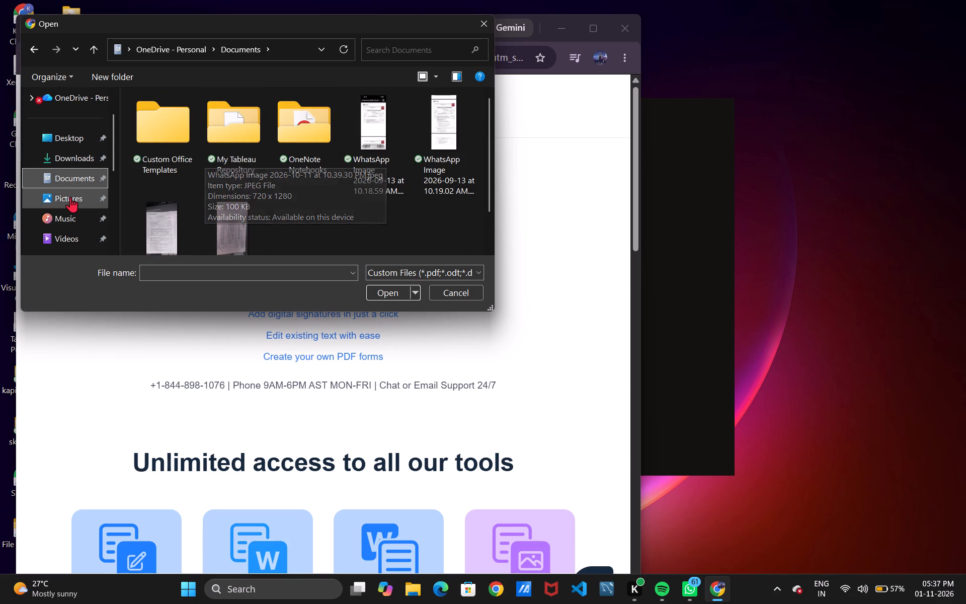
{"action": "left_click", "coordinate": [72, 135]}
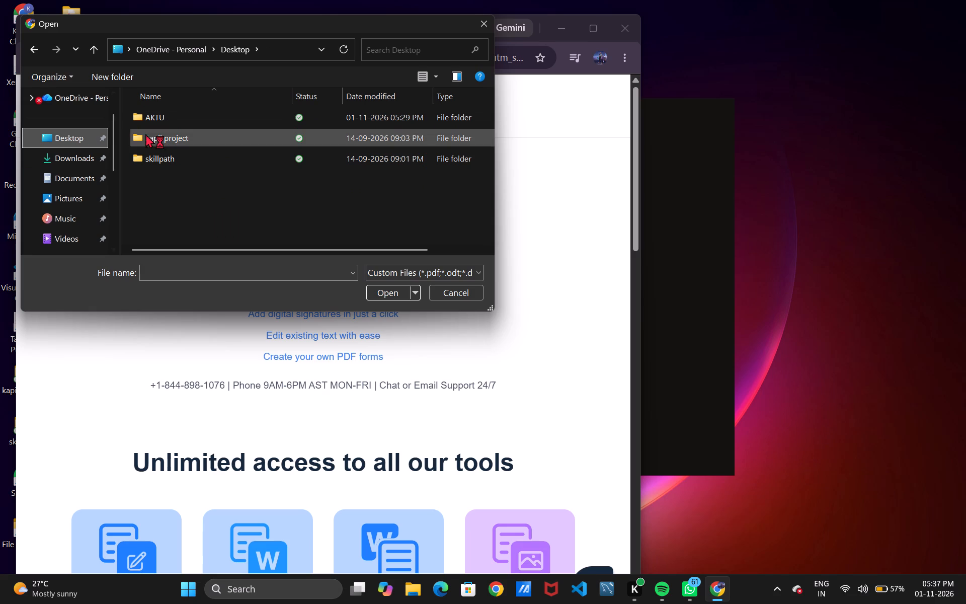
{"action": "scroll", "coordinate": [103, 178], "scroll_direction": "down", "scroll_amount": 2}
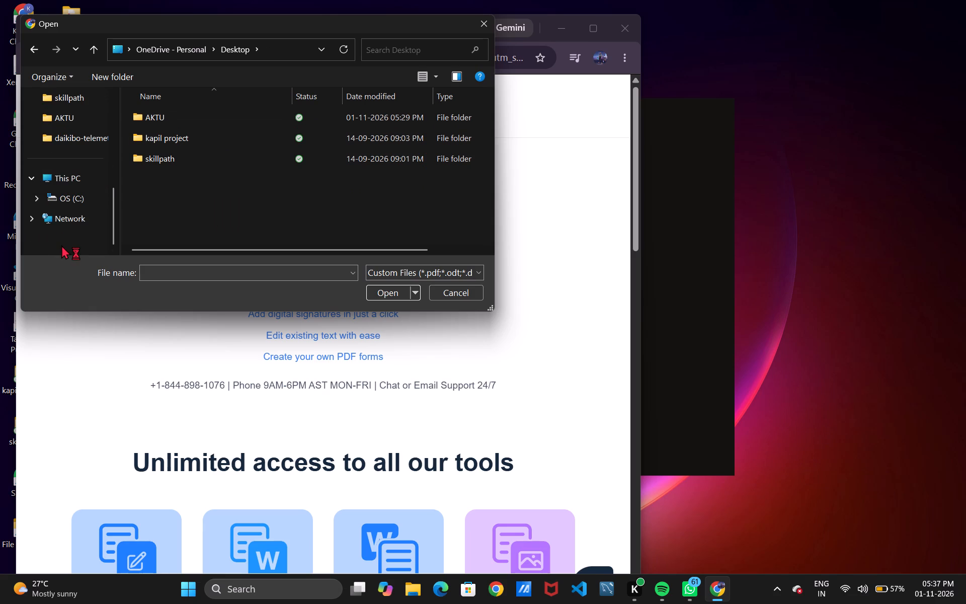
{"action": "left_click", "coordinate": [68, 212]}
{"action": "left_click", "coordinate": [72, 202]}
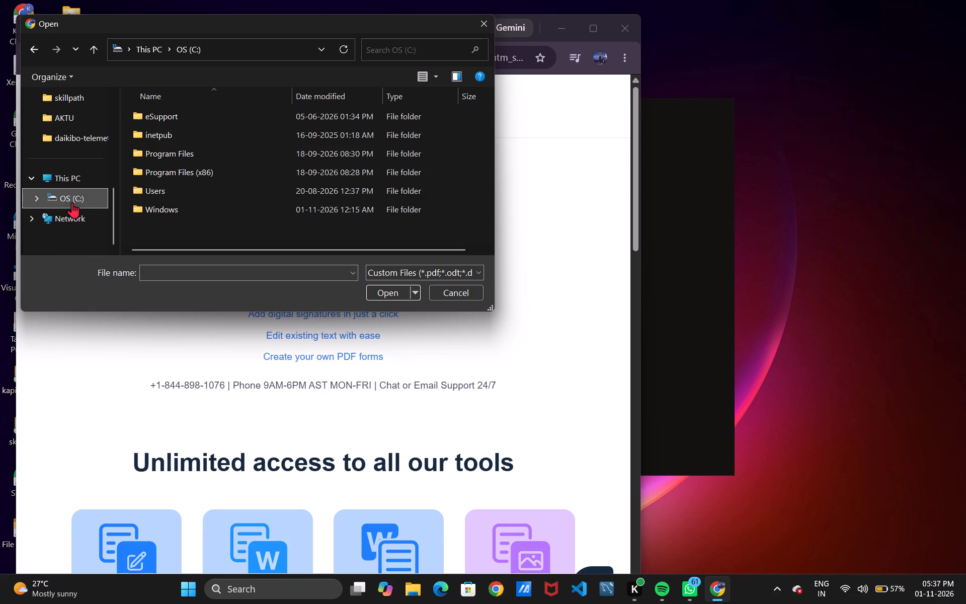
{"action": "left_click", "coordinate": [77, 185]}
{"action": "scroll", "coordinate": [77, 158], "scroll_direction": "up", "scroll_amount": 5}
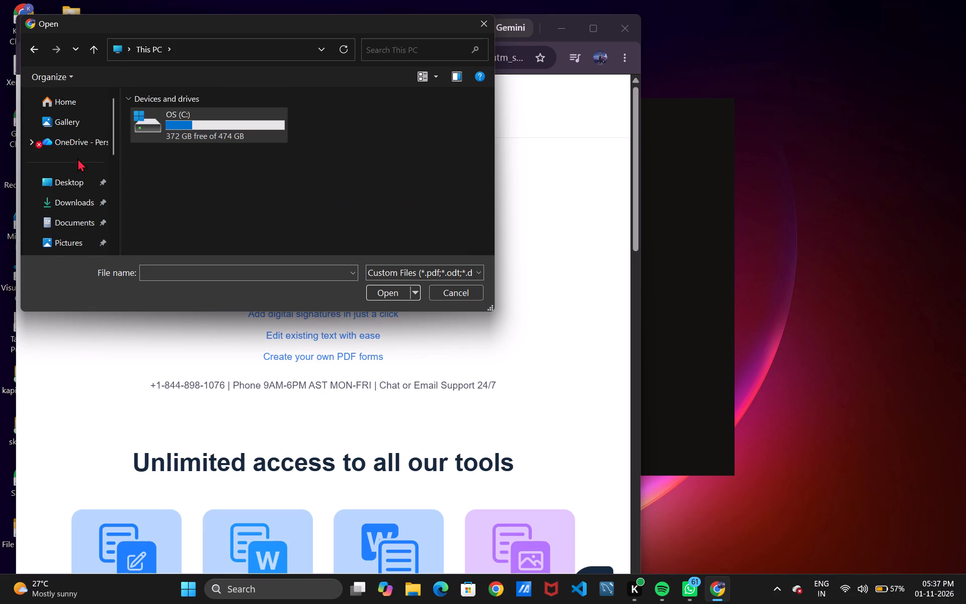
{"action": "scroll", "coordinate": [77, 158], "scroll_direction": "up", "scroll_amount": 1}
Upload daa front page .pdf from the Home location to PDFSimpli and maximize the browser window.
{"action": "left_click", "coordinate": [66, 99]}
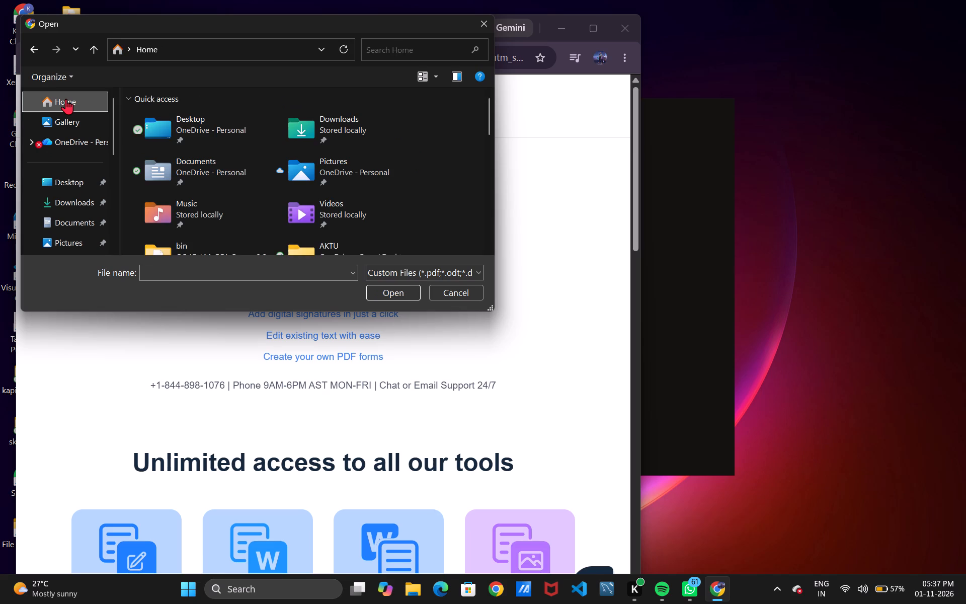
{"action": "scroll", "coordinate": [179, 143], "scroll_direction": "down", "scroll_amount": 4}
{"action": "scroll", "coordinate": [179, 143], "scroll_direction": "up", "scroll_amount": 1}
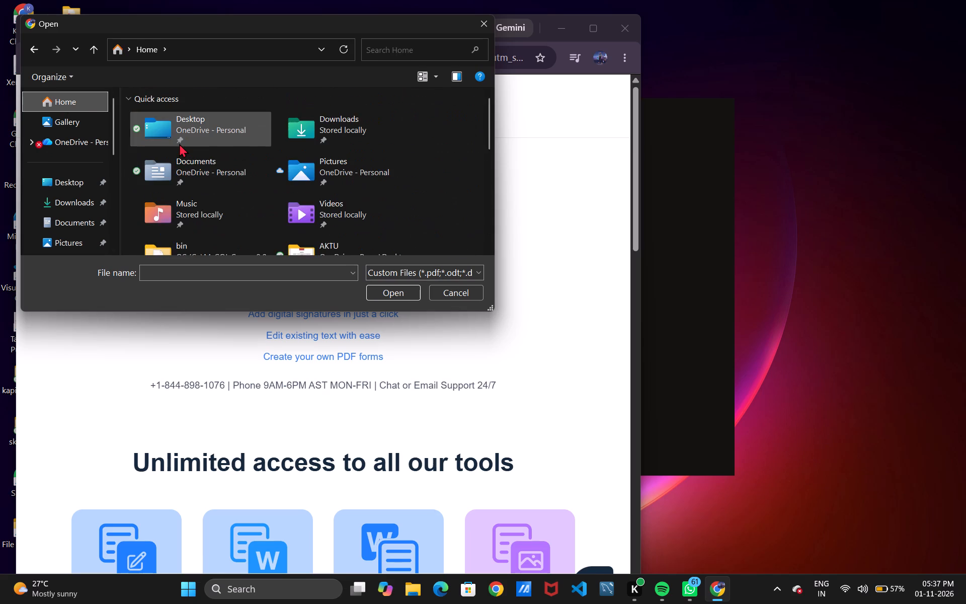
{"action": "scroll", "coordinate": [179, 143], "scroll_direction": "up", "scroll_amount": 1}
{"action": "double_click", "coordinate": [186, 187]}
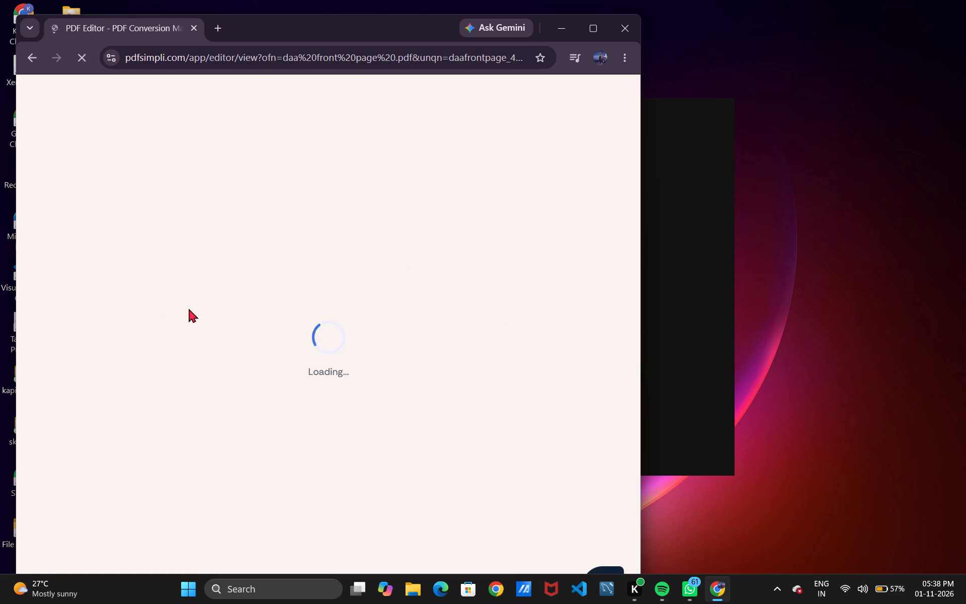
{"action": "left_click", "coordinate": [594, 24]}
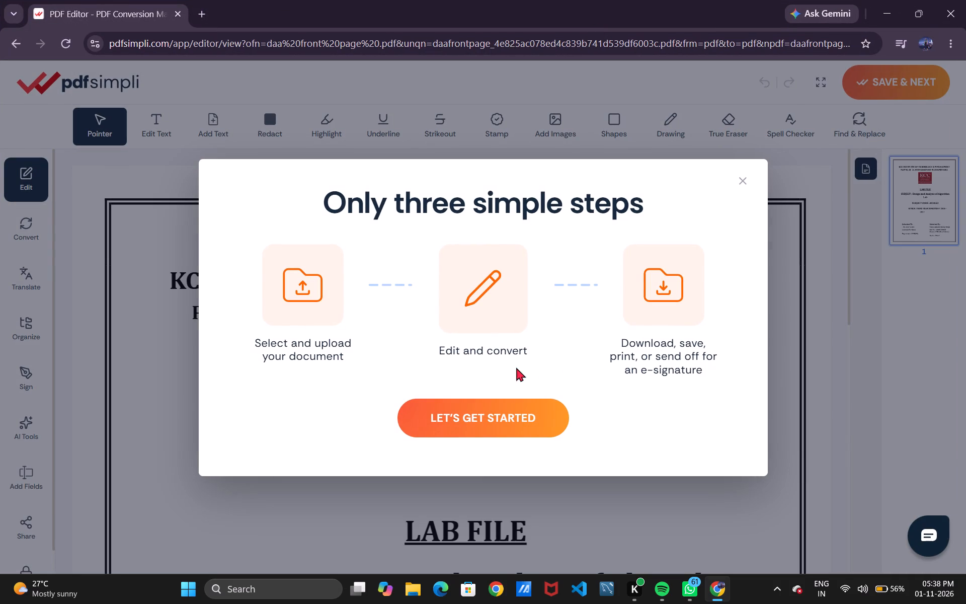
Dismiss the three-step introduction and look over the uploaded DAA front page.
{"action": "left_click", "coordinate": [469, 431]}
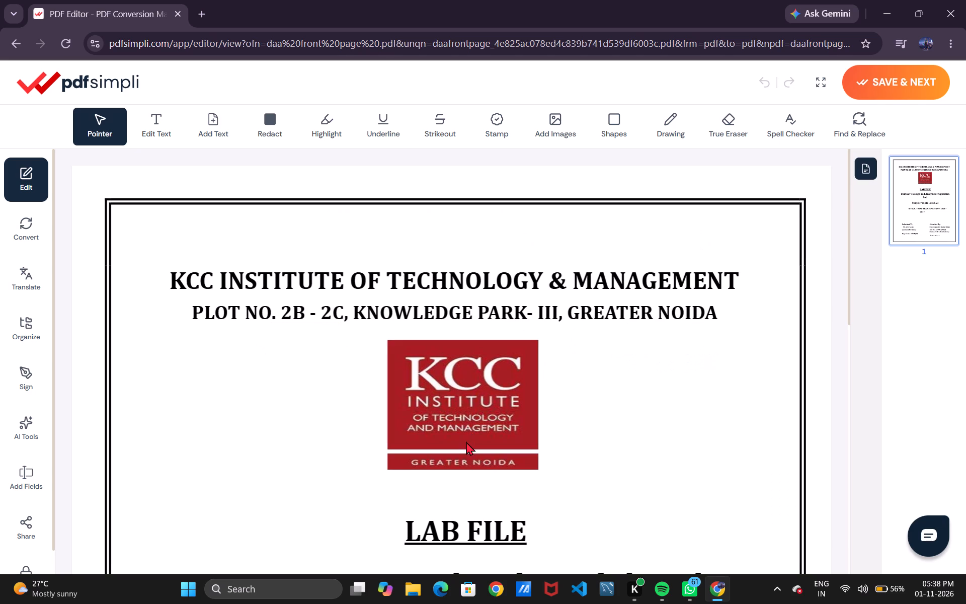
{"action": "scroll", "coordinate": [466, 441], "scroll_direction": "down", "scroll_amount": 4}
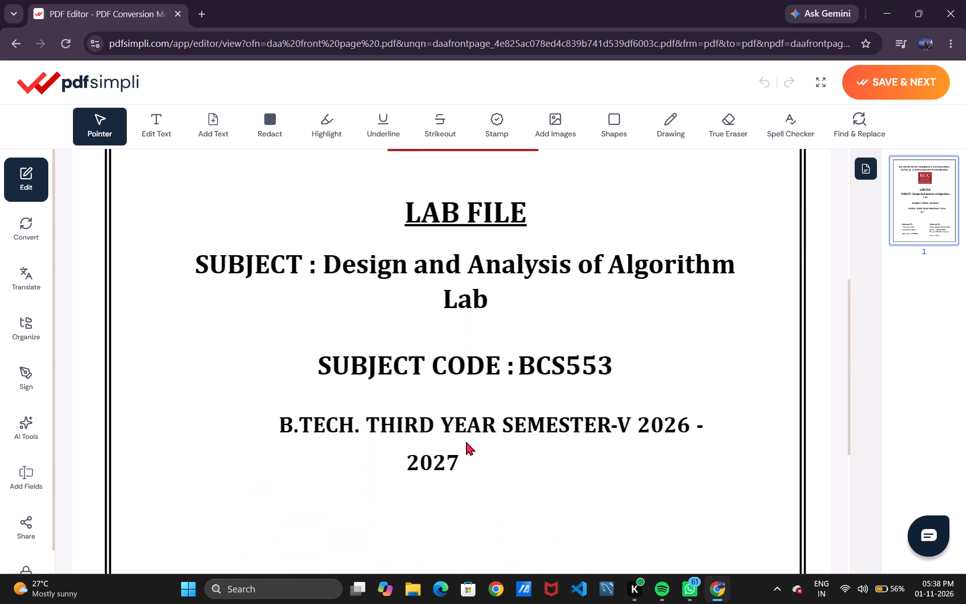
{"action": "scroll", "coordinate": [466, 441], "scroll_direction": "down", "scroll_amount": 1}
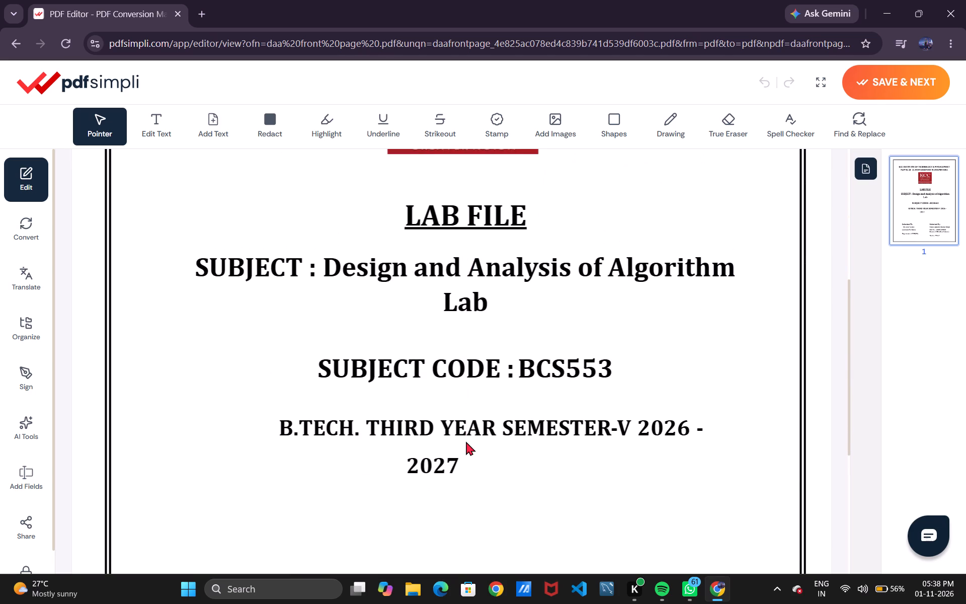
Use Edit Text to replace the student's name on the Name line under Submitted By with the new student's name in capitals.
{"action": "left_click", "coordinate": [157, 142]}
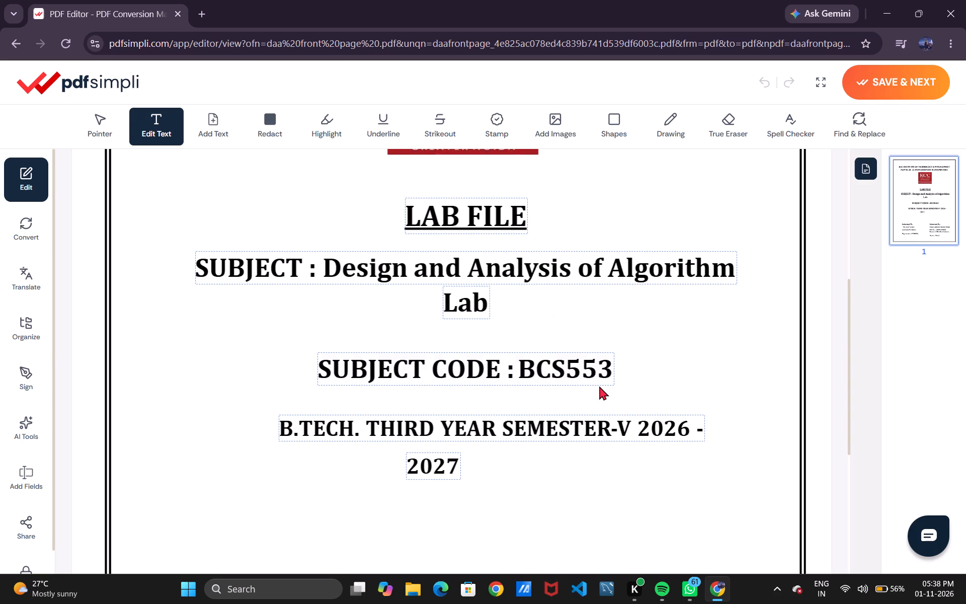
{"action": "scroll", "coordinate": [599, 386], "scroll_direction": "down", "scroll_amount": 3}
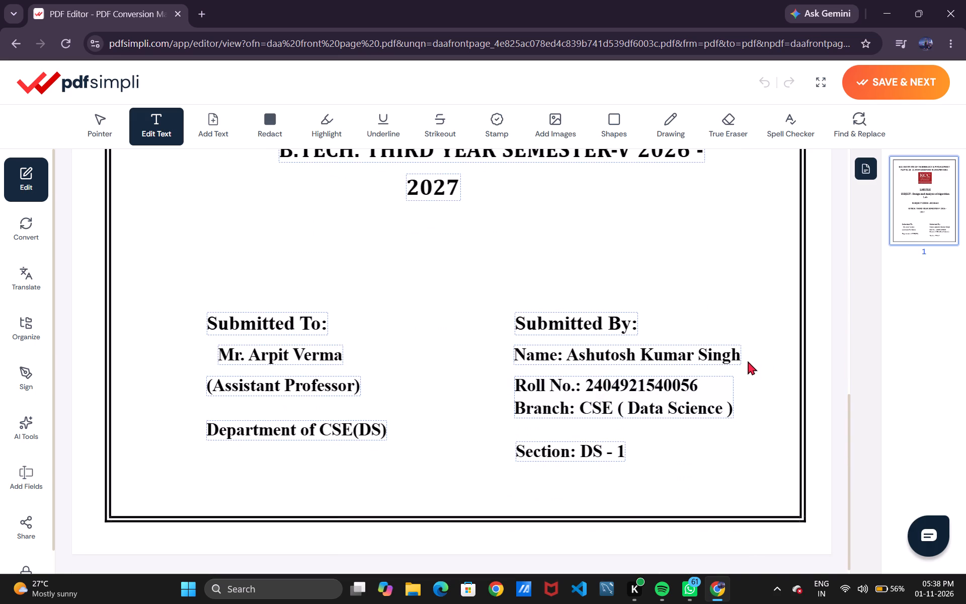
{"action": "left_click", "coordinate": [736, 349]}
{"action": "double_click", "coordinate": [736, 349]}
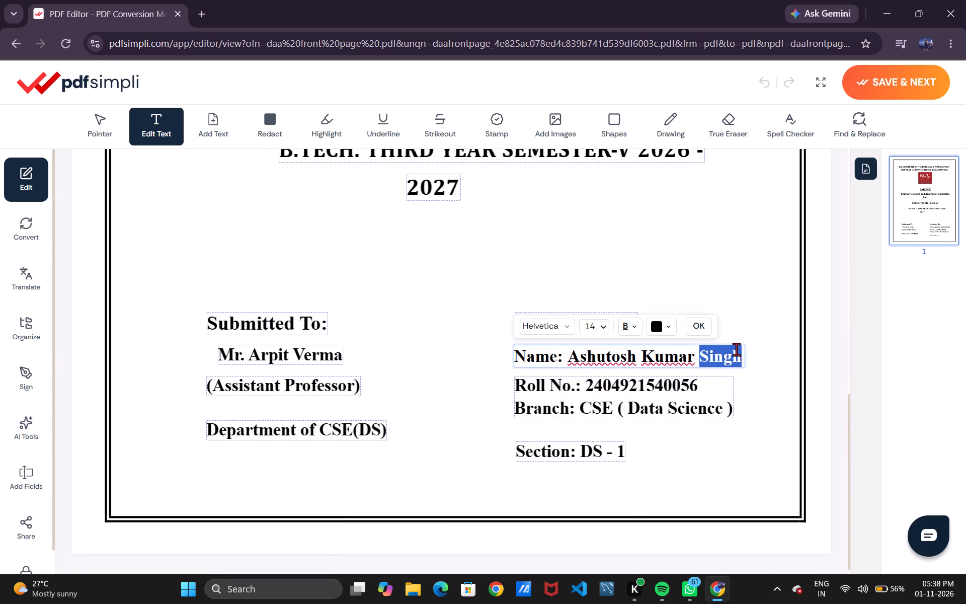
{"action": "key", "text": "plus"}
{"action": "key", "text": "BackSpace"}
{"action": "key", "text": "BackSpace"}
{"action": "key", "text": "BackSpace"}
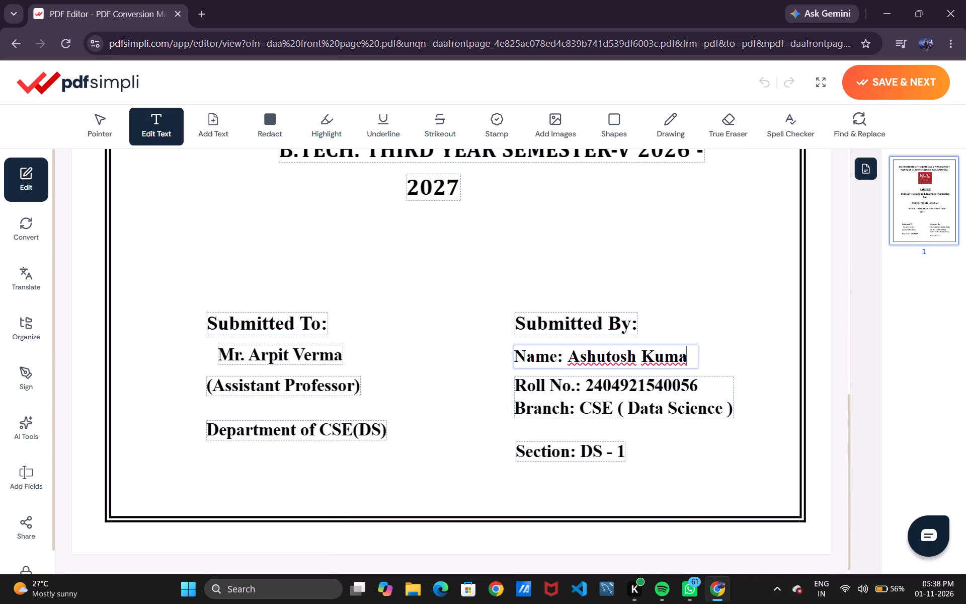
{"action": "key", "text": "BackSpace"}
{"action": "key", "text": "BackSpace"}
{"action": "key", "text": "BackSpace"}
{"action": "key", "text": "BackSpace"}
{"action": "key", "text": "BackSpace"}
{"action": "key", "text": "BackSpace"}
{"action": "key", "text": "BackSpace"}
{"action": "key", "text": "BackSpace"}
{"action": "key", "text": "BackSpace"}
{"action": "key", "text": "BackSpace"}
{"action": "key", "text": "BackSpace"}
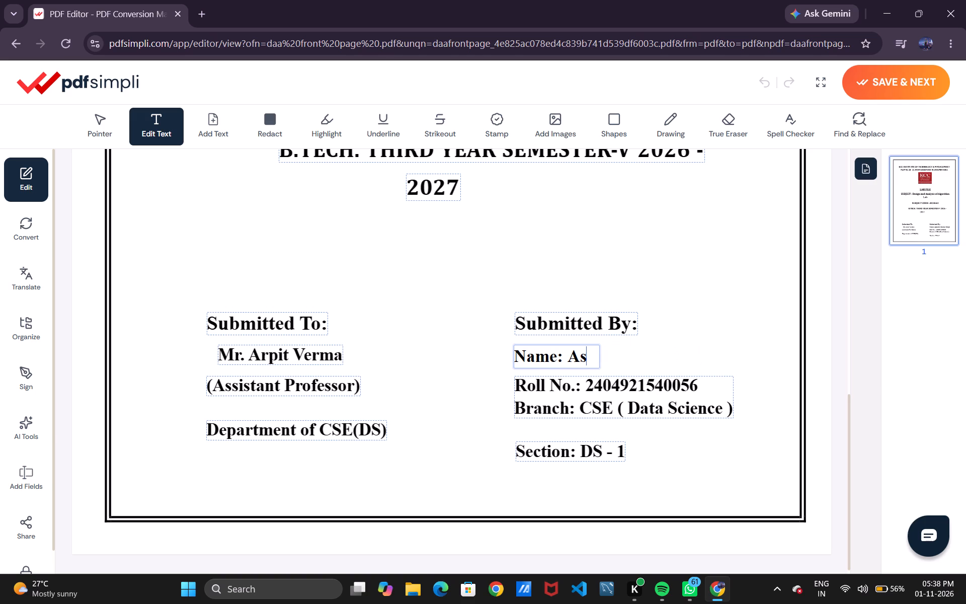
{"action": "key", "text": "BackSpace"}
{"action": "key", "text": "BackSpace"}
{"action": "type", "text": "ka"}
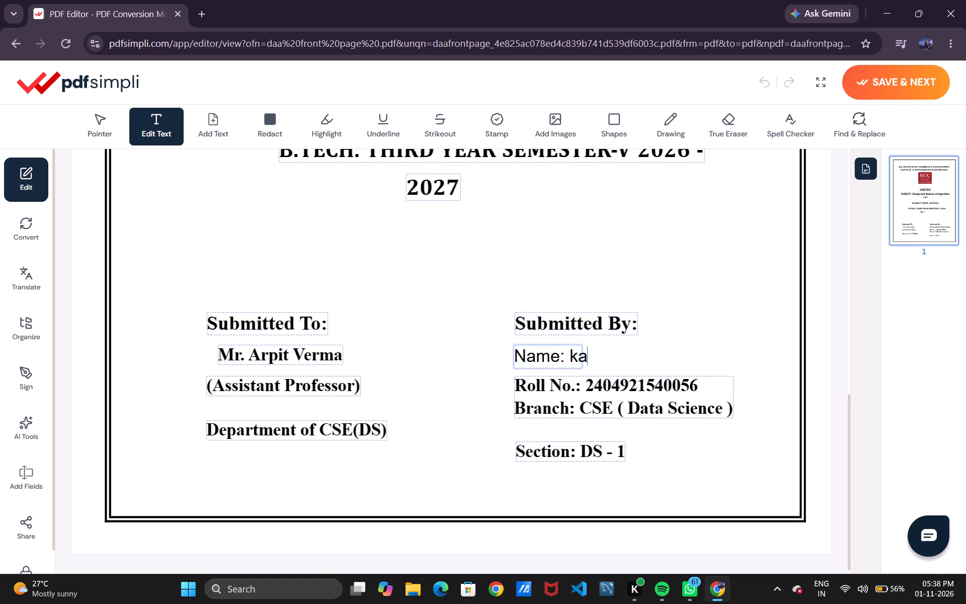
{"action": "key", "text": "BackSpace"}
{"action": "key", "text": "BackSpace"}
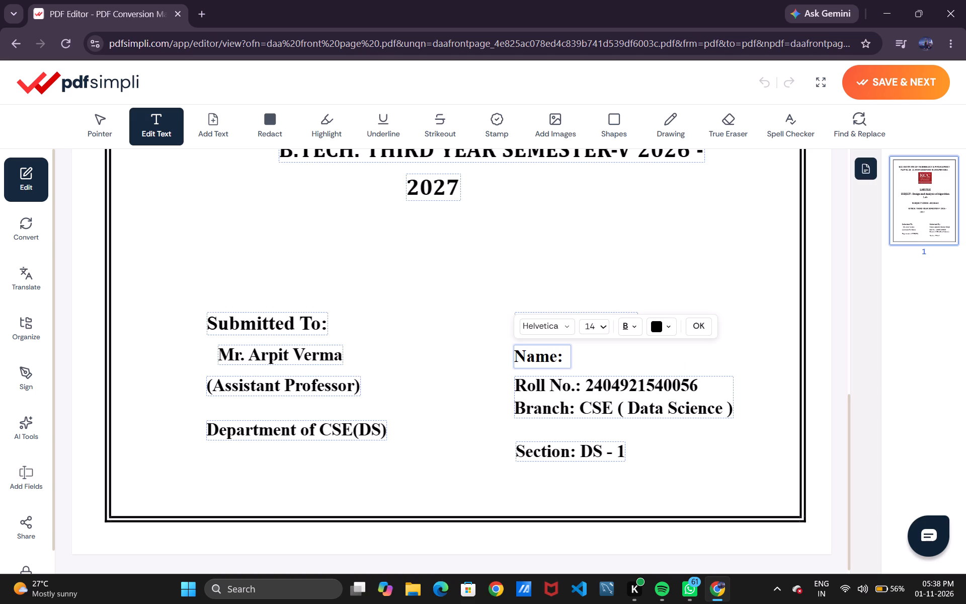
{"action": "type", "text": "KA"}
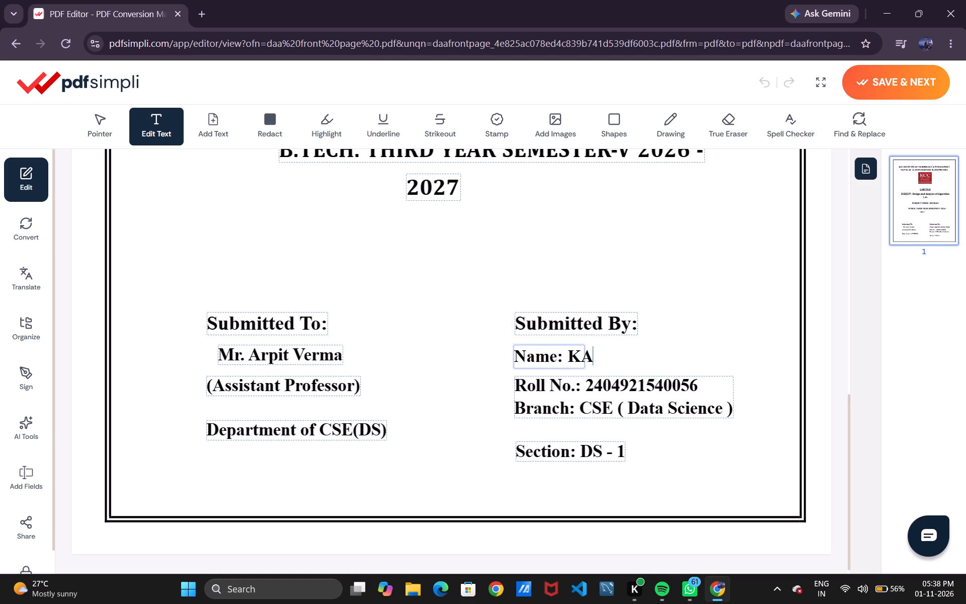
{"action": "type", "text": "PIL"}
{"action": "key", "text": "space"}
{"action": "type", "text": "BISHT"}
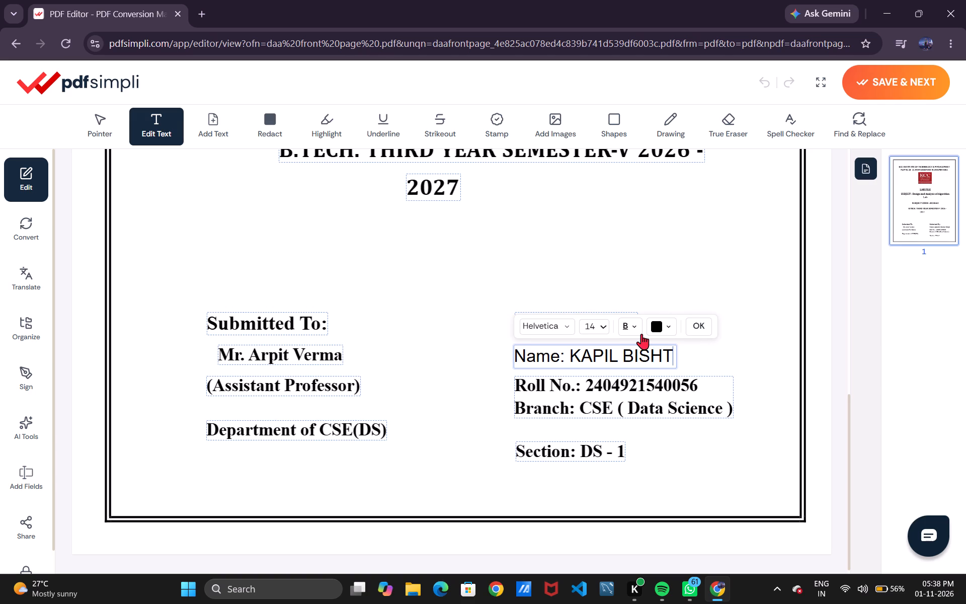
Make the student's Name line above the Roll No. bold.
{"action": "left_click", "coordinate": [630, 326]}
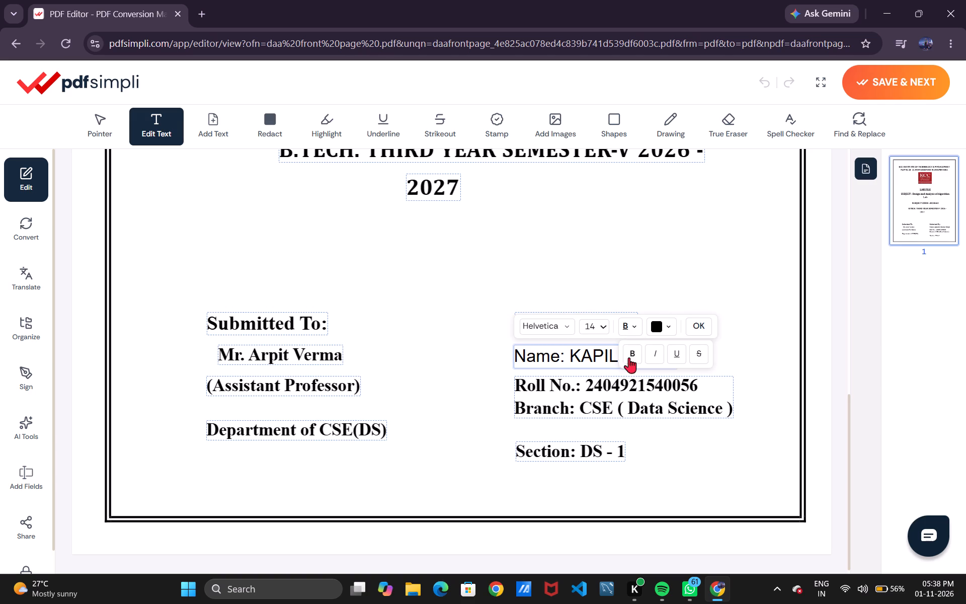
{"action": "left_click", "coordinate": [630, 348]}
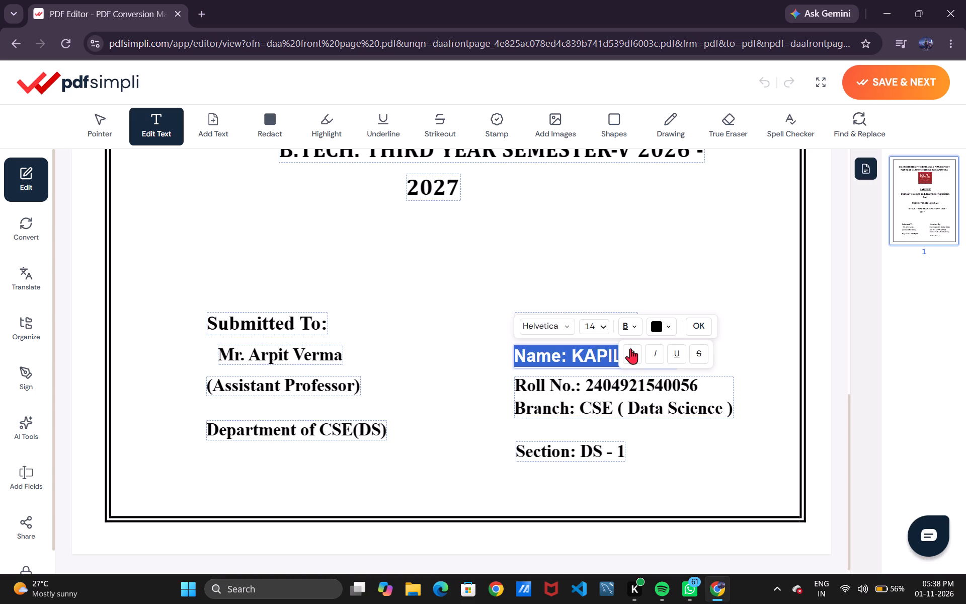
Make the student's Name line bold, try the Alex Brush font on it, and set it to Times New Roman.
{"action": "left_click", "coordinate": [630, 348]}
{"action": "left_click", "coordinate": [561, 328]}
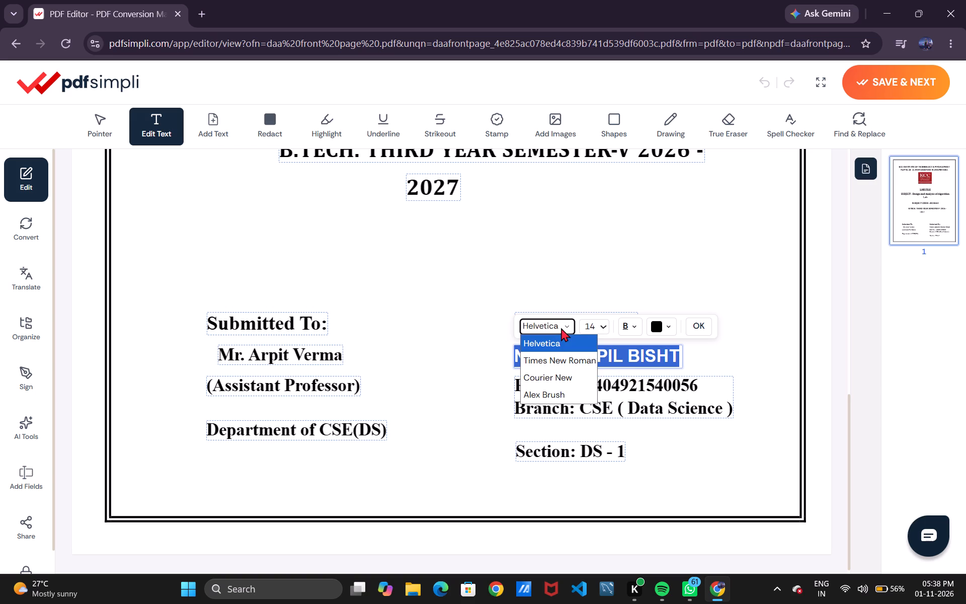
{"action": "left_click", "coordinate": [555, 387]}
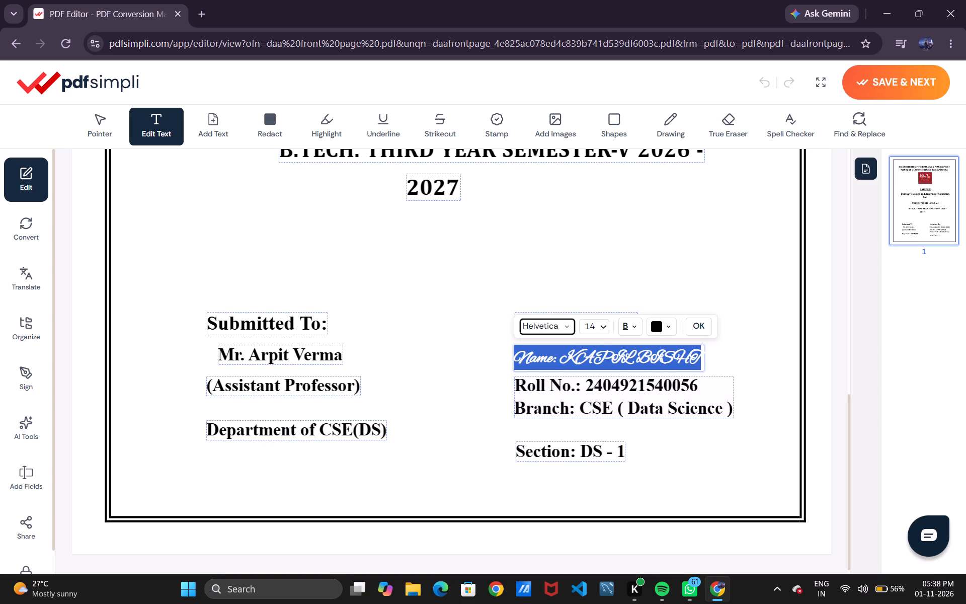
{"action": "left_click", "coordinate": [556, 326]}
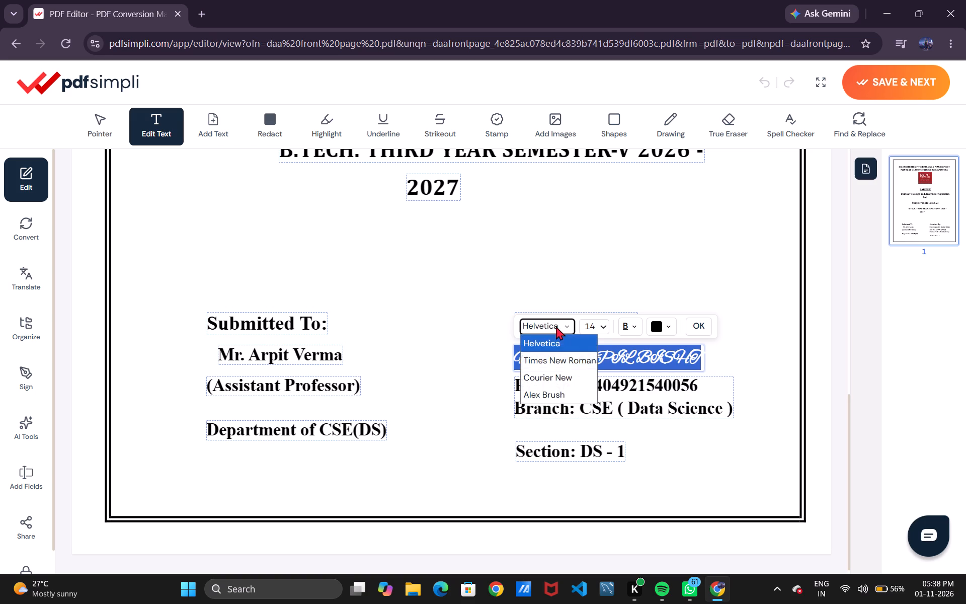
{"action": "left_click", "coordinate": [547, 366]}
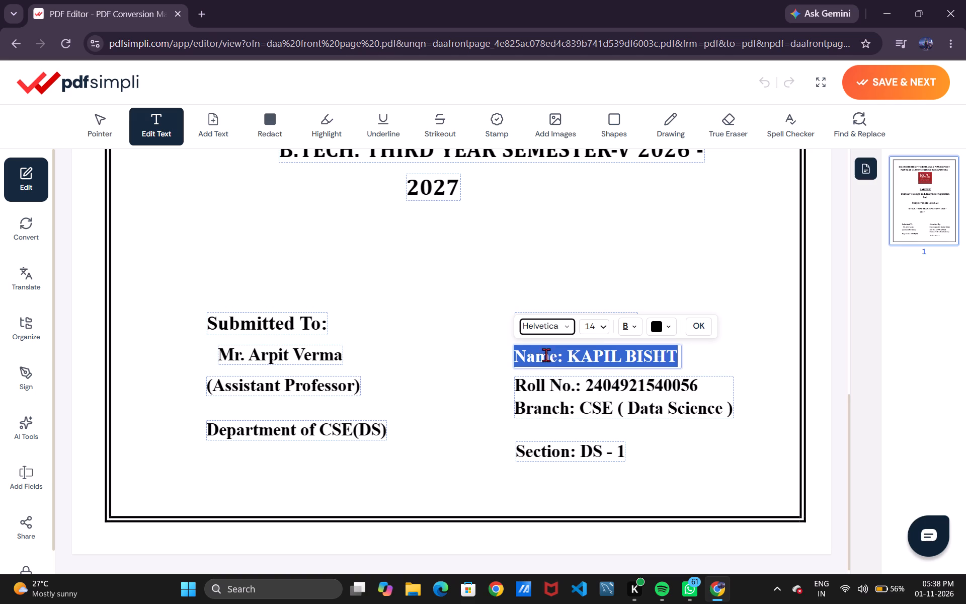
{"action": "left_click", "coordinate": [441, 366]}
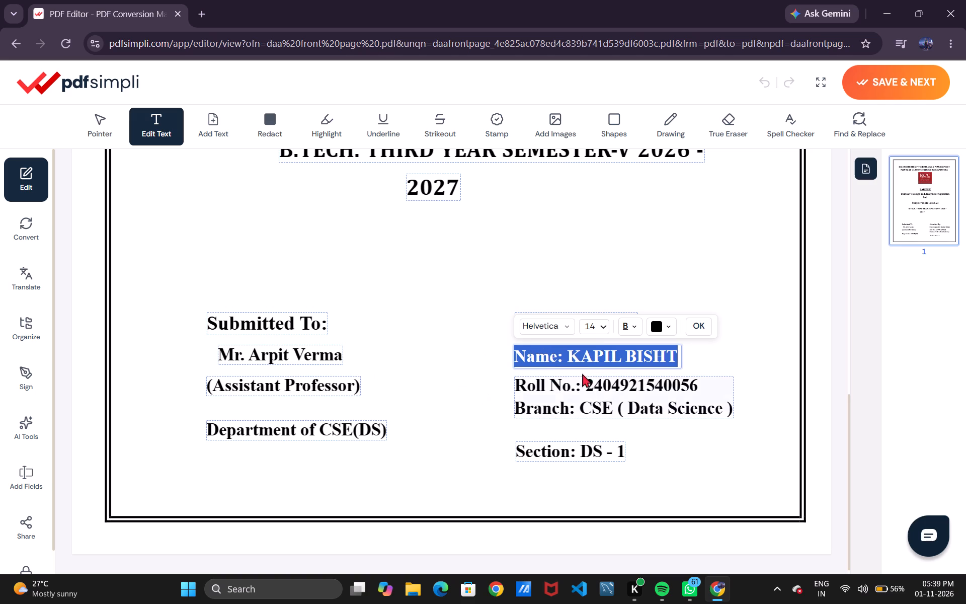
Change the last two digits of the Roll No. under Submitted By to 98.
{"action": "left_click", "coordinate": [703, 392]}
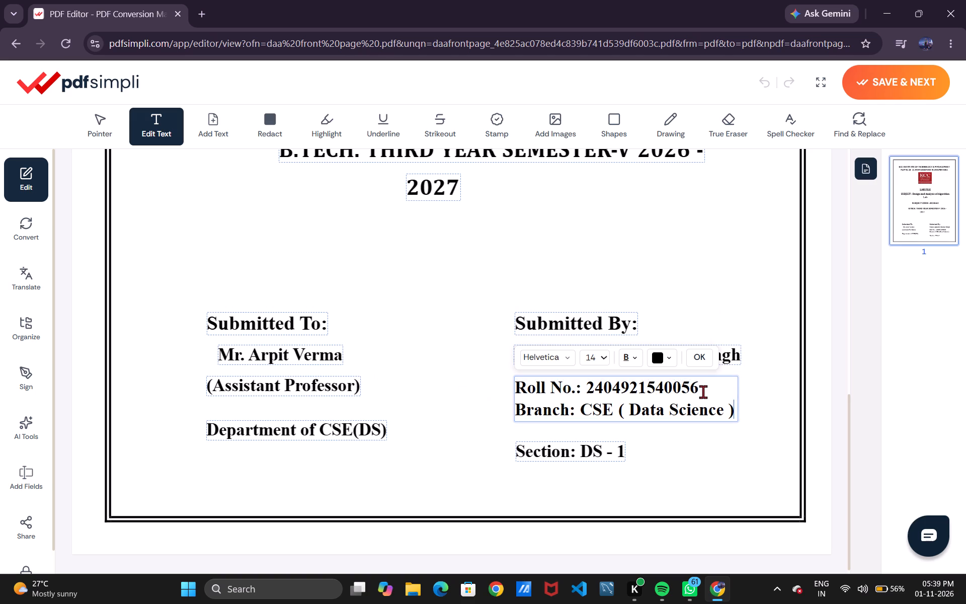
{"action": "left_click", "coordinate": [703, 392]}
{"action": "key", "text": "BackSpace"}
{"action": "key", "text": "BackSpace"}
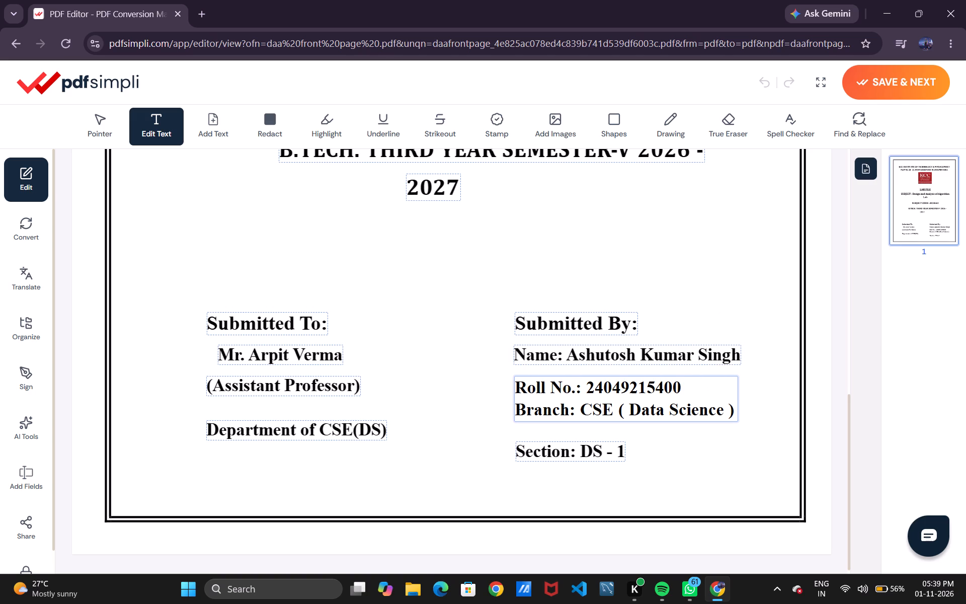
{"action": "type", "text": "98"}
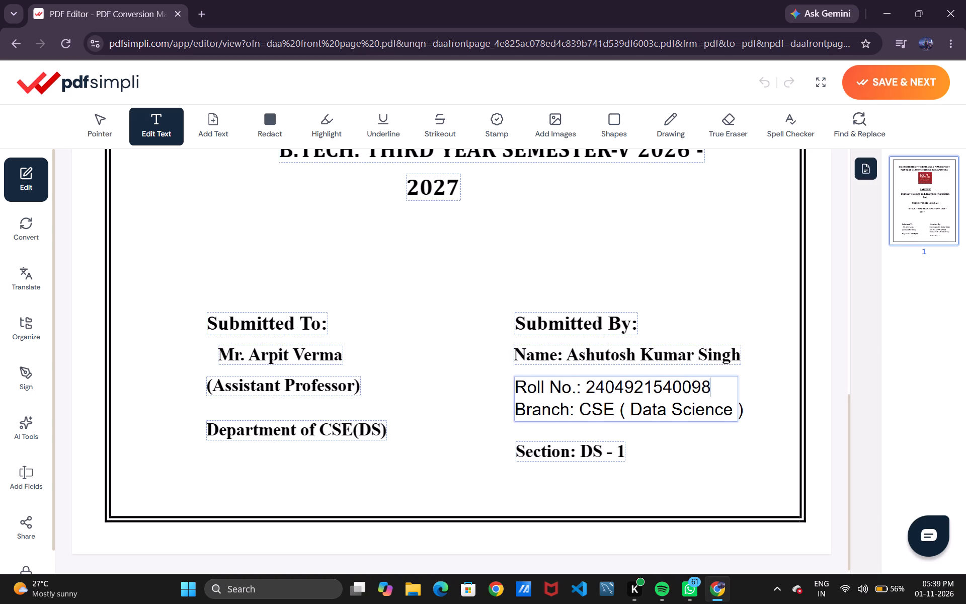
{"action": "left_click", "coordinate": [727, 442]}
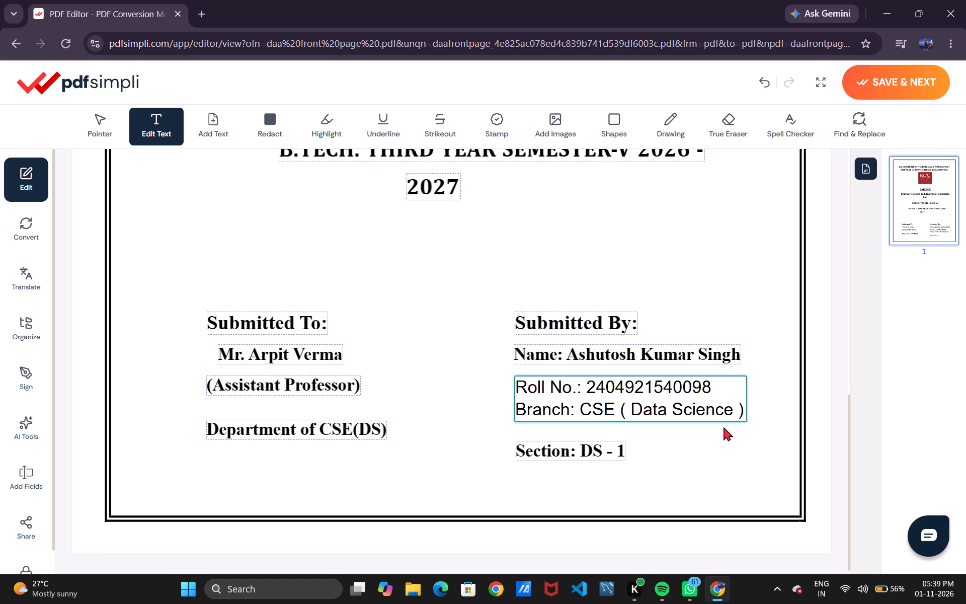
Replace the existing student's full name in the Name line under Submitted By with the new student's name in capitals.
{"action": "left_click", "coordinate": [726, 357]}
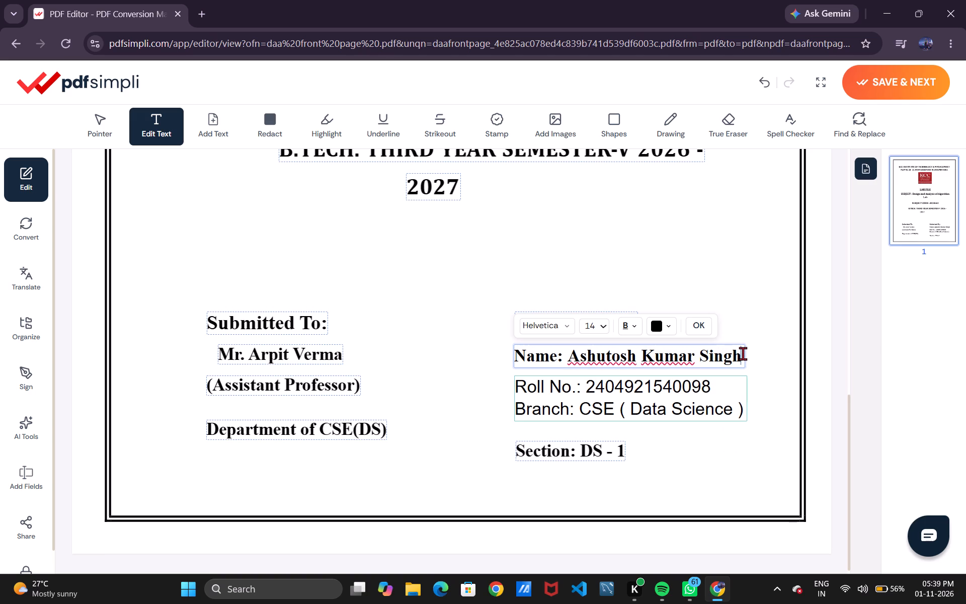
{"action": "double_click", "coordinate": [743, 353]}
{"action": "key", "text": "BackSpace"}
{"action": "key", "text": "BackSpace"}
{"action": "key", "text": "BackSpace"}
{"action": "key", "text": "BackSpace"}
{"action": "key", "text": "BackSpace"}
{"action": "key", "text": "BackSpace"}
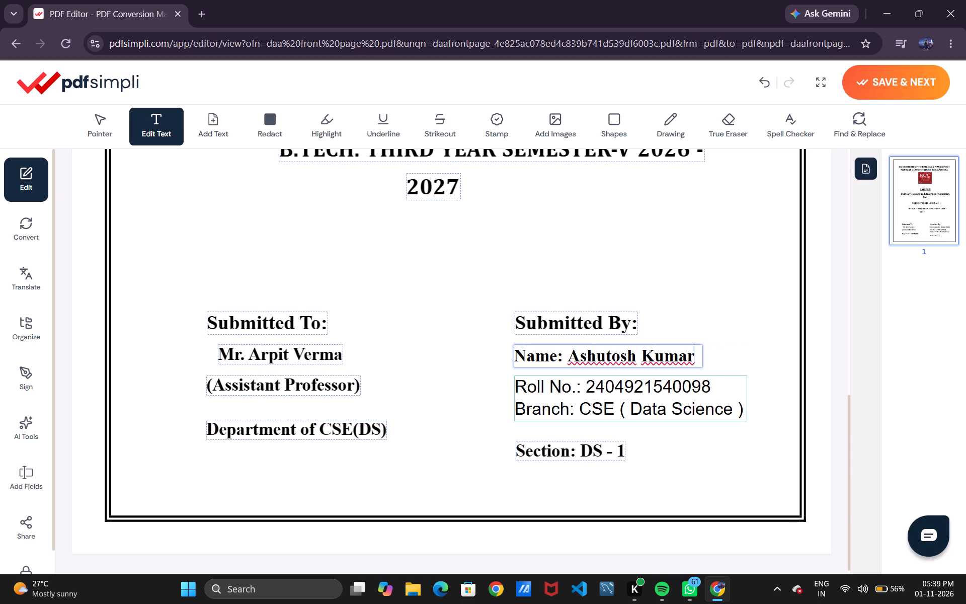
{"action": "key", "text": "BackSpace"}
{"action": "key", "text": "BackSpace"}
{"action": "key", "text": "BackSpace"}
{"action": "key", "text": "BackSpace"}
{"action": "key", "text": "BackSpace"}
{"action": "key", "text": "BackSpace"}
{"action": "key", "text": "BackSpace"}
{"action": "key", "text": "BackSpace"}
{"action": "key", "text": "BackSpace"}
{"action": "key", "text": "BackSpace"}
{"action": "key", "text": "BackSpace"}
{"action": "key", "text": "BackSpace"}
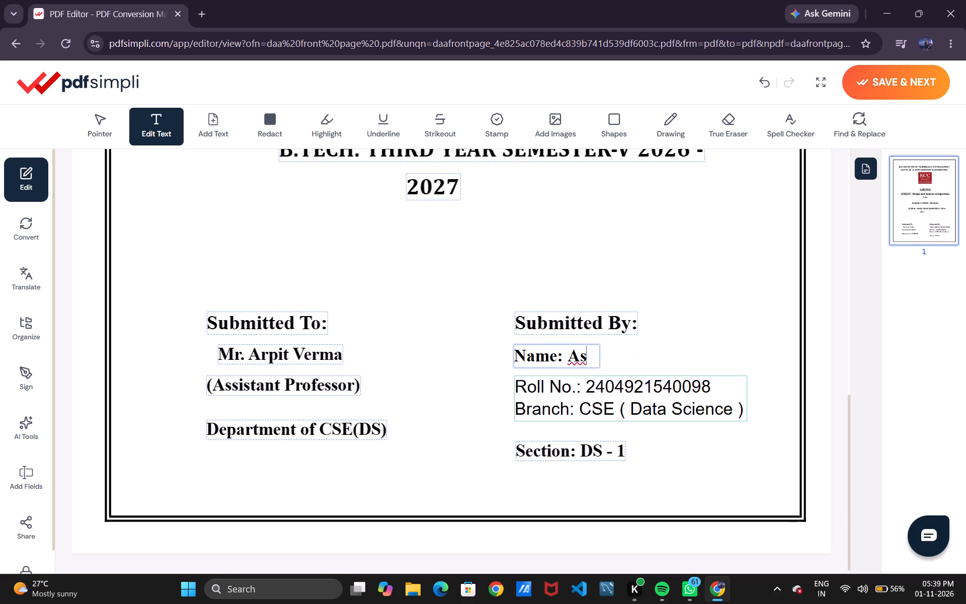
{"action": "key", "text": "BackSpace"}
{"action": "key", "text": "BackSpace"}
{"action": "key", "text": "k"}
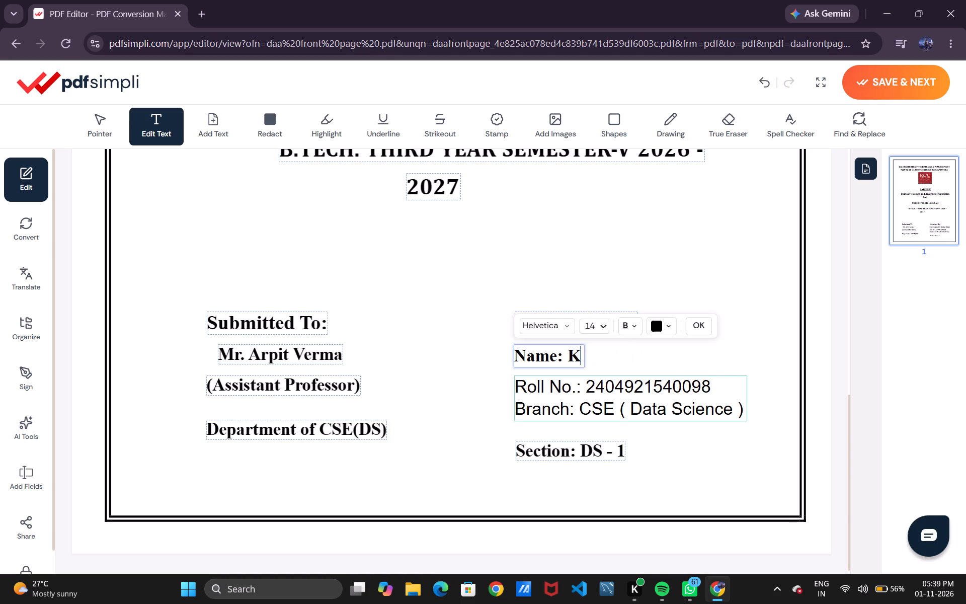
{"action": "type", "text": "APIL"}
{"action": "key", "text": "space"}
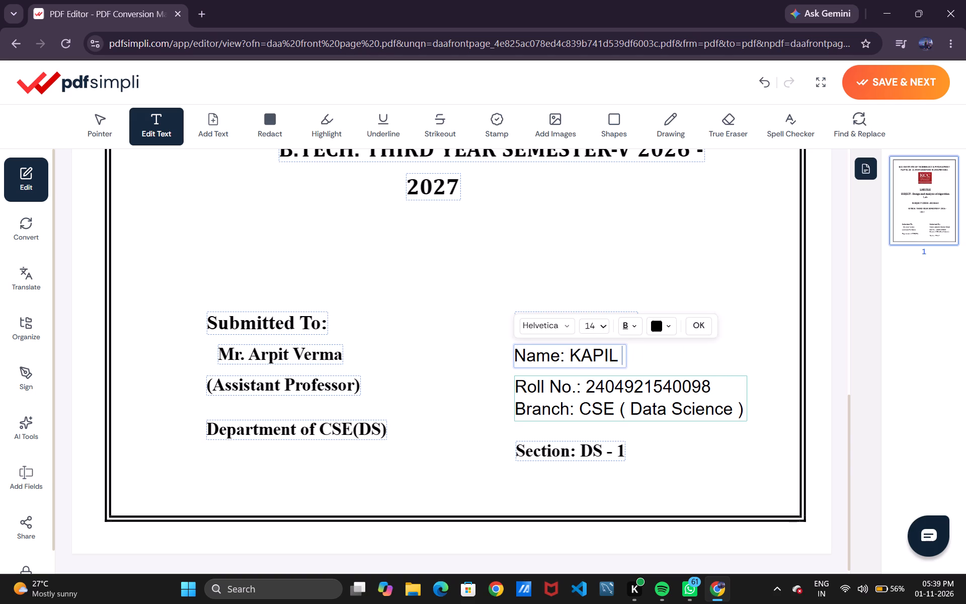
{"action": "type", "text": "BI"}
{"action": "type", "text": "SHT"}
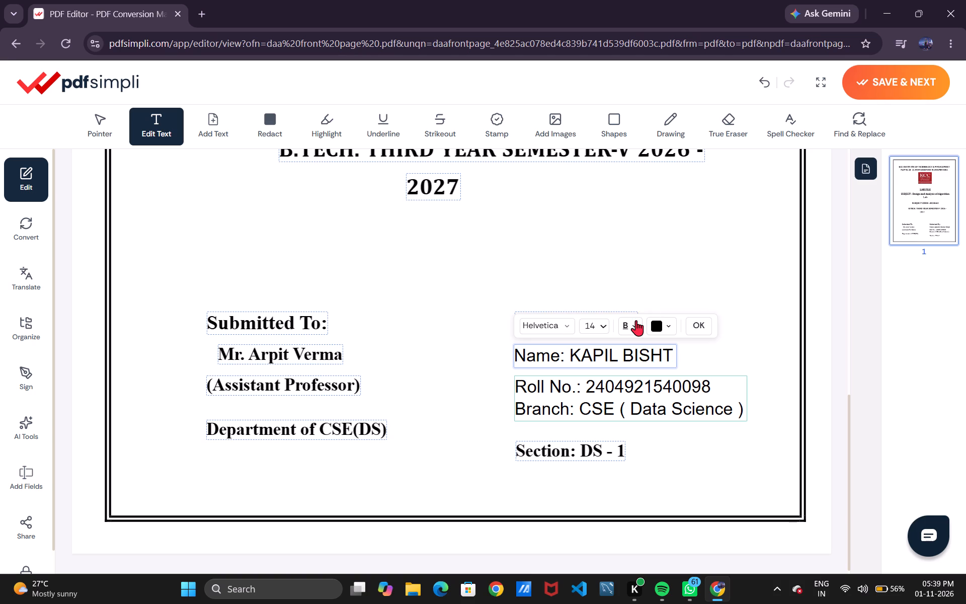
Make the student's Name line under Submitted By bold and set its font to Times New Roman.
{"action": "left_click", "coordinate": [630, 323]}
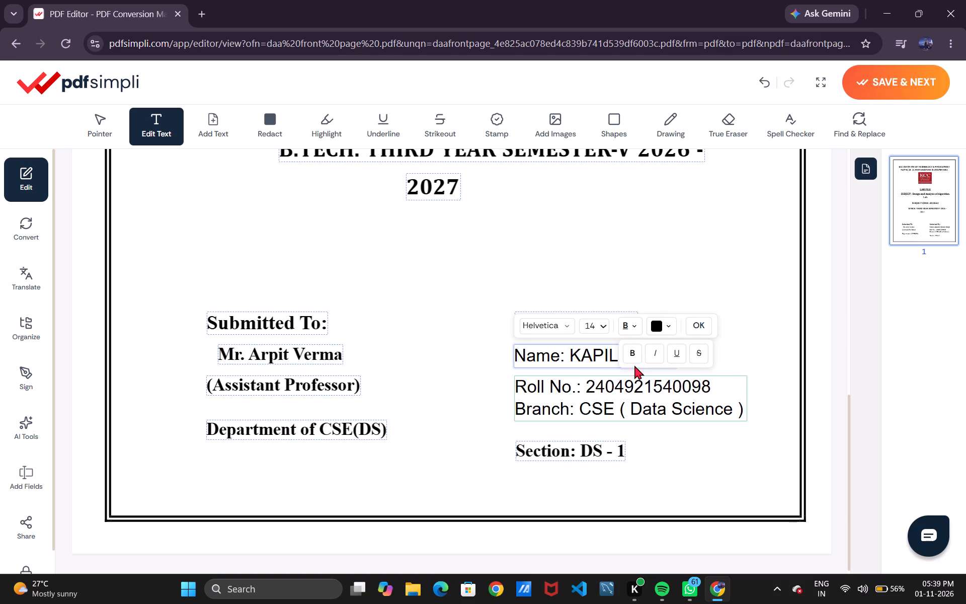
{"action": "left_click", "coordinate": [630, 350]}
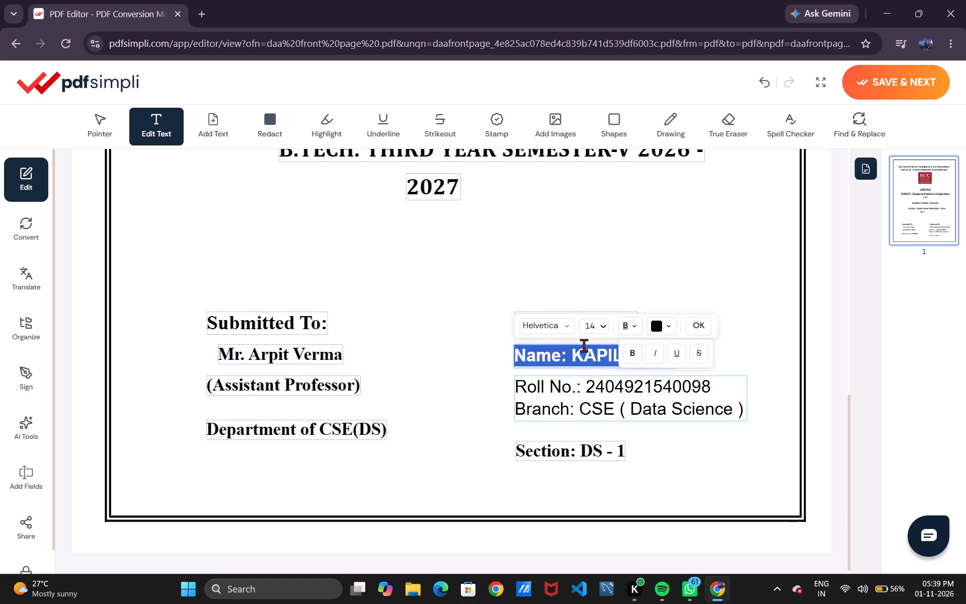
{"action": "left_click", "coordinate": [554, 330]}
{"action": "left_click", "coordinate": [553, 353]}
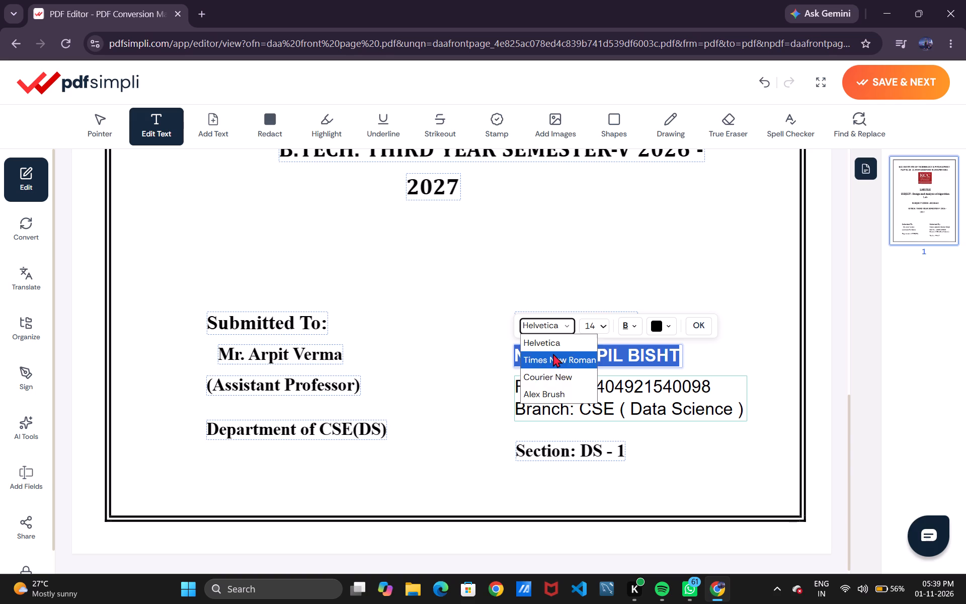
{"action": "left_click", "coordinate": [695, 322]}
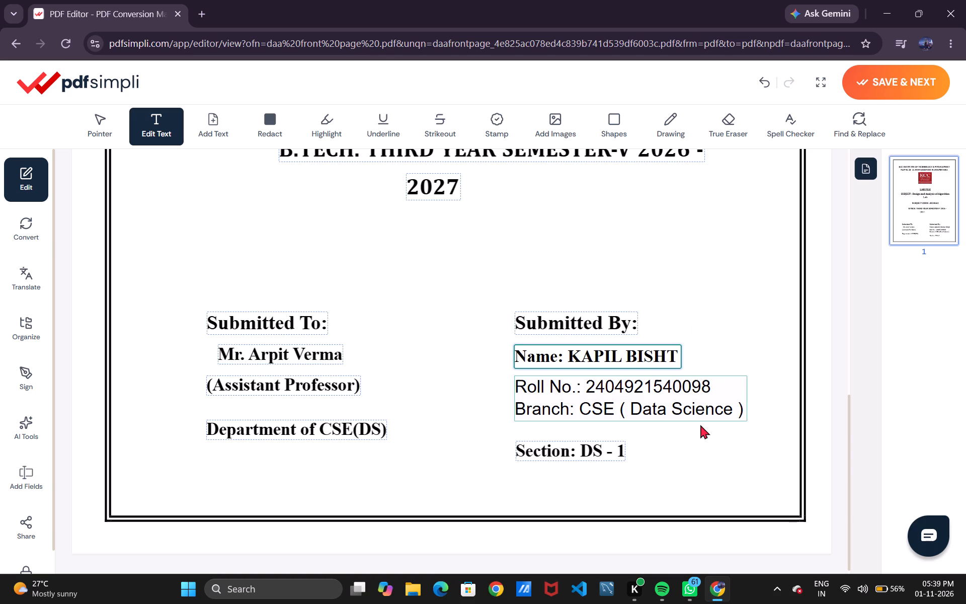
{"action": "left_click", "coordinate": [654, 441]}
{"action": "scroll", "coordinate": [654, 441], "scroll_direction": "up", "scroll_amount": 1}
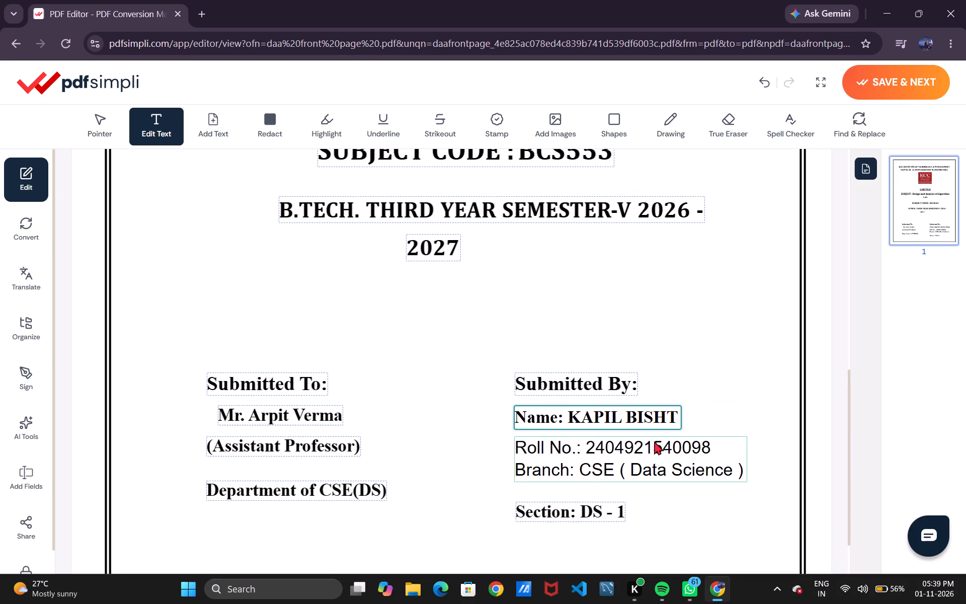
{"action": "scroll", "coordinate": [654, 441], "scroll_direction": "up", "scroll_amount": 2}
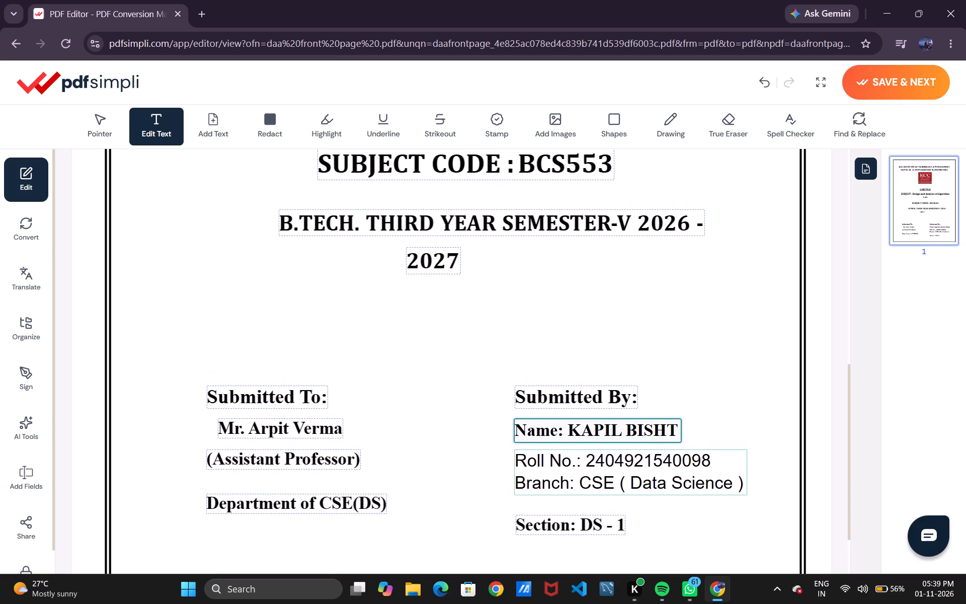
Review the whole front page, from the institute heading and subject details to the Submitted To and Submitted By blocks.
{"action": "scroll", "coordinate": [654, 441], "scroll_direction": "up", "scroll_amount": 1}
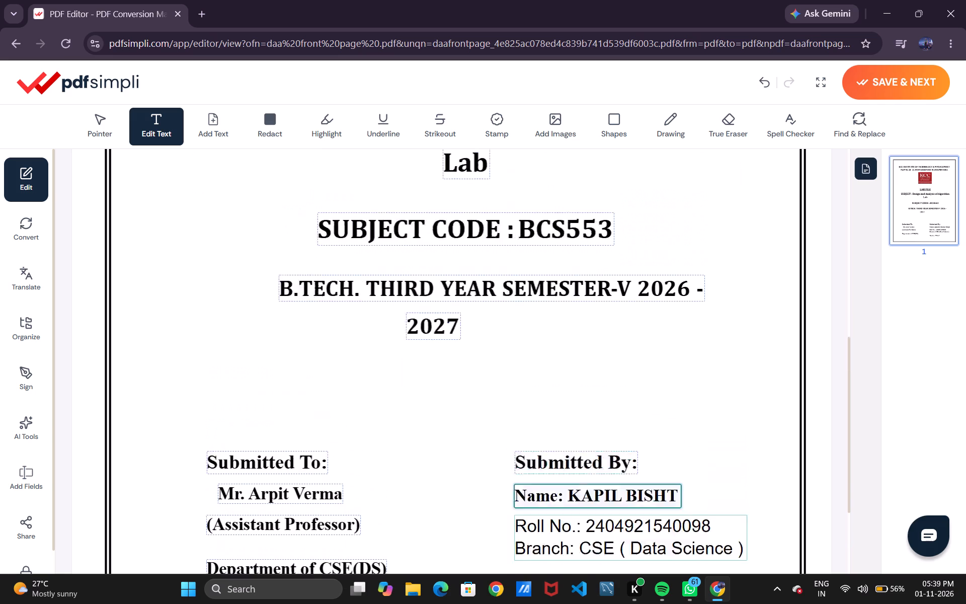
{"action": "scroll", "coordinate": [654, 441], "scroll_direction": "up", "scroll_amount": 1}
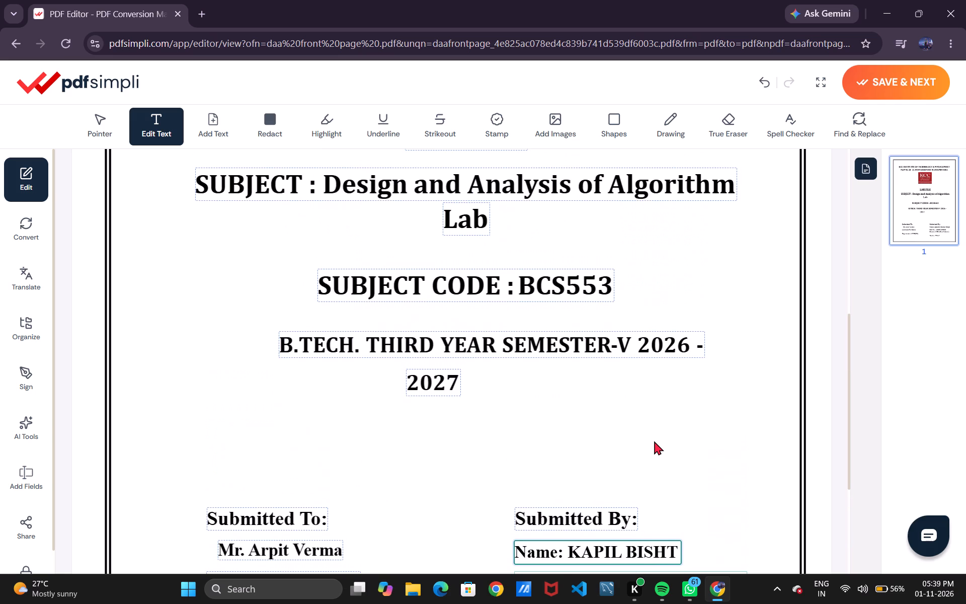
{"action": "scroll", "coordinate": [654, 441], "scroll_direction": "up", "scroll_amount": 2}
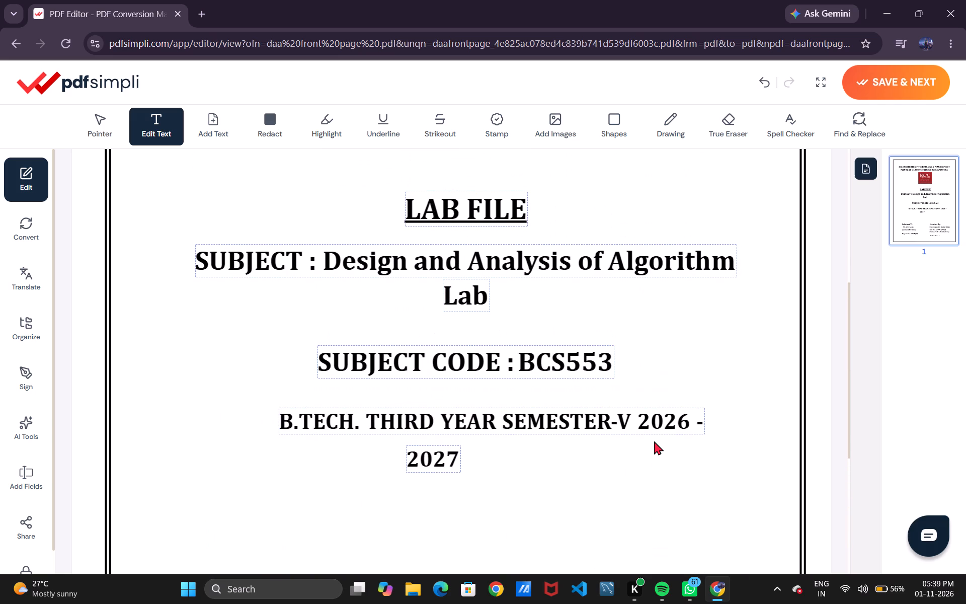
{"action": "scroll", "coordinate": [654, 441], "scroll_direction": "up", "scroll_amount": 3}
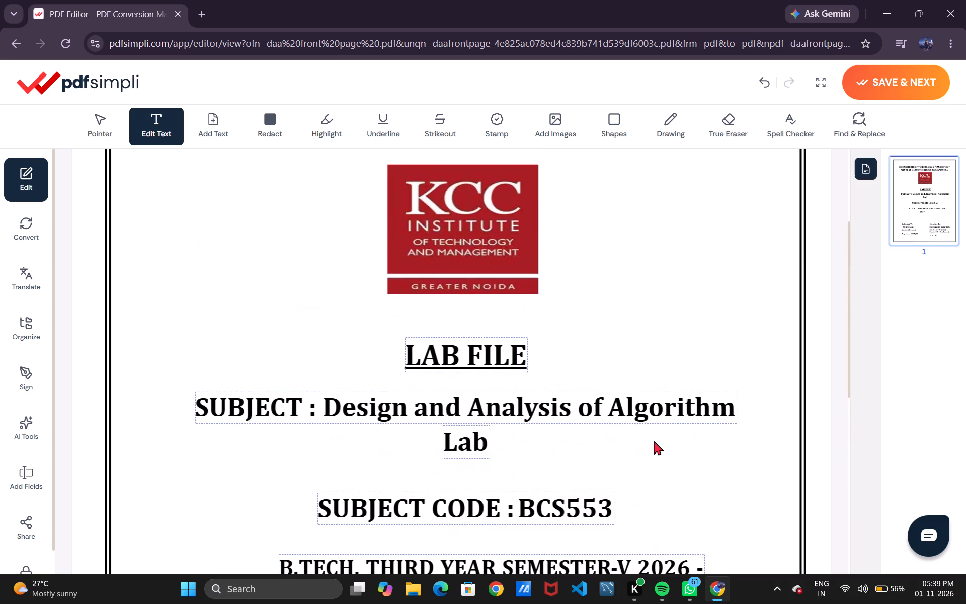
{"action": "scroll", "coordinate": [654, 441], "scroll_direction": "up", "scroll_amount": 2}
{"action": "scroll", "coordinate": [654, 441], "scroll_direction": "down", "scroll_amount": 2}
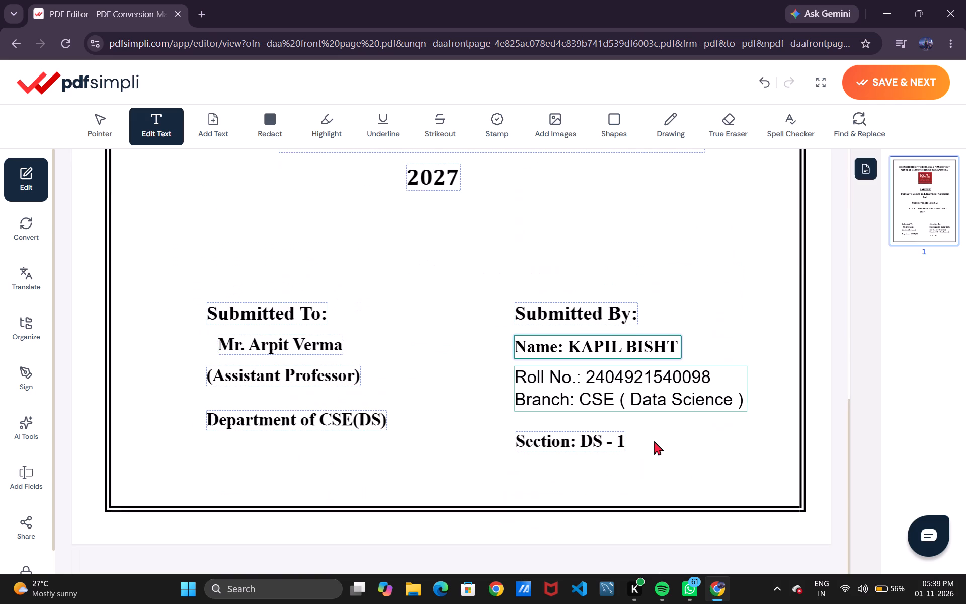
{"action": "scroll", "coordinate": [654, 441], "scroll_direction": "down", "scroll_amount": 1}
{"action": "scroll", "coordinate": [654, 441], "scroll_direction": "up", "scroll_amount": 5}
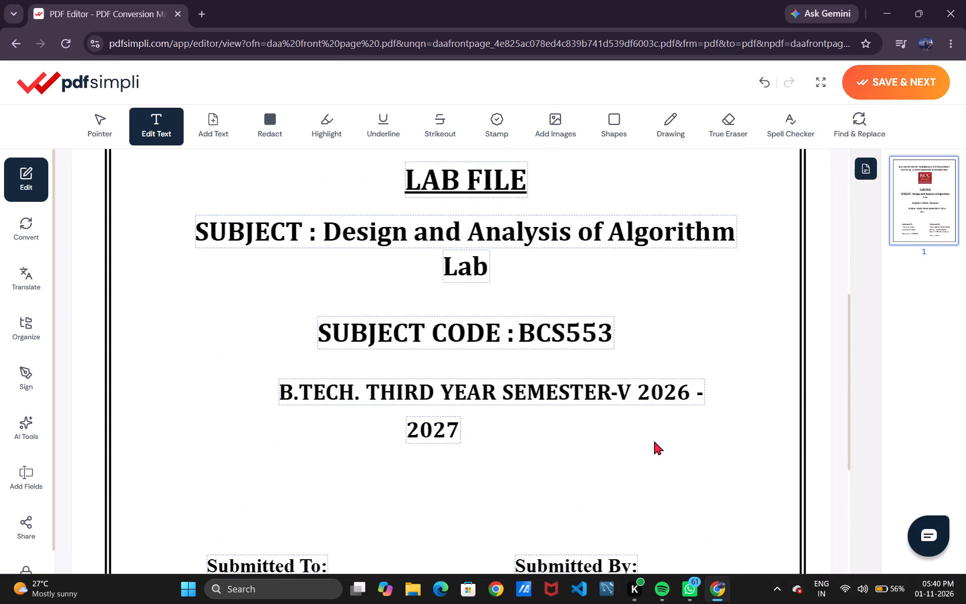
{"action": "scroll", "coordinate": [654, 441], "scroll_direction": "up", "scroll_amount": 5}
{"action": "scroll", "coordinate": [654, 441], "scroll_direction": "down", "scroll_amount": 3}
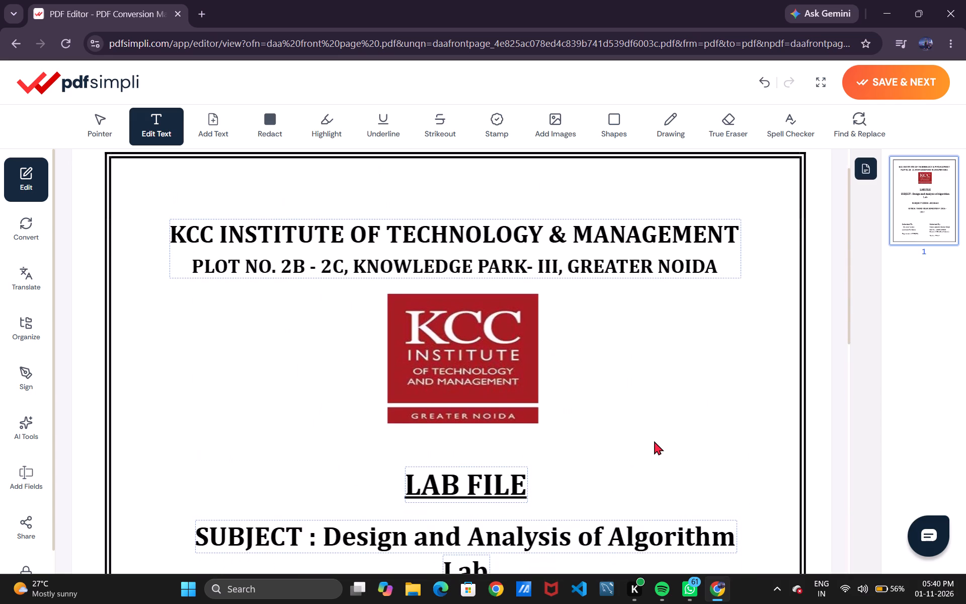
{"action": "scroll", "coordinate": [654, 441], "scroll_direction": "down", "scroll_amount": 6}
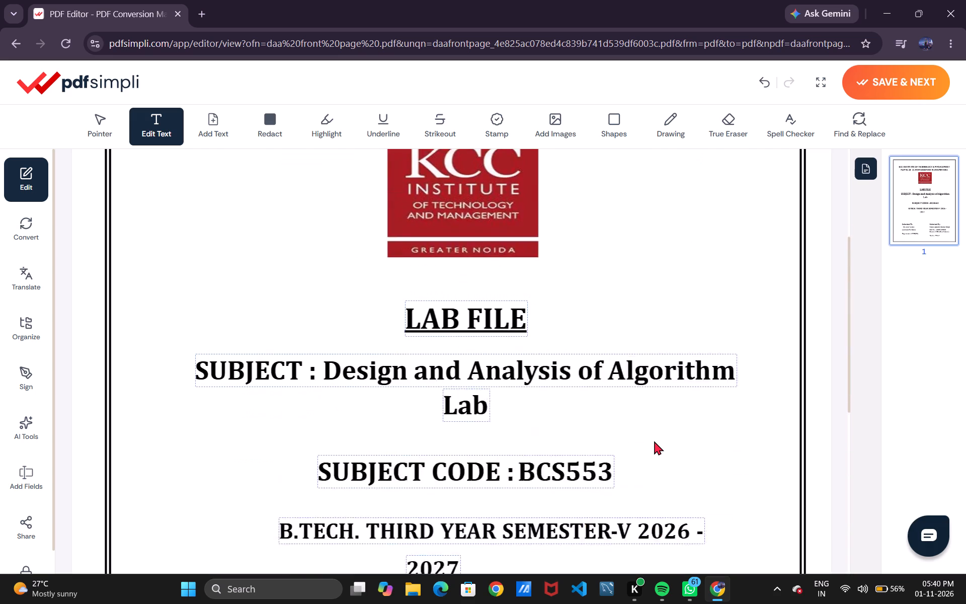
Save the edited front page and open its download format options.
{"action": "left_click", "coordinate": [879, 74]}
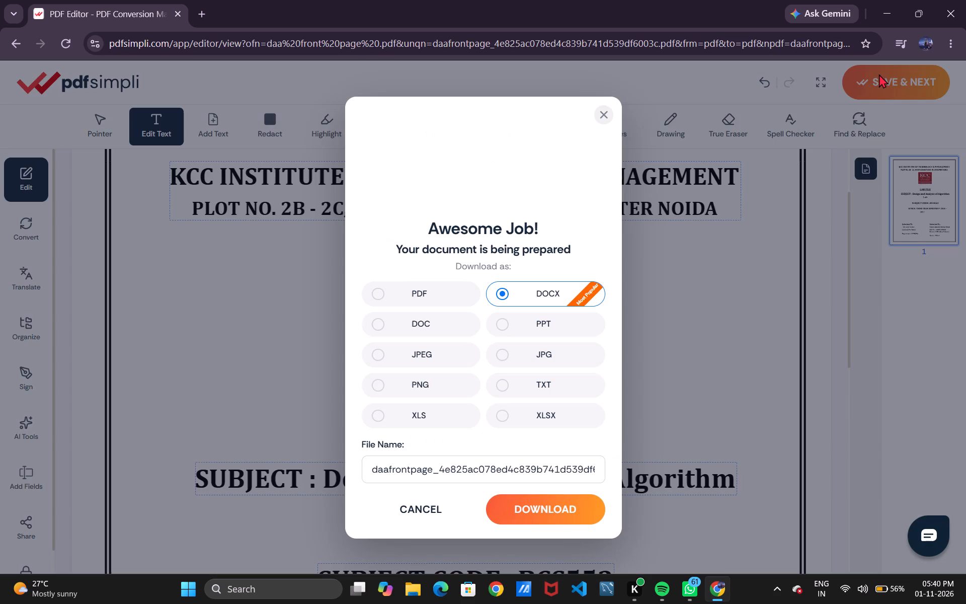
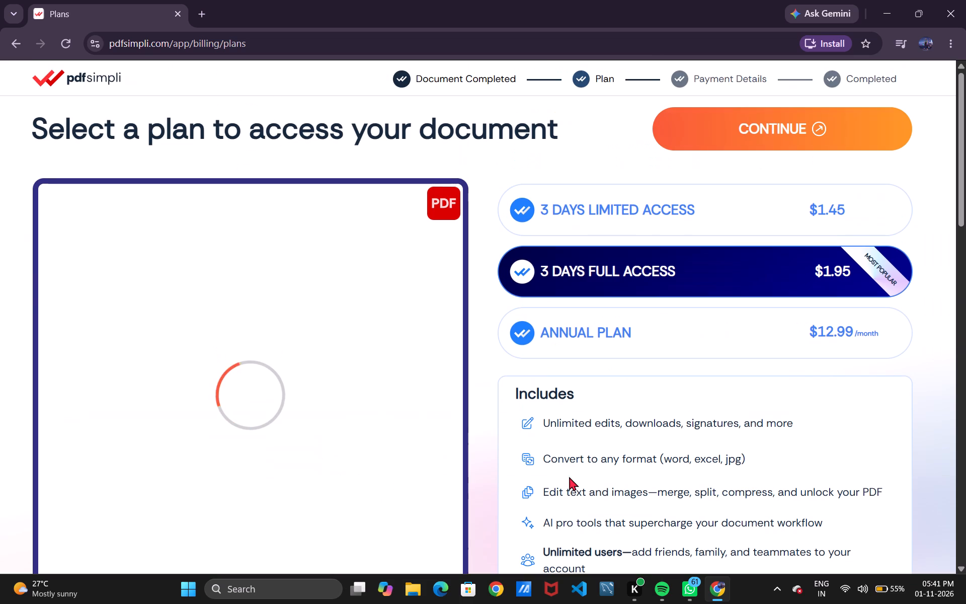
Examine the plan selection page, including the access plans and prices, what they include, and the preview of the edited front page.
{"action": "scroll", "coordinate": [569, 477], "scroll_direction": "up", "scroll_amount": 2}
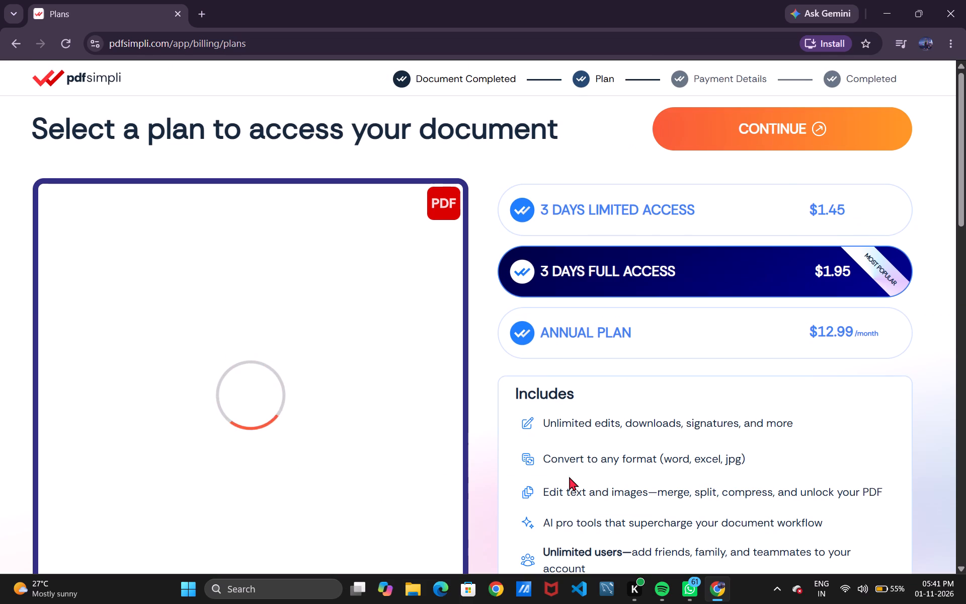
{"action": "scroll", "coordinate": [569, 477], "scroll_direction": "down", "scroll_amount": 4}
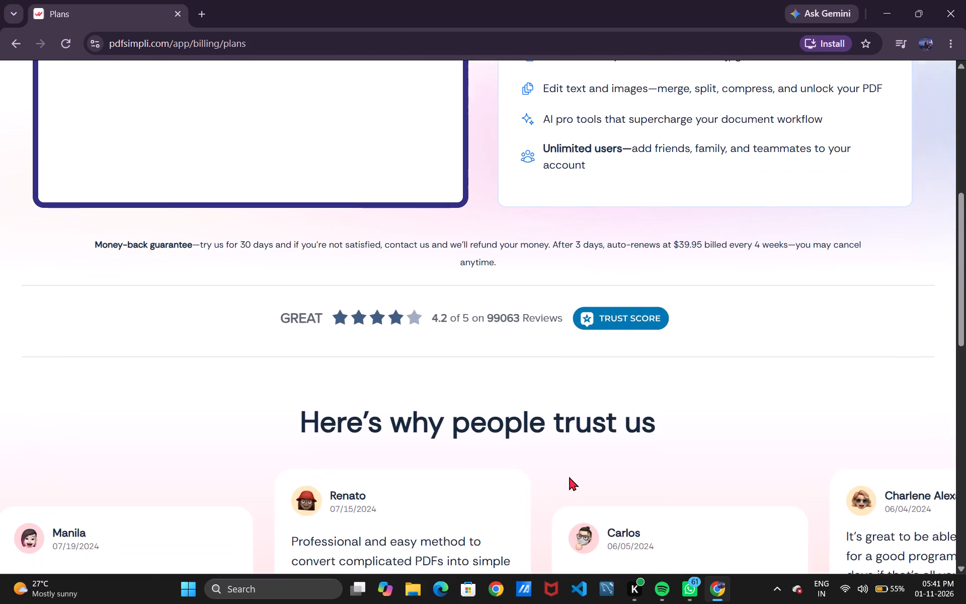
{"action": "scroll", "coordinate": [569, 477], "scroll_direction": "up", "scroll_amount": 7}
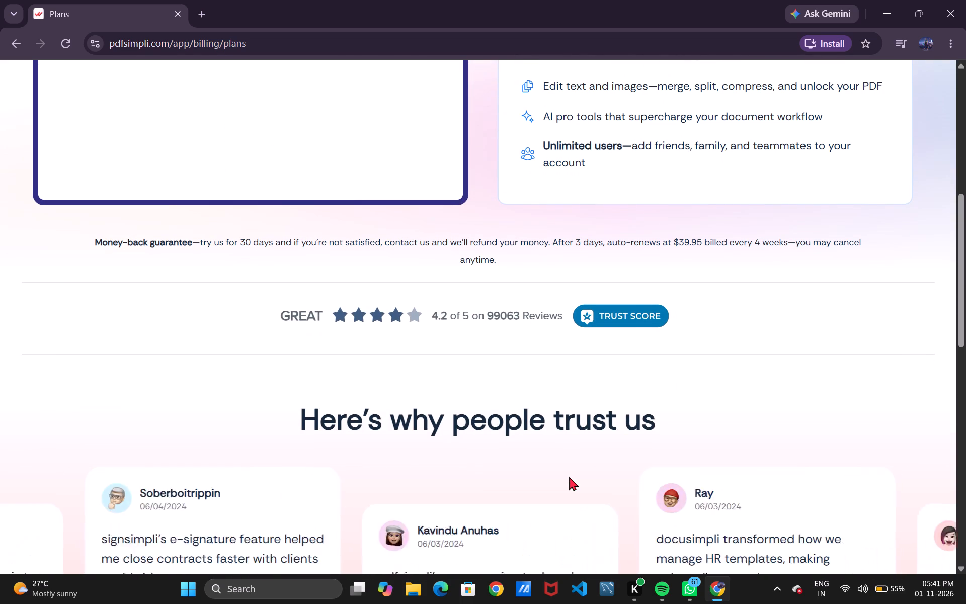
{"action": "scroll", "coordinate": [455, 222], "scroll_direction": "up", "scroll_amount": 8}
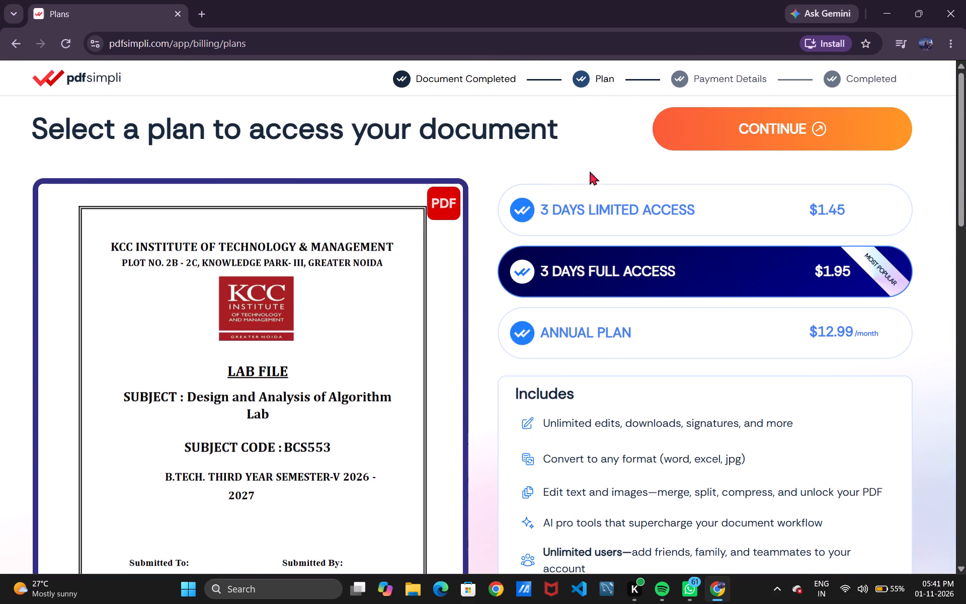
{"action": "scroll", "coordinate": [395, 384], "scroll_direction": "down", "scroll_amount": 3}
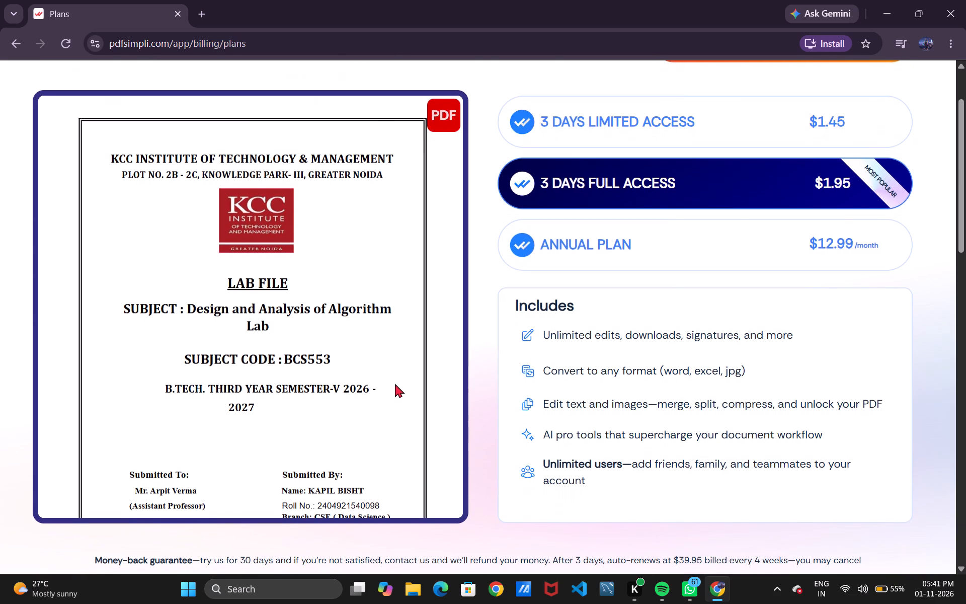
{"action": "scroll", "coordinate": [395, 384], "scroll_direction": "down", "scroll_amount": 1}
{"action": "scroll", "coordinate": [285, 346], "scroll_direction": "down", "scroll_amount": 1}
{"action": "scroll", "coordinate": [285, 346], "scroll_direction": "up", "scroll_amount": 2}
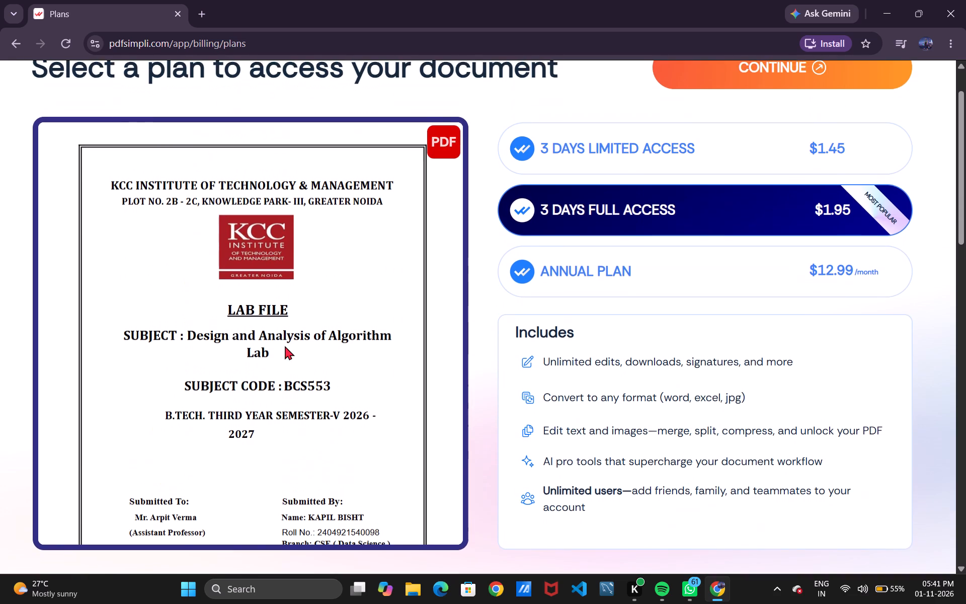
{"action": "scroll", "coordinate": [285, 346], "scroll_direction": "up", "scroll_amount": 2}
{"action": "scroll", "coordinate": [514, 168], "scroll_direction": "up", "scroll_amount": 1}
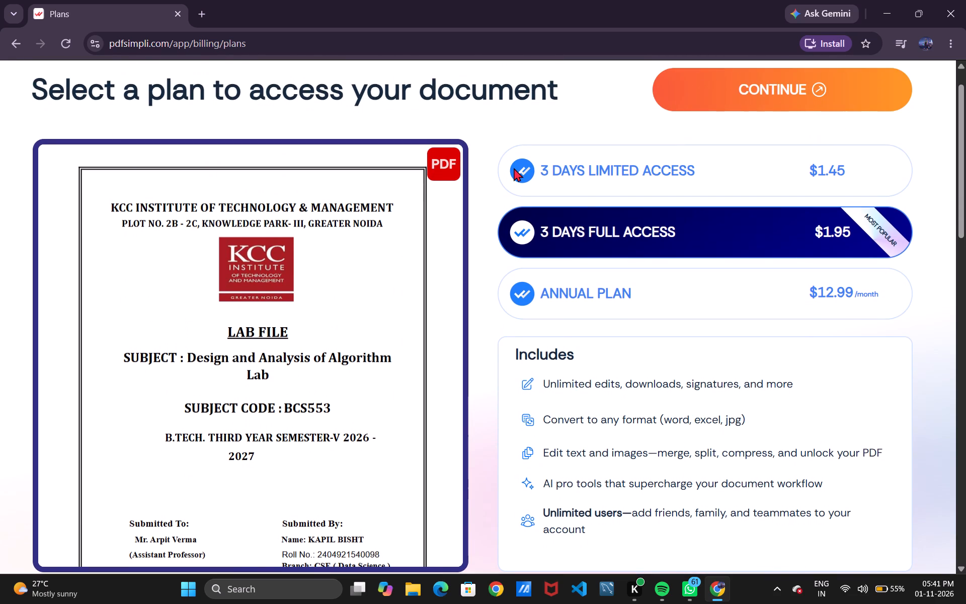
{"action": "scroll", "coordinate": [514, 168], "scroll_direction": "up", "scroll_amount": 2}
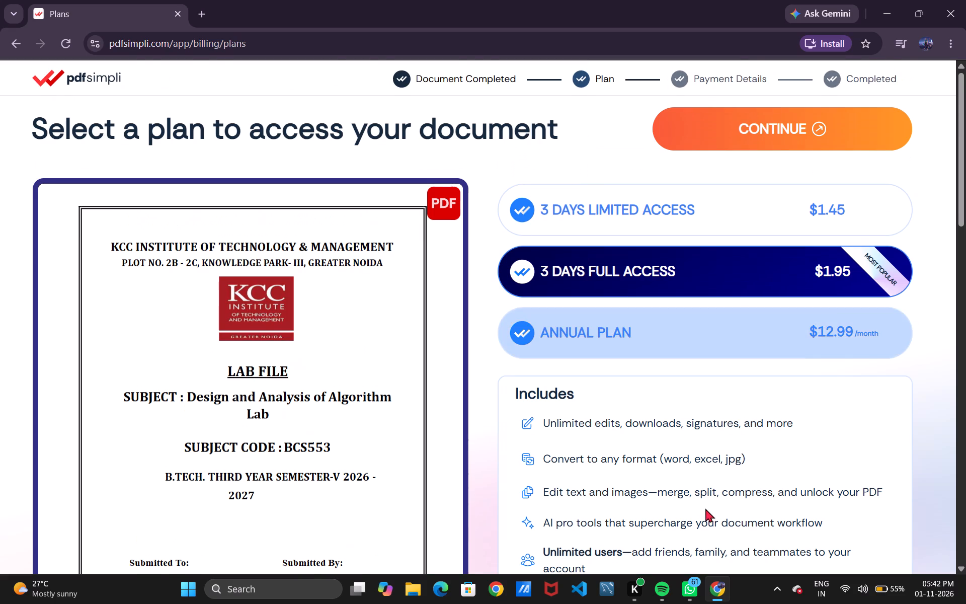
{"action": "scroll", "coordinate": [705, 508], "scroll_direction": "down", "scroll_amount": 3}
{"action": "scroll", "coordinate": [705, 508], "scroll_direction": "up", "scroll_amount": 4}
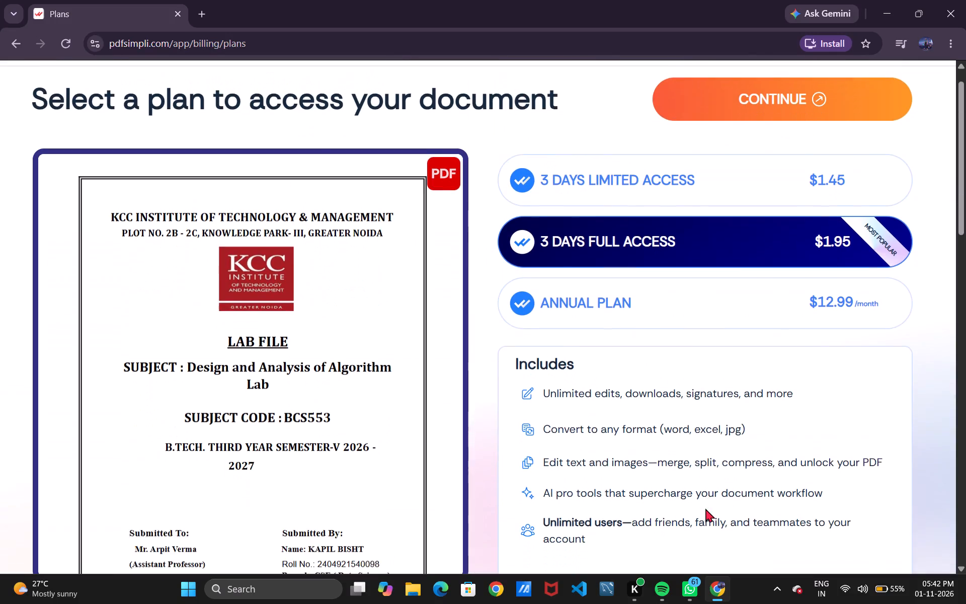
{"action": "scroll", "coordinate": [705, 508], "scroll_direction": "up", "scroll_amount": 1}
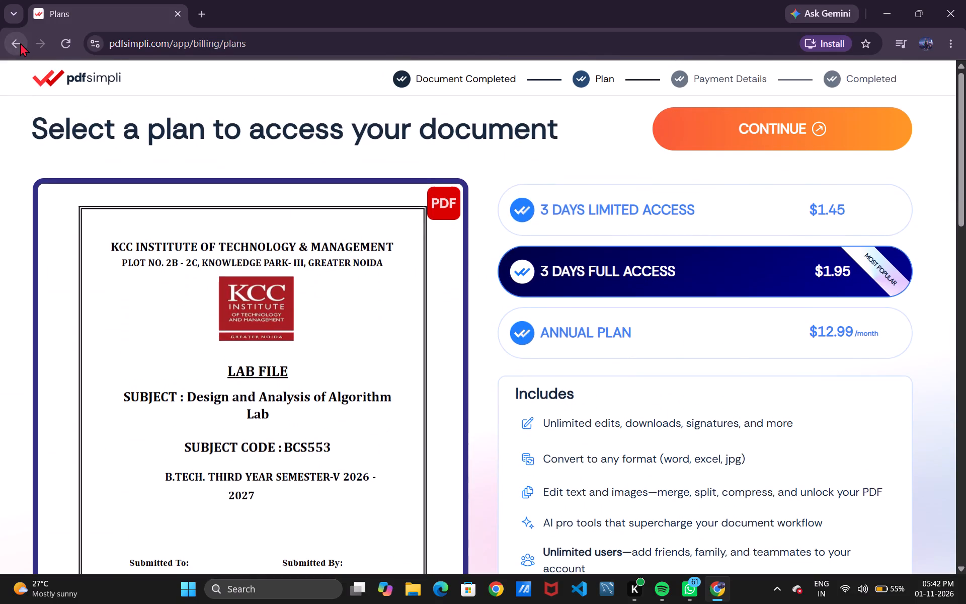
Go back from the plan selection page without choosing a plan.
{"action": "left_click", "coordinate": [20, 43]}
{"action": "left_click", "coordinate": [20, 43]}
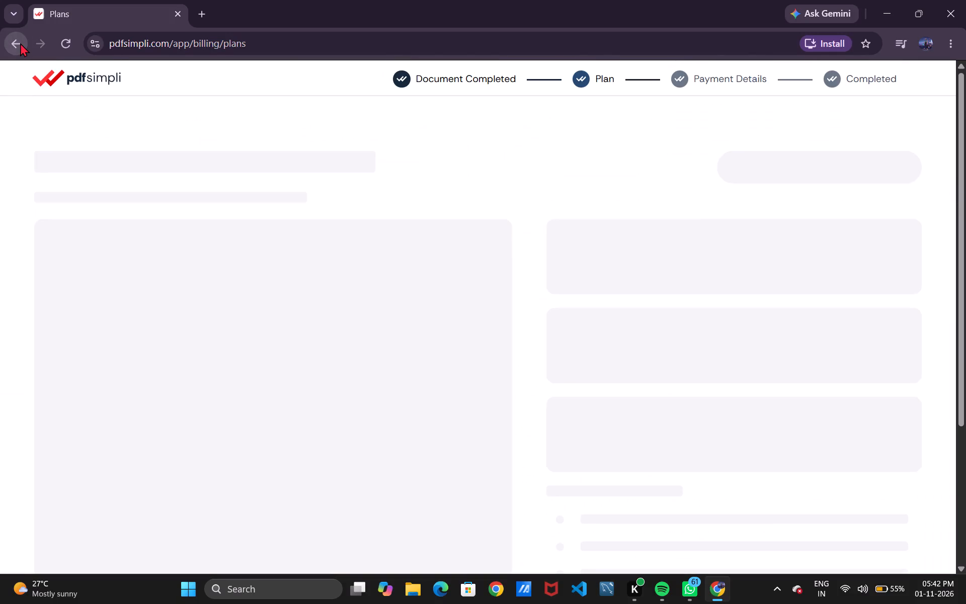
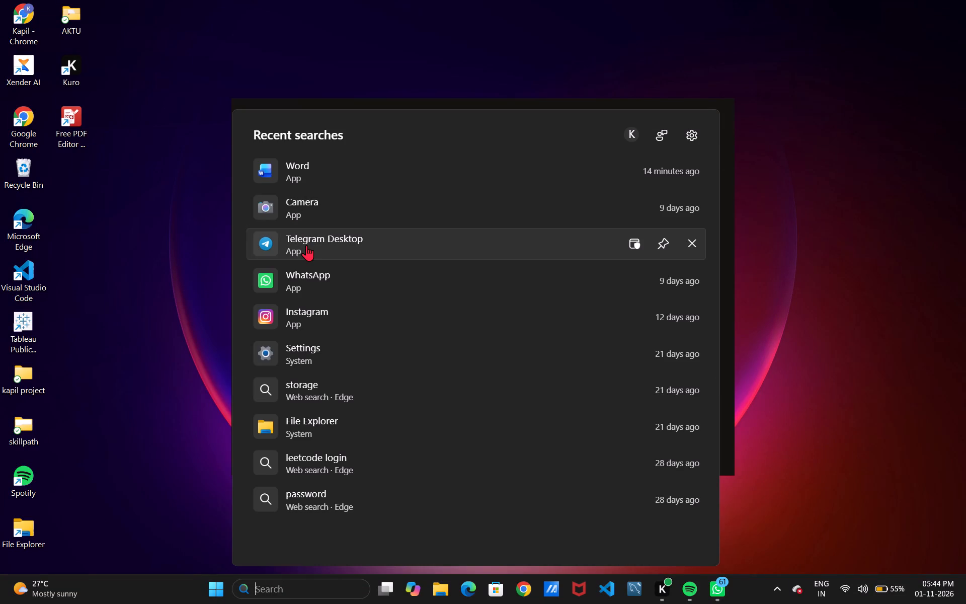
Open Microsoft Word and create a new blank document.
{"action": "left_click", "coordinate": [311, 172]}
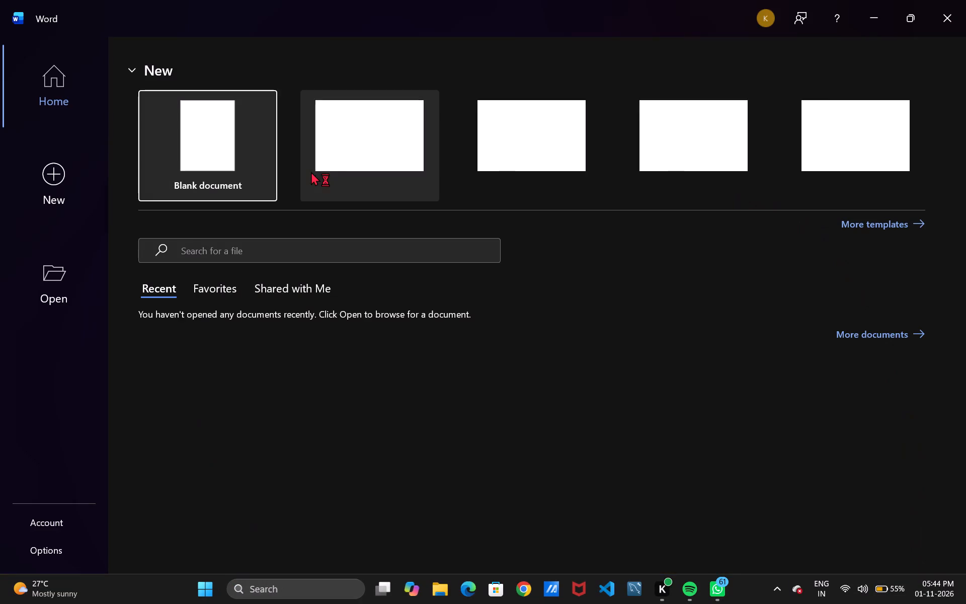
{"action": "left_click", "coordinate": [203, 150]}
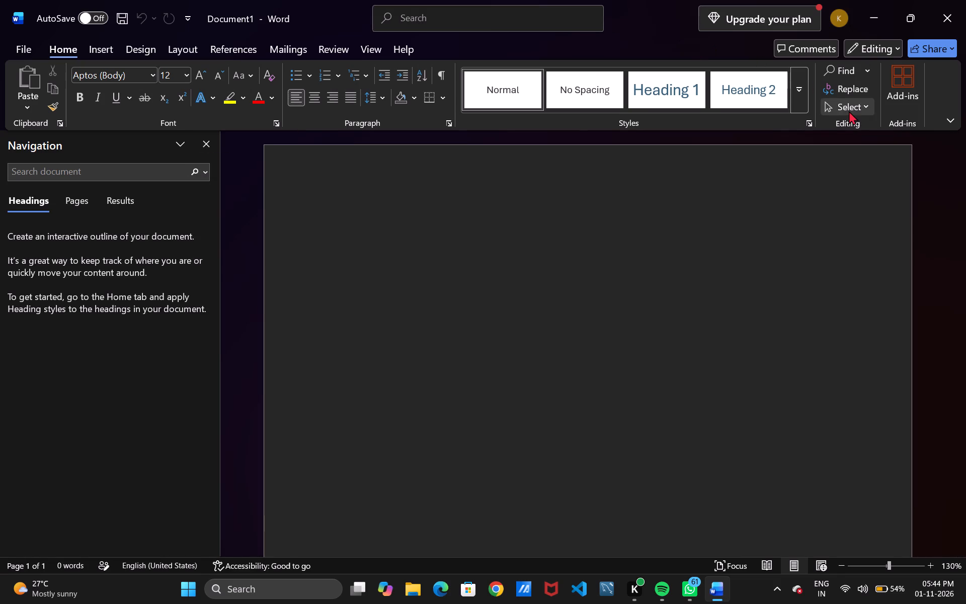
Insert the text of the recent file "daa front page .pdf" into the document, accepting its conversion to editable Word content and suppressing future conversion notices.
{"action": "left_click", "coordinate": [94, 48]}
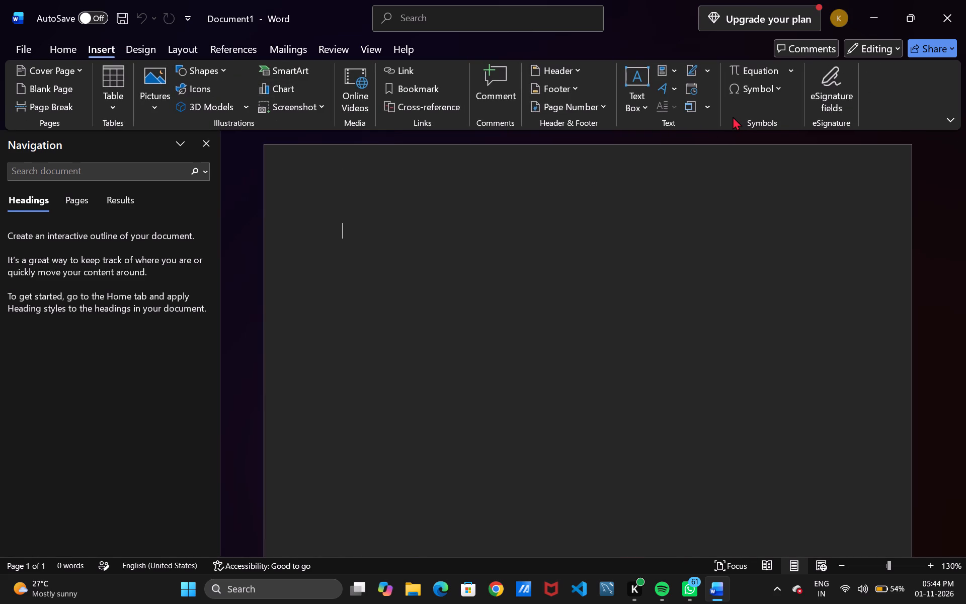
{"action": "left_click", "coordinate": [707, 100]}
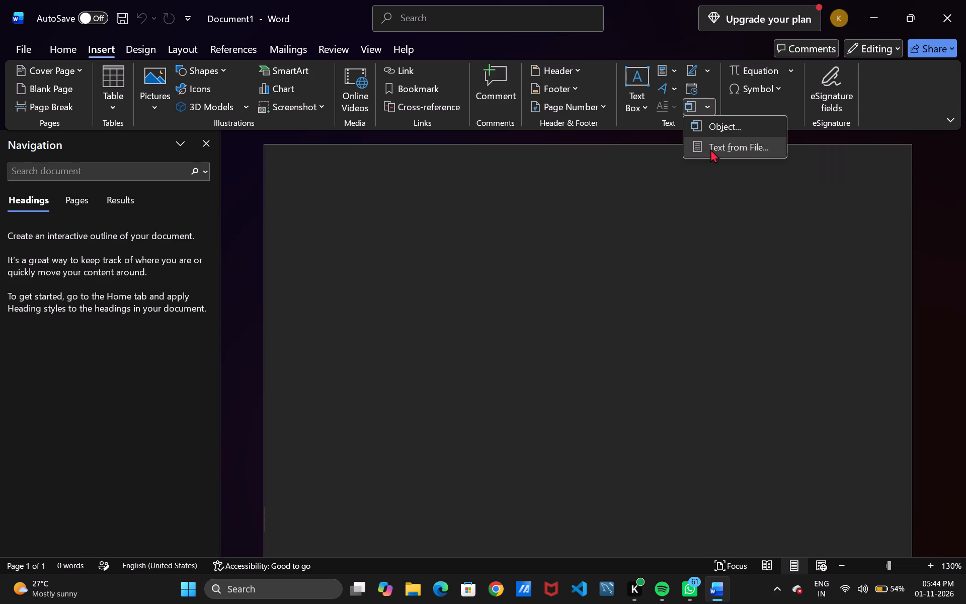
{"action": "left_click", "coordinate": [710, 149]}
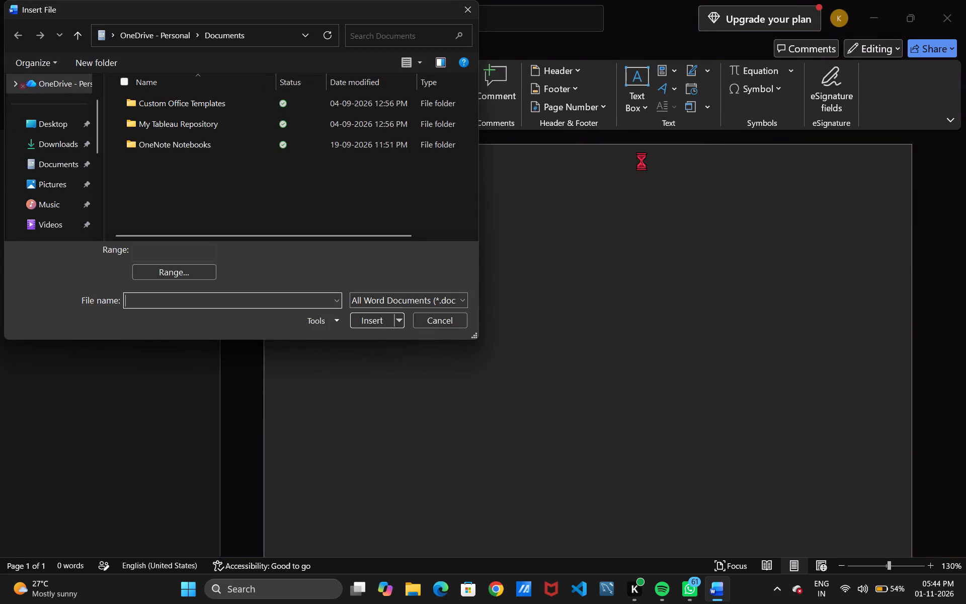
{"action": "scroll", "coordinate": [58, 172], "scroll_direction": "down", "scroll_amount": 2}
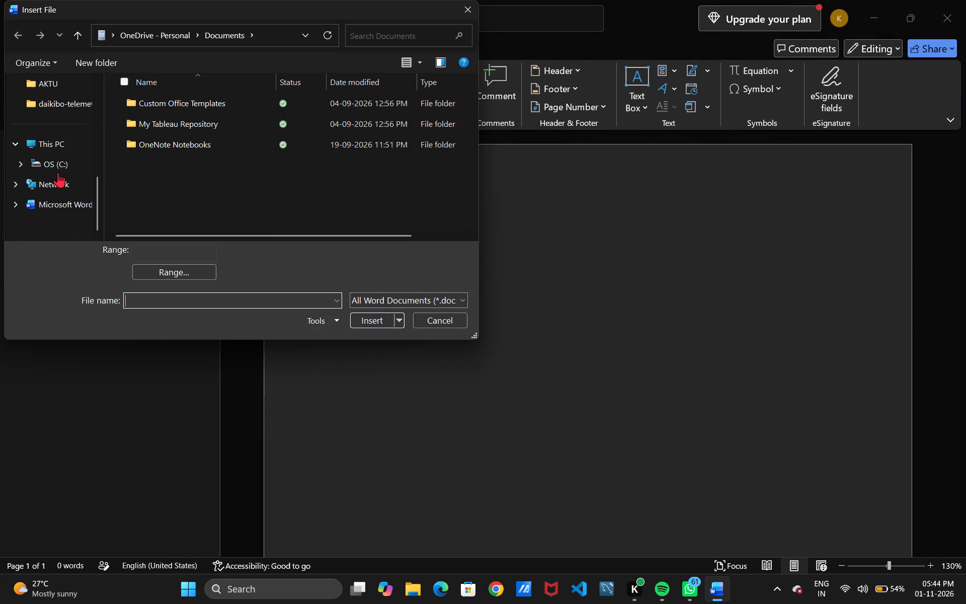
{"action": "scroll", "coordinate": [58, 172], "scroll_direction": "up", "scroll_amount": 7}
{"action": "left_click", "coordinate": [58, 87]}
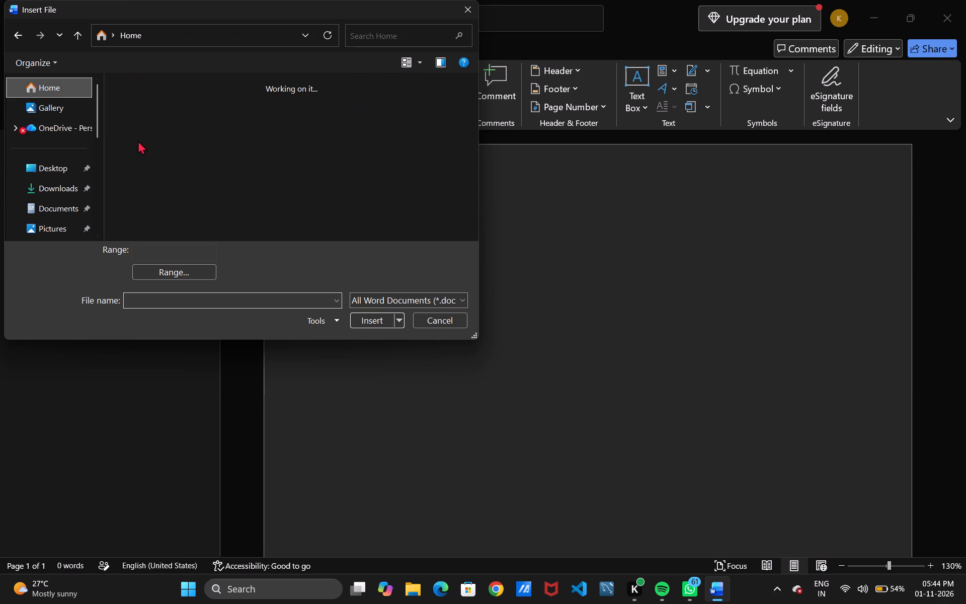
{"action": "scroll", "coordinate": [173, 163], "scroll_direction": "down", "scroll_amount": 4}
{"action": "scroll", "coordinate": [173, 163], "scroll_direction": "up", "scroll_amount": 1}
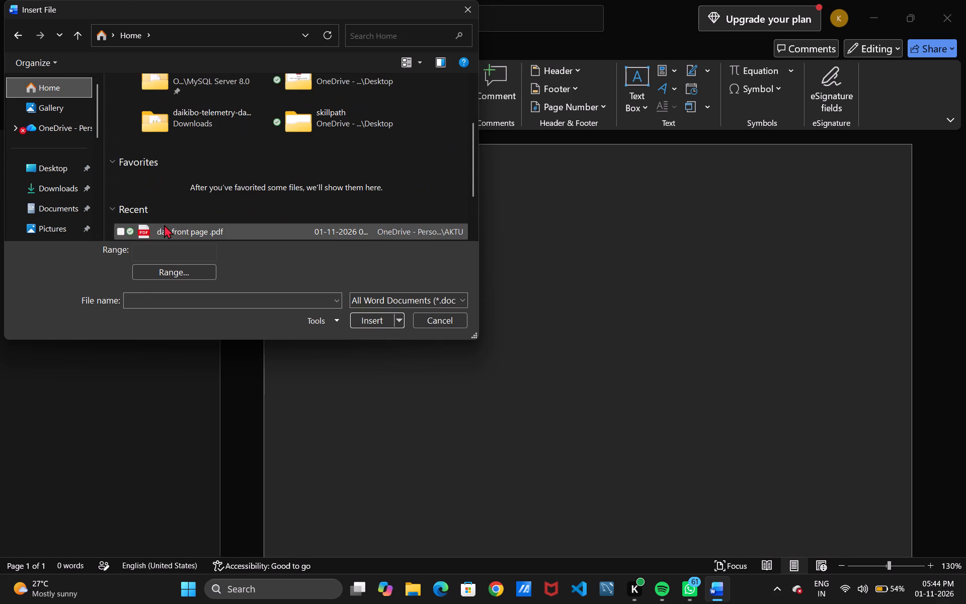
{"action": "left_click", "coordinate": [164, 224]}
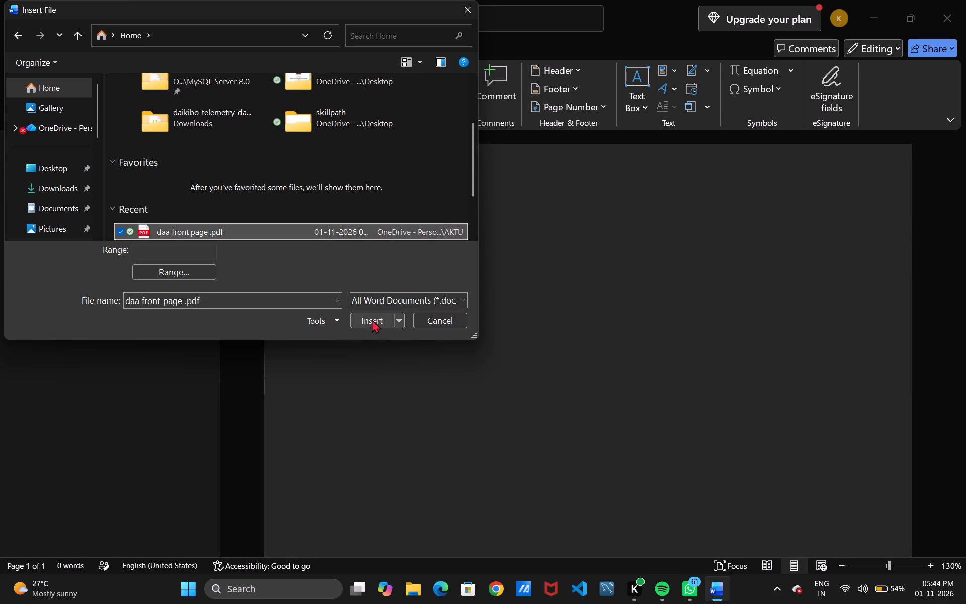
{"action": "left_click", "coordinate": [372, 319]}
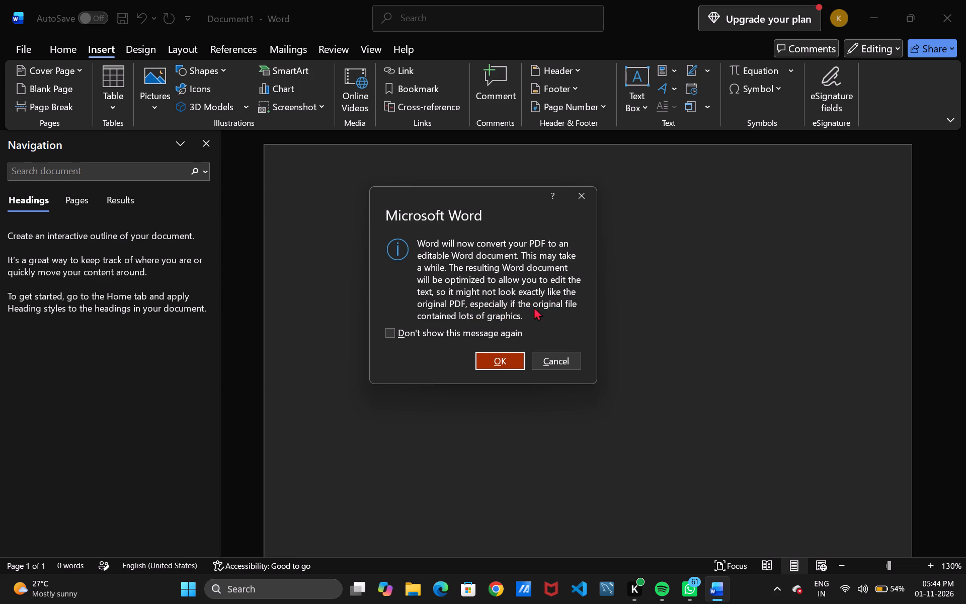
{"action": "left_click_drag", "start_coordinate": [392, 329], "coordinate": [488, 365]}
{"action": "left_click", "coordinate": [488, 365]}
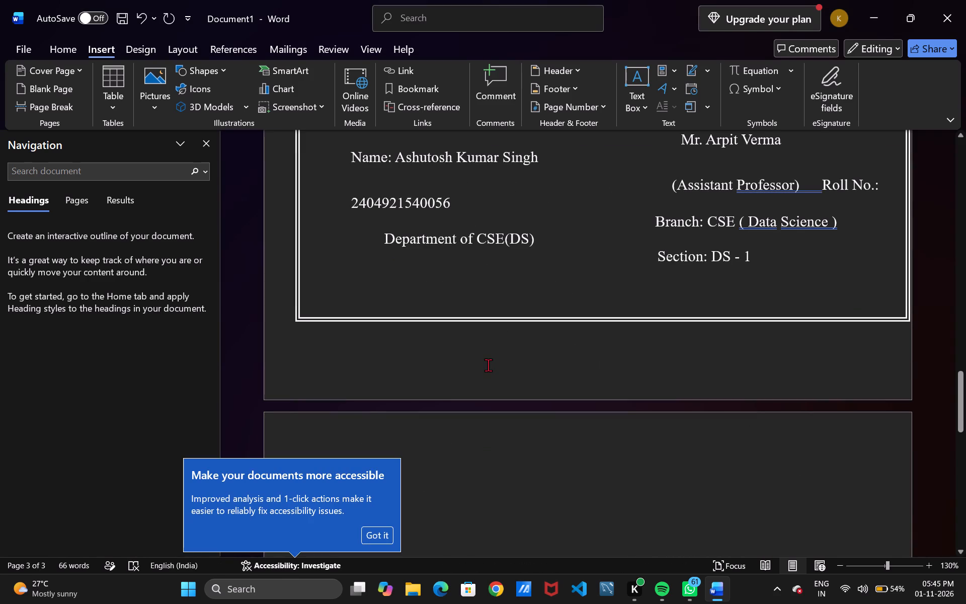
Select the "Submitted To: Submitted By:" line on the inserted front page and try to indent it by one tab.
{"action": "scroll", "coordinate": [488, 365], "scroll_direction": "up", "scroll_amount": 1}
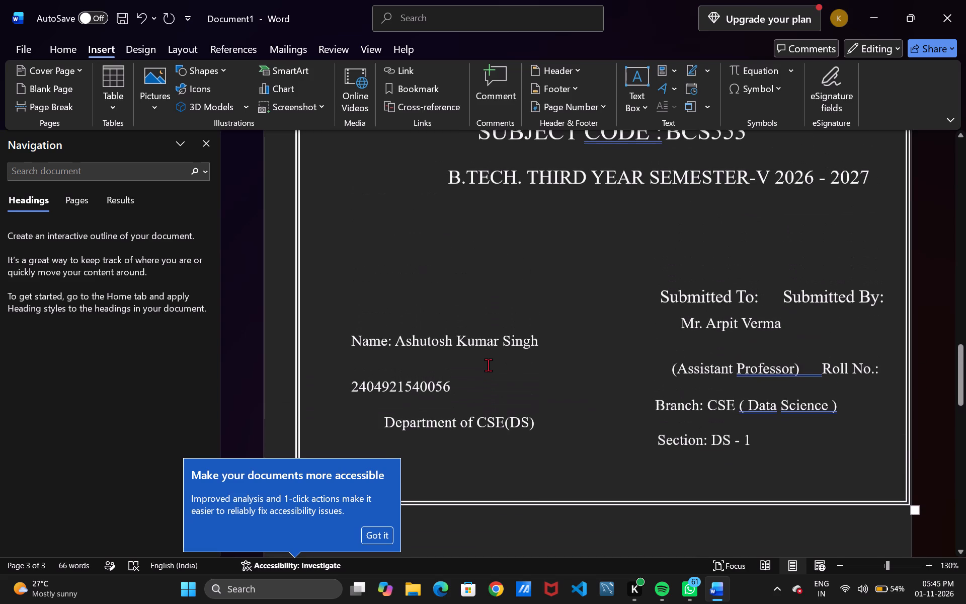
{"action": "scroll", "coordinate": [488, 365], "scroll_direction": "up", "scroll_amount": 1}
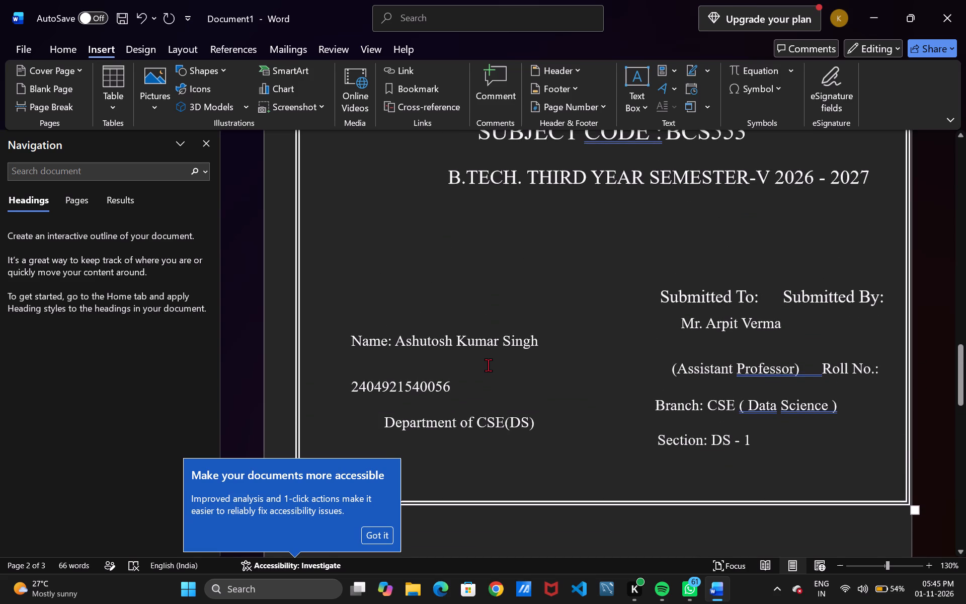
{"action": "scroll", "coordinate": [488, 365], "scroll_direction": "up", "scroll_amount": 3}
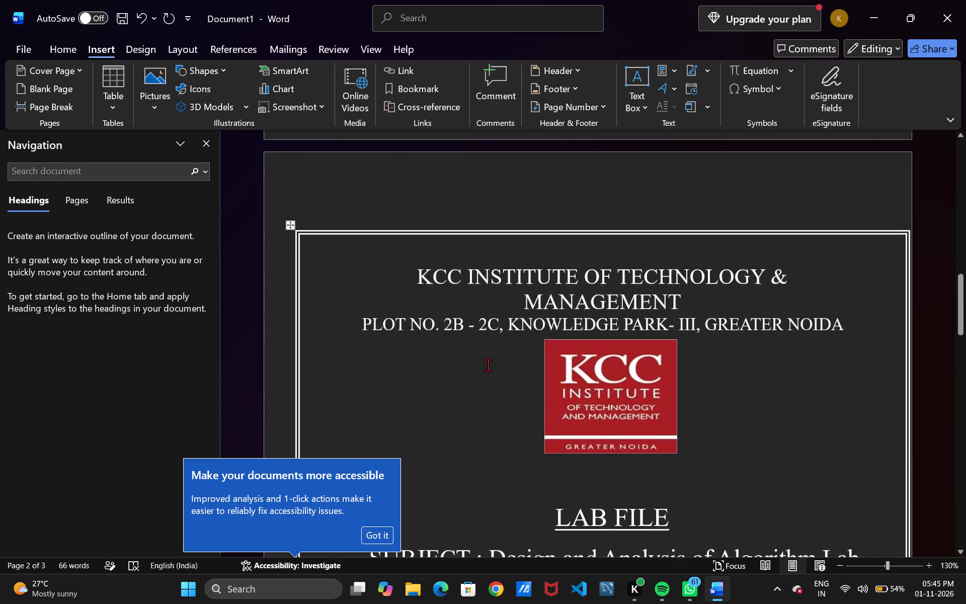
{"action": "scroll", "coordinate": [488, 365], "scroll_direction": "down", "scroll_amount": 1}
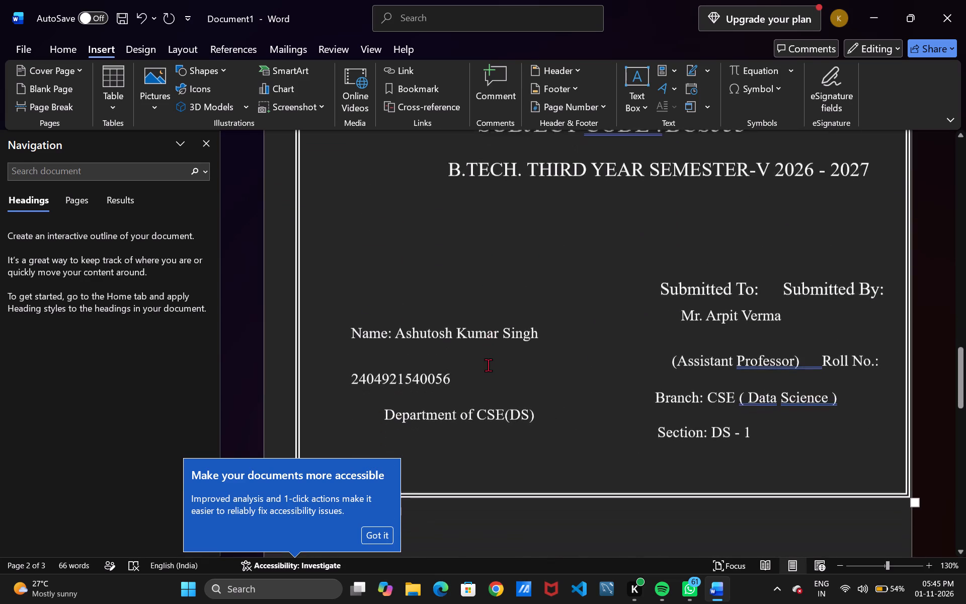
{"action": "scroll", "coordinate": [488, 365], "scroll_direction": "down", "scroll_amount": 1}
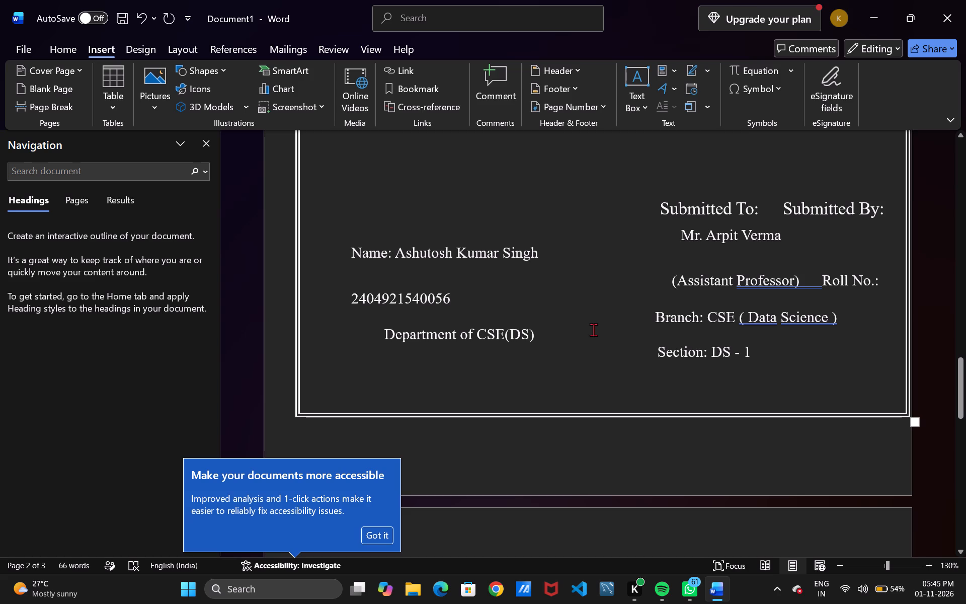
{"action": "double_click", "coordinate": [734, 203]}
{"action": "left_click_drag", "start_coordinate": [734, 203], "coordinate": [706, 209]}
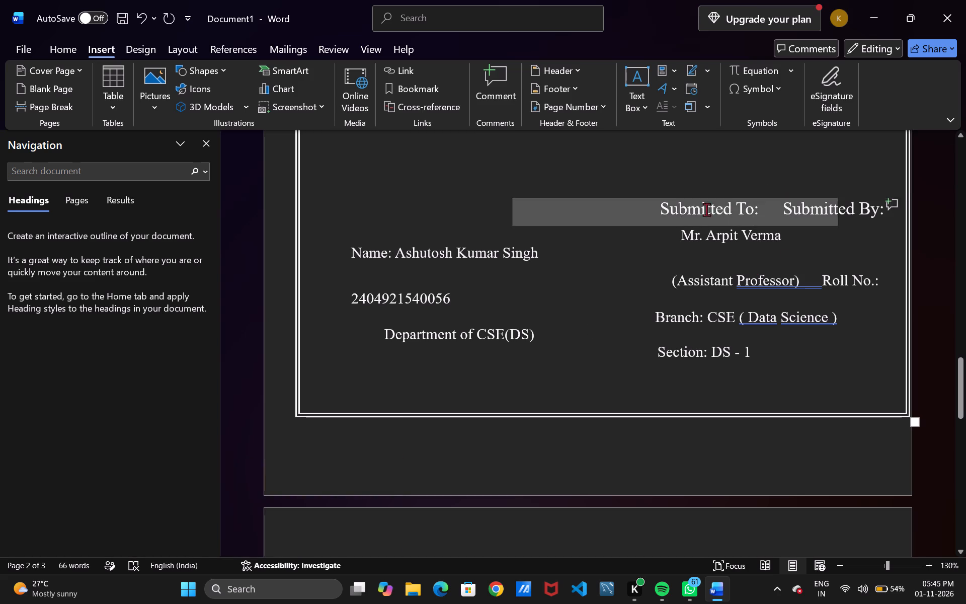
{"action": "left_click_drag", "start_coordinate": [706, 209], "coordinate": [691, 208]}
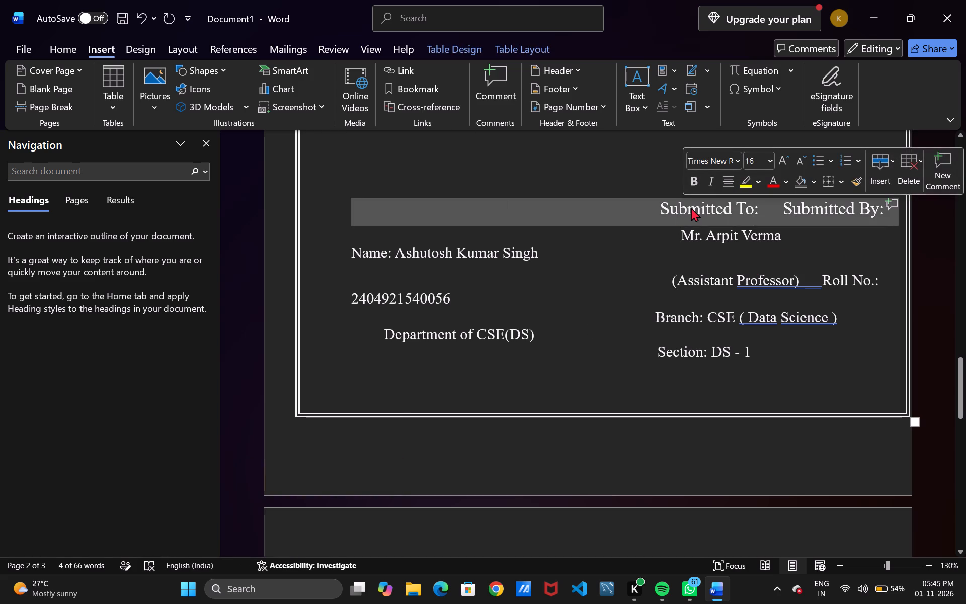
{"action": "key", "text": "Tab"}
Replace the existing student name after "Name:" on the front page with the new student's full name in title case.
{"action": "scroll", "coordinate": [691, 208], "scroll_direction": "up", "scroll_amount": 2}
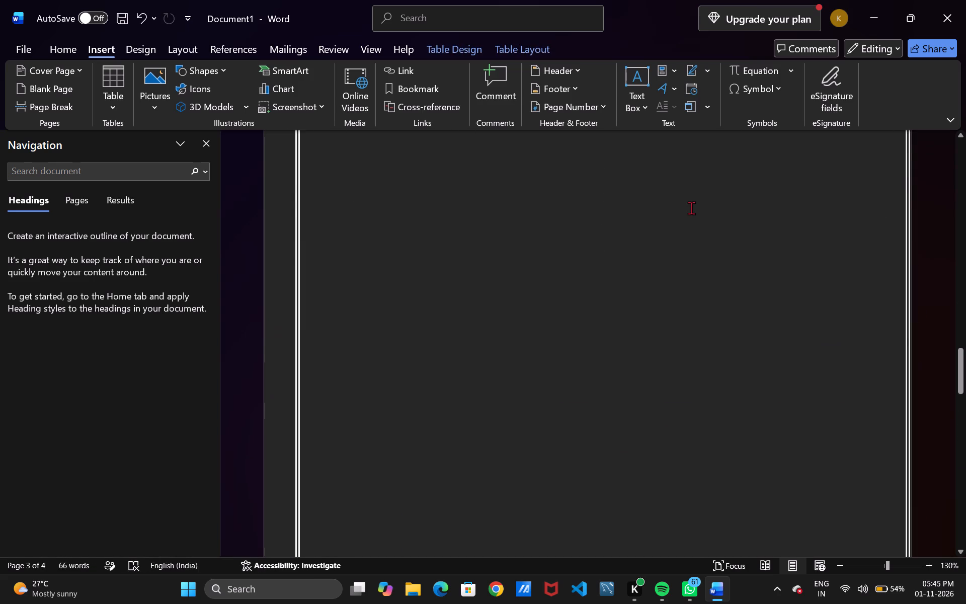
{"action": "scroll", "coordinate": [691, 208], "scroll_direction": "up", "scroll_amount": 5}
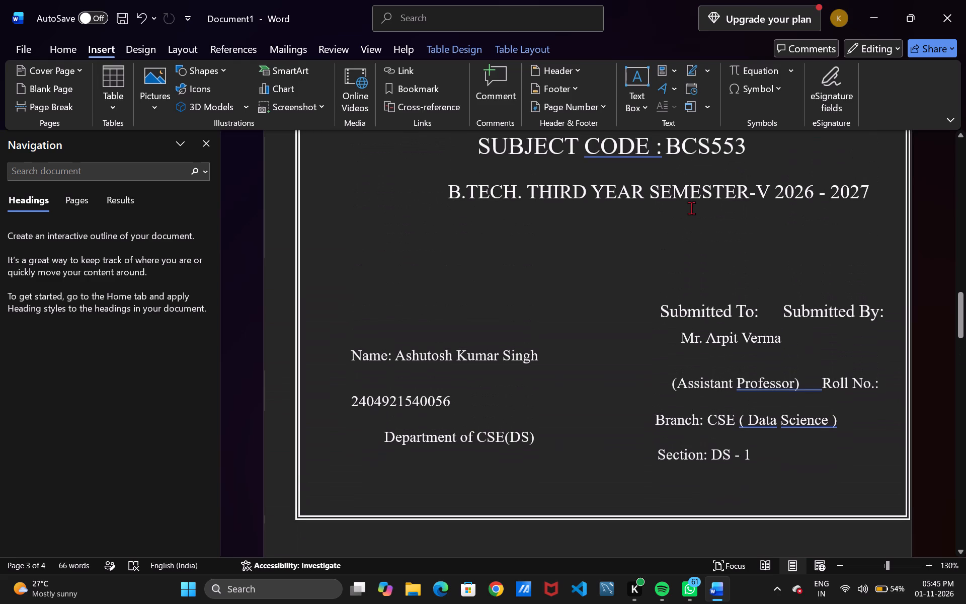
{"action": "scroll", "coordinate": [691, 208], "scroll_direction": "up", "scroll_amount": 2}
{"action": "left_click_drag", "start_coordinate": [716, 328], "coordinate": [609, 354]}
{"action": "left_click", "coordinate": [609, 354]}
{"action": "key", "text": "BackSpace"}
{"action": "key", "text": "BackSpace"}
{"action": "key", "text": "BackSpace"}
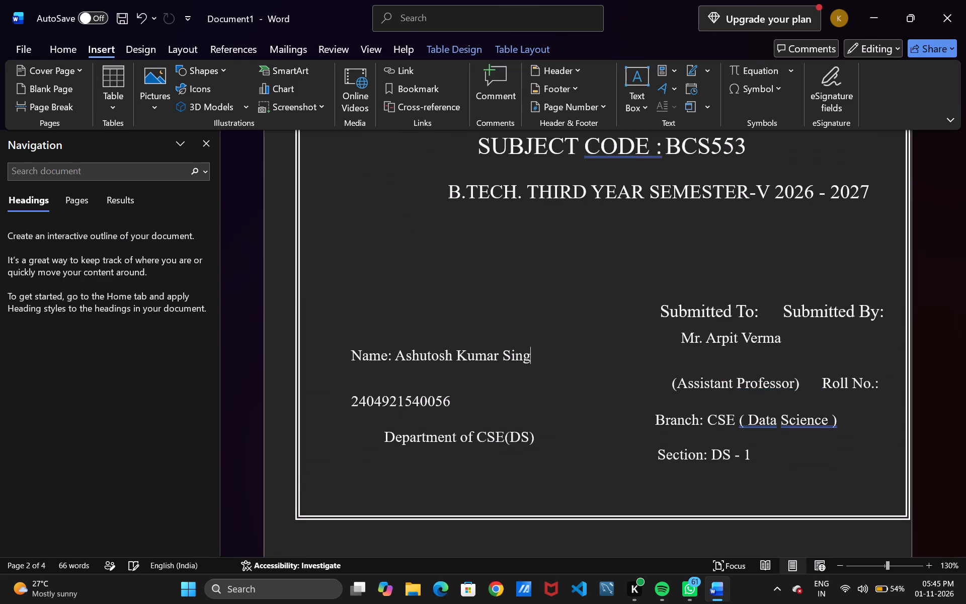
{"action": "key", "text": "BackSpace"}
{"action": "key", "text": "BackSpace"}
{"action": "key", "text": "BackSpace"}
{"action": "key", "text": "BackSpace"}
{"action": "key", "text": "BackSpace"}
{"action": "key", "text": "BackSpace"}
{"action": "key", "text": "BackSpace"}
{"action": "key", "text": "BackSpace"}
{"action": "key", "text": "BackSpace"}
{"action": "key", "text": "BackSpace"}
{"action": "key", "text": "BackSpace"}
{"action": "key", "text": "BackSpace"}
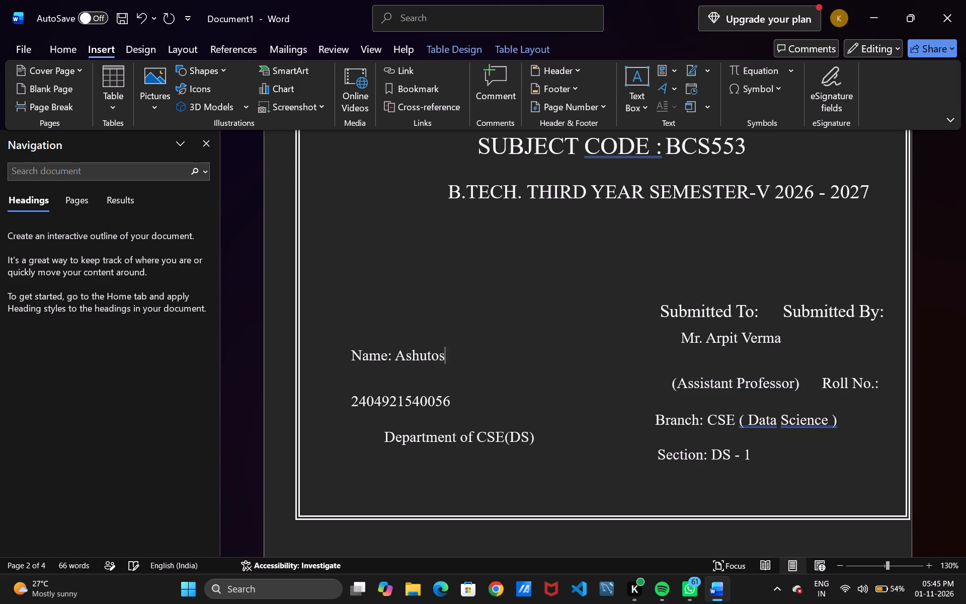
{"action": "key", "text": "BackSpace"}
{"action": "key", "text": "BackSpace"}
{"action": "key", "text": "BackSpace"}
{"action": "key", "text": "BackSpace"}
{"action": "key", "text": "BackSpace"}
{"action": "key", "text": "BackSpace"}
{"action": "key", "text": "BackSpace"}
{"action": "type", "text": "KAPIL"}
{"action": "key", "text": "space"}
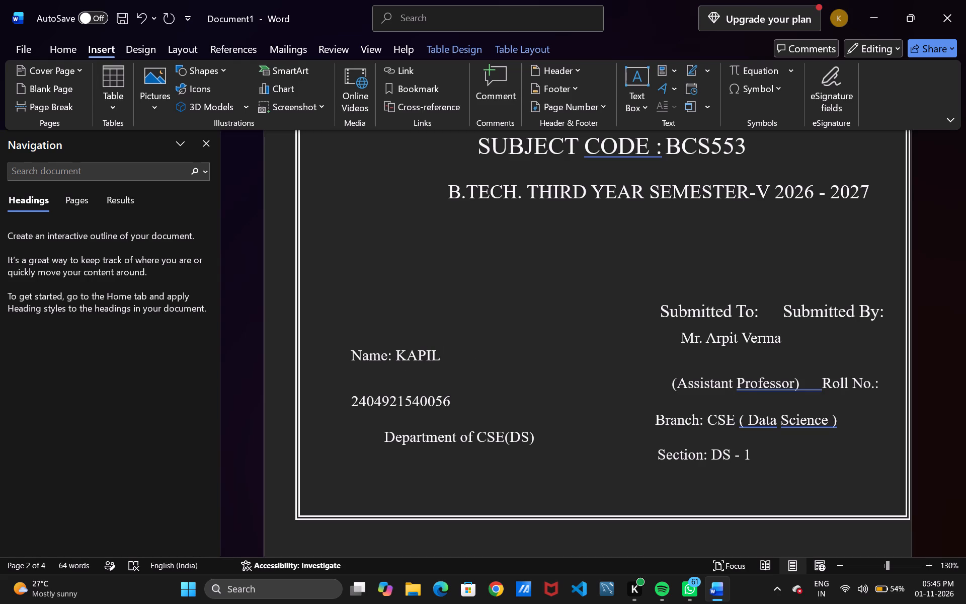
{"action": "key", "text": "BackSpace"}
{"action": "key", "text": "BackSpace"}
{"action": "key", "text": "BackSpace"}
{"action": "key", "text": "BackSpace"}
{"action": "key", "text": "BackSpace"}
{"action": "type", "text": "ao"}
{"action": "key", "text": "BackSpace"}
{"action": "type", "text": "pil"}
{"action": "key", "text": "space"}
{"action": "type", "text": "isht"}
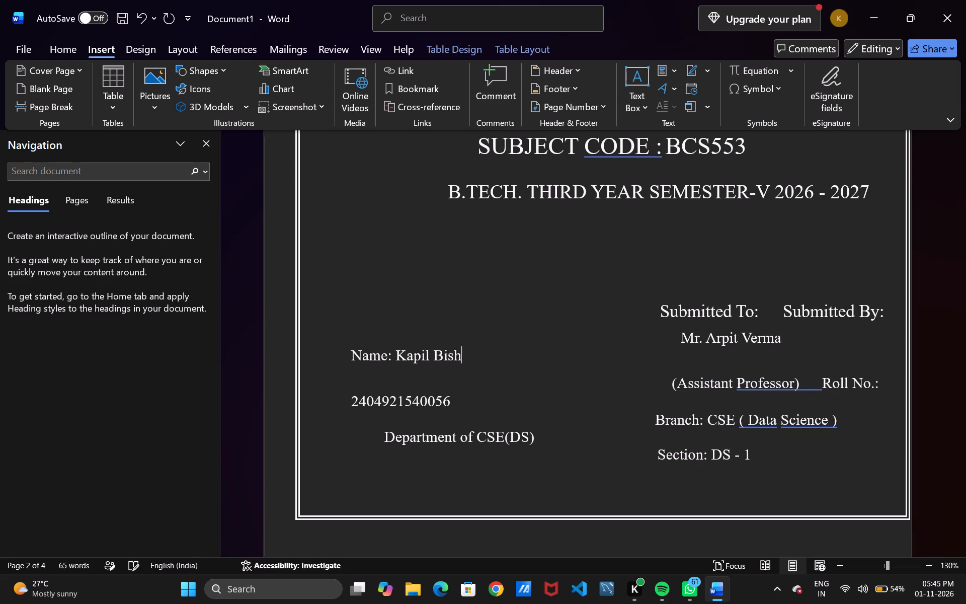
Replace the final digits of the roll number below the name with those of the new student's roll number.
{"action": "left_click", "coordinate": [462, 404]}
{"action": "left_click", "coordinate": [462, 404]}
{"action": "key", "text": "BackSpace"}
{"action": "key", "text": "BackSpace"}
{"action": "key", "text": "BackSpace"}
{"action": "key", "text": "BackSpace"}
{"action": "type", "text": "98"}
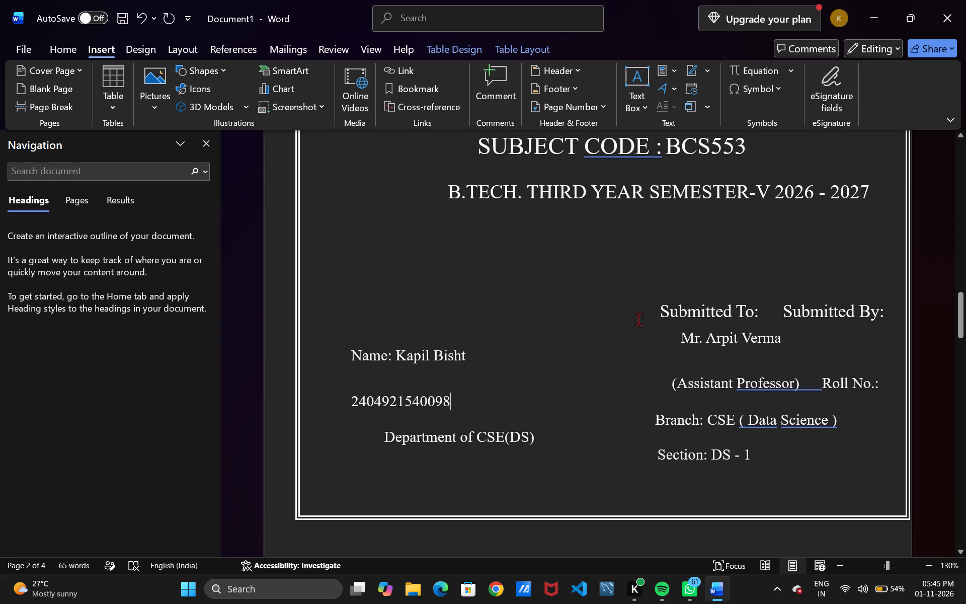
Save the edited front page as a PDF named "kapil daa" in the OneDrive Documents folder.
{"action": "scroll", "coordinate": [594, 396], "scroll_direction": "up", "scroll_amount": 1}
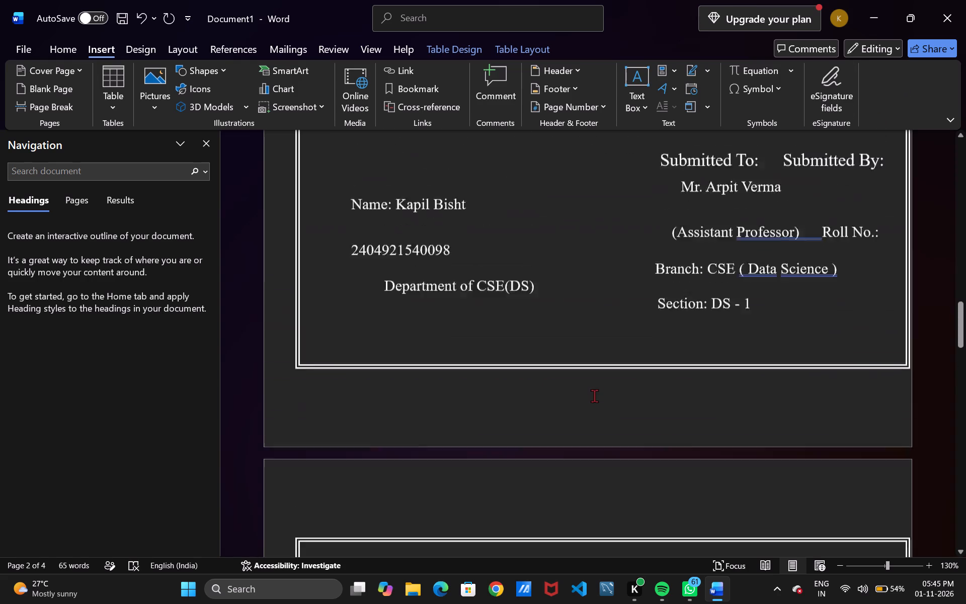
{"action": "scroll", "coordinate": [594, 396], "scroll_direction": "up", "scroll_amount": 2}
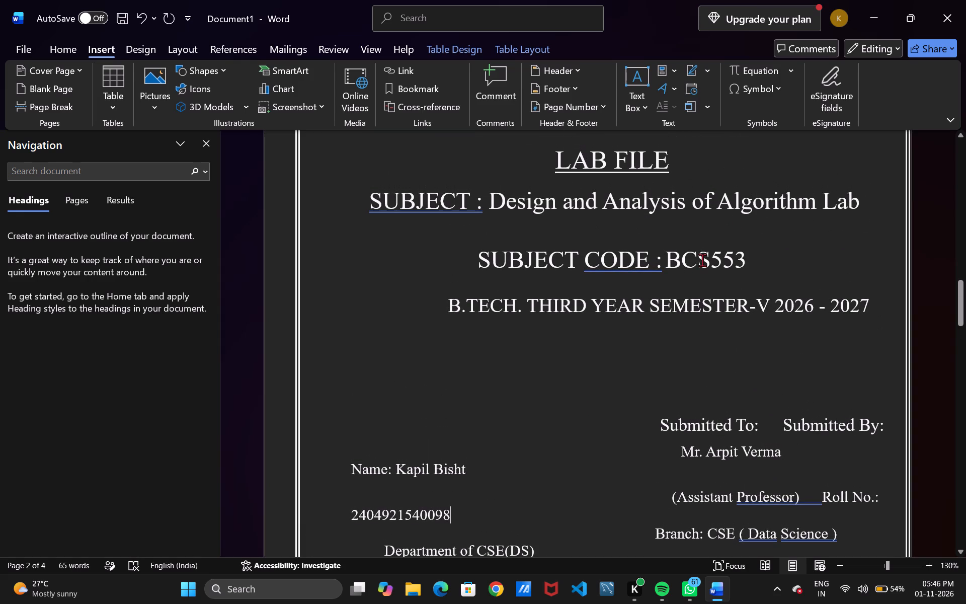
{"action": "key", "text": "ctrl+s"}
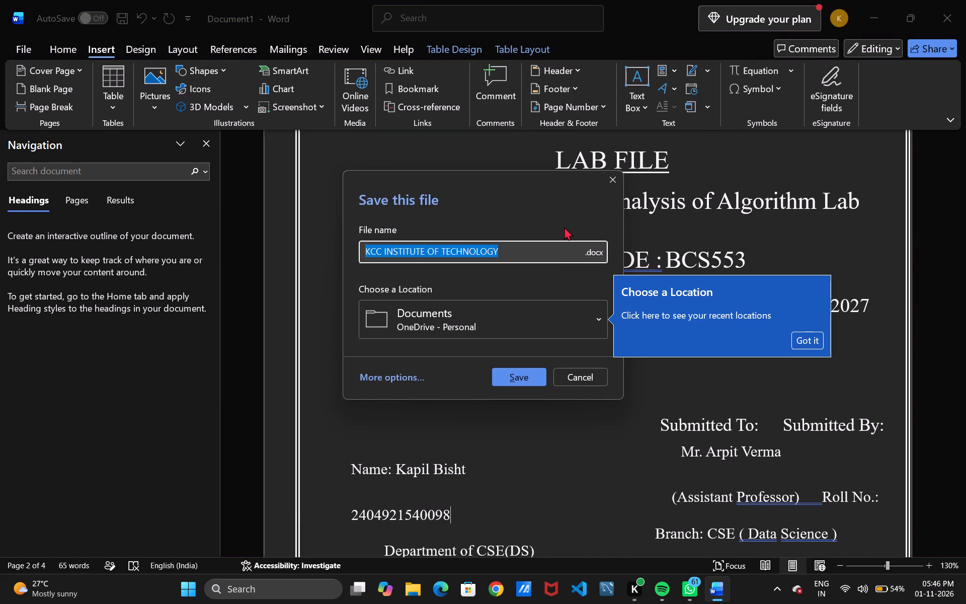
{"action": "key", "text": "BackSpace"}
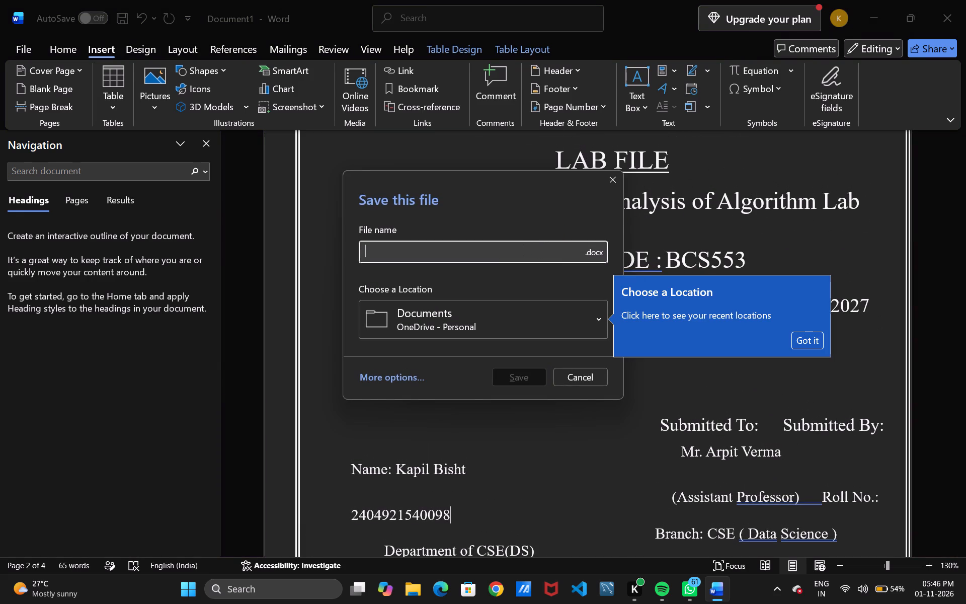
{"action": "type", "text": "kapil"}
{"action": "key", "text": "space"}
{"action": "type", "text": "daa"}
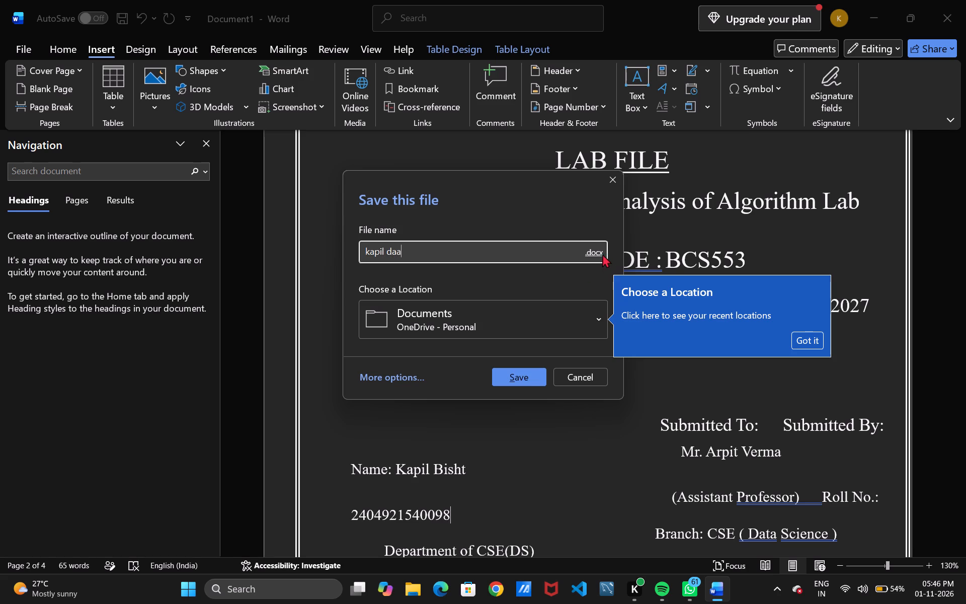
{"action": "left_click", "coordinate": [591, 250]}
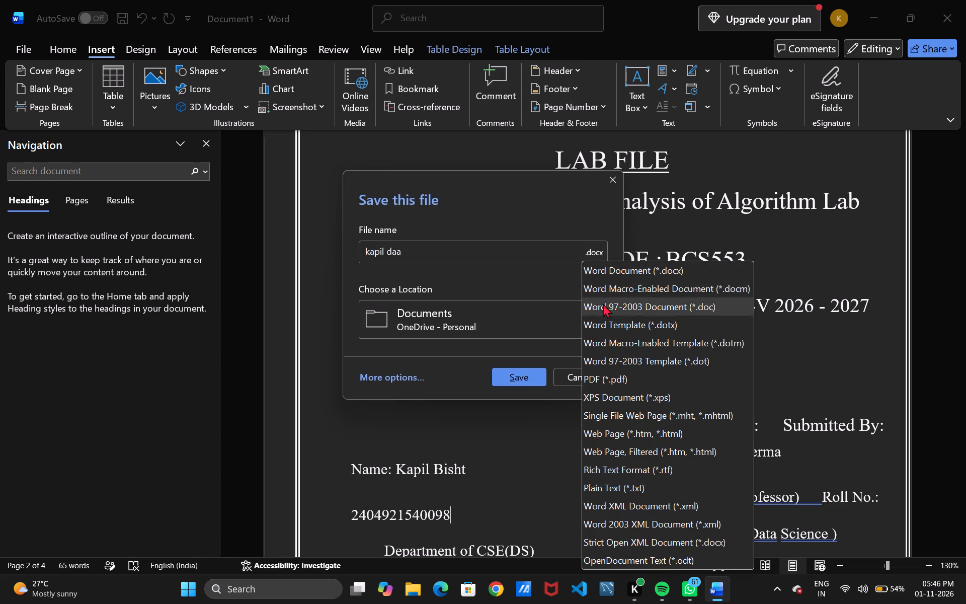
{"action": "left_click", "coordinate": [623, 380]}
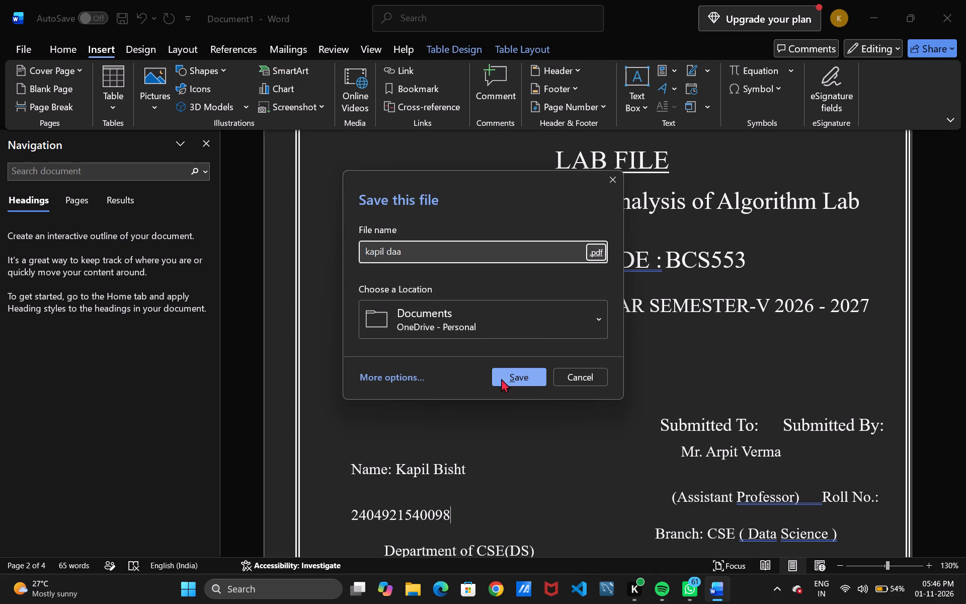
{"action": "left_click", "coordinate": [522, 375]}
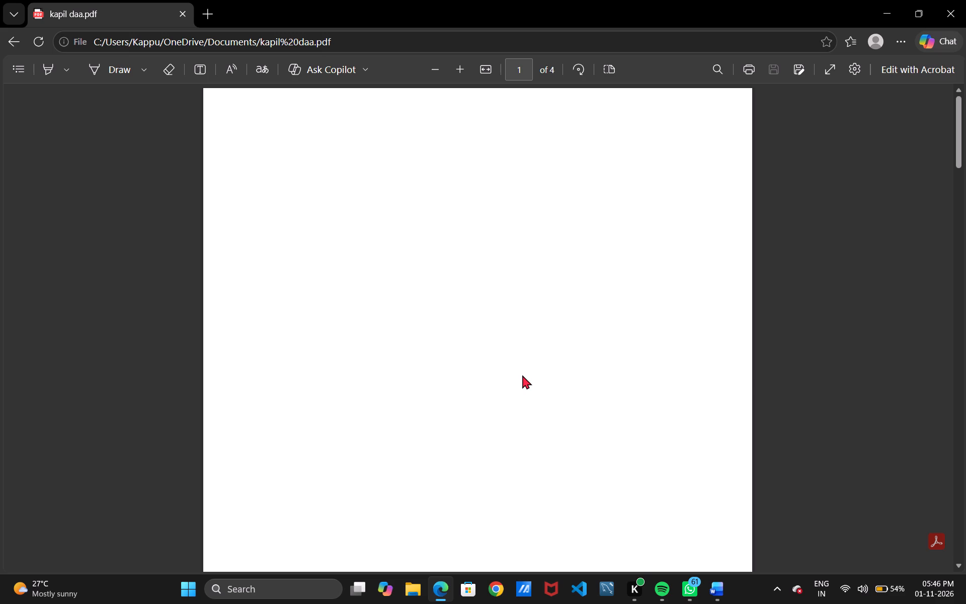
Review the front page layout and student details in the exported PDF in Edge, and close the browser.
{"action": "scroll", "coordinate": [522, 375], "scroll_direction": "down", "scroll_amount": 6}
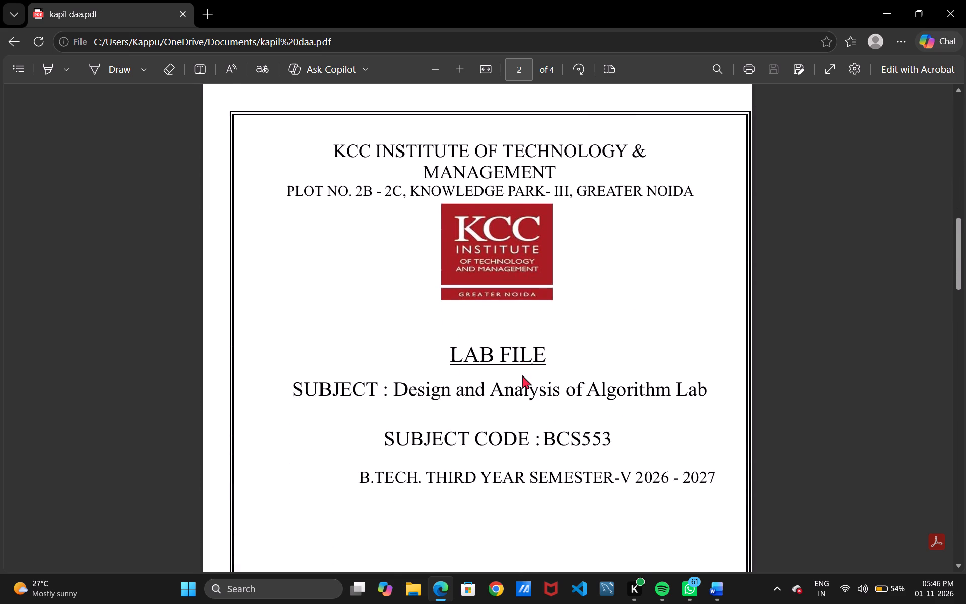
{"action": "scroll", "coordinate": [522, 375], "scroll_direction": "down", "scroll_amount": 3}
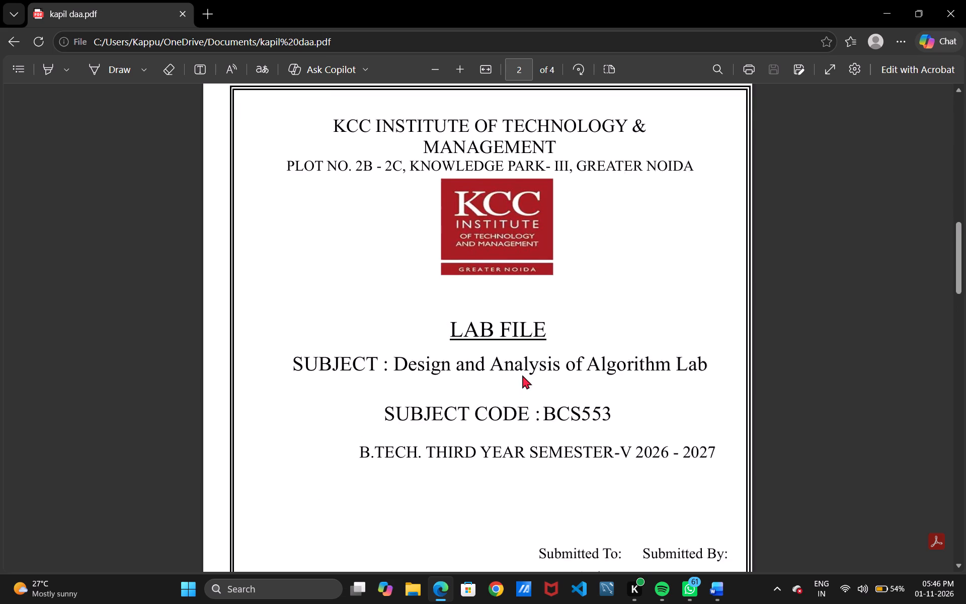
{"action": "right_click", "coordinate": [522, 375]}
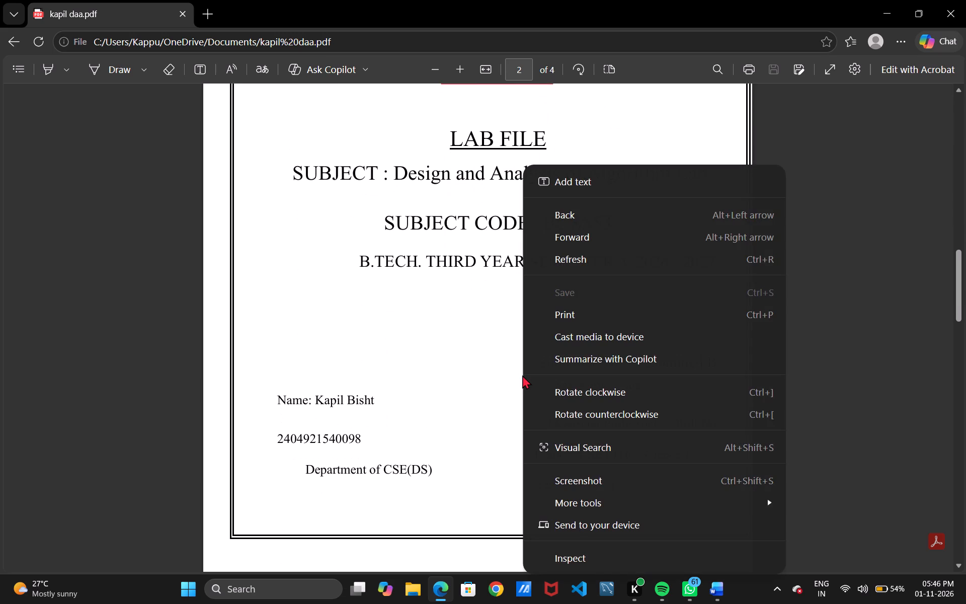
{"action": "left_click", "coordinate": [448, 430]}
{"action": "scroll", "coordinate": [448, 430], "scroll_direction": "up", "scroll_amount": 3}
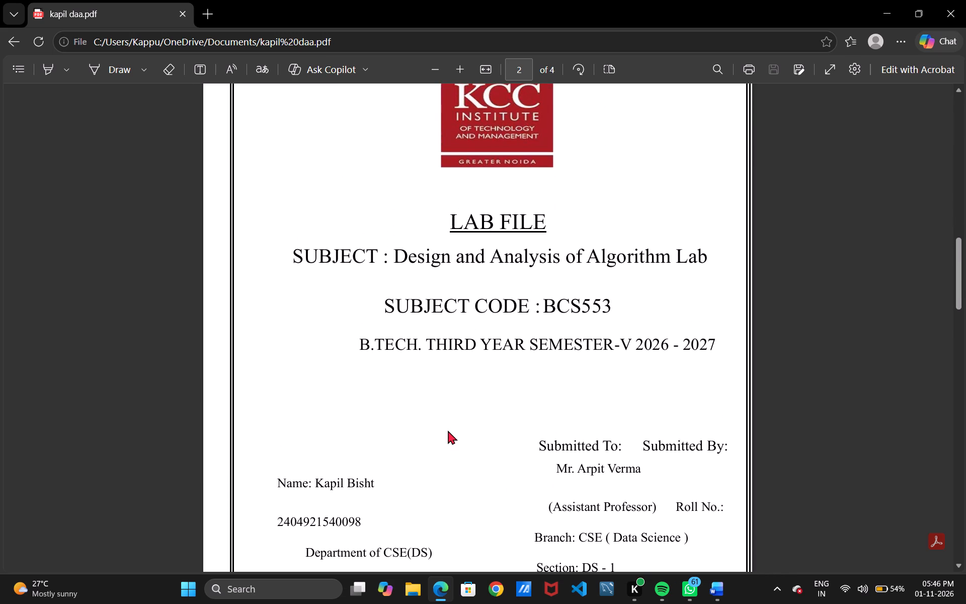
{"action": "scroll", "coordinate": [448, 430], "scroll_direction": "up", "scroll_amount": 3}
{"action": "scroll", "coordinate": [448, 430], "scroll_direction": "down", "scroll_amount": 1}
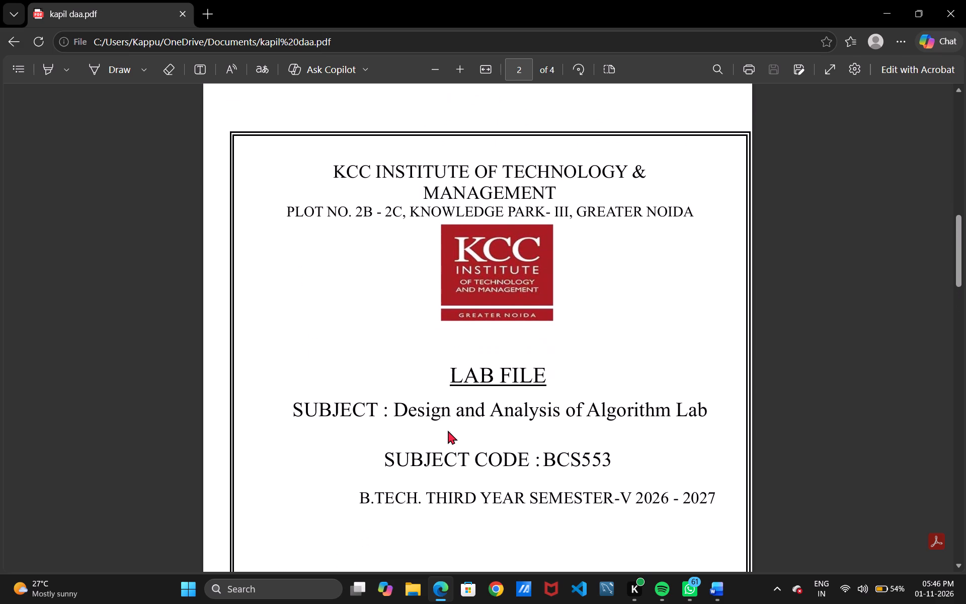
{"action": "scroll", "coordinate": [448, 430], "scroll_direction": "down", "scroll_amount": 6}
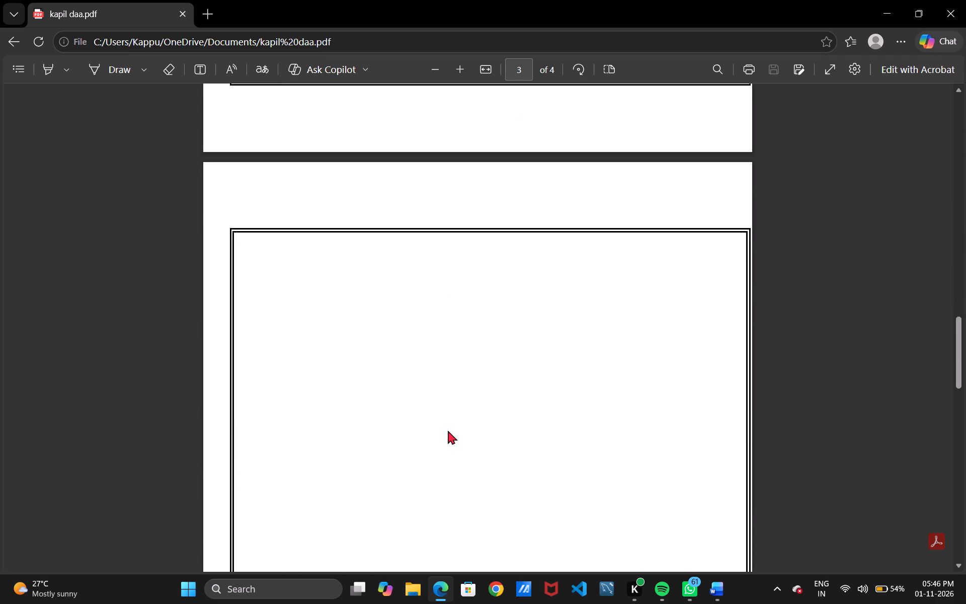
{"action": "scroll", "coordinate": [448, 430], "scroll_direction": "up", "scroll_amount": 4}
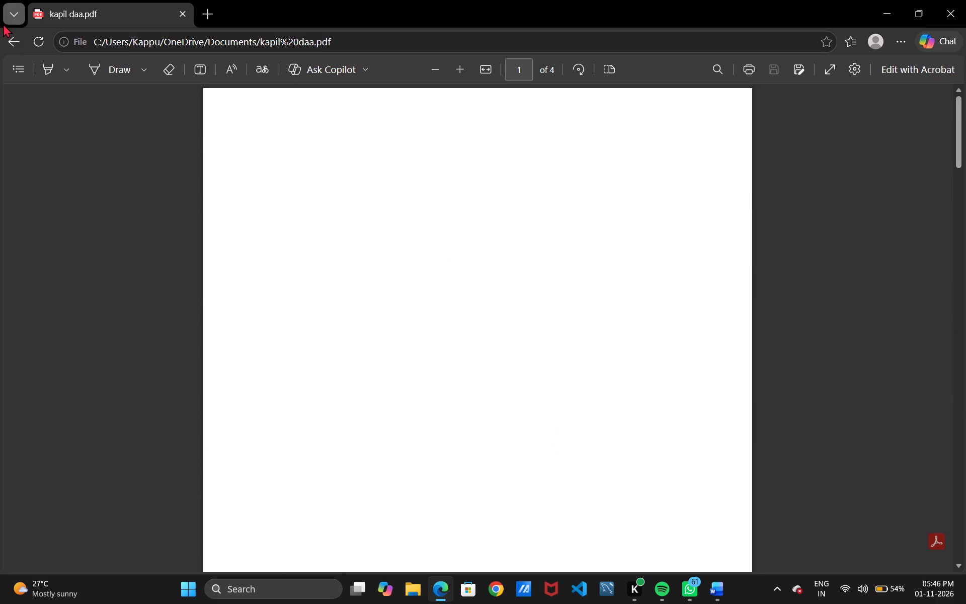
{"action": "triple_click", "coordinate": [6, 33]}
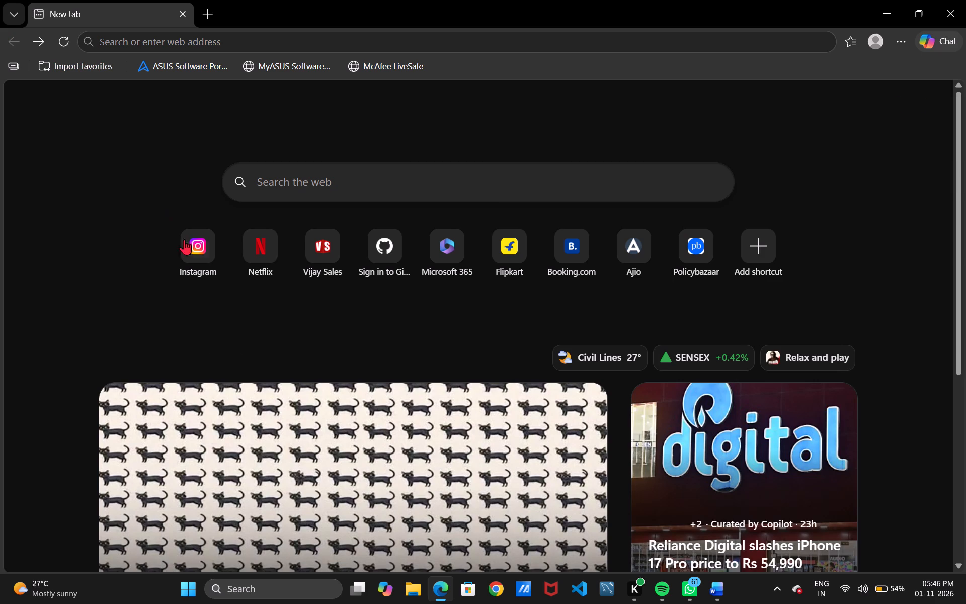
{"action": "left_click", "coordinate": [10, 43]}
{"action": "left_click_drag", "start_coordinate": [10, 43], "coordinate": [21, 24]}
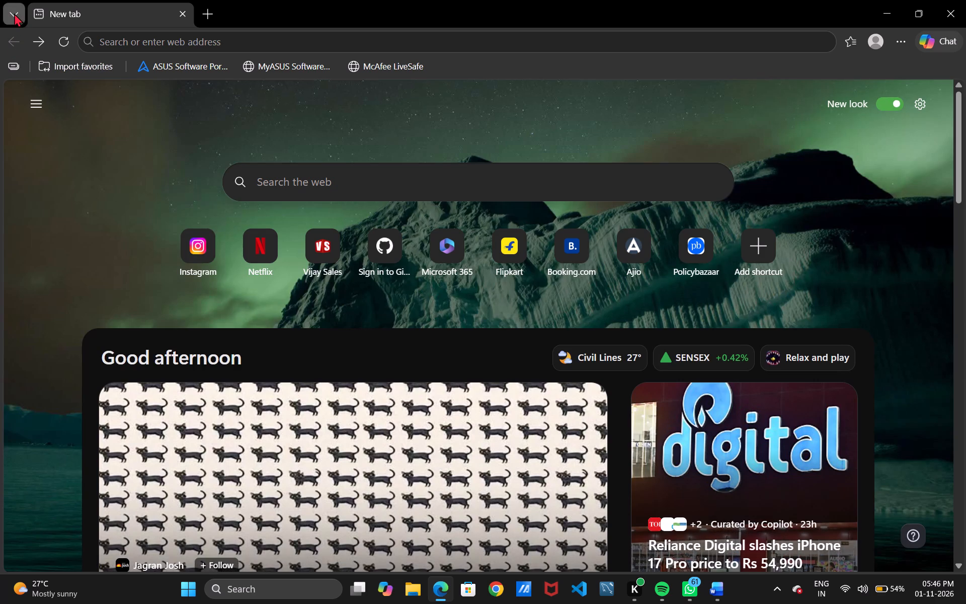
{"action": "left_click", "coordinate": [14, 13]}
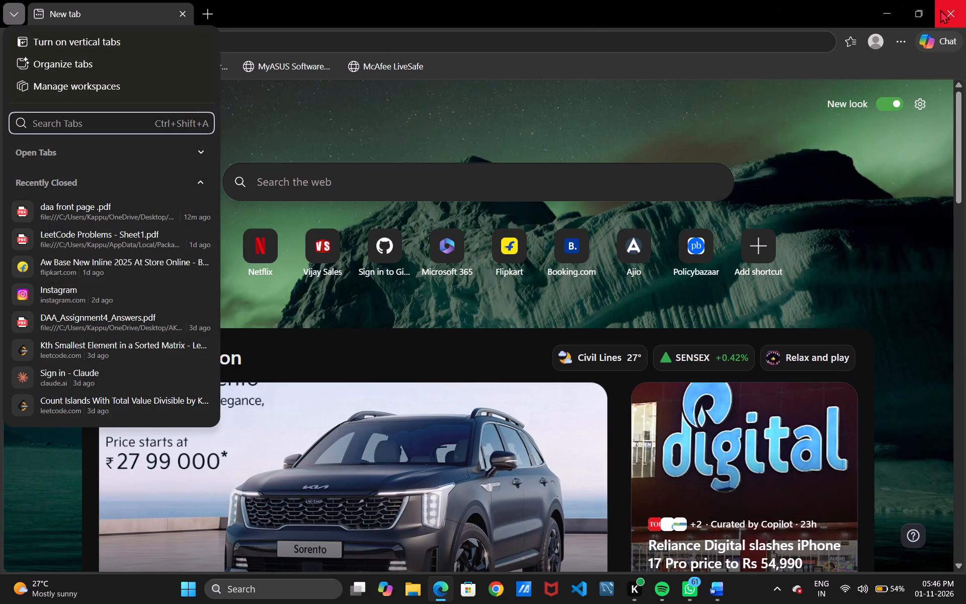
{"action": "left_click", "coordinate": [940, 10]}
Remove the extra indentation around "Submitted To:" in Word so the professor's details sit beneath it and the student's name and roll number beneath "Submitted By:".
{"action": "scroll", "coordinate": [616, 331], "scroll_direction": "down", "scroll_amount": 2}
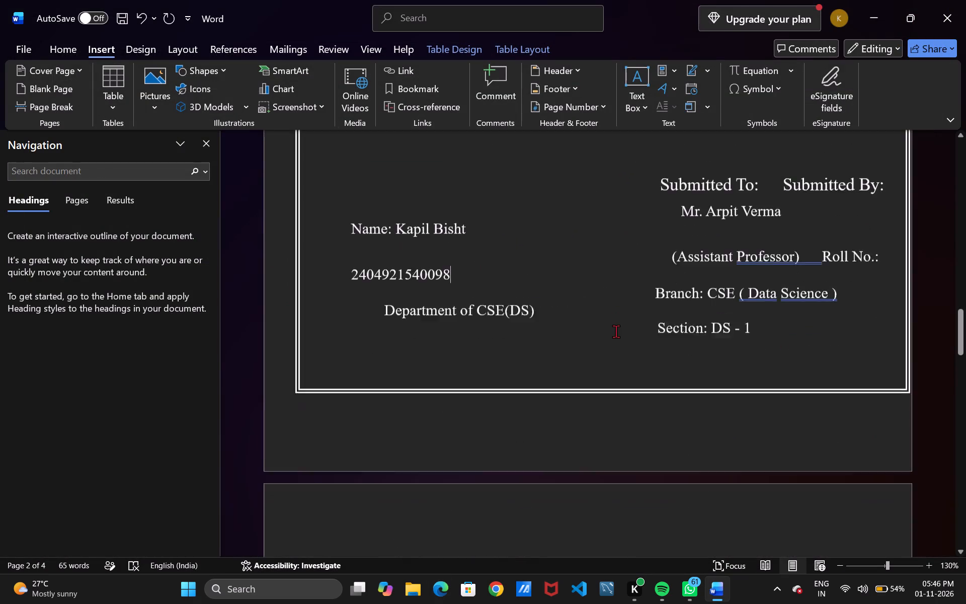
{"action": "scroll", "coordinate": [616, 331], "scroll_direction": "up", "scroll_amount": 1}
{"action": "left_click", "coordinate": [648, 305]}
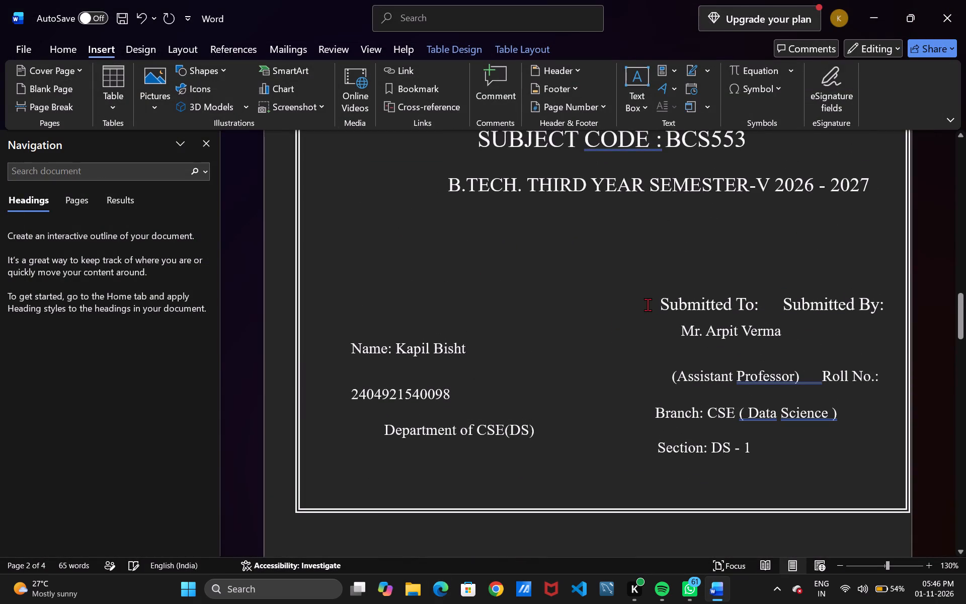
{"action": "left_click", "coordinate": [648, 305]}
{"action": "key", "text": "BackSpace"}
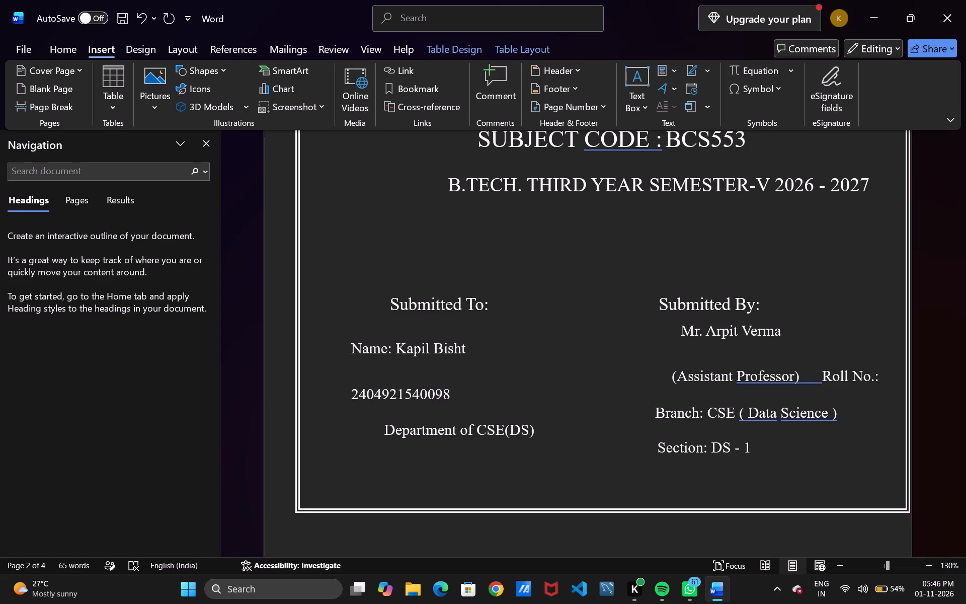
{"action": "key", "text": "BackSpace"}
{"action": "key", "text": "BackSpace"}
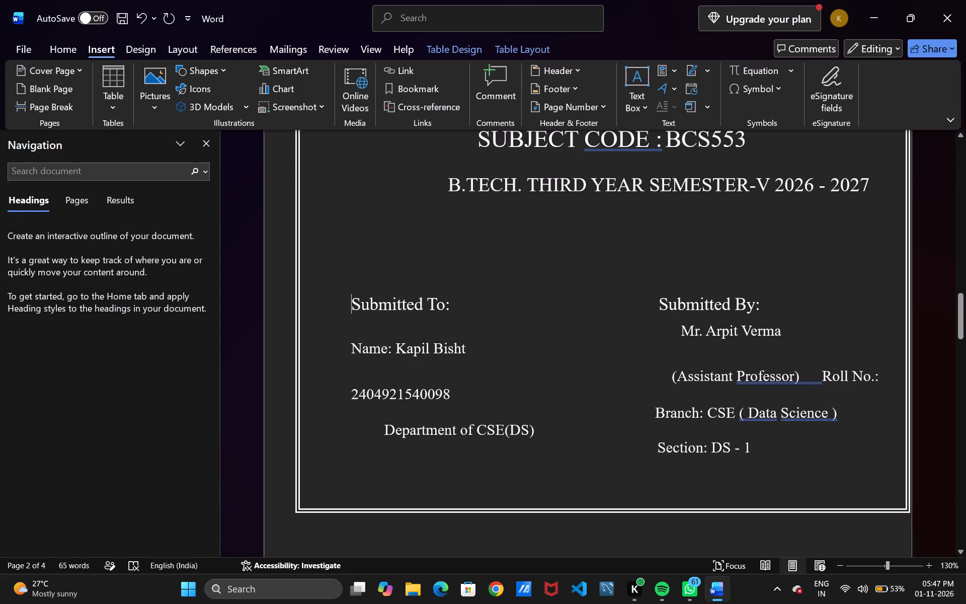
Remove the extra spacing before the professor's name so it sits beneath "Submitted To:" and the student's name beneath "Submitted By:".
{"action": "left_click", "coordinate": [652, 329]}
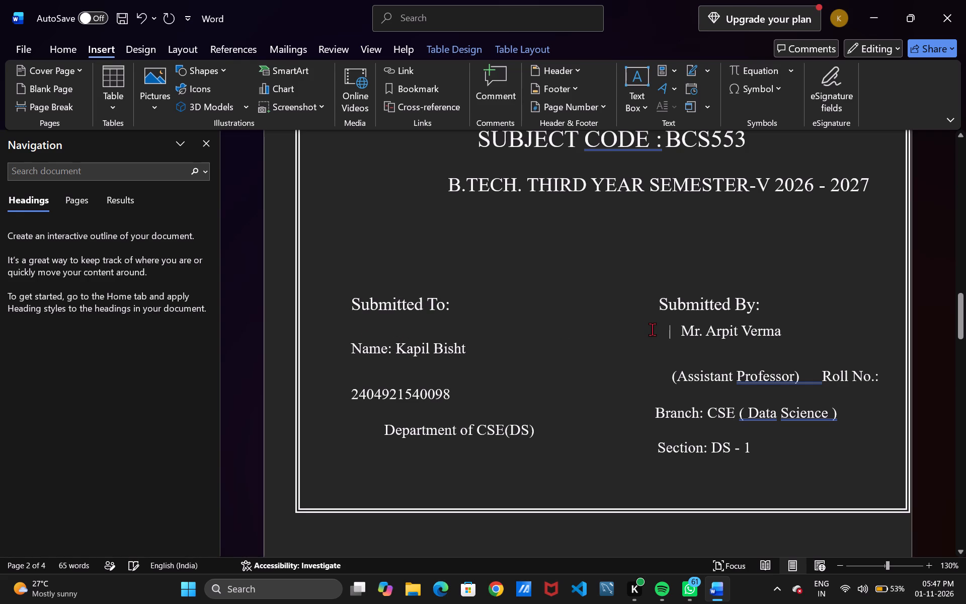
{"action": "left_click", "coordinate": [652, 329]}
{"action": "key", "text": "BackSpace"}
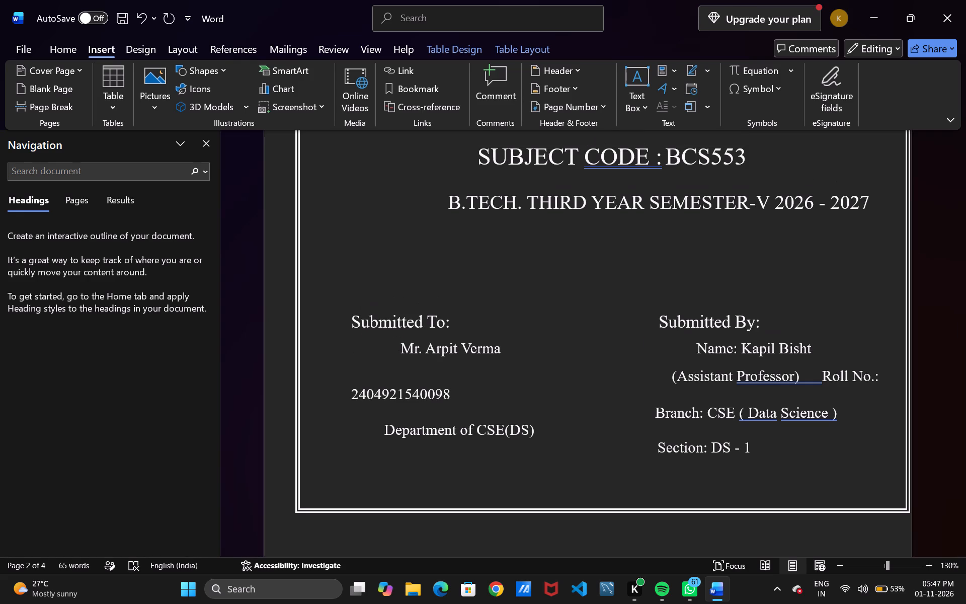
{"action": "key", "text": "BackSpace"}
{"action": "key", "text": "BackSpace"}
{"action": "key", "text": "BackSpace"}
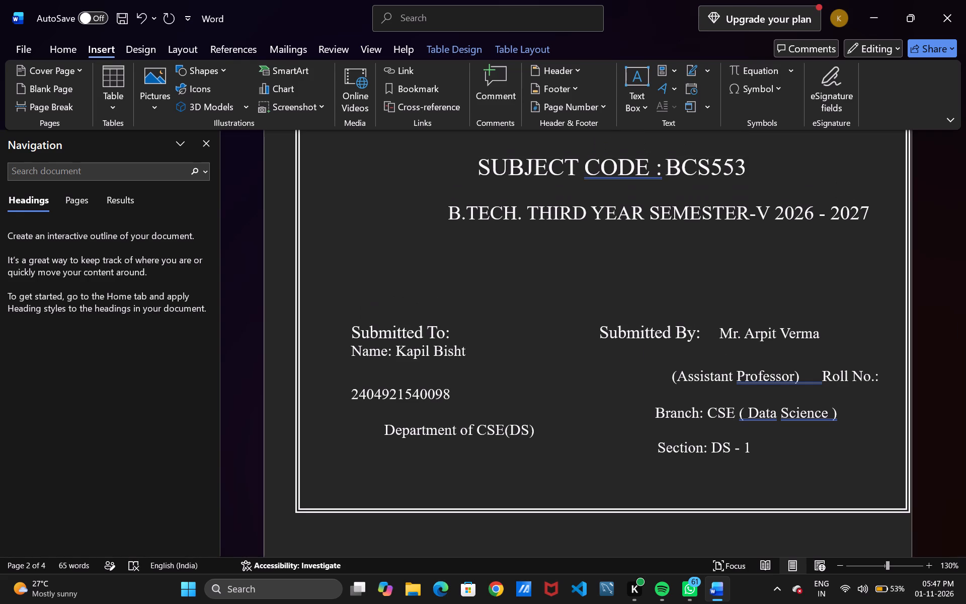
{"action": "key", "text": "Return"}
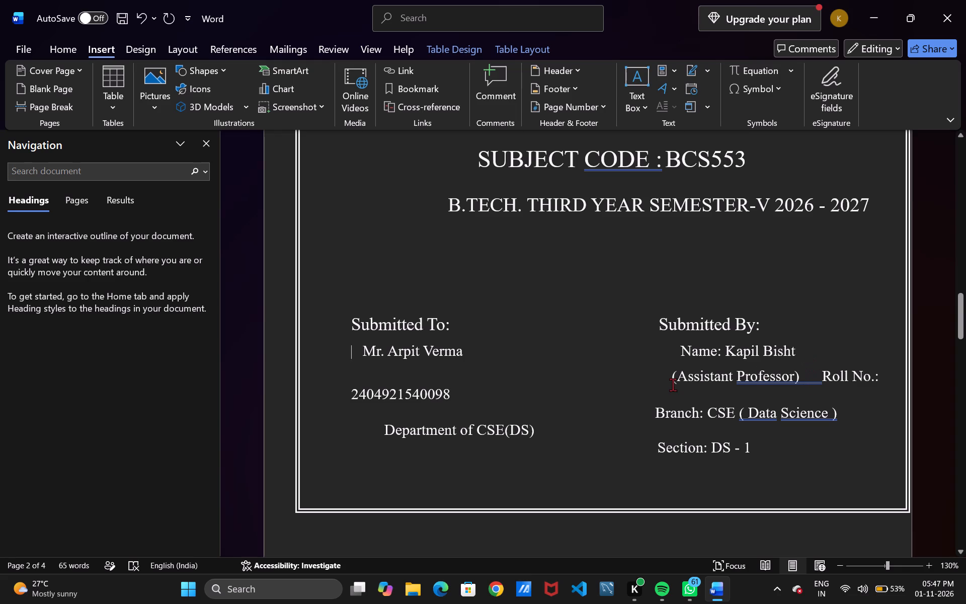
Remove the indentation before "(Assistant Professor)" so it starts beneath "Submitted To:" with the complete roll number line under "Submitted By:".
{"action": "left_click", "coordinate": [652, 374]}
{"action": "key", "text": "BackSpace"}
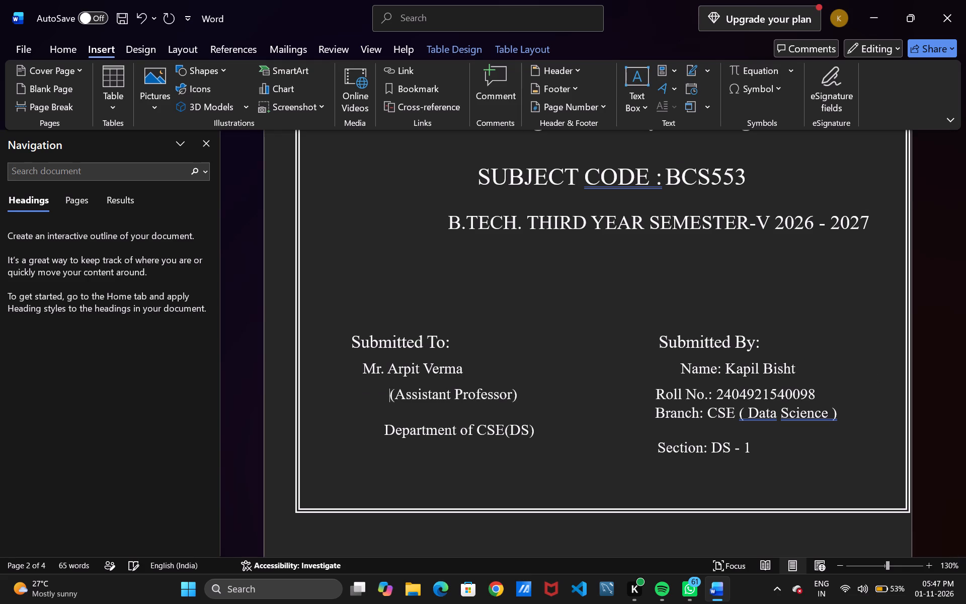
{"action": "key", "text": "BackSpace"}
{"action": "key", "text": "BackSpace"}
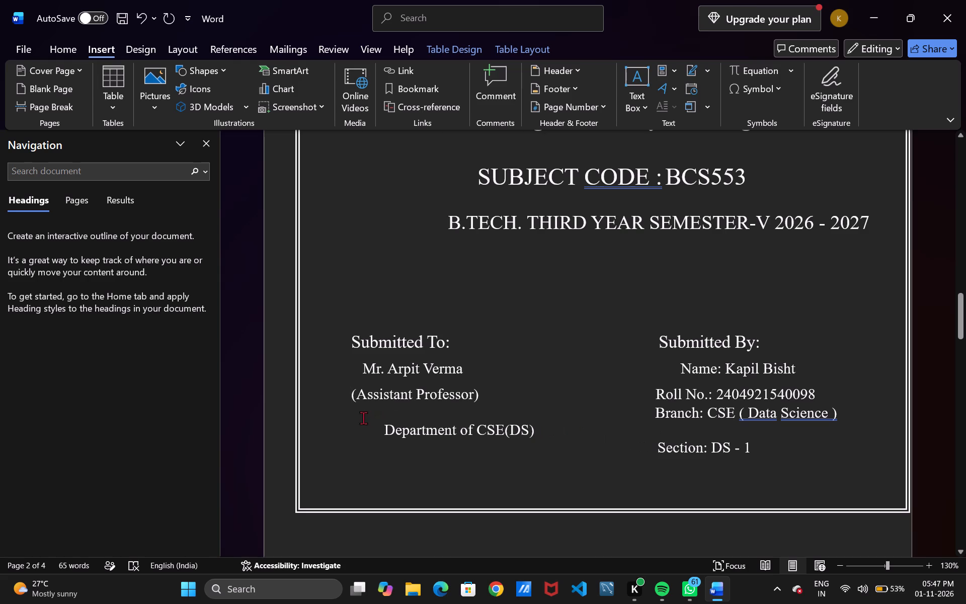
{"action": "left_click", "coordinate": [364, 433]}
{"action": "left_click", "coordinate": [364, 433]}
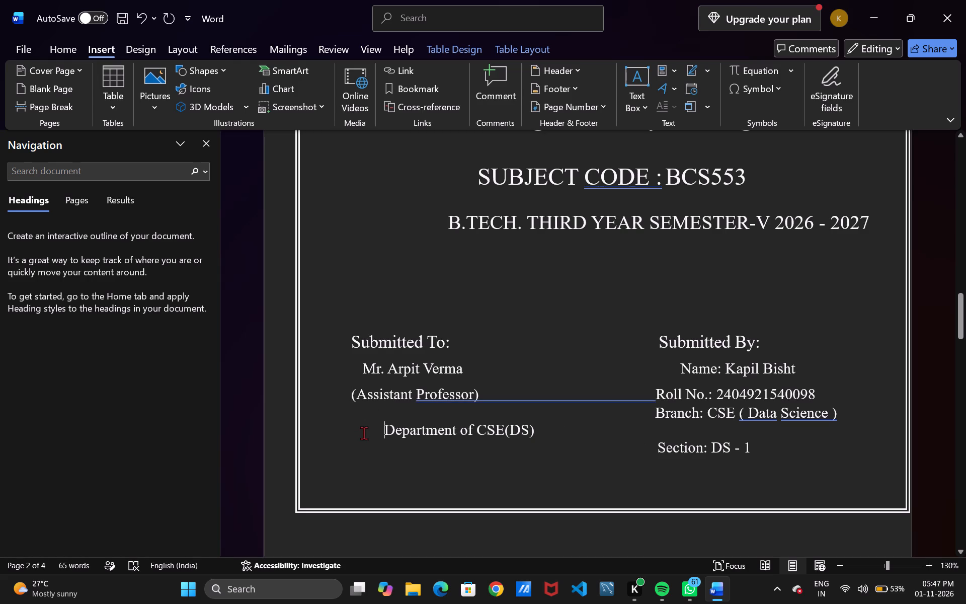
Insert six spaces before "Roll No.:" to shift the roll number line toward the student's name above it.
{"action": "left_click", "coordinate": [598, 397]}
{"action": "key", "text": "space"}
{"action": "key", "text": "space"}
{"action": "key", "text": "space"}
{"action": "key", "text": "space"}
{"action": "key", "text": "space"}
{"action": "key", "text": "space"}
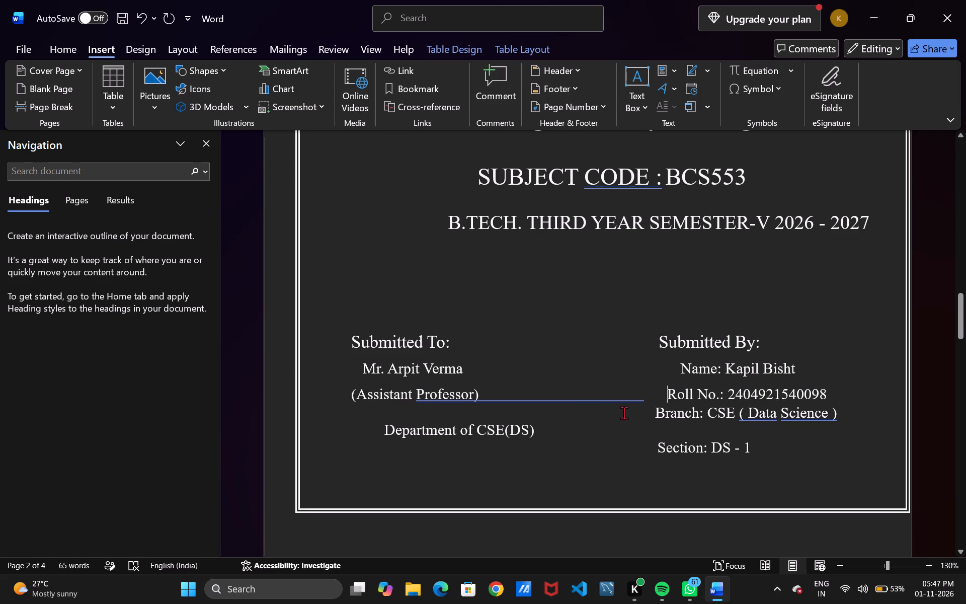
Shift the "Branch" line by two spaces and the "Section" line by four spaces to align them under the roll number.
{"action": "left_click", "coordinate": [630, 408]}
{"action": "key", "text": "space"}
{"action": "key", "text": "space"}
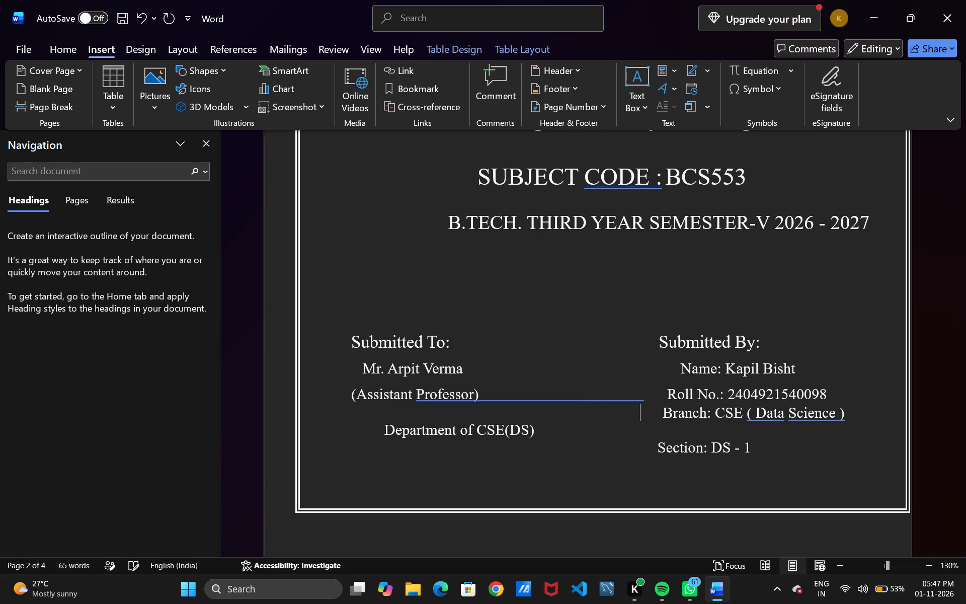
{"action": "left_click", "coordinate": [639, 451]}
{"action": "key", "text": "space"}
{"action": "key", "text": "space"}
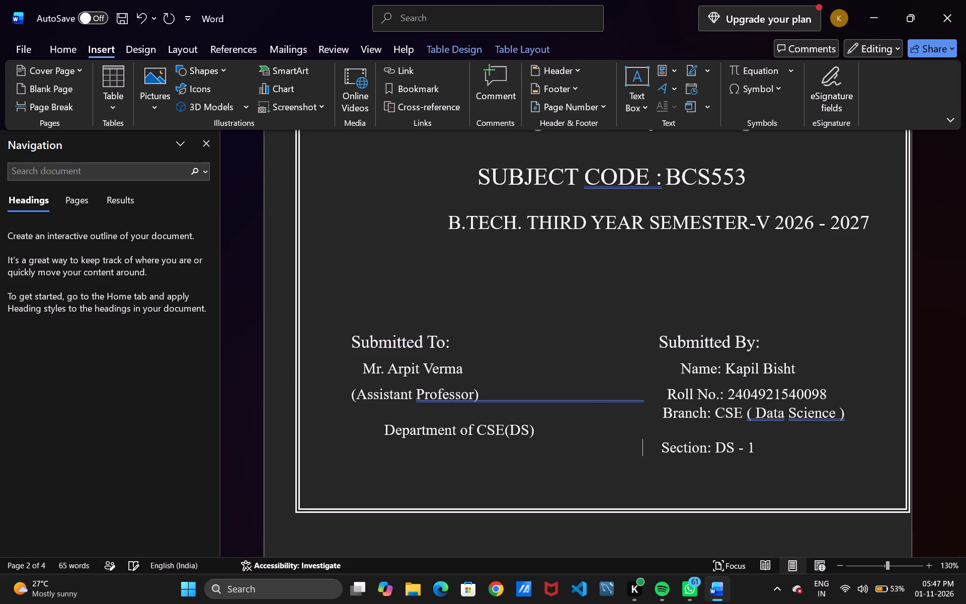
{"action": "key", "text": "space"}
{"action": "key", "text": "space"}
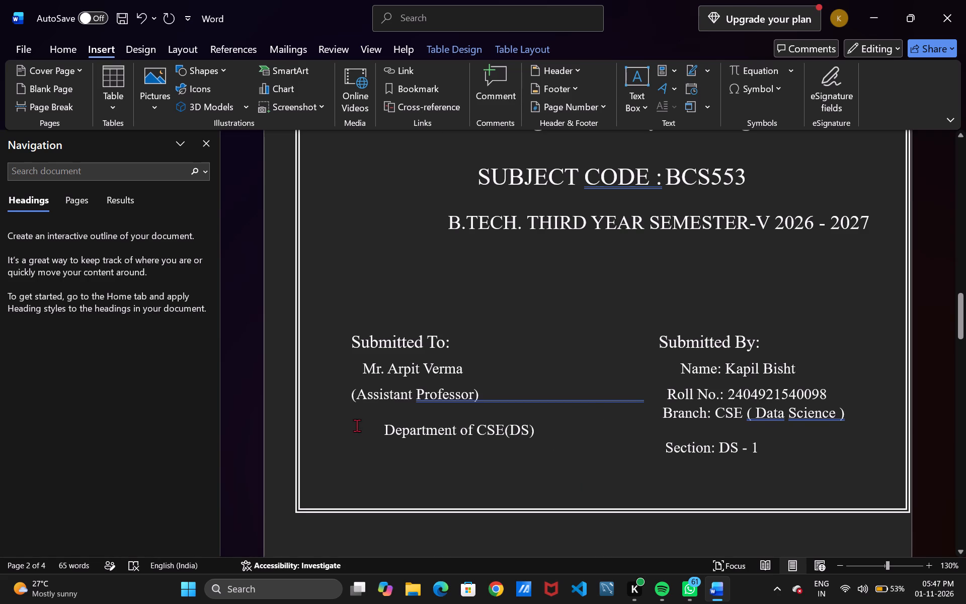
Remove the indent before "Department of CSE(DS)" so it lines up with "(Assistant Professor)".
{"action": "left_click", "coordinate": [361, 426]}
{"action": "key", "text": "BackSpace"}
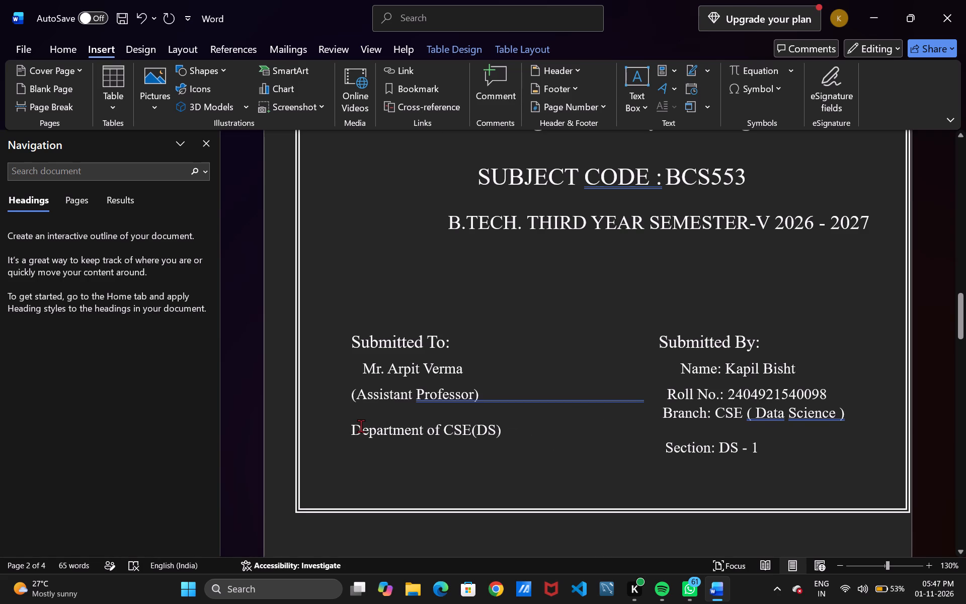
{"action": "left_click", "coordinate": [487, 287]}
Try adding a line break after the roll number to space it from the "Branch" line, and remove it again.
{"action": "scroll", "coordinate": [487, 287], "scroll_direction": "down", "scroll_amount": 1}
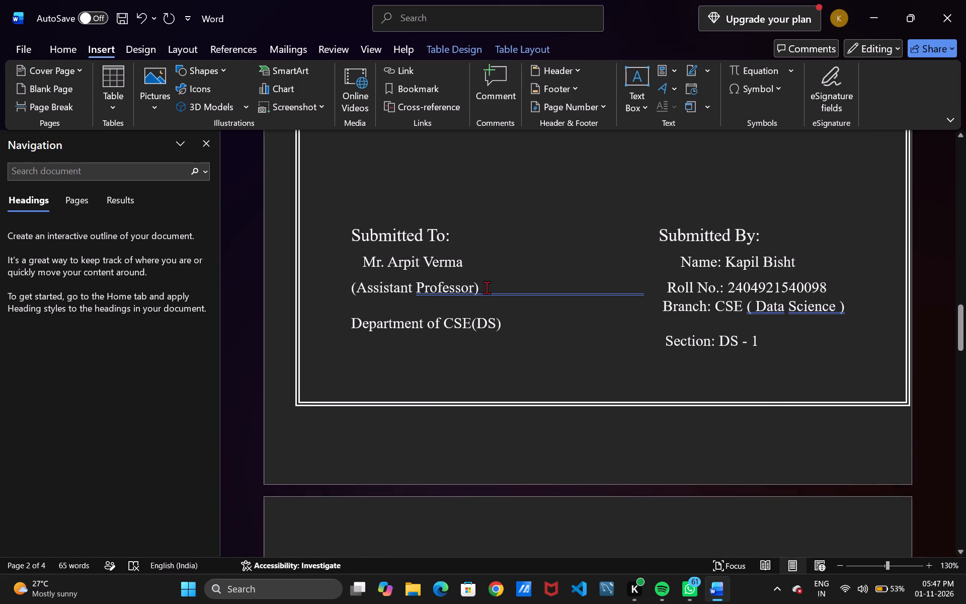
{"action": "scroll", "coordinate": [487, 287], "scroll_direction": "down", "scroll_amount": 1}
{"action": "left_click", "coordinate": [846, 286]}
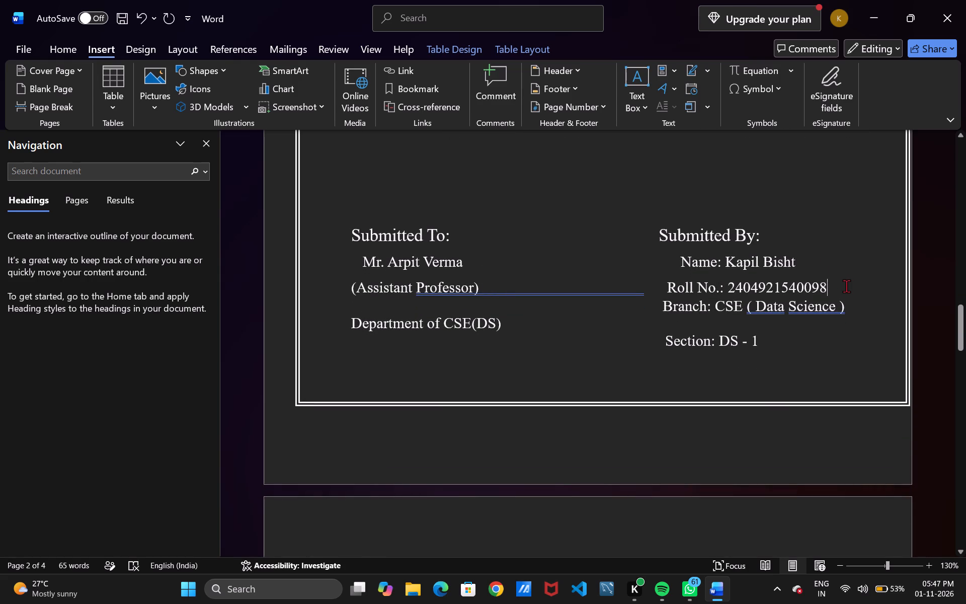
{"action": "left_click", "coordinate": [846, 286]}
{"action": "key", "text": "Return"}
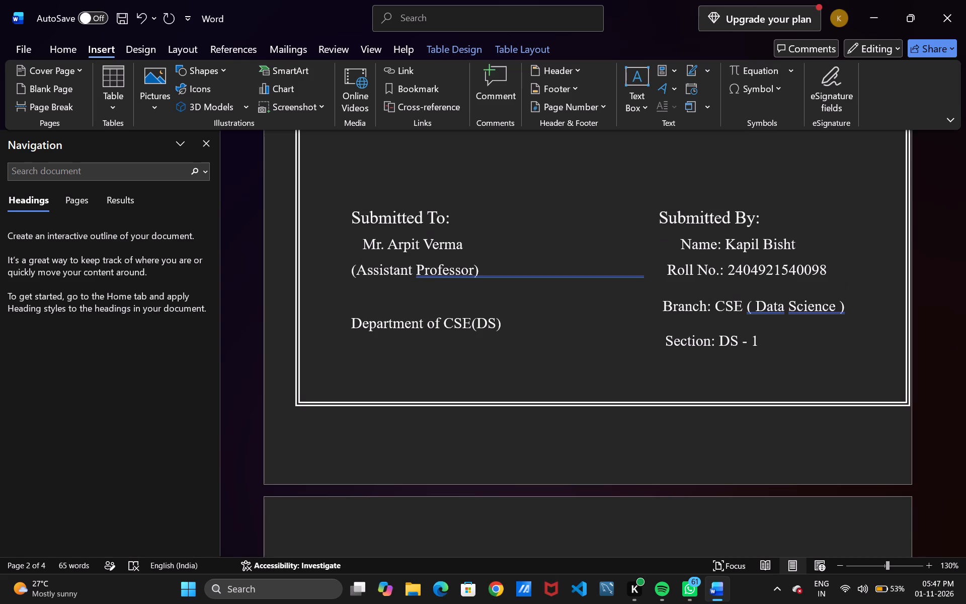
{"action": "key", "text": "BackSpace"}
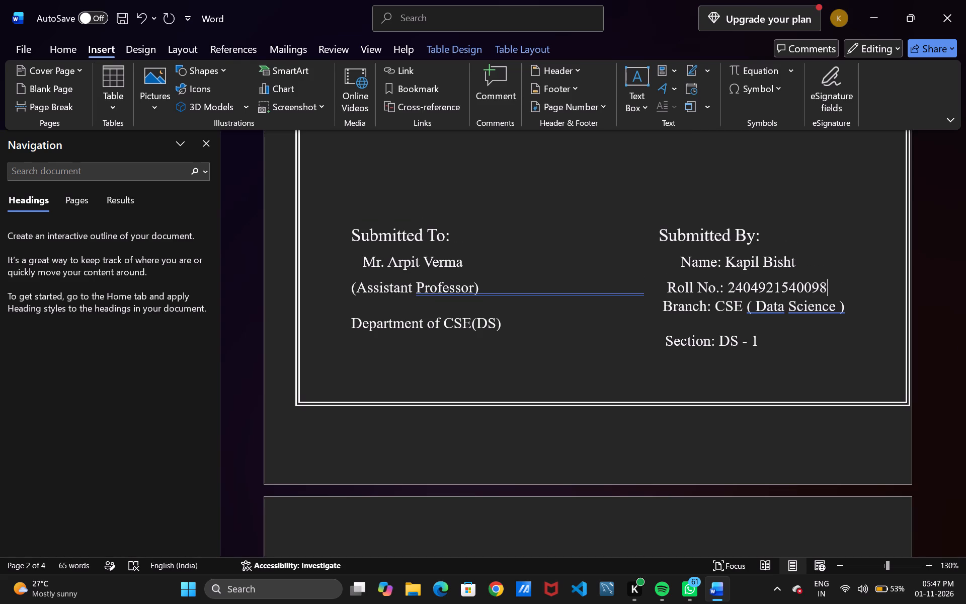
Save the Word document as a PDF named "kk" in the OneDrive Documents folder.
{"action": "scroll", "coordinate": [846, 286], "scroll_direction": "up", "scroll_amount": 4}
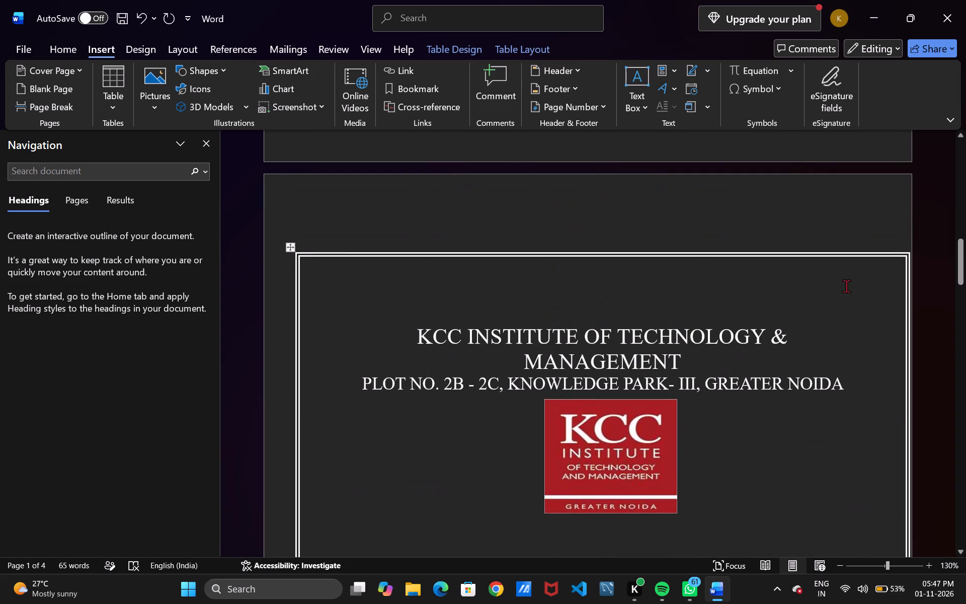
{"action": "key", "text": "ctrl+s"}
{"action": "key", "text": "BackSpace"}
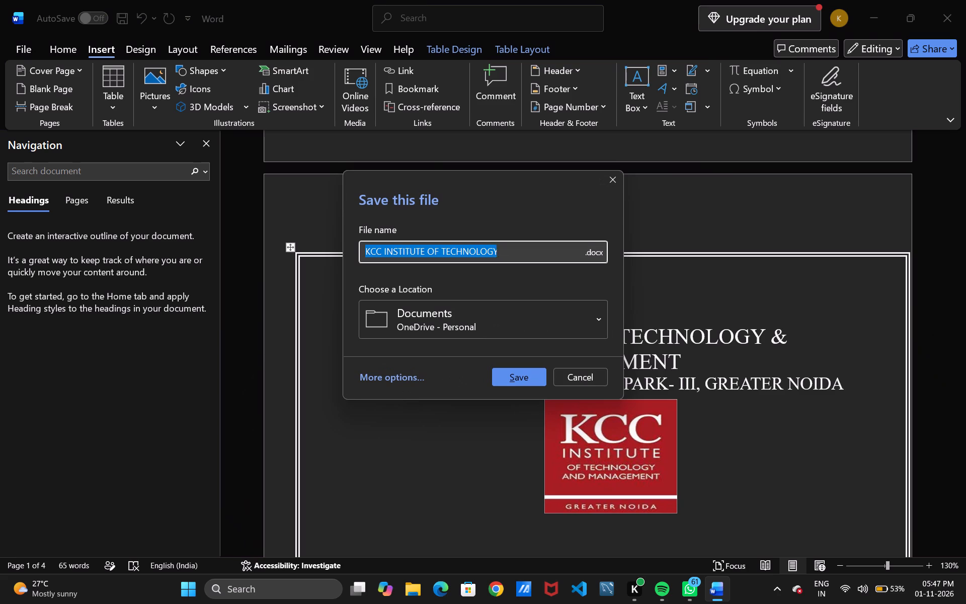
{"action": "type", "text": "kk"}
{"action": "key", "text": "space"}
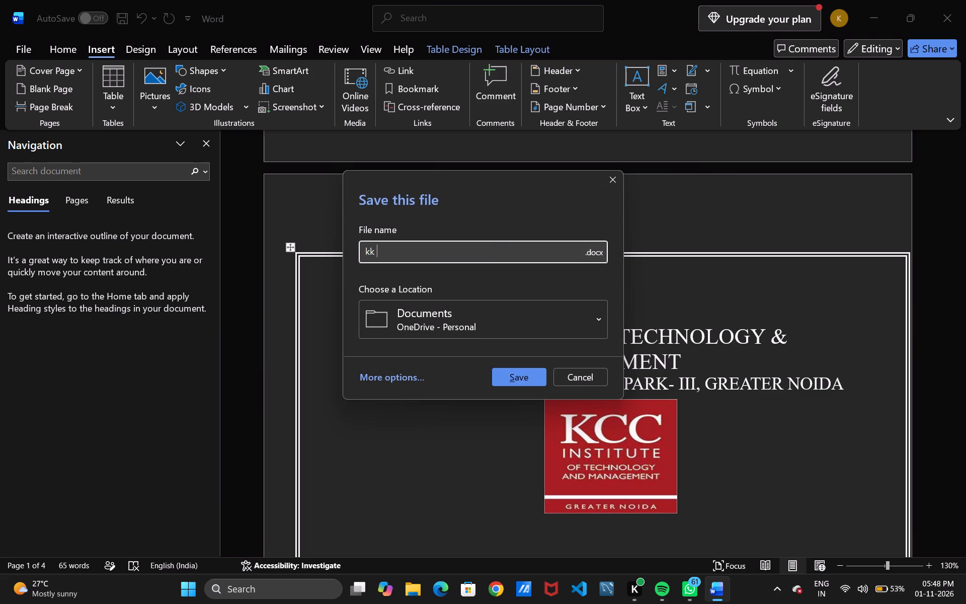
{"action": "left_click", "coordinate": [590, 255]}
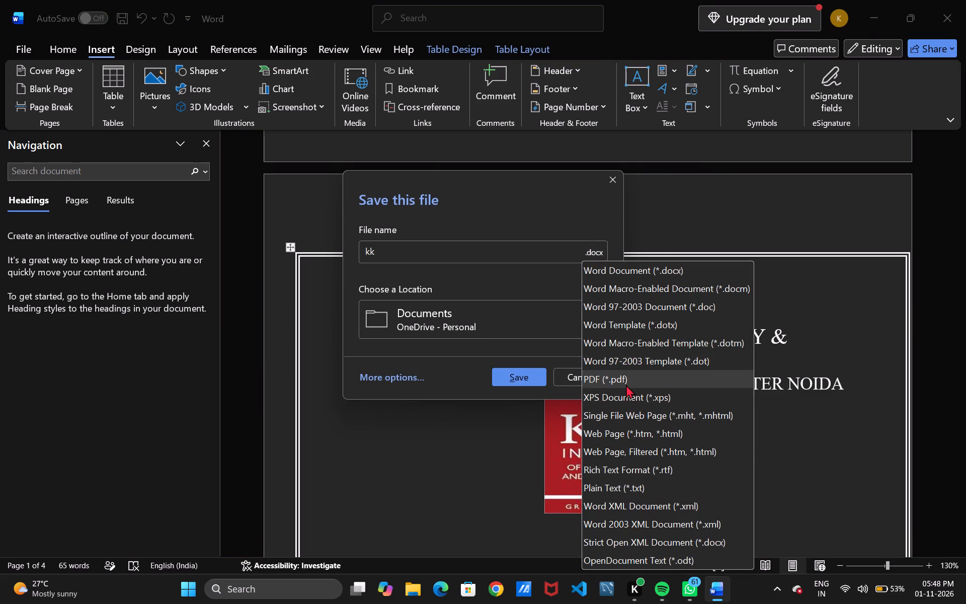
{"action": "left_click", "coordinate": [626, 385]}
{"action": "left_click", "coordinate": [525, 374]}
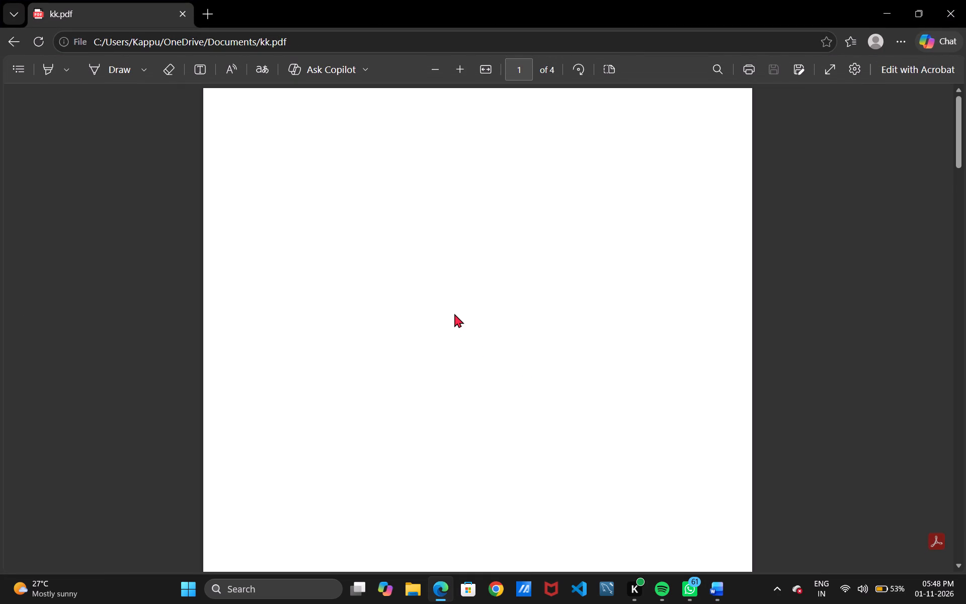
Look over the pages of the exported kk.pdf in Edge and review its print settings.
{"action": "scroll", "coordinate": [454, 314], "scroll_direction": "down", "scroll_amount": 6}
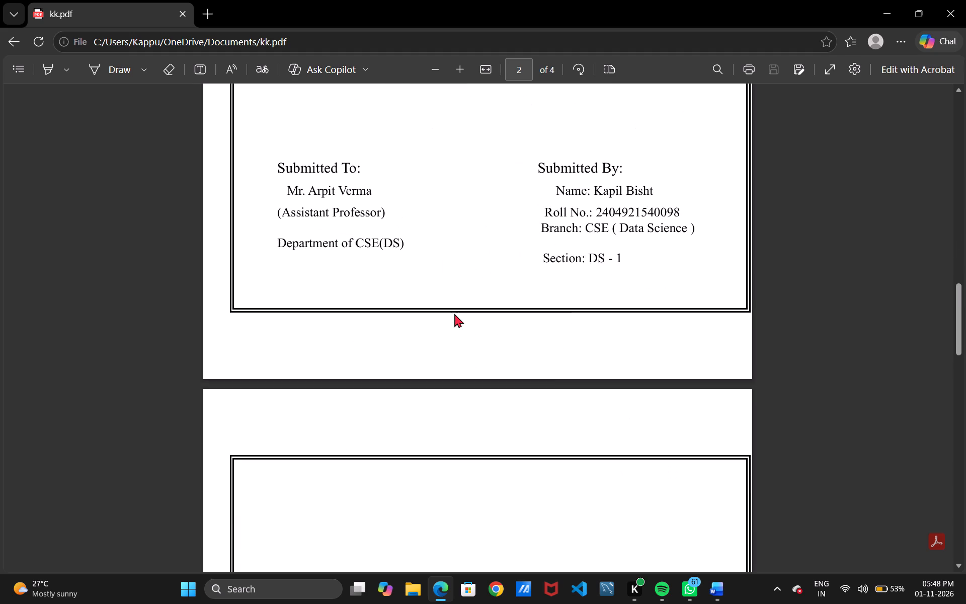
{"action": "scroll", "coordinate": [454, 314], "scroll_direction": "up", "scroll_amount": 4}
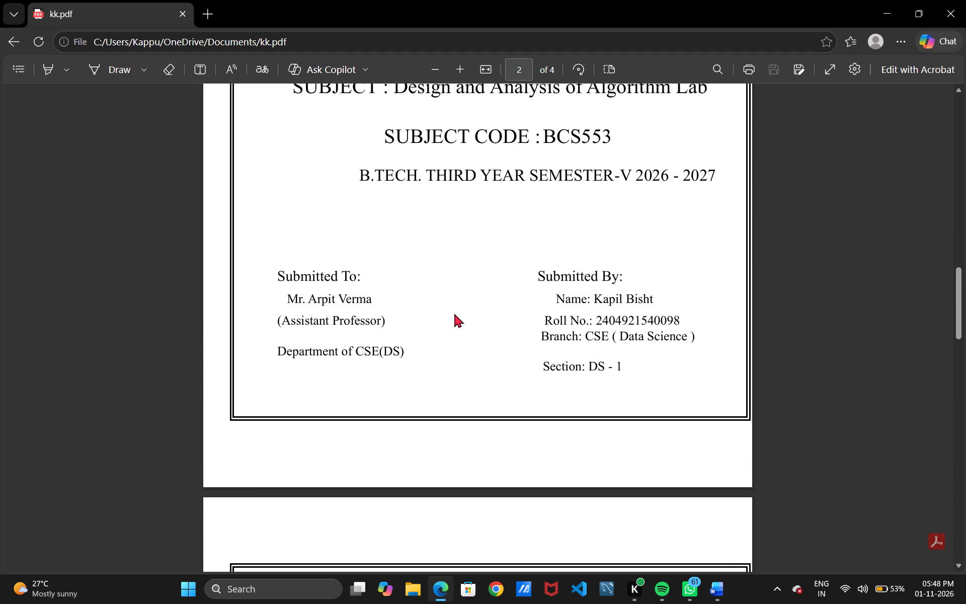
{"action": "scroll", "coordinate": [454, 314], "scroll_direction": "up", "scroll_amount": 2}
{"action": "left_click", "coordinate": [747, 67]}
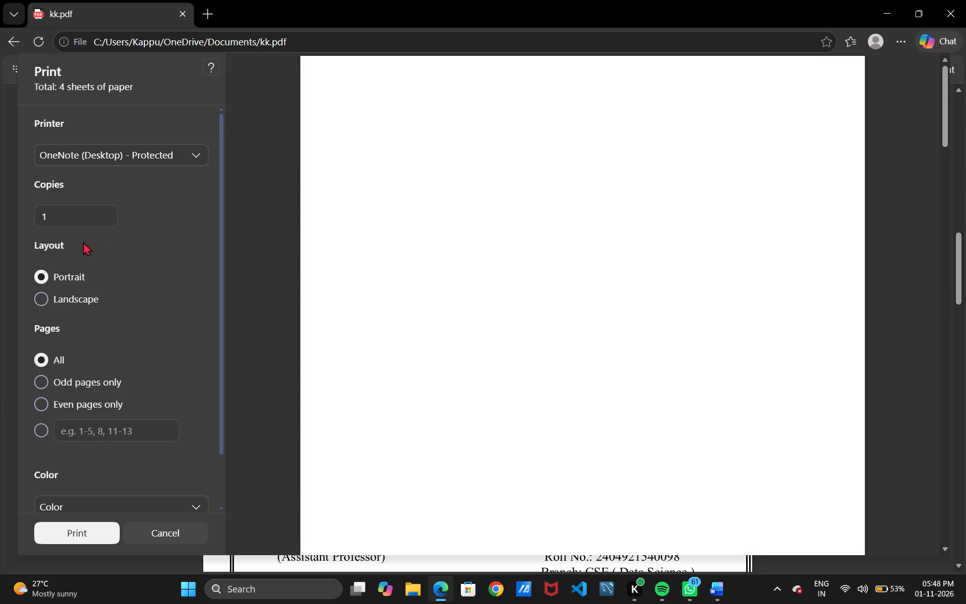
{"action": "scroll", "coordinate": [67, 327], "scroll_direction": "down", "scroll_amount": 1}
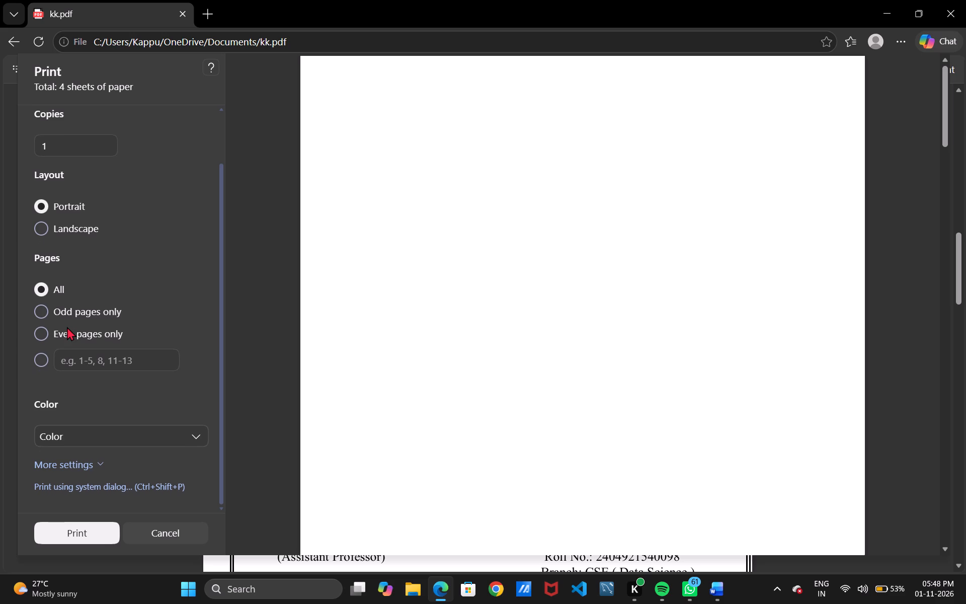
{"action": "scroll", "coordinate": [67, 327], "scroll_direction": "down", "scroll_amount": 1}
{"action": "scroll", "coordinate": [67, 327], "scroll_direction": "up", "scroll_amount": 5}
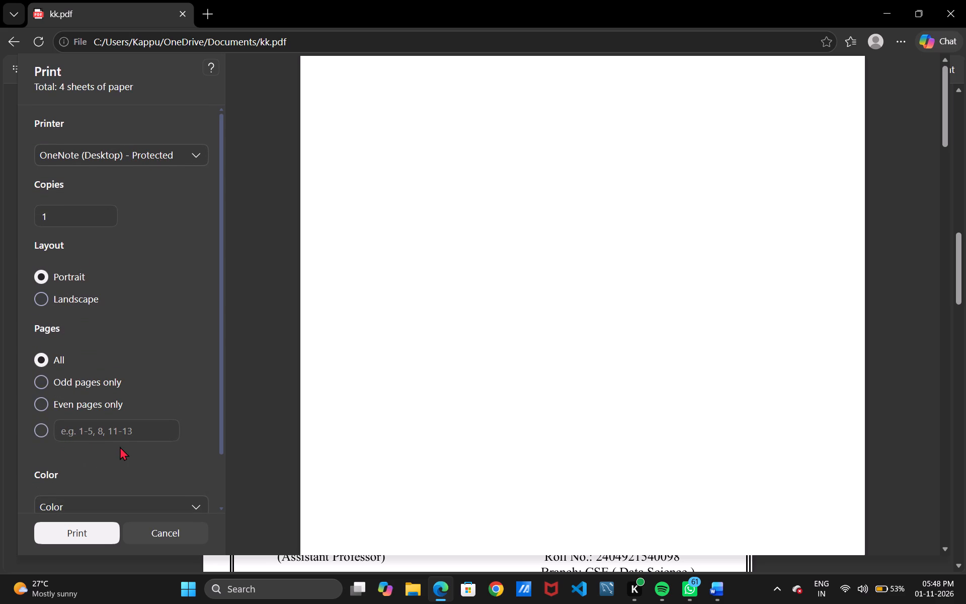
Look for the kk file in File Explorer, checking the Desktop folder and the address bar suggestions, and close File Explorer.
{"action": "left_click", "coordinate": [407, 578]}
{"action": "scroll", "coordinate": [171, 317], "scroll_direction": "up", "scroll_amount": 6}
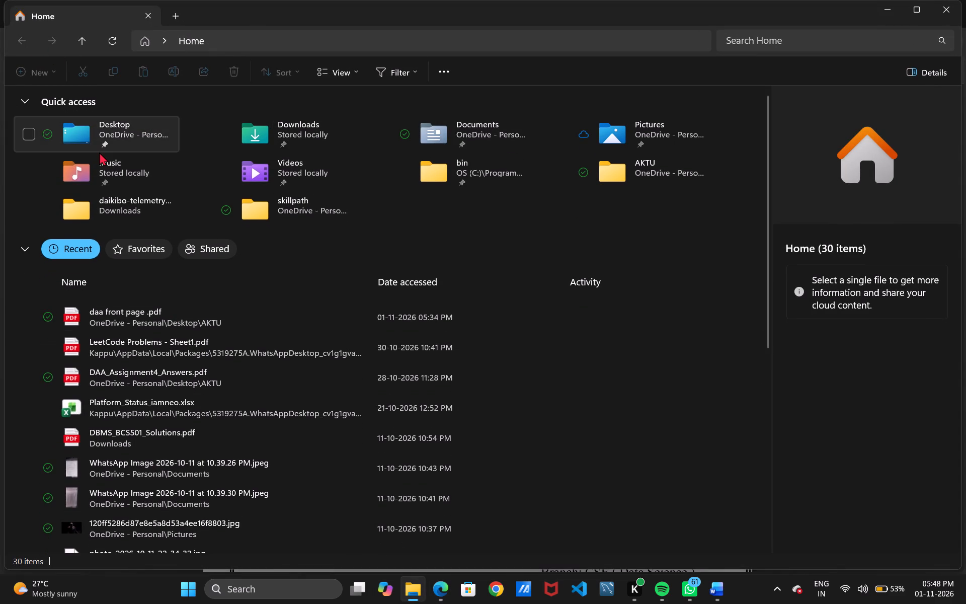
{"action": "left_click", "coordinate": [111, 139]}
{"action": "left_click", "coordinate": [111, 139]}
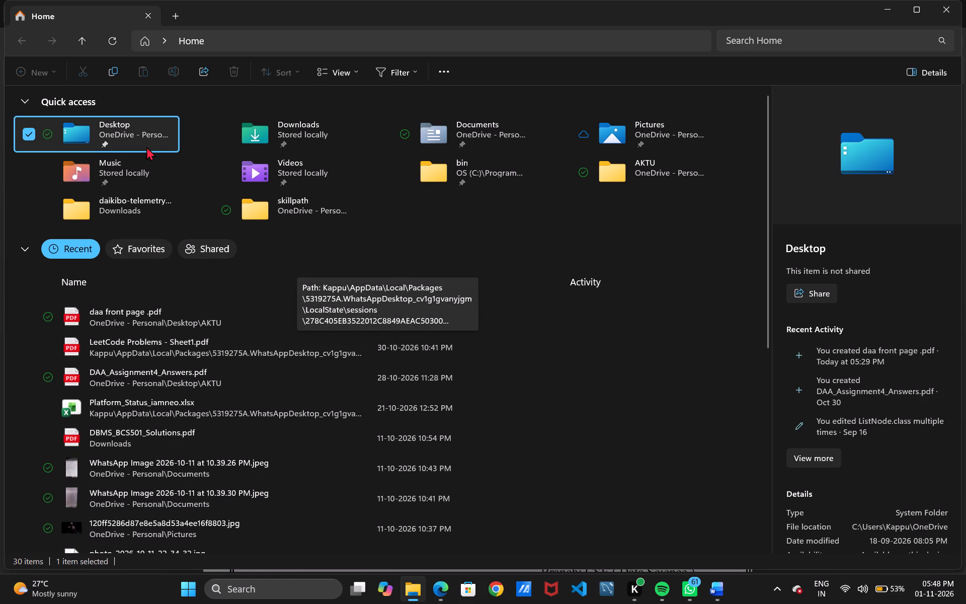
{"action": "double_click", "coordinate": [142, 124]}
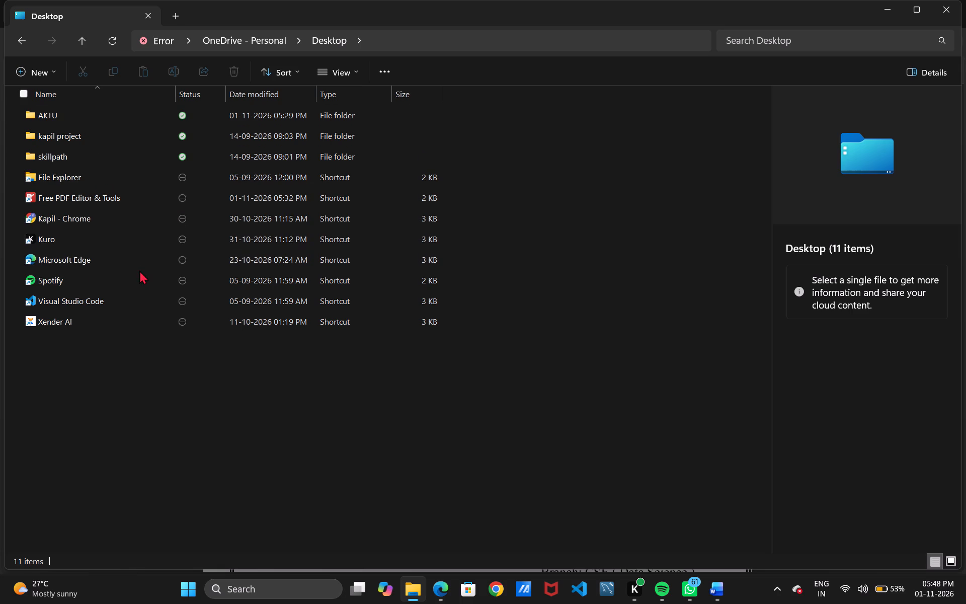
{"action": "left_click", "coordinate": [116, 175]}
{"action": "double_click", "coordinate": [116, 175]}
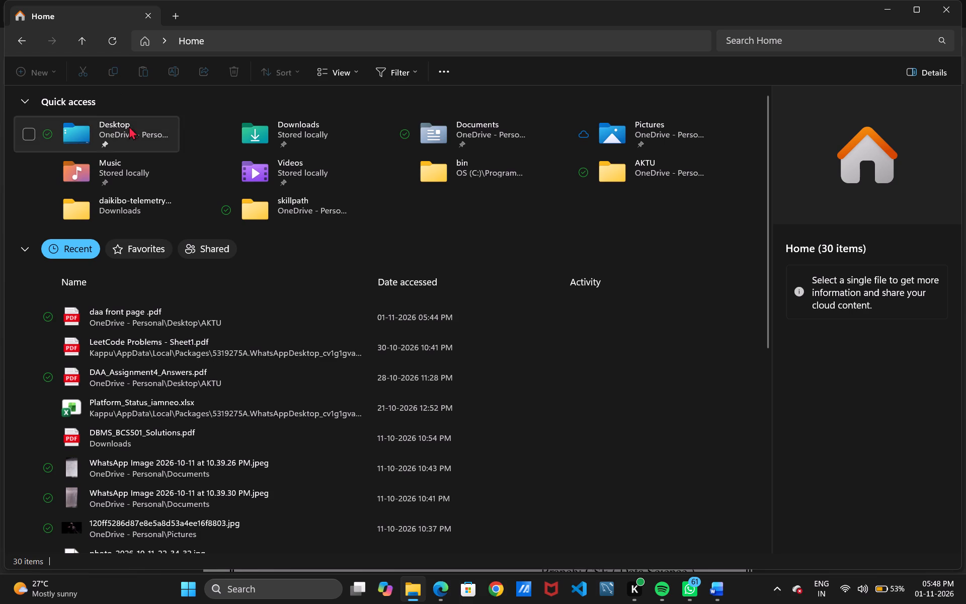
{"action": "left_click", "coordinate": [221, 41]}
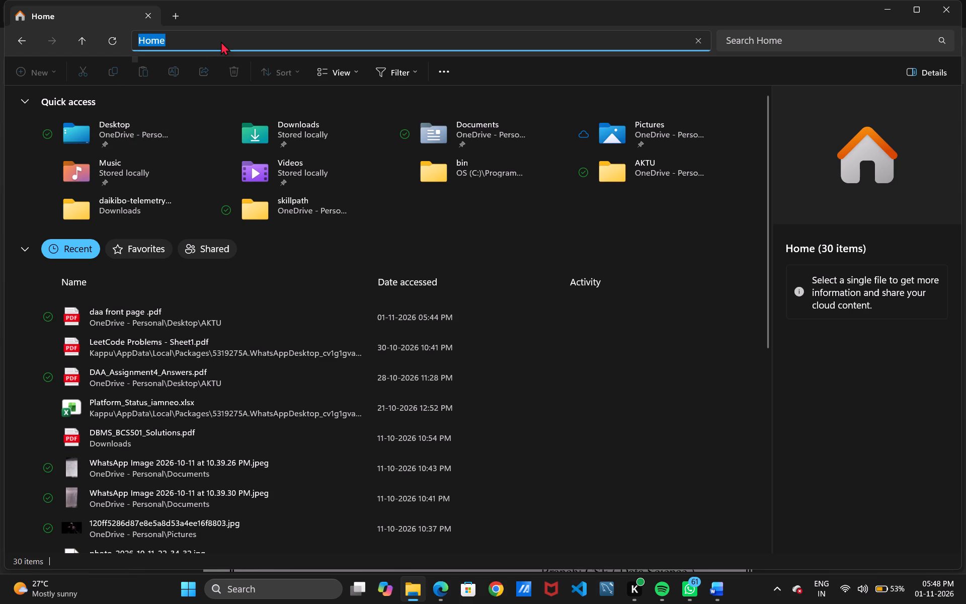
{"action": "key", "text": "BackSpace"}
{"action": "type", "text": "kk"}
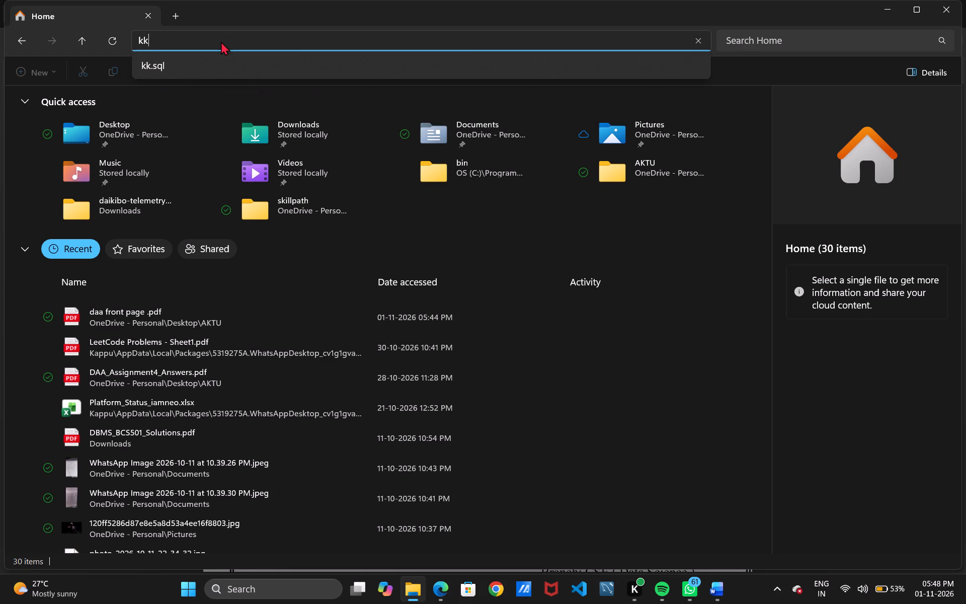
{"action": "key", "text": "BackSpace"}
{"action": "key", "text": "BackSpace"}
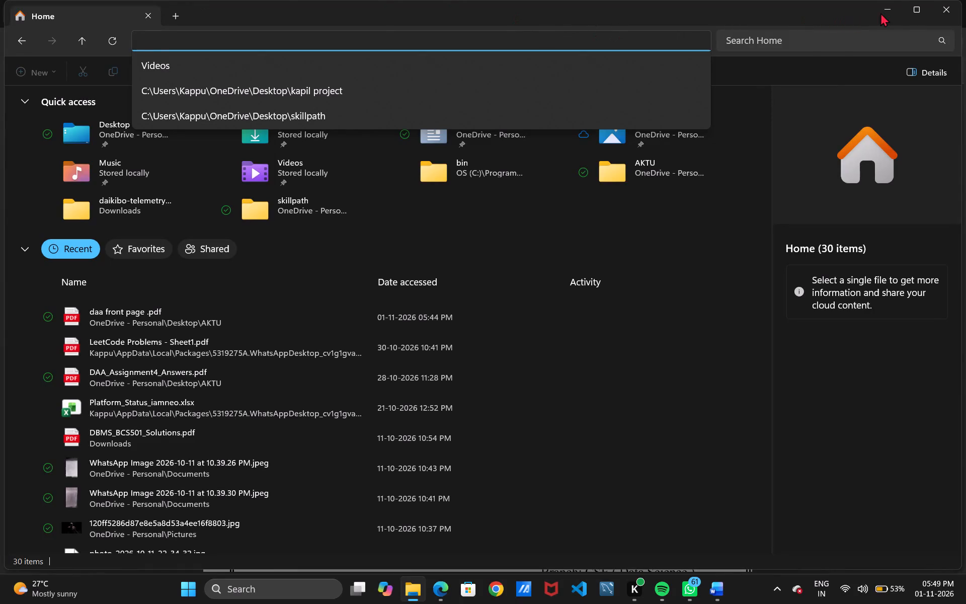
{"action": "left_click", "coordinate": [945, 0]}
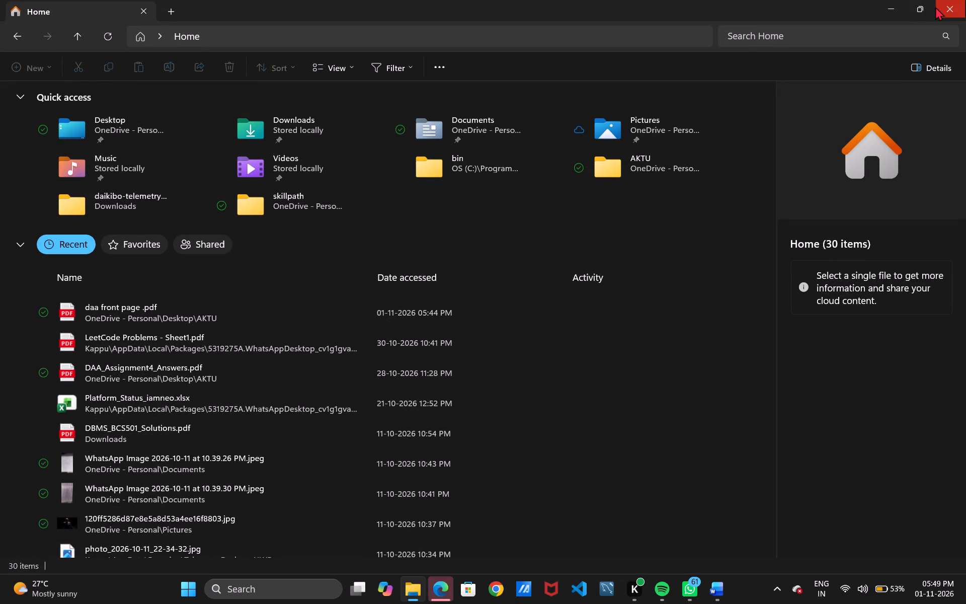
{"action": "left_click", "coordinate": [961, 5]}
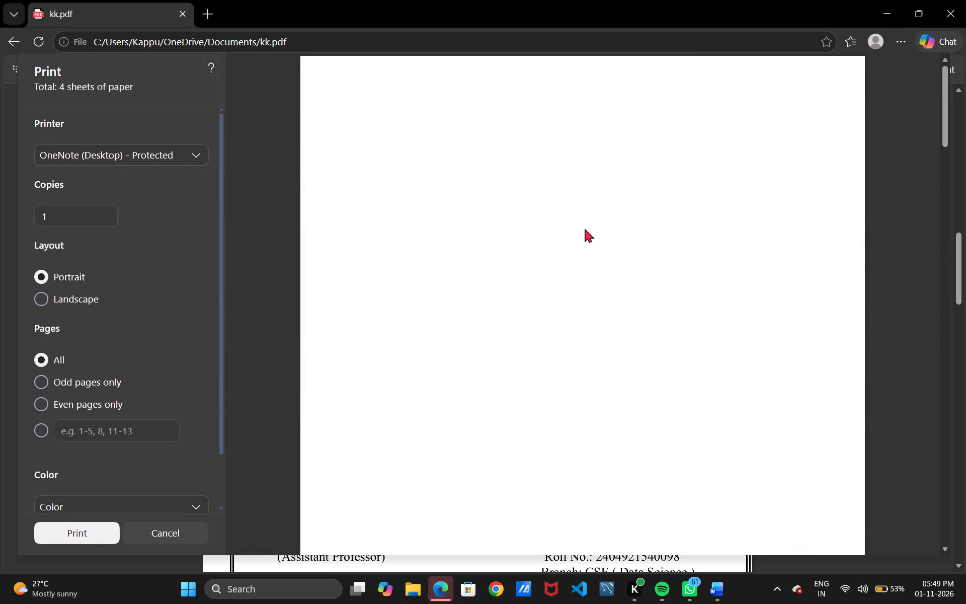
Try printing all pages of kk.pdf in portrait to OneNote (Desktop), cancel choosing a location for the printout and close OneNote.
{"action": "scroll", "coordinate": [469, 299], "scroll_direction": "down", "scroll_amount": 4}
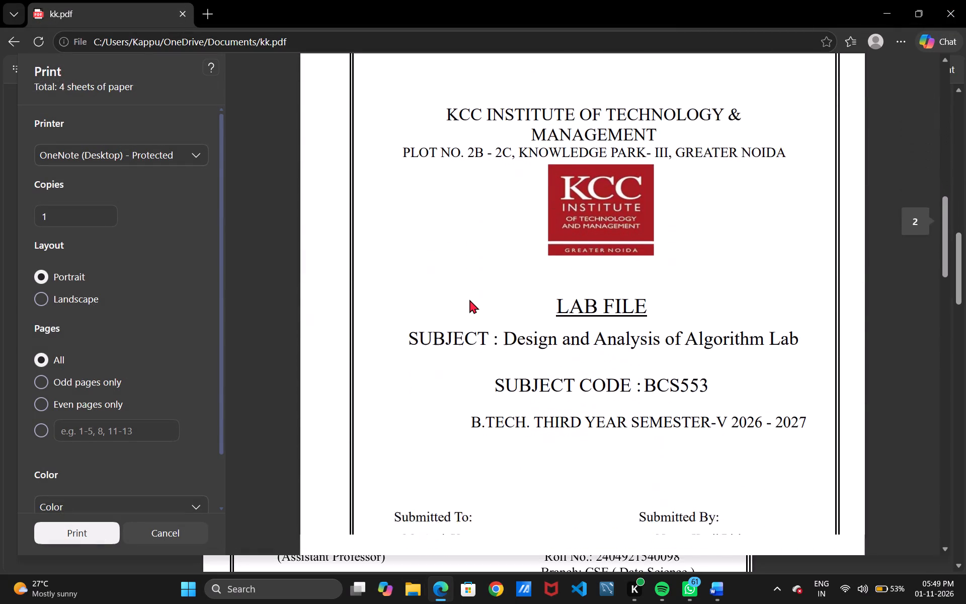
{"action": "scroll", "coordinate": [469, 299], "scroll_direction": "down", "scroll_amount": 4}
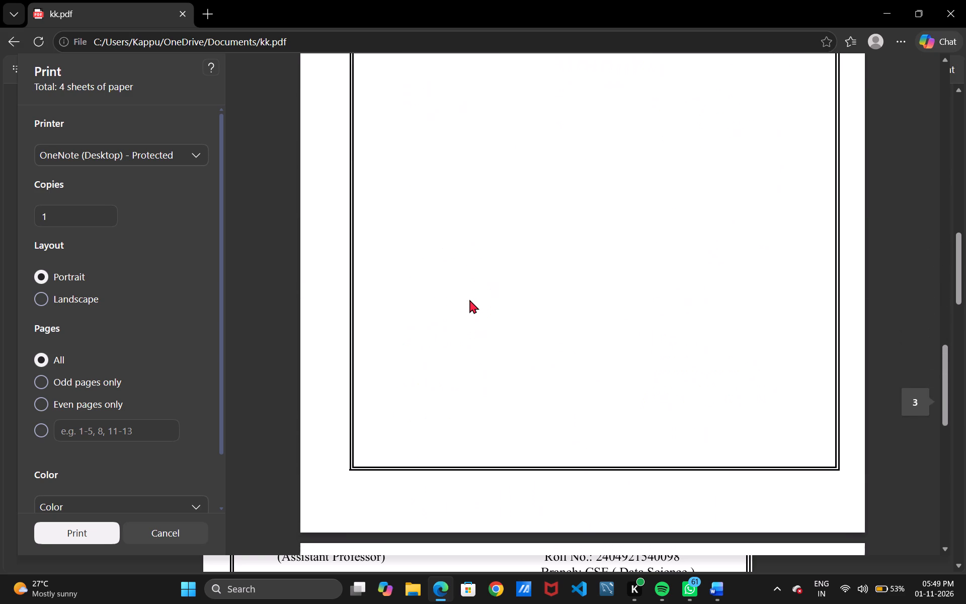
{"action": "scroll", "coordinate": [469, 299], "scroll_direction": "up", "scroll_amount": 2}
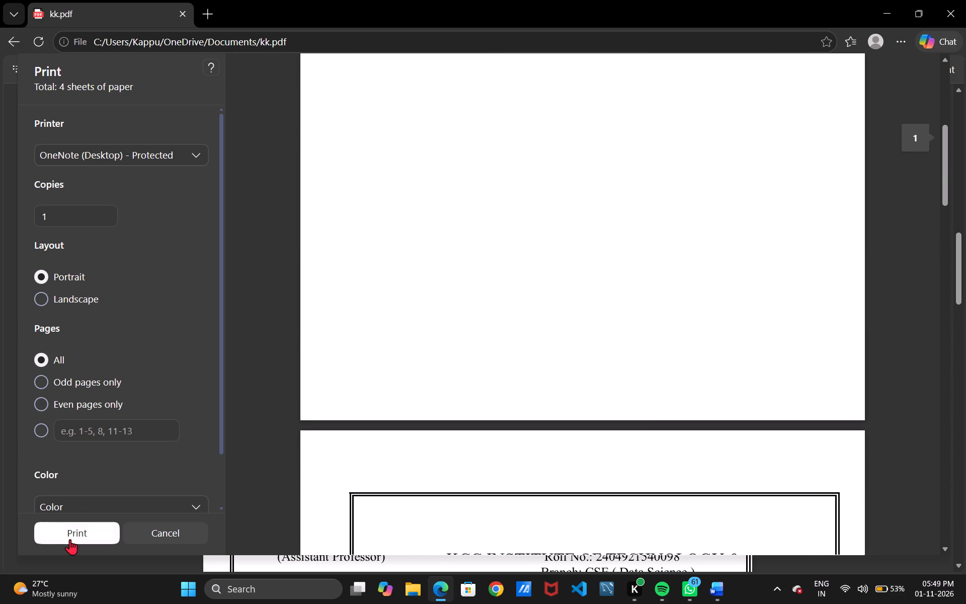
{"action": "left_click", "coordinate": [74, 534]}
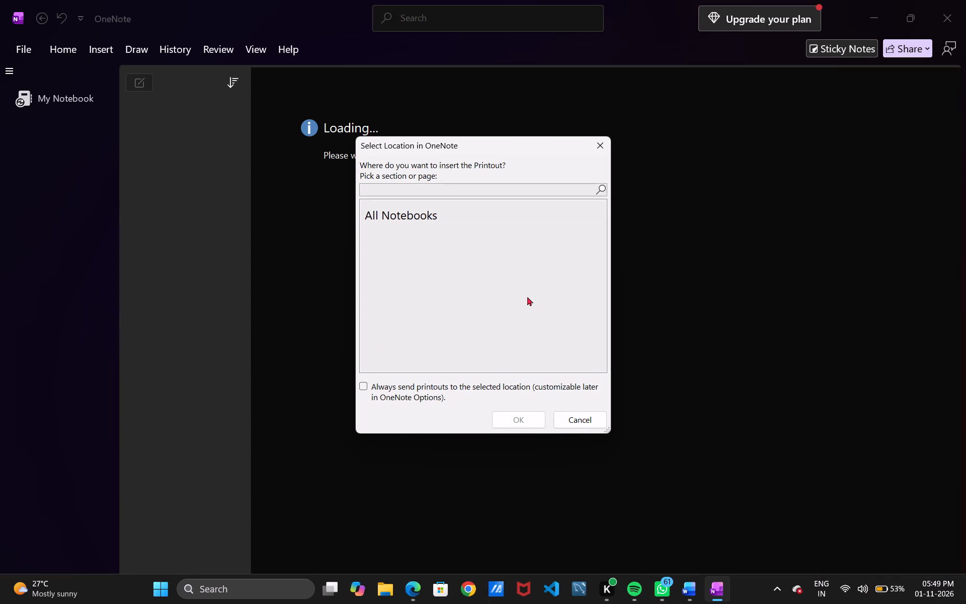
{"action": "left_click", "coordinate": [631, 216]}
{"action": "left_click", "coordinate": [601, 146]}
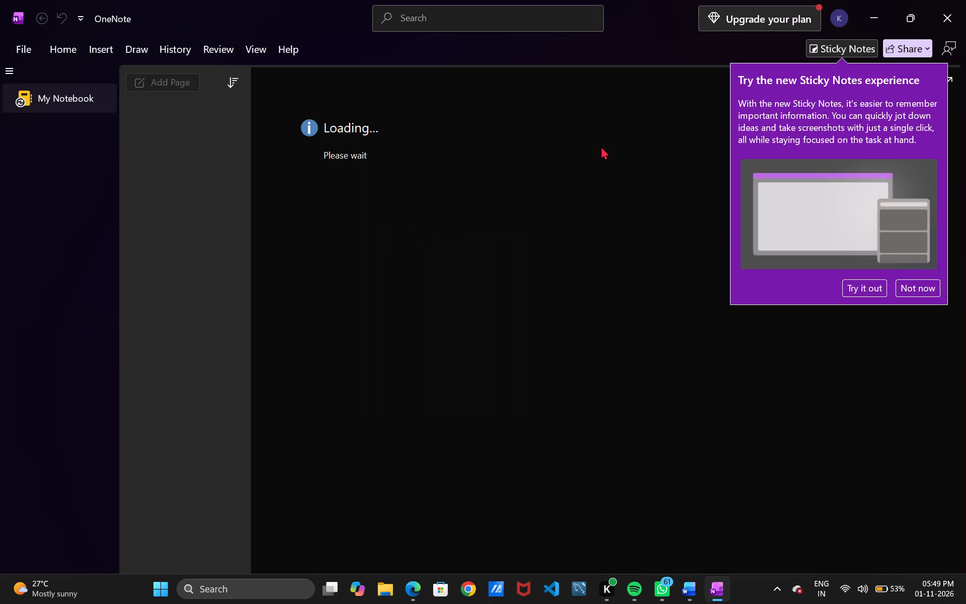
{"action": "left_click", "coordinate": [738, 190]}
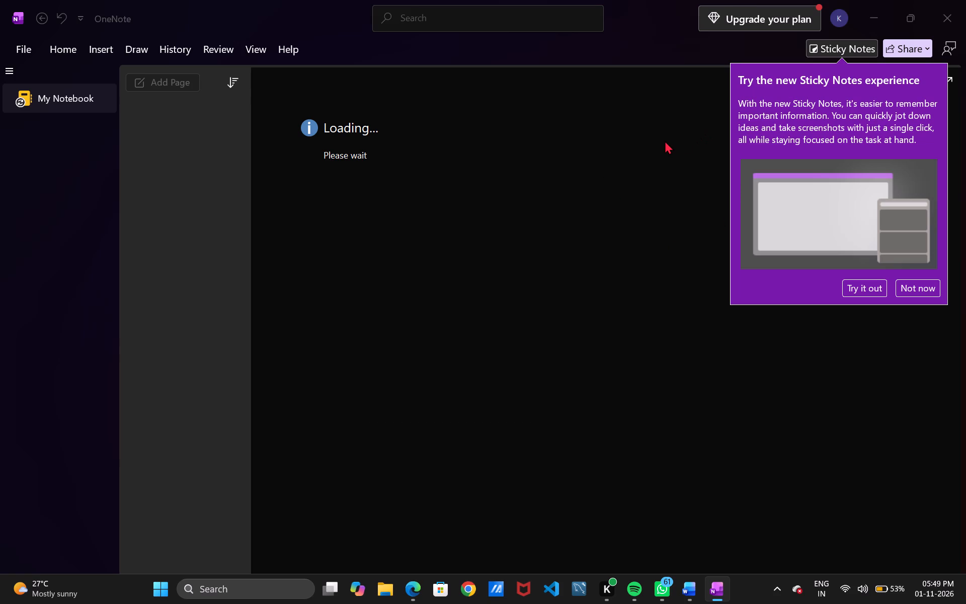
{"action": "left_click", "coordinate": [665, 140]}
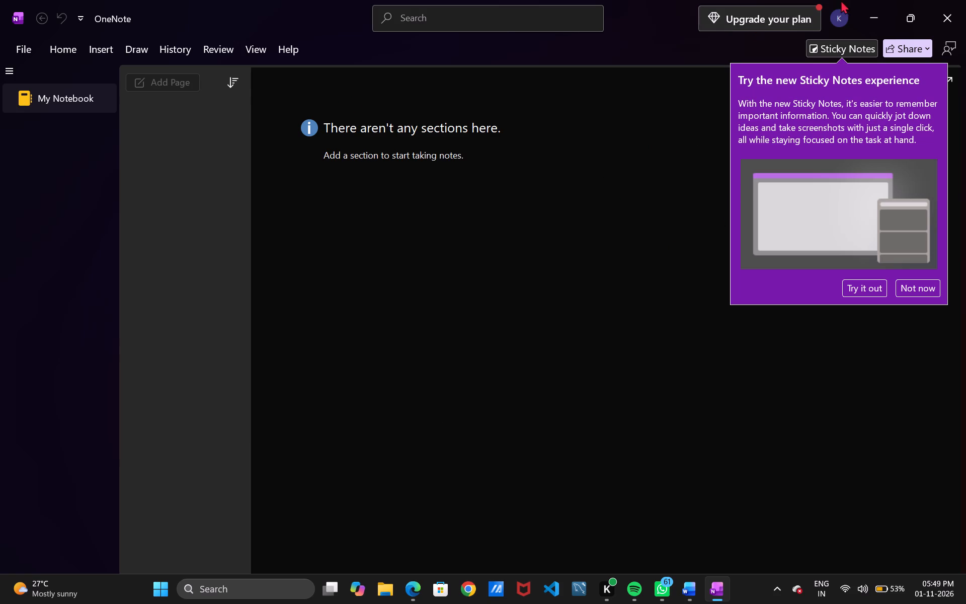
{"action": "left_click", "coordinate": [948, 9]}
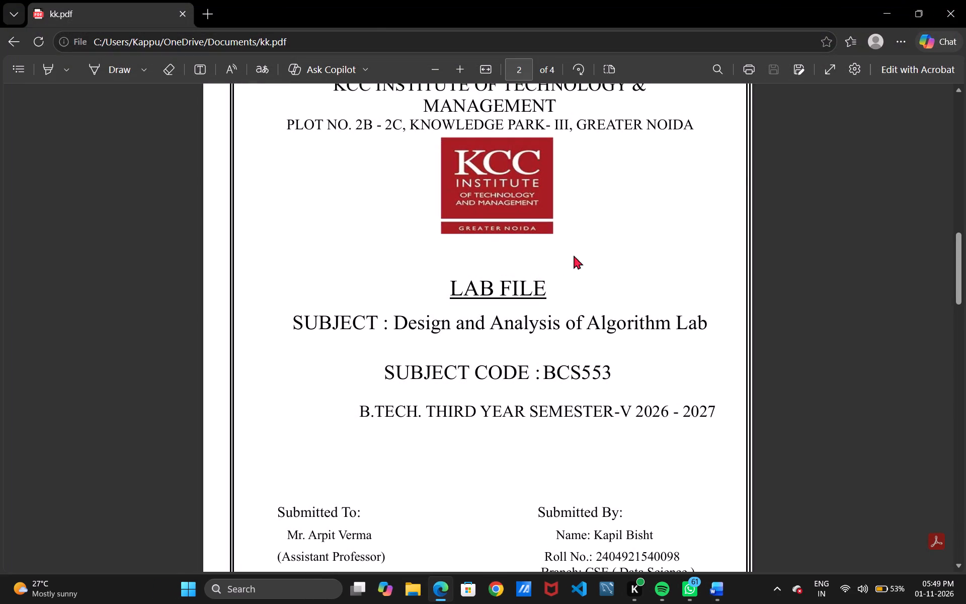
Save a copy of kk.pdf from Edge to the Downloads folder, keeping its file name.
{"action": "left_click", "coordinate": [801, 73]}
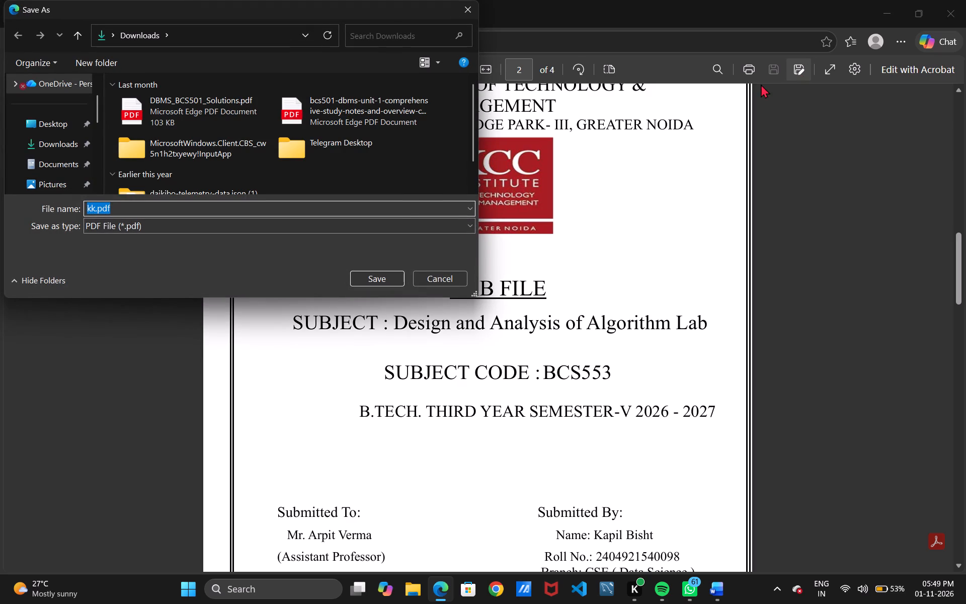
{"action": "left_click", "coordinate": [376, 277]}
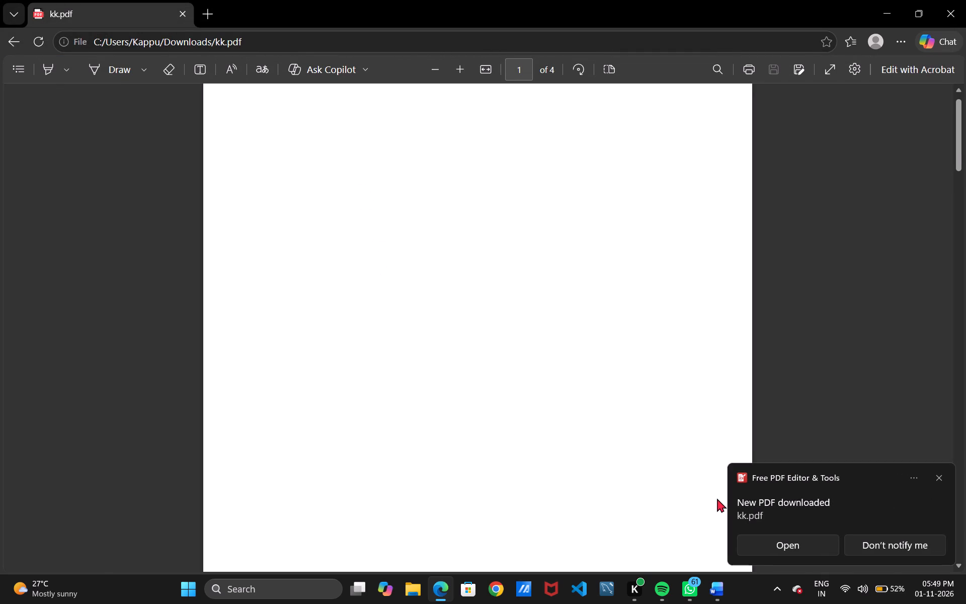
Open the downloaded kk.pdf in Free PDF Editor & Tools.
{"action": "left_click", "coordinate": [769, 537]}
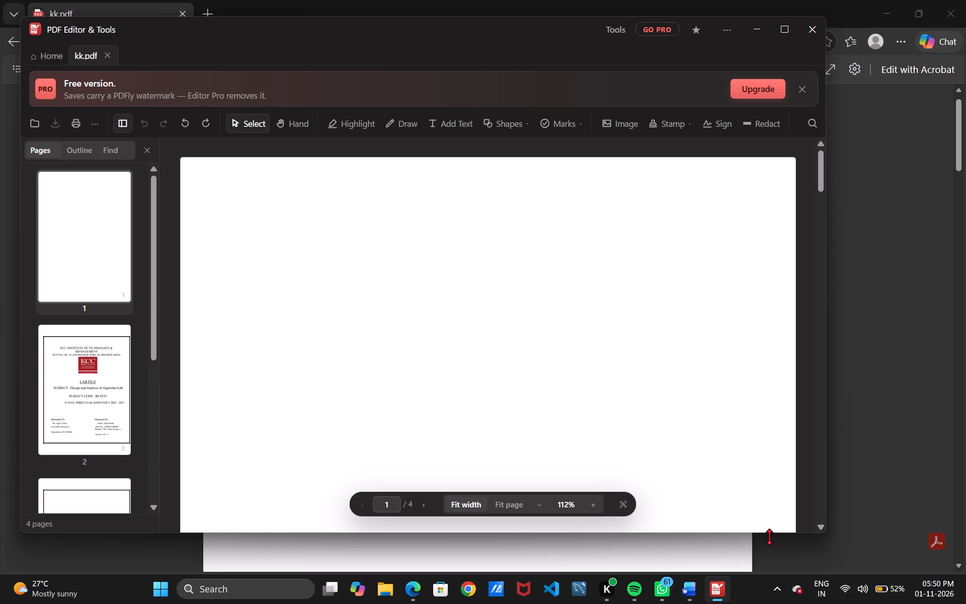
{"action": "scroll", "coordinate": [769, 537], "scroll_direction": "down", "scroll_amount": 14}
Maximize the editor window and look for page options on kk.pdf's blank first page, checking the other page thumbnails too.
{"action": "right_click", "coordinate": [98, 248]}
{"action": "right_click", "coordinate": [98, 248]}
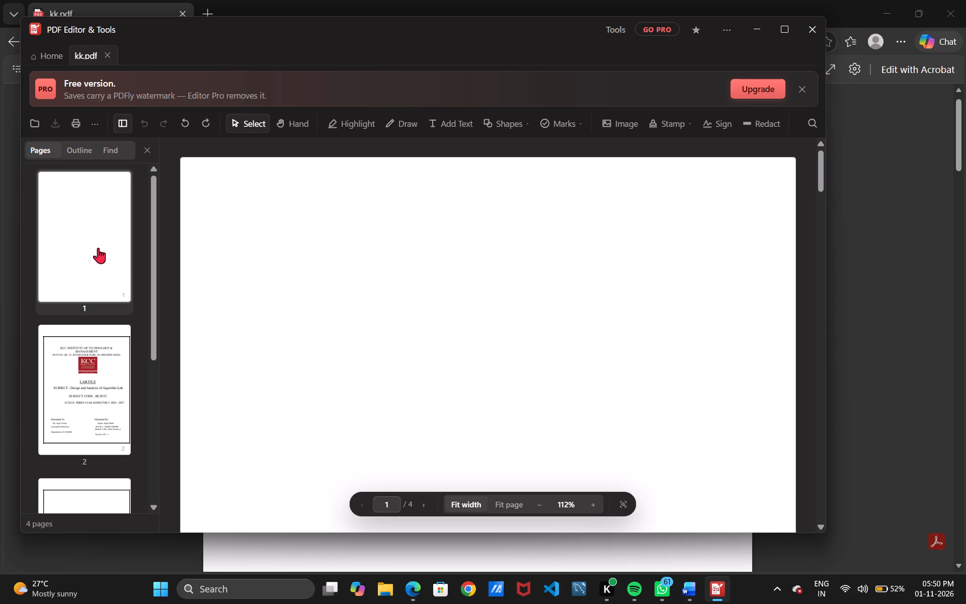
{"action": "right_click", "coordinate": [98, 248]}
{"action": "left_click_drag", "start_coordinate": [87, 205], "coordinate": [77, 218]}
{"action": "left_click", "coordinate": [779, 28]}
{"action": "right_click", "coordinate": [80, 259]}
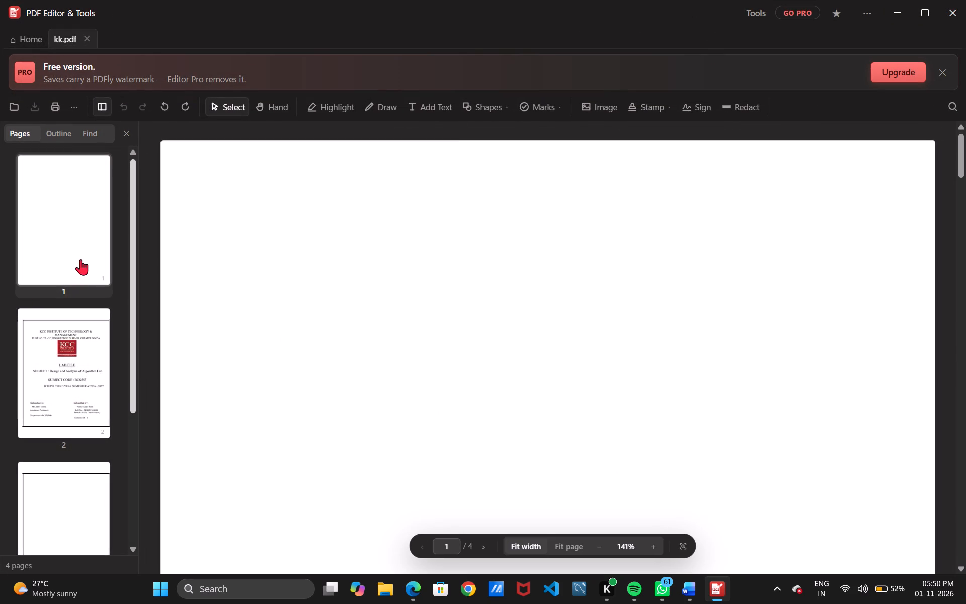
{"action": "right_click", "coordinate": [80, 259]}
{"action": "scroll", "coordinate": [80, 259], "scroll_direction": "up", "scroll_amount": 1}
{"action": "left_click", "coordinate": [53, 359]}
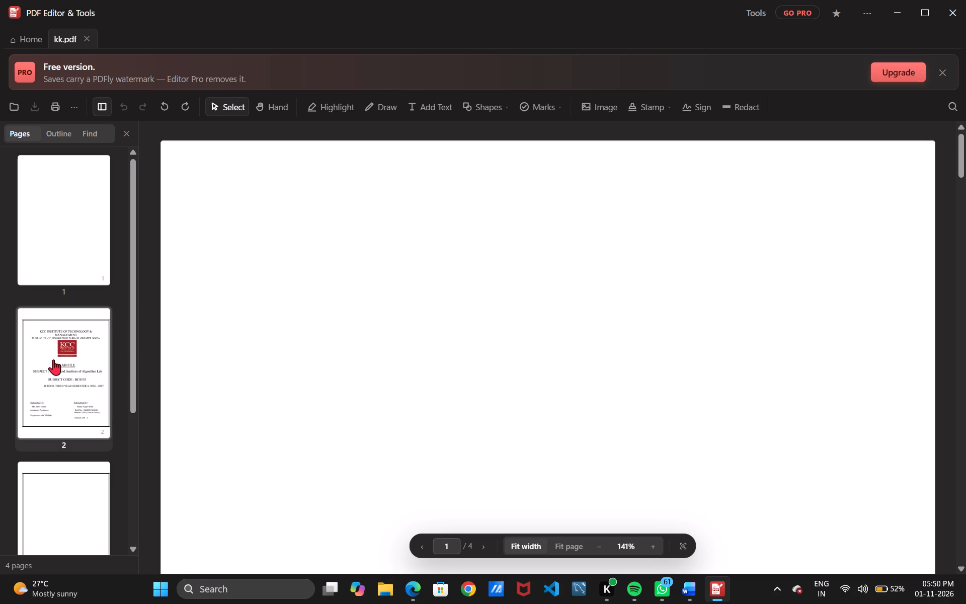
{"action": "scroll", "coordinate": [351, 374], "scroll_direction": "up", "scroll_amount": 5}
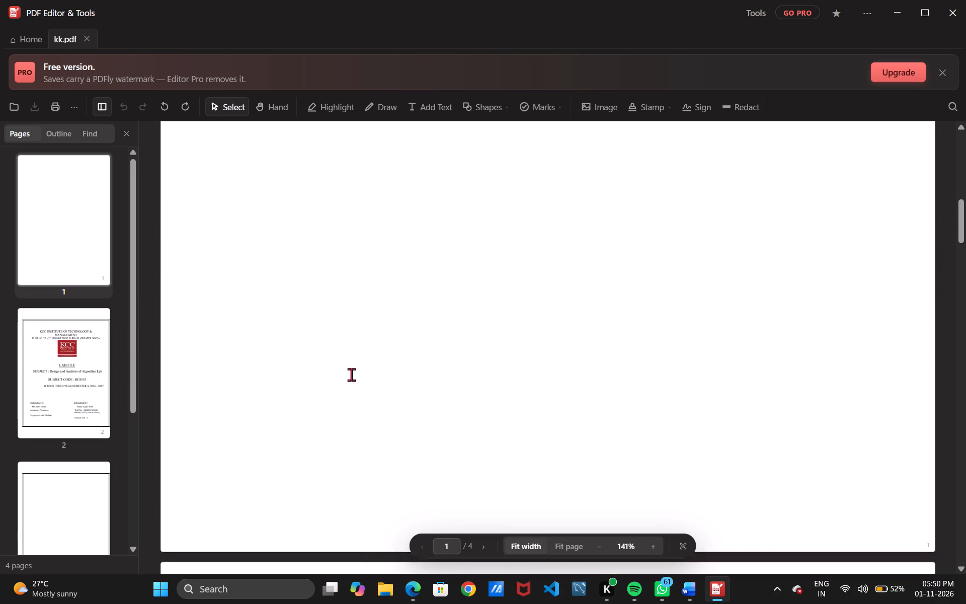
{"action": "left_click", "coordinate": [372, 323]}
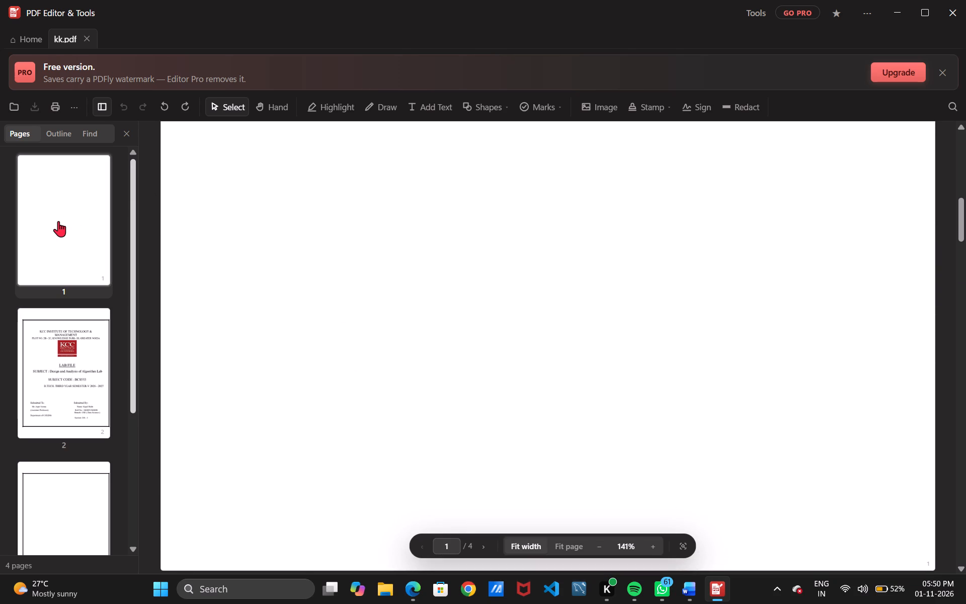
{"action": "right_click", "coordinate": [58, 221]}
{"action": "scroll", "coordinate": [58, 221], "scroll_direction": "down", "scroll_amount": 4}
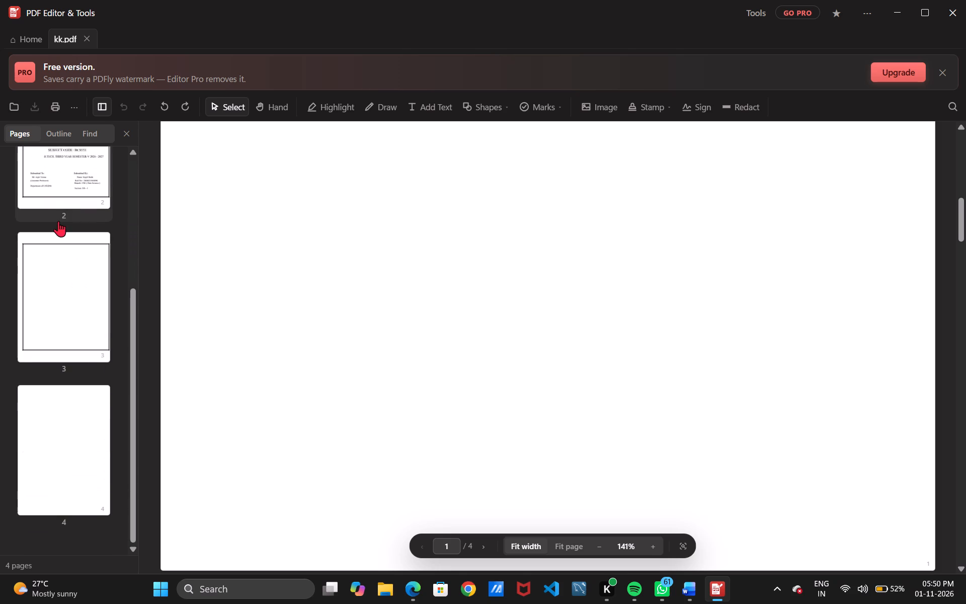
{"action": "scroll", "coordinate": [58, 221], "scroll_direction": "down", "scroll_amount": 2}
{"action": "scroll", "coordinate": [58, 221], "scroll_direction": "up", "scroll_amount": 1}
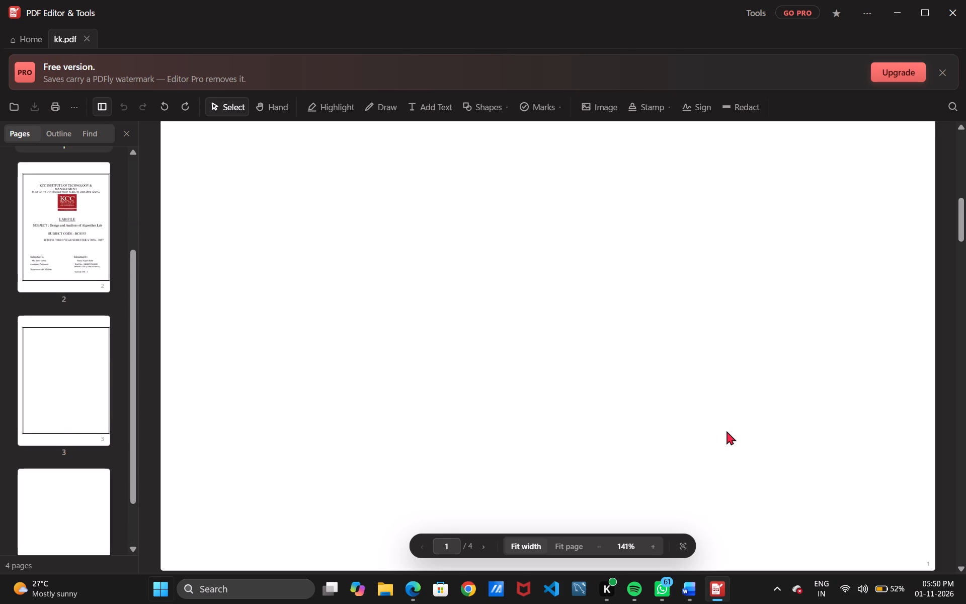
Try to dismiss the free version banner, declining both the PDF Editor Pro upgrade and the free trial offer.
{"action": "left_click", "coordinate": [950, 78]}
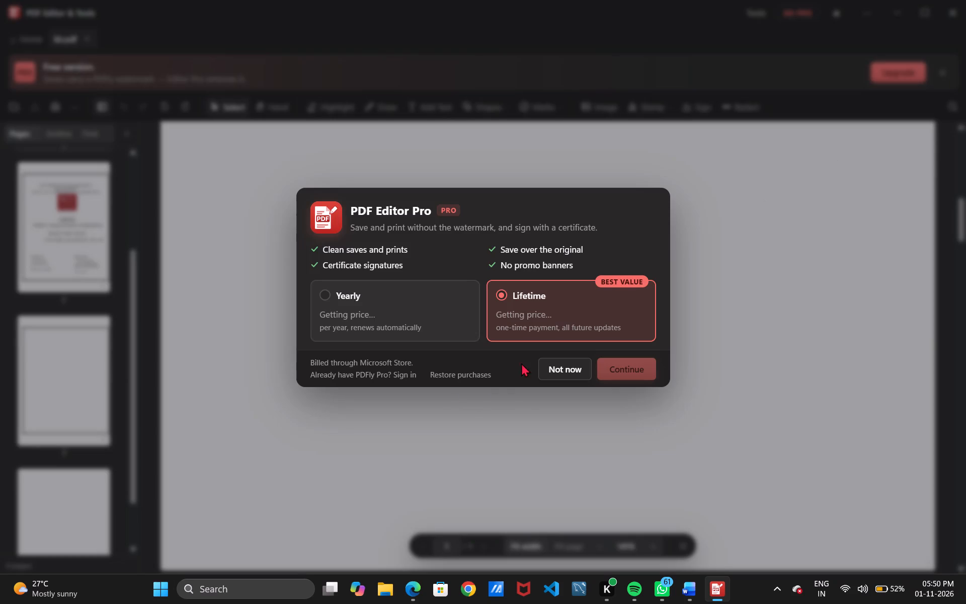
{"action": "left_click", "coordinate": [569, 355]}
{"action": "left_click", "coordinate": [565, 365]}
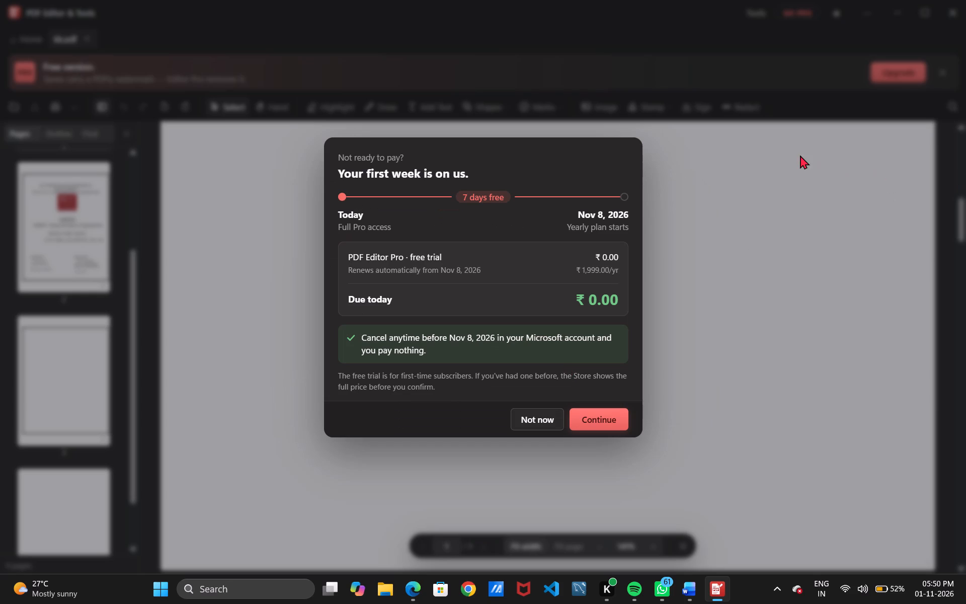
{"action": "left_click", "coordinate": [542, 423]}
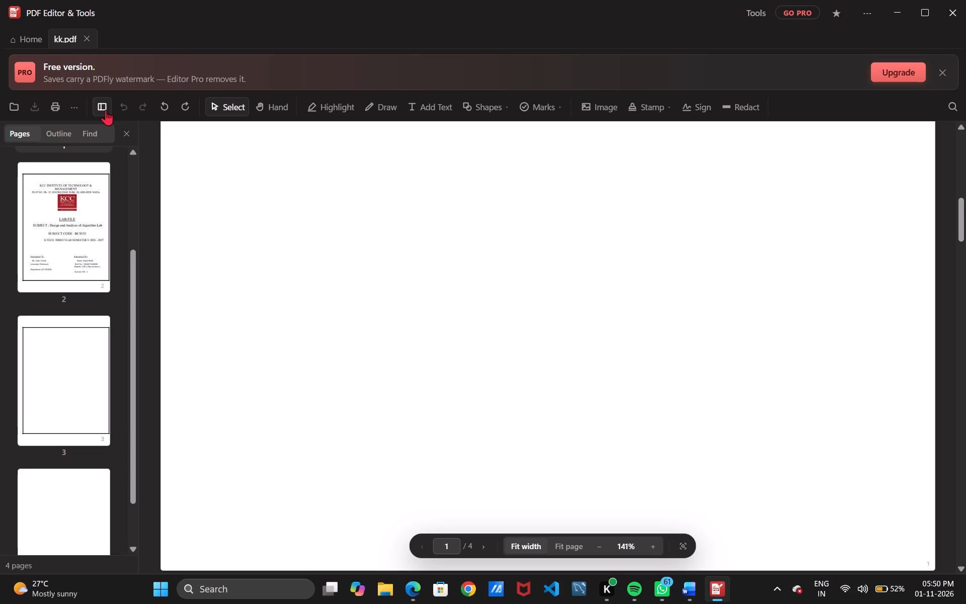
Examine the front page on page 2 of kk.pdf, down to the Submitted To and Submitted By details.
{"action": "left_click", "coordinate": [53, 226]}
{"action": "scroll", "coordinate": [166, 301], "scroll_direction": "down", "scroll_amount": 3}
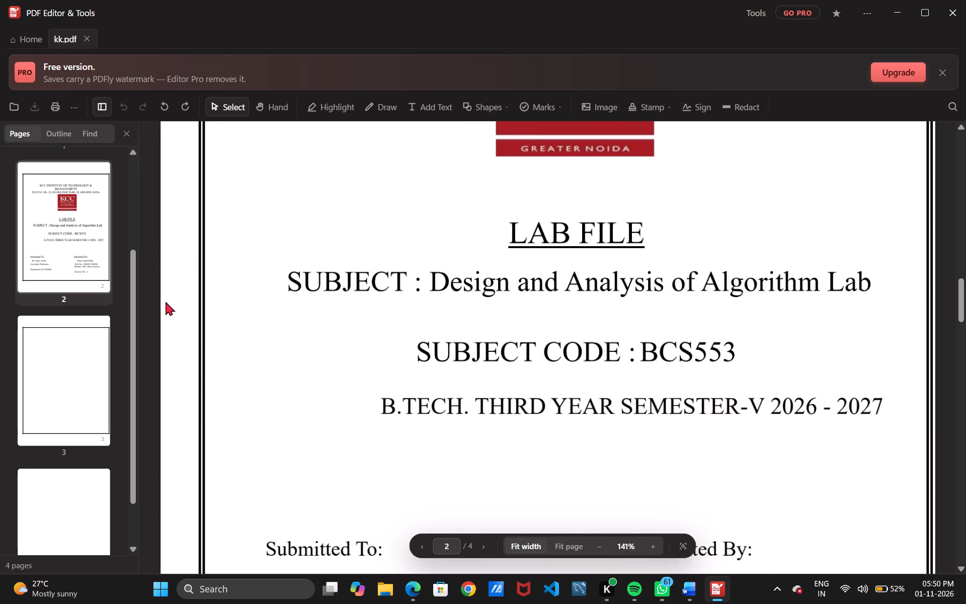
{"action": "scroll", "coordinate": [166, 301], "scroll_direction": "down", "scroll_amount": 5}
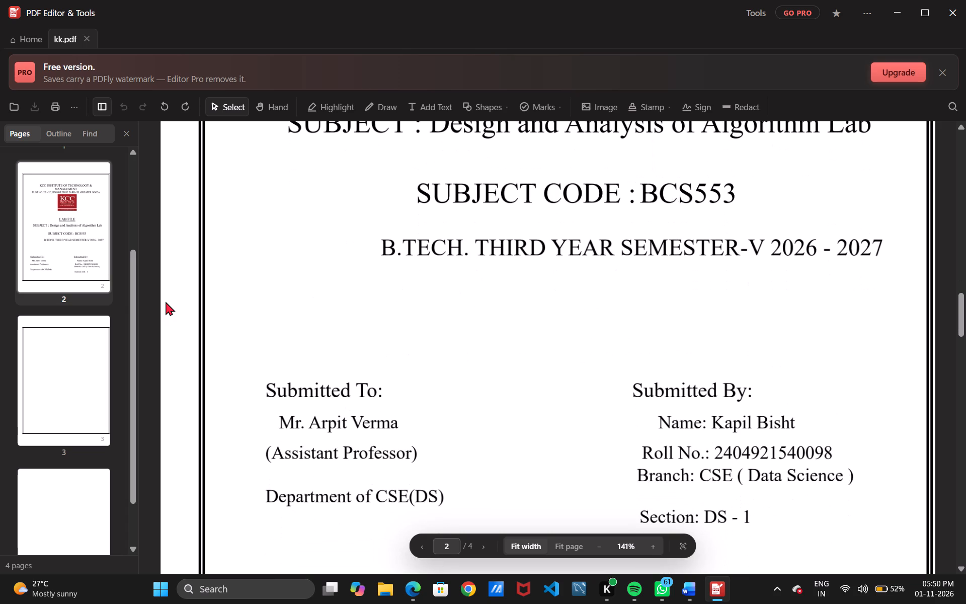
{"action": "scroll", "coordinate": [166, 301], "scroll_direction": "down", "scroll_amount": 2}
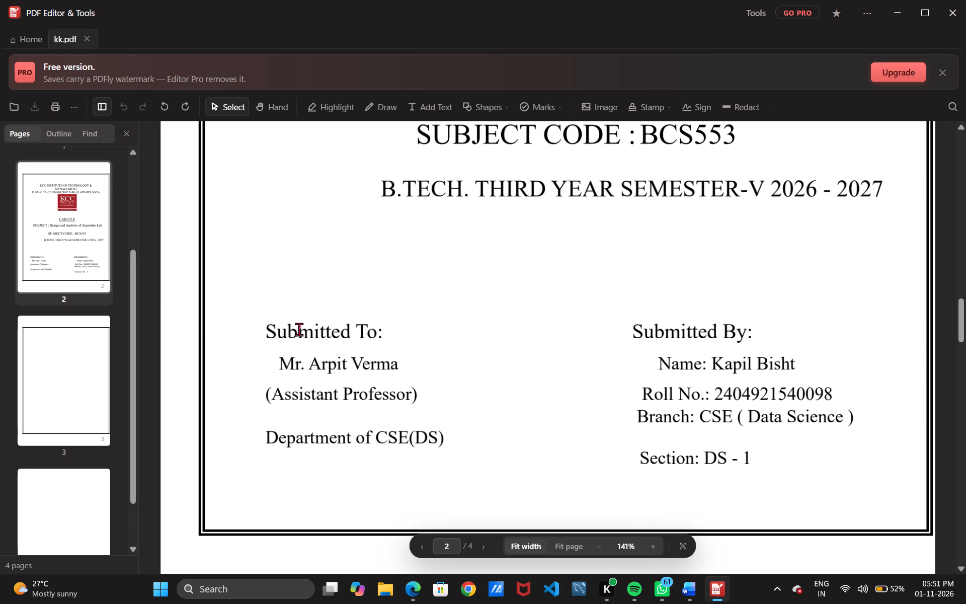
{"action": "scroll", "coordinate": [490, 326], "scroll_direction": "down", "scroll_amount": 1}
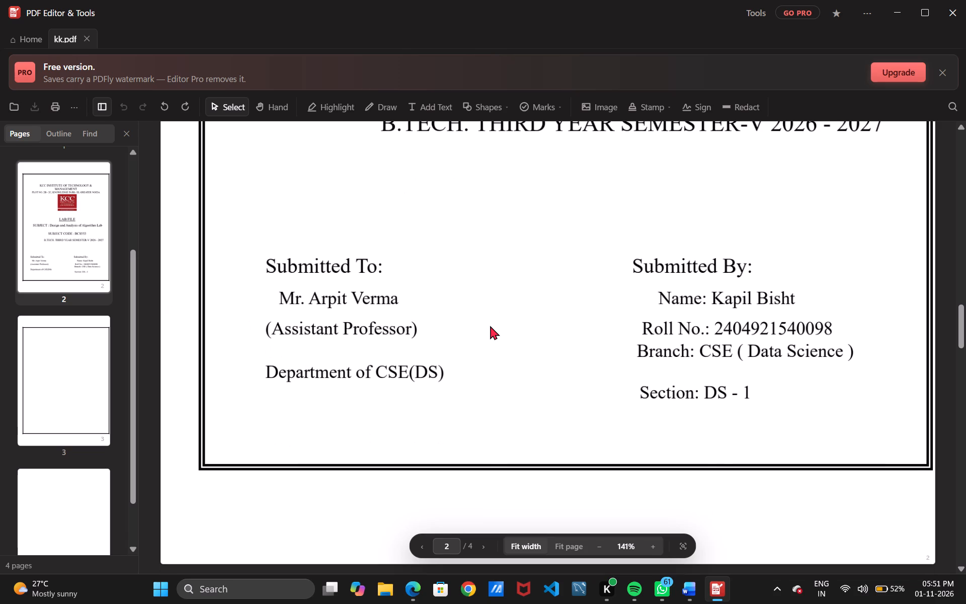
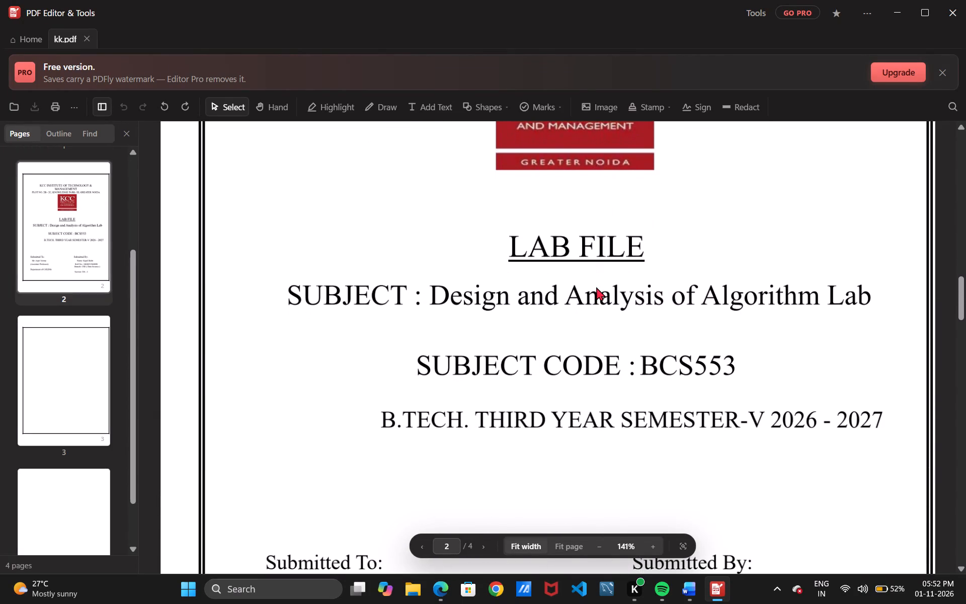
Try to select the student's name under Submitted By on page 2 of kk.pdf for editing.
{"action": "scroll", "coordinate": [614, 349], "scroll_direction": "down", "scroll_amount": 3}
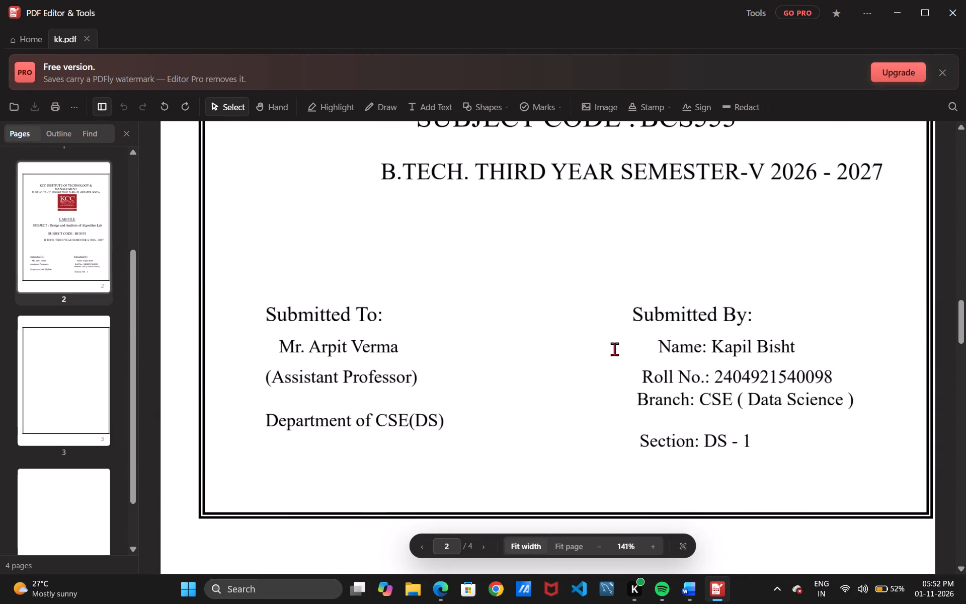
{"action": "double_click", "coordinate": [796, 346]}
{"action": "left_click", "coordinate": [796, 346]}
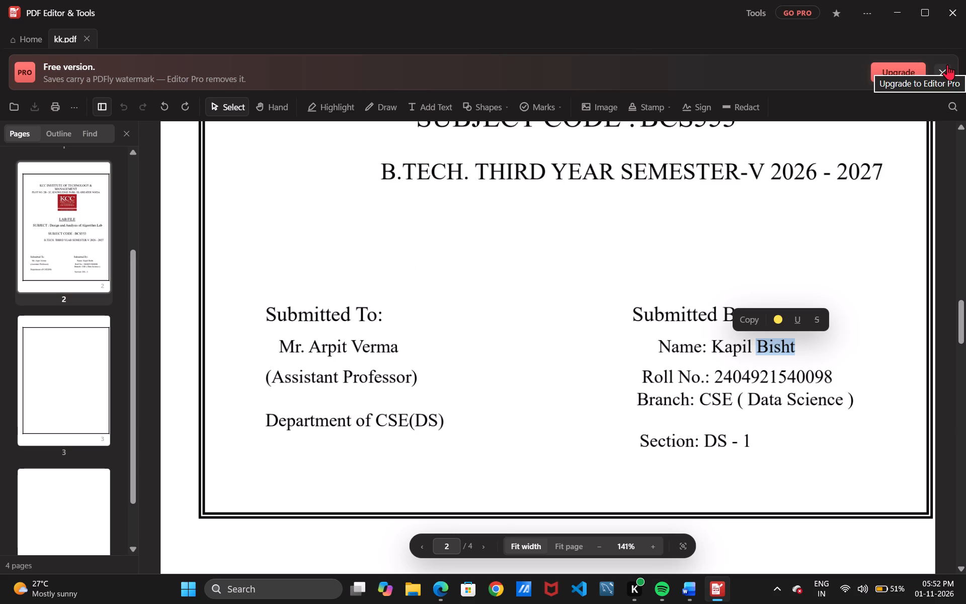
Close the PDF editor and the browser copy of kk.pdf to return to the lab file document in Word.
{"action": "left_click", "coordinate": [958, 12]}
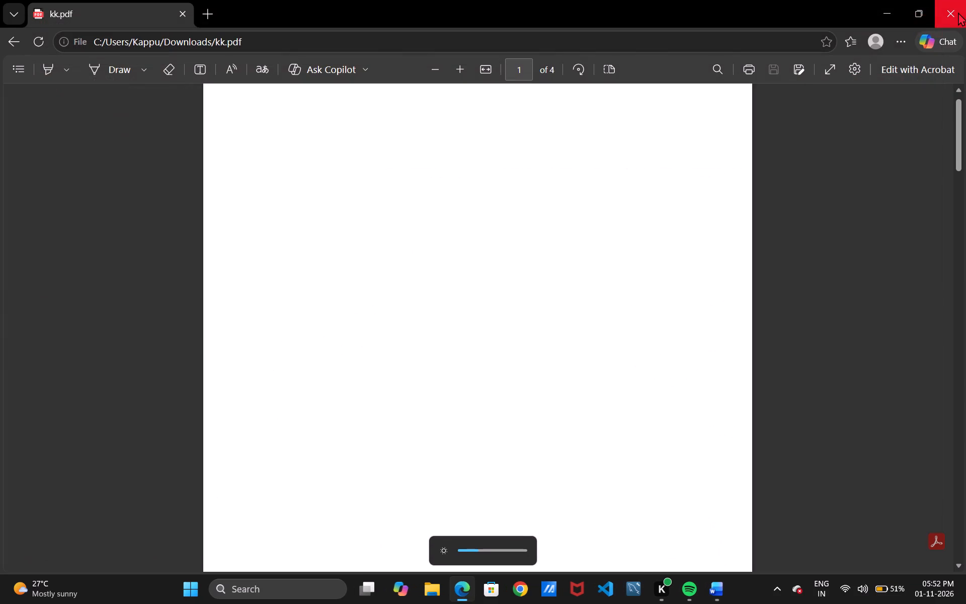
{"action": "scroll", "coordinate": [575, 191], "scroll_direction": "up", "scroll_amount": 5}
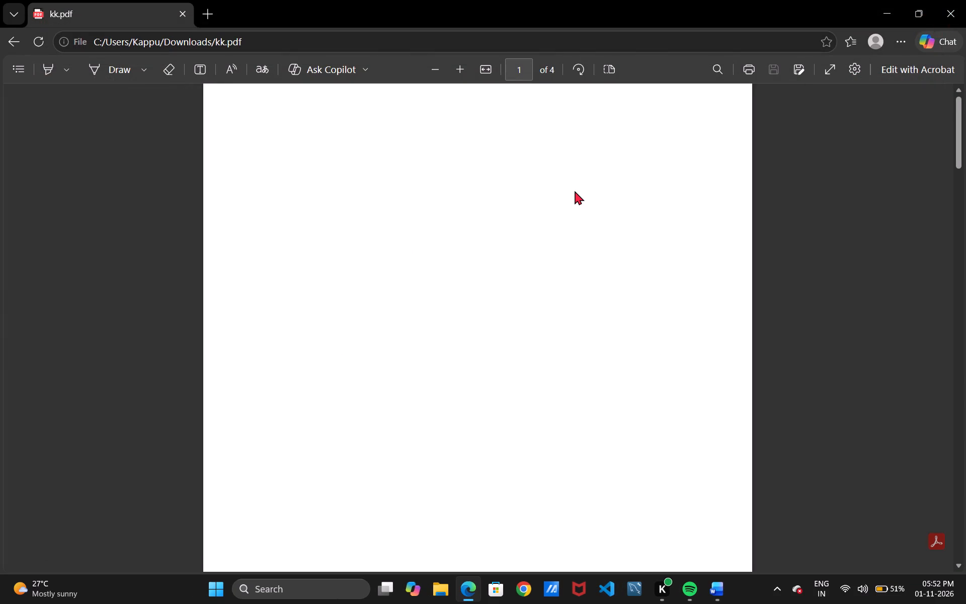
{"action": "scroll", "coordinate": [575, 191], "scroll_direction": "down", "scroll_amount": 4}
{"action": "left_click", "coordinate": [965, 10]}
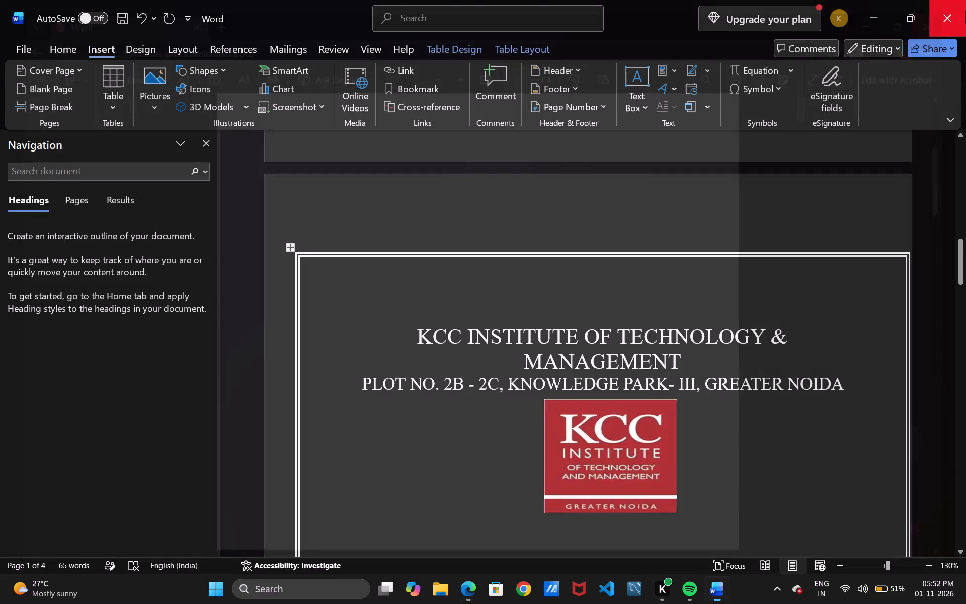
Replace the student name under Submitted By with the next student's full name in lowercase, keeping the Name label.
{"action": "scroll", "coordinate": [684, 266], "scroll_direction": "down", "scroll_amount": 3}
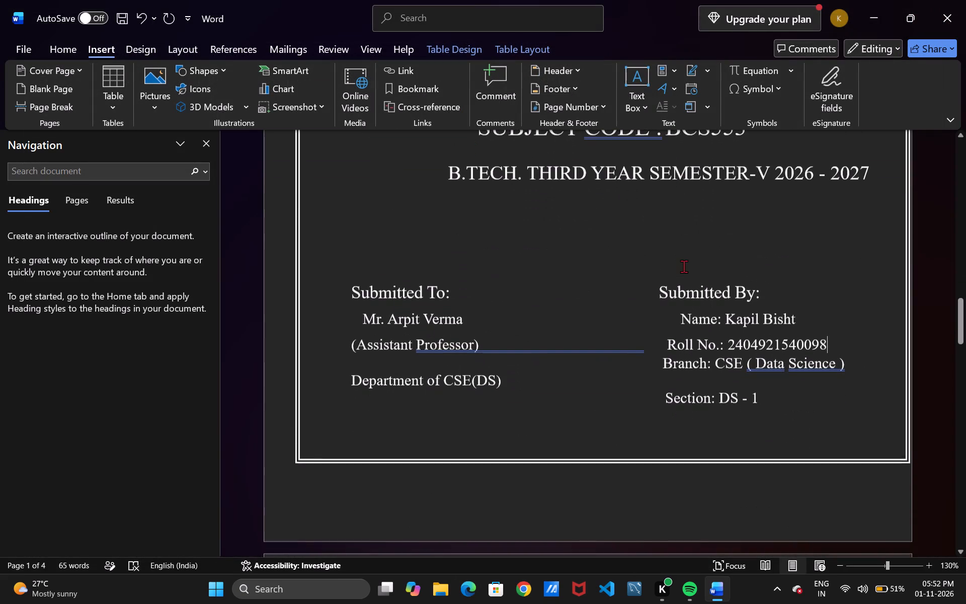
{"action": "left_click", "coordinate": [808, 318]}
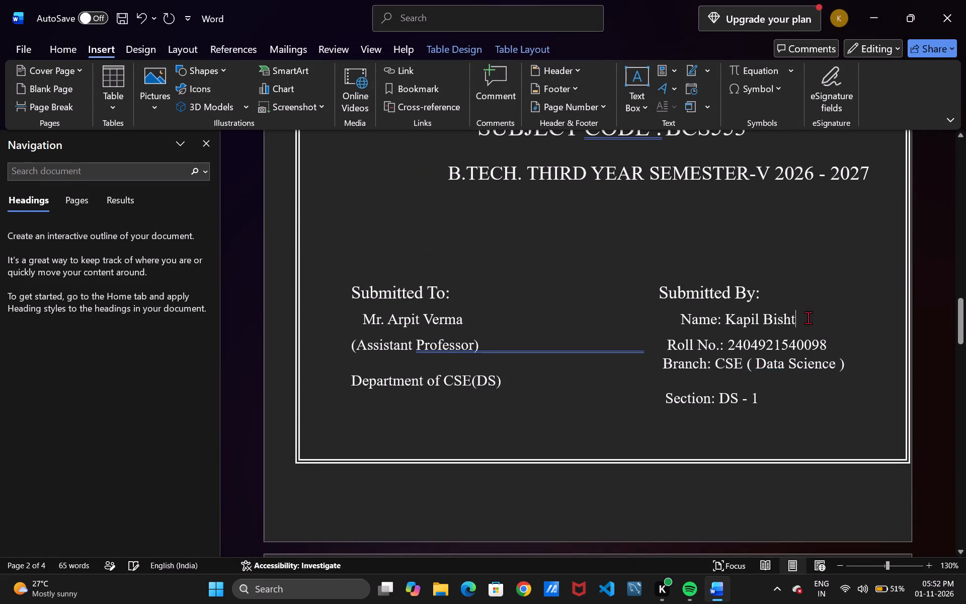
{"action": "key", "text": "BackSpace"}
{"action": "key", "text": "BackSpace"}
{"action": "key", "text": "BackSpace"}
{"action": "key", "text": "BackSpace"}
{"action": "key", "text": "BackSpace"}
{"action": "key", "text": "BackSpace"}
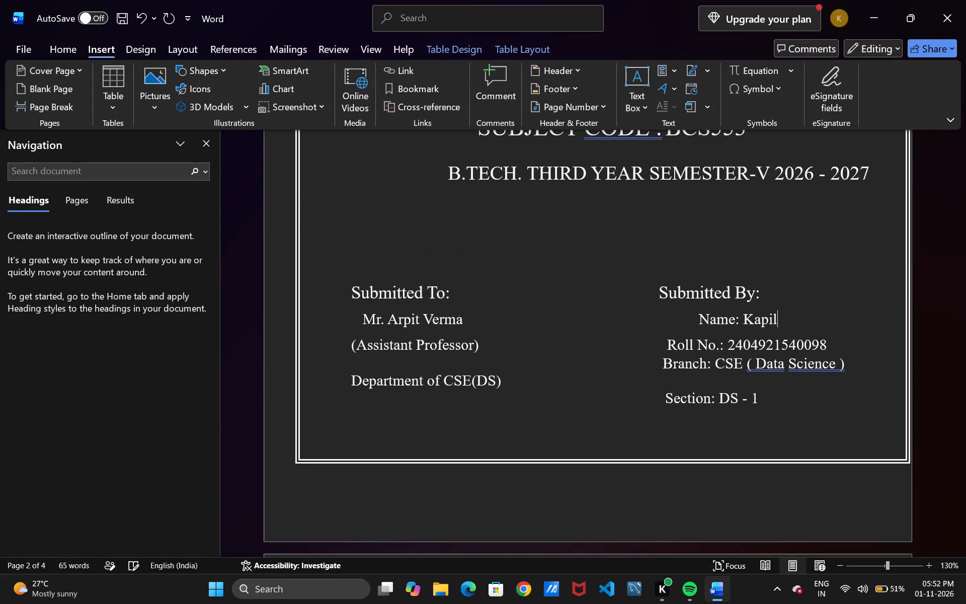
{"action": "key", "text": "BackSpace"}
{"action": "key", "text": "BackSpace"}
{"action": "key", "text": "BackSpace"}
{"action": "key", "text": "BackSpace"}
{"action": "key", "text": "BackSpace"}
{"action": "key", "text": "Tab"}
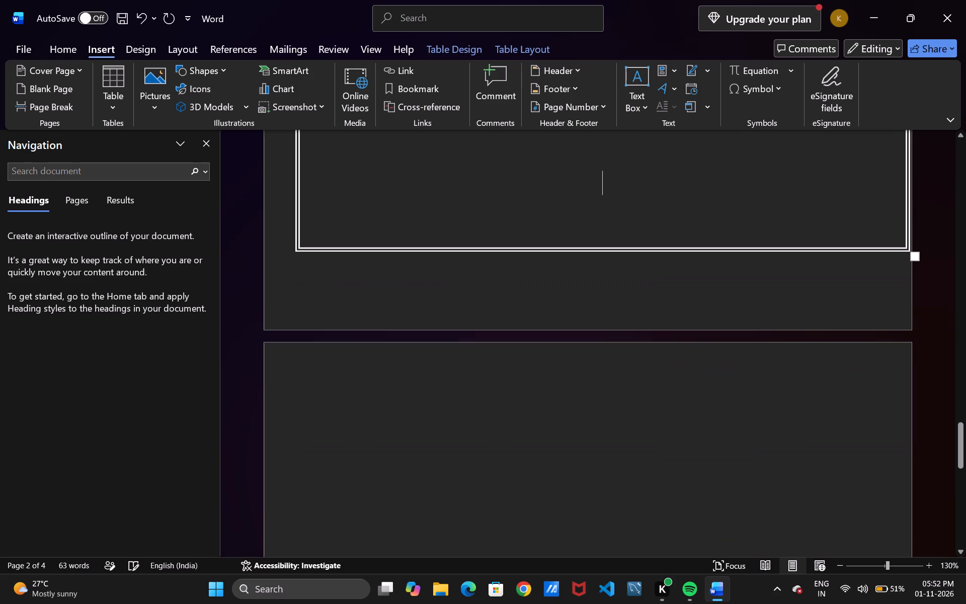
{"action": "scroll", "coordinate": [808, 318], "scroll_direction": "up", "scroll_amount": 7}
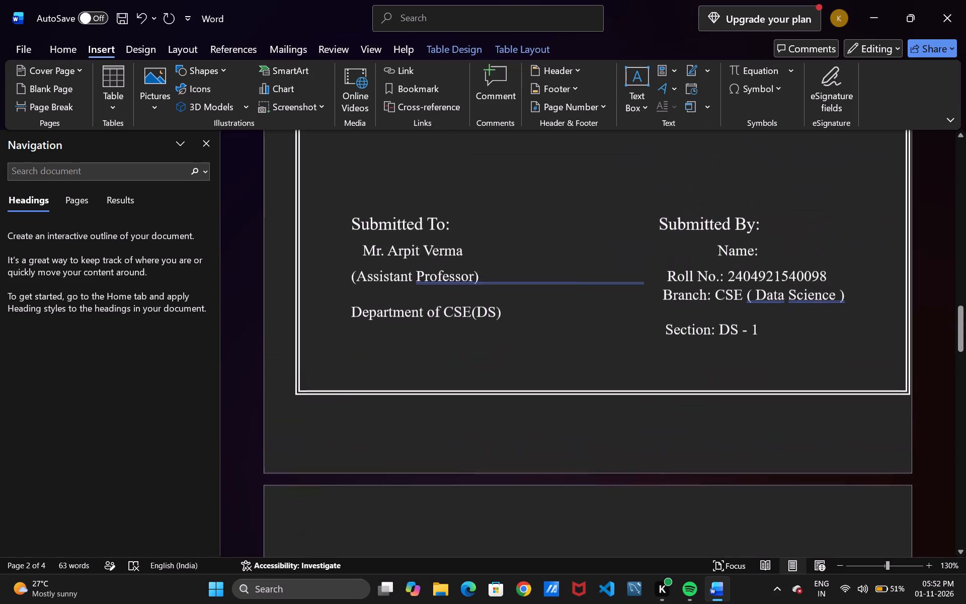
{"action": "left_click", "coordinate": [767, 258]}
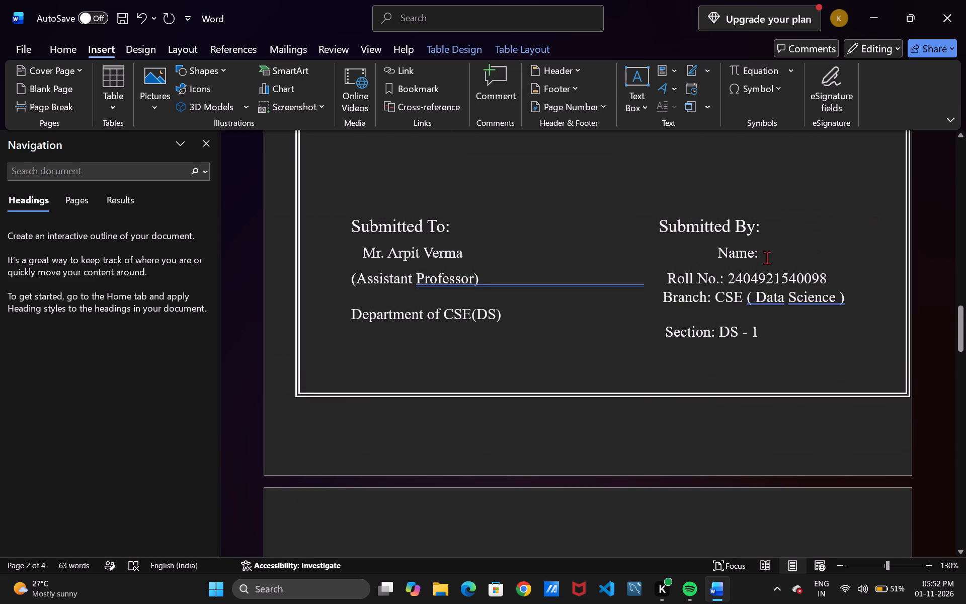
{"action": "key", "text": "space"}
{"action": "type", "text": "sue"}
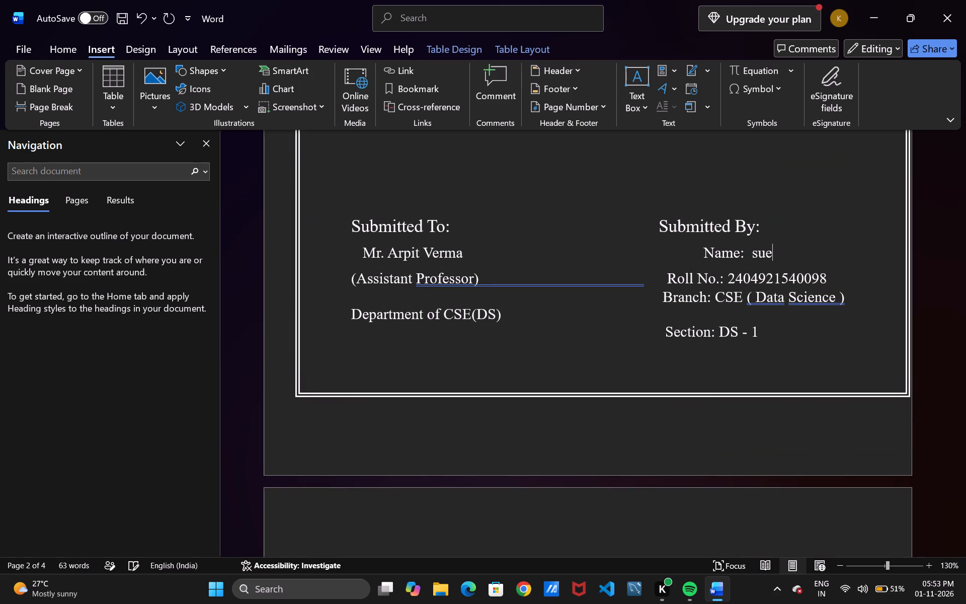
{"action": "key", "text": "BackSpace"}
{"action": "type", "text": "rak"}
{"action": "key", "text": "space"}
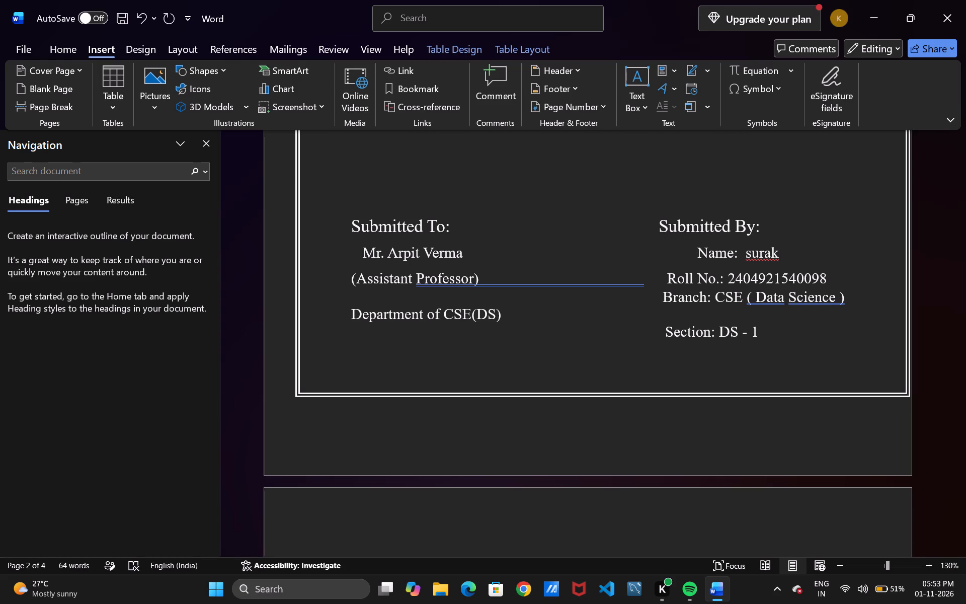
{"action": "key", "text": "BackSpace"}
{"action": "key", "text": "BackSpace"}
{"action": "type", "text": "j"}
{"action": "key", "text": "space"}
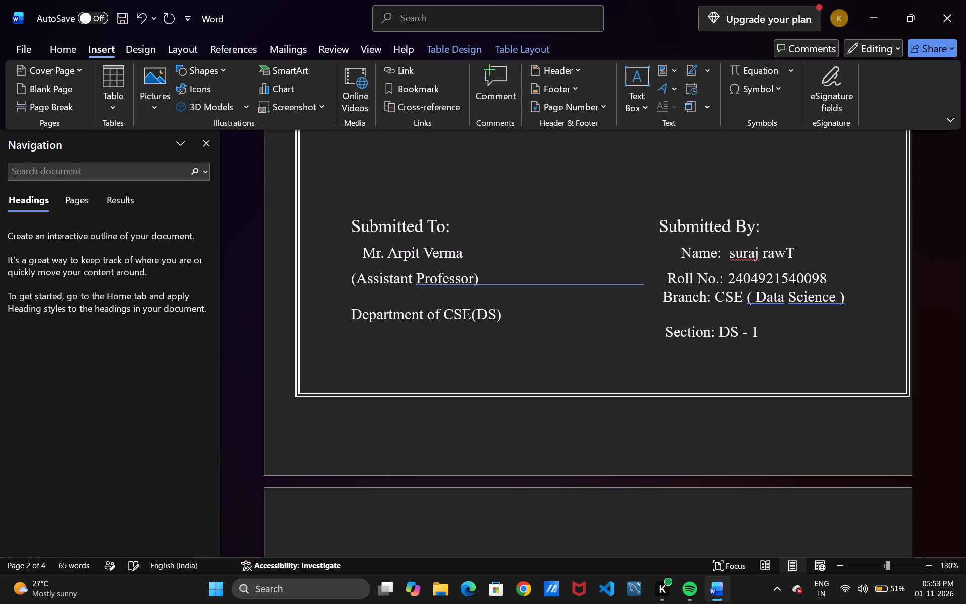
{"action": "key", "text": "BackSpace"}
{"action": "key", "text": "a"}
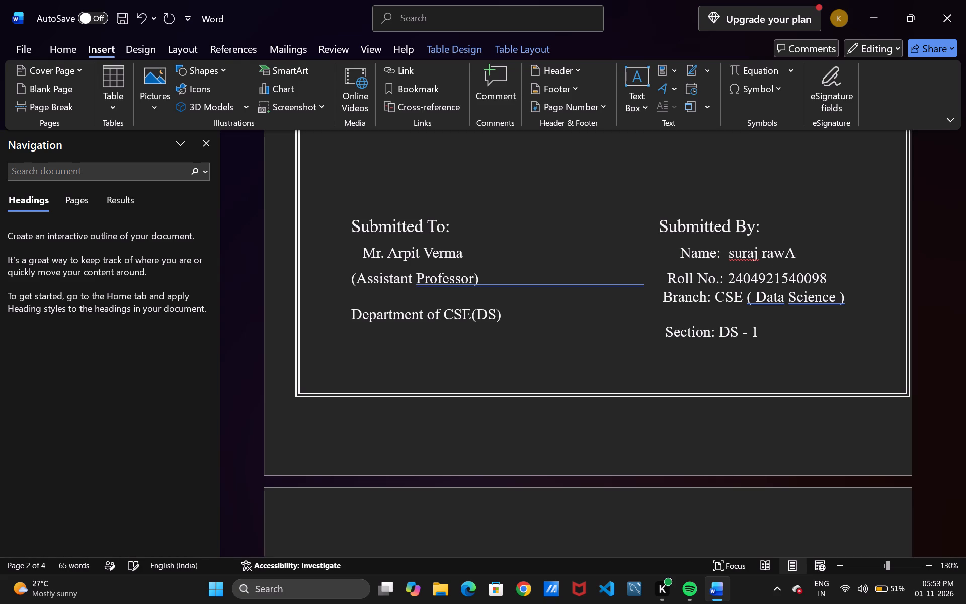
{"action": "key", "text": "BackSpace"}
{"action": "type", "text": "at"}
{"action": "key", "text": "space"}
Remove six extra leading spaces before the Name label under Submitted By to shift it closer to the Roll No. line's start.
{"action": "left_click", "coordinate": [666, 249]}
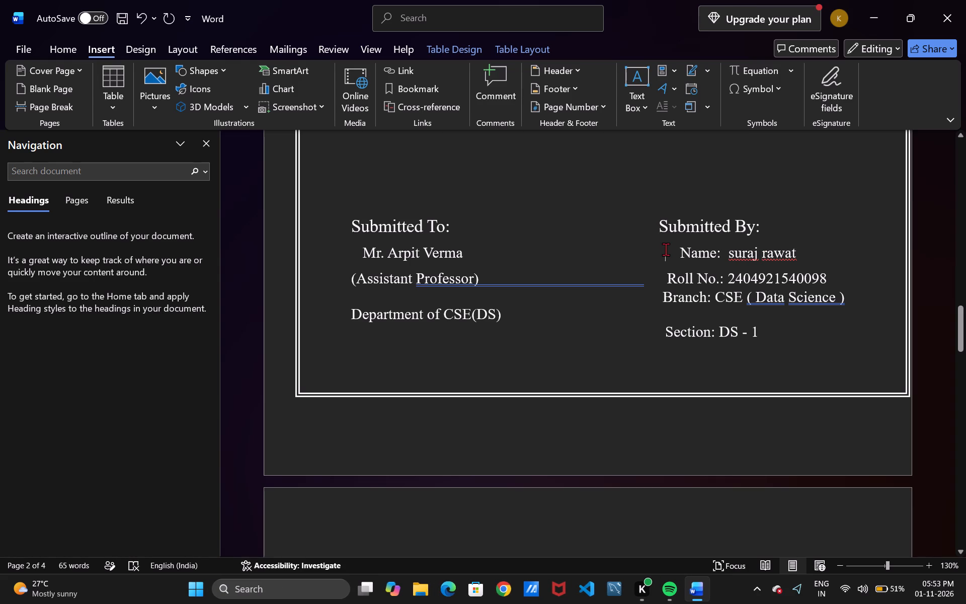
{"action": "key", "text": "BackSpace"}
{"action": "key", "text": "BackSpace"}
{"action": "key", "text": "BackSpace"}
{"action": "key", "text": "BackSpace"}
{"action": "key", "text": "BackSpace"}
{"action": "key", "text": "BackSpace"}
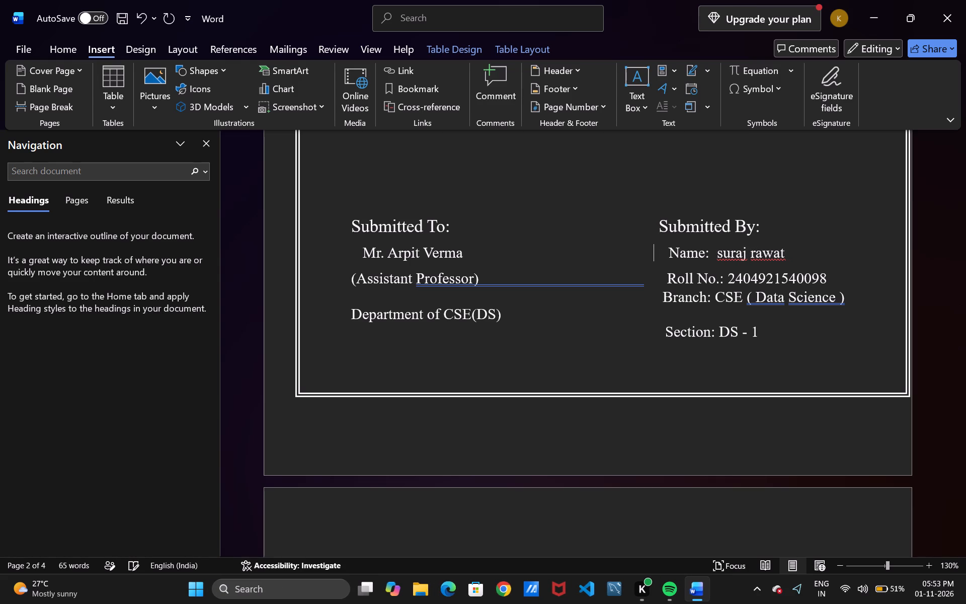
Replace the last three digits of the roll number under Submitted By with the next student's digits.
{"action": "left_click", "coordinate": [849, 276]}
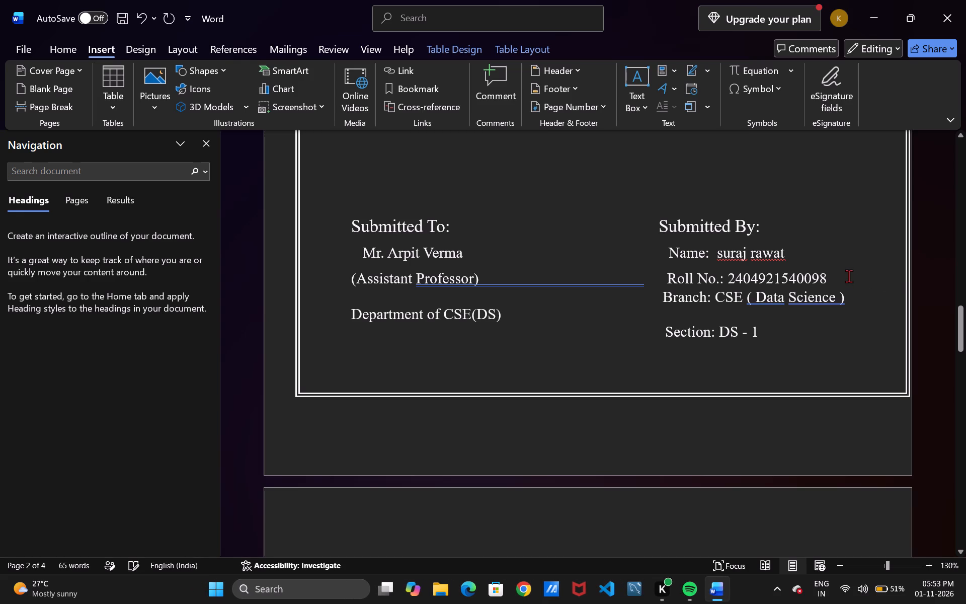
{"action": "left_click", "coordinate": [849, 276]}
{"action": "key", "text": "BackSpace"}
{"action": "key", "text": "BackSpace"}
{"action": "key", "text": "BackSpace"}
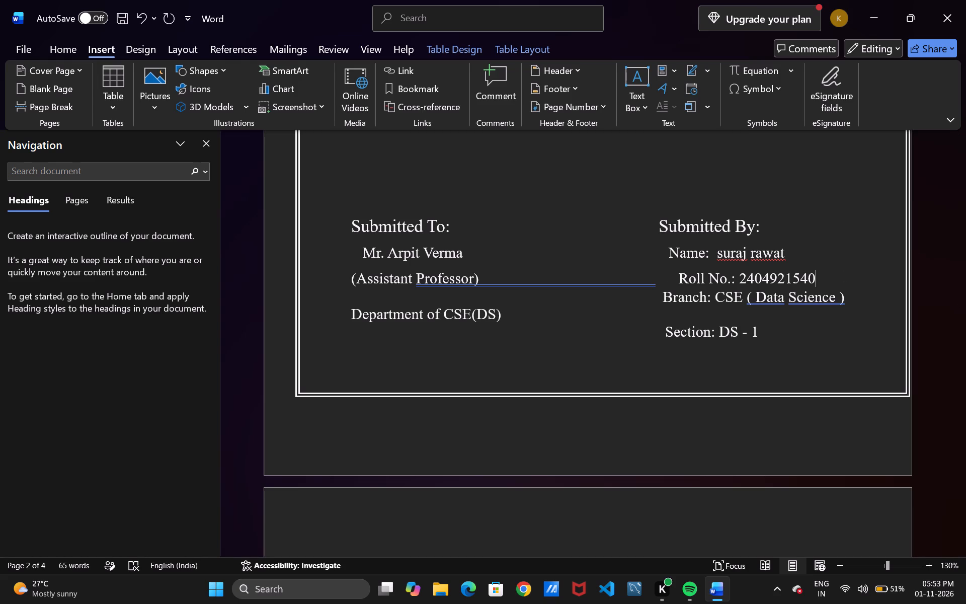
{"action": "type", "text": "218"}
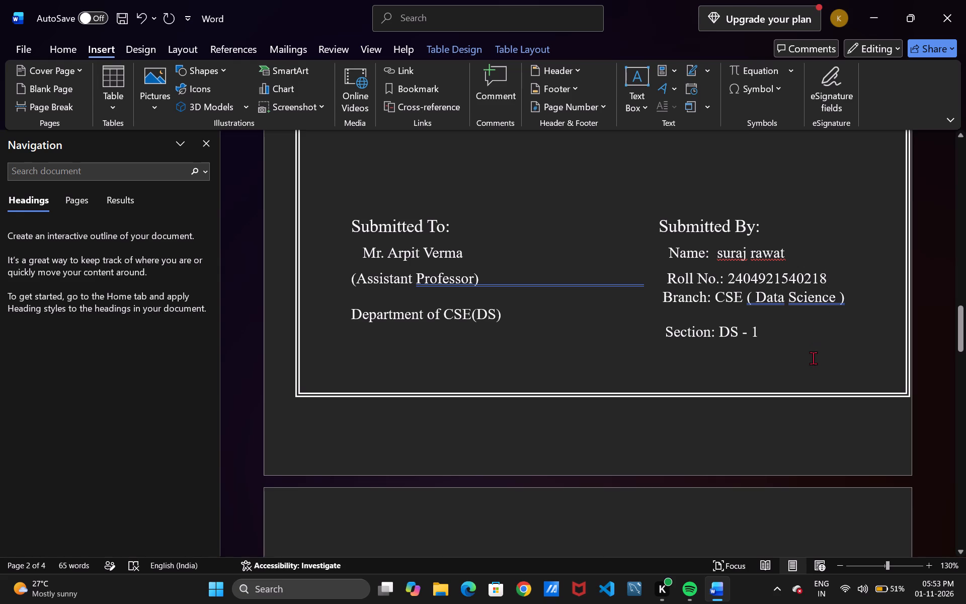
Change the section under Submitted By to DS - 2.
{"action": "left_click", "coordinate": [785, 332]}
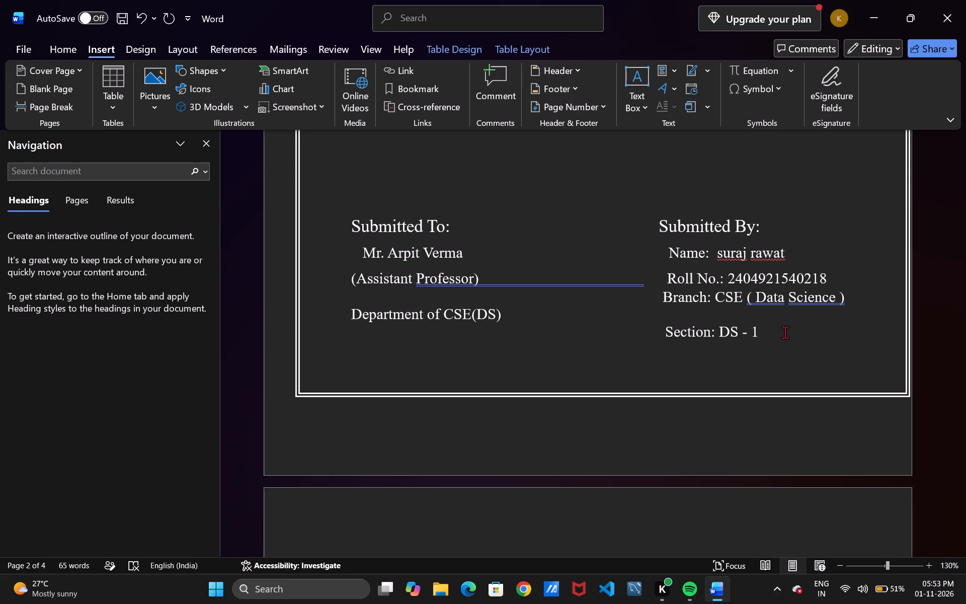
{"action": "left_click", "coordinate": [785, 332]}
{"action": "key", "text": "BackSpace"}
{"action": "key", "text": "BackSpace"}
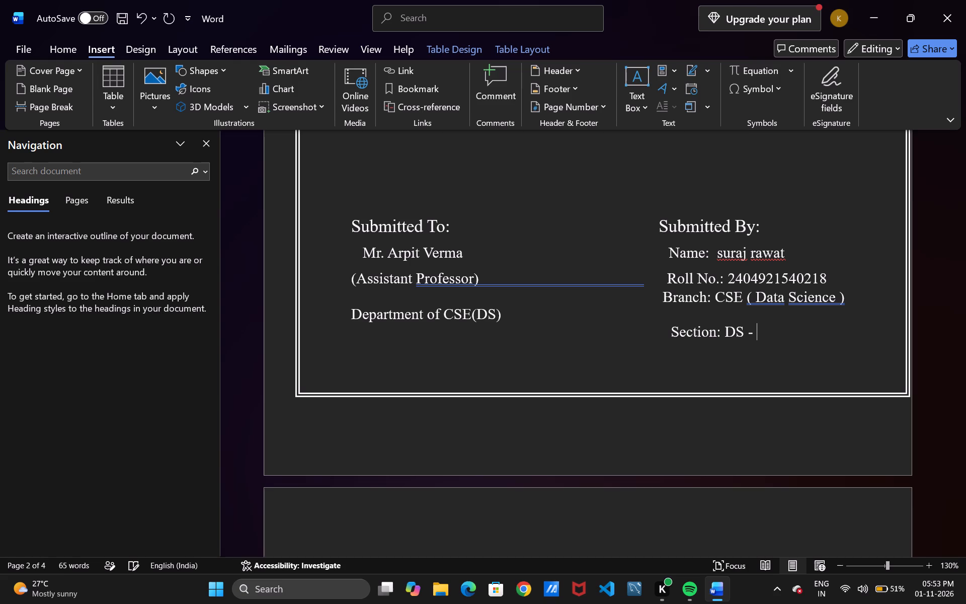
{"action": "key", "text": "2"}
Review the edited front page and the pages around it, checking the blank first page for a way to remove it.
{"action": "scroll", "coordinate": [785, 332], "scroll_direction": "up", "scroll_amount": 1}
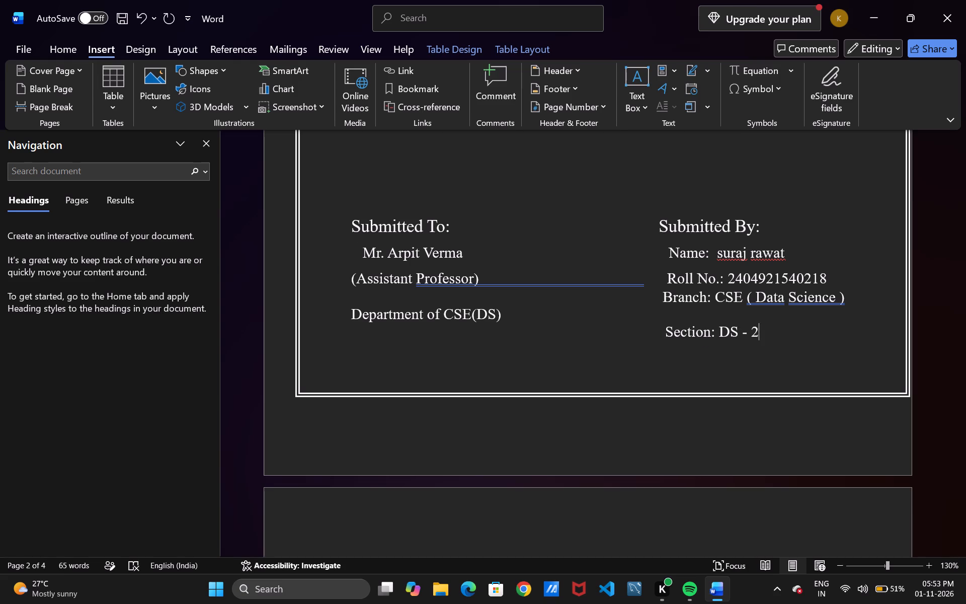
{"action": "scroll", "coordinate": [785, 332], "scroll_direction": "up", "scroll_amount": 1}
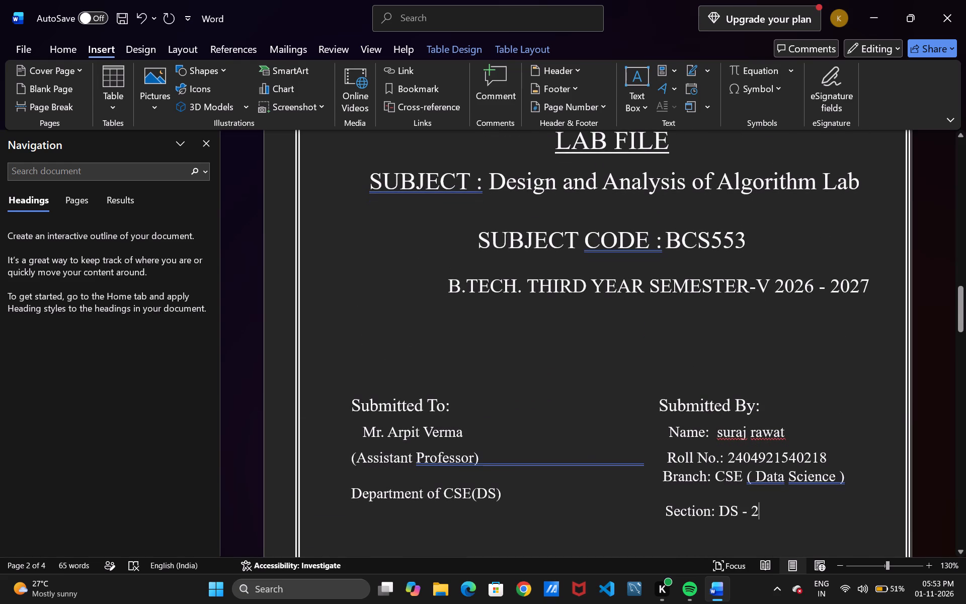
{"action": "scroll", "coordinate": [785, 332], "scroll_direction": "up", "scroll_amount": 2}
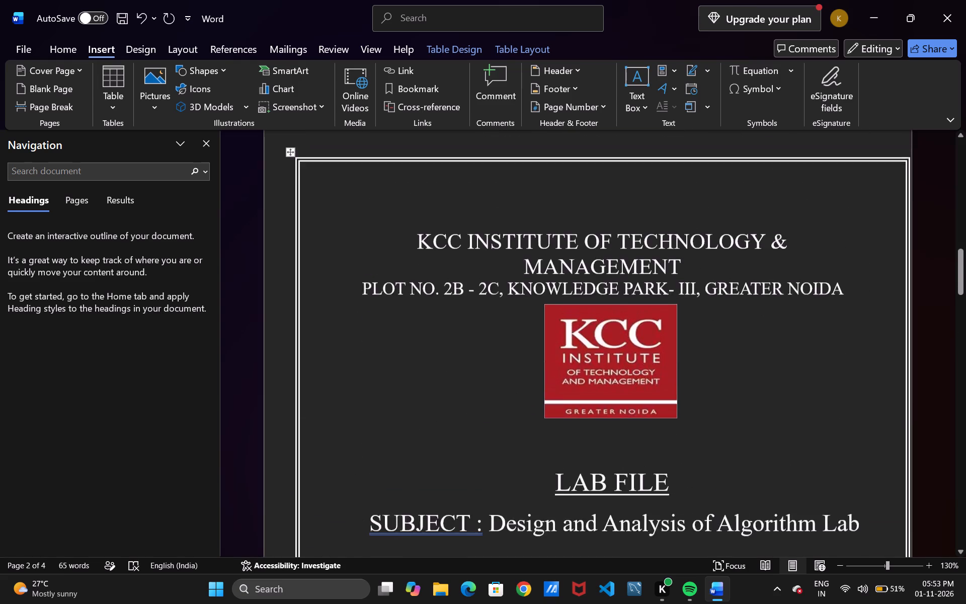
{"action": "scroll", "coordinate": [785, 332], "scroll_direction": "up", "scroll_amount": 5}
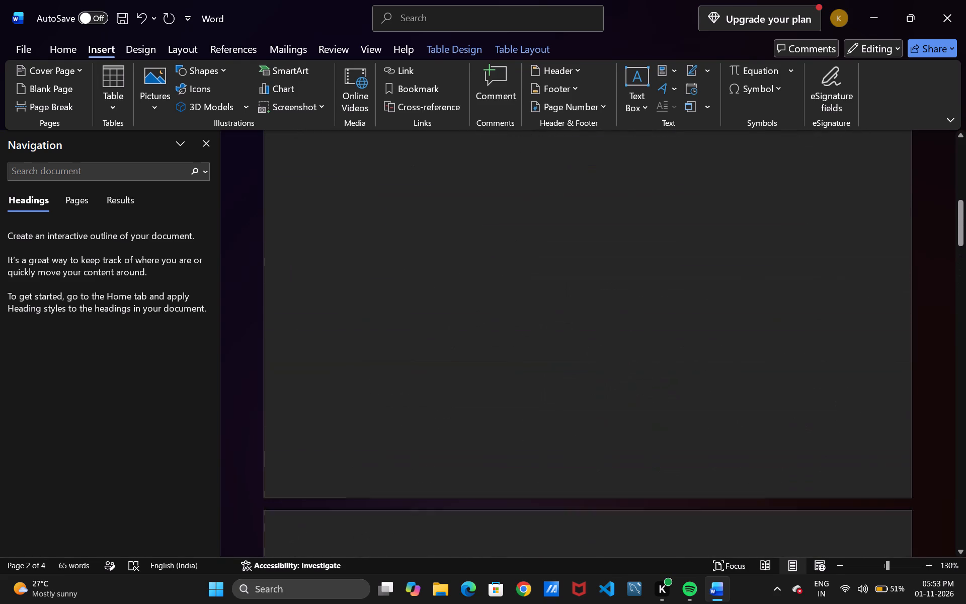
{"action": "scroll", "coordinate": [785, 332], "scroll_direction": "up", "scroll_amount": 4}
{"action": "scroll", "coordinate": [785, 332], "scroll_direction": "down", "scroll_amount": 1}
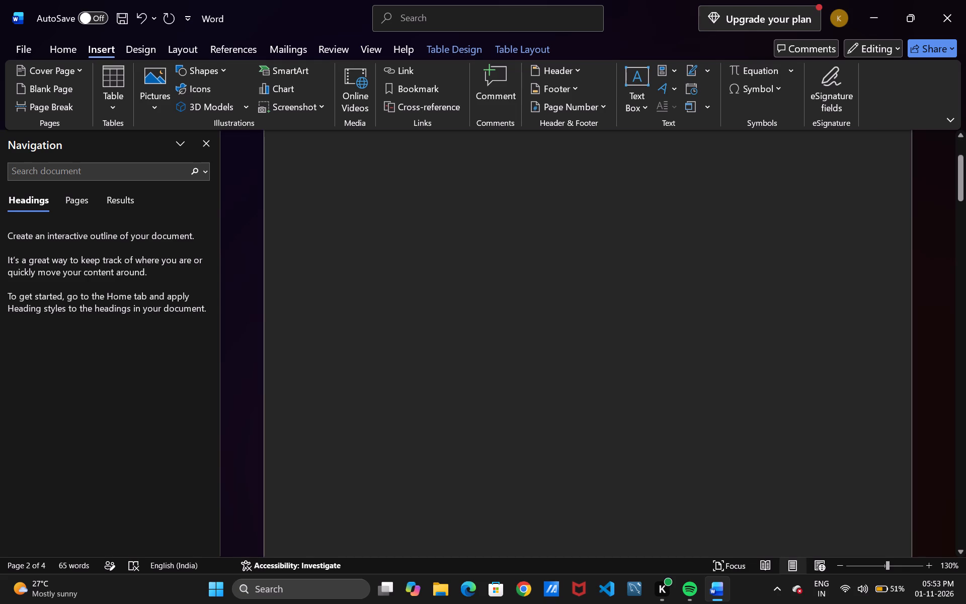
{"action": "scroll", "coordinate": [785, 332], "scroll_direction": "down", "scroll_amount": 1}
{"action": "scroll", "coordinate": [785, 332], "scroll_direction": "up", "scroll_amount": 1}
{"action": "right_click", "coordinate": [756, 198]}
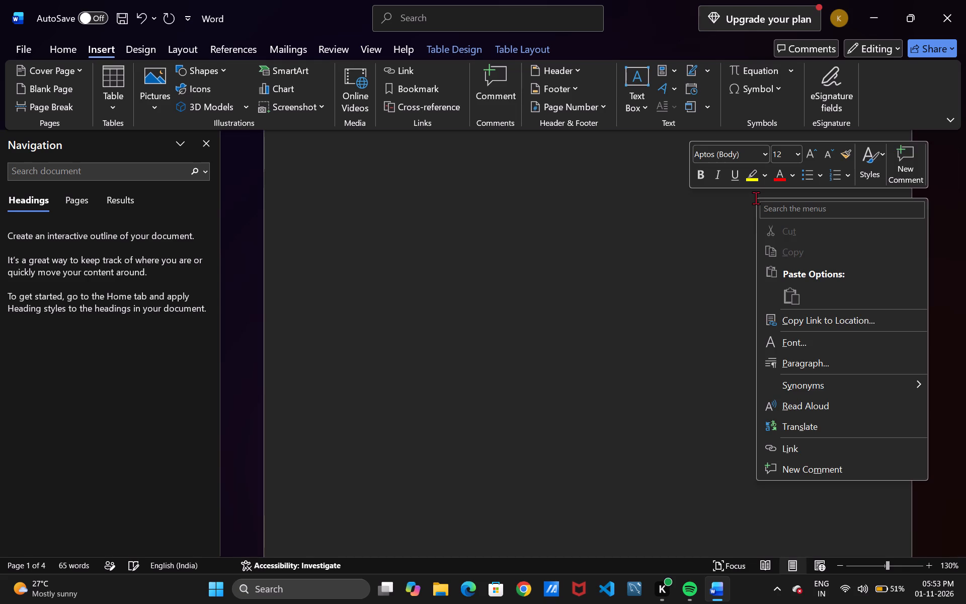
{"action": "scroll", "coordinate": [626, 359], "scroll_direction": "down", "scroll_amount": 4}
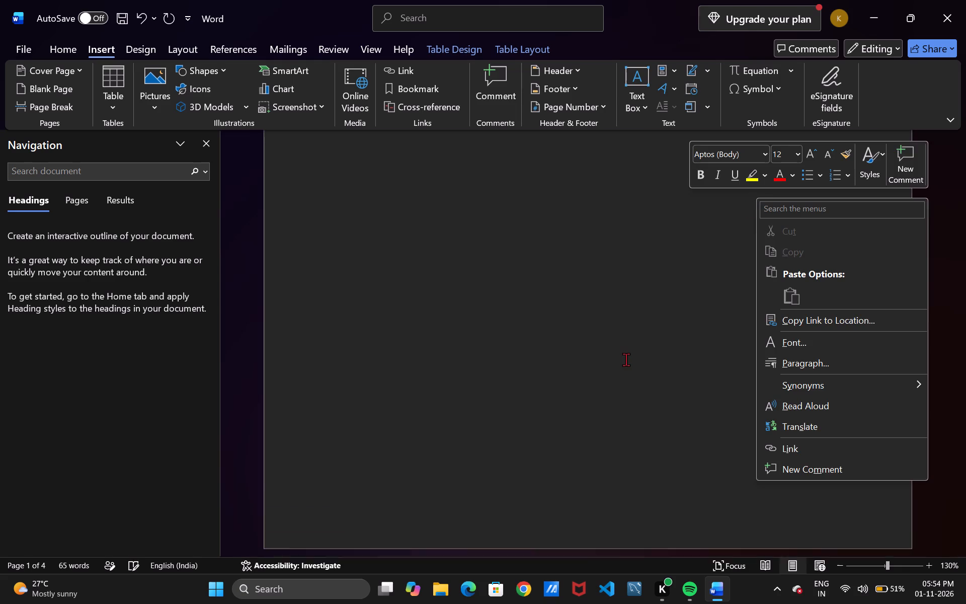
{"action": "left_click", "coordinate": [626, 359]}
{"action": "scroll", "coordinate": [626, 359], "scroll_direction": "down", "scroll_amount": 5}
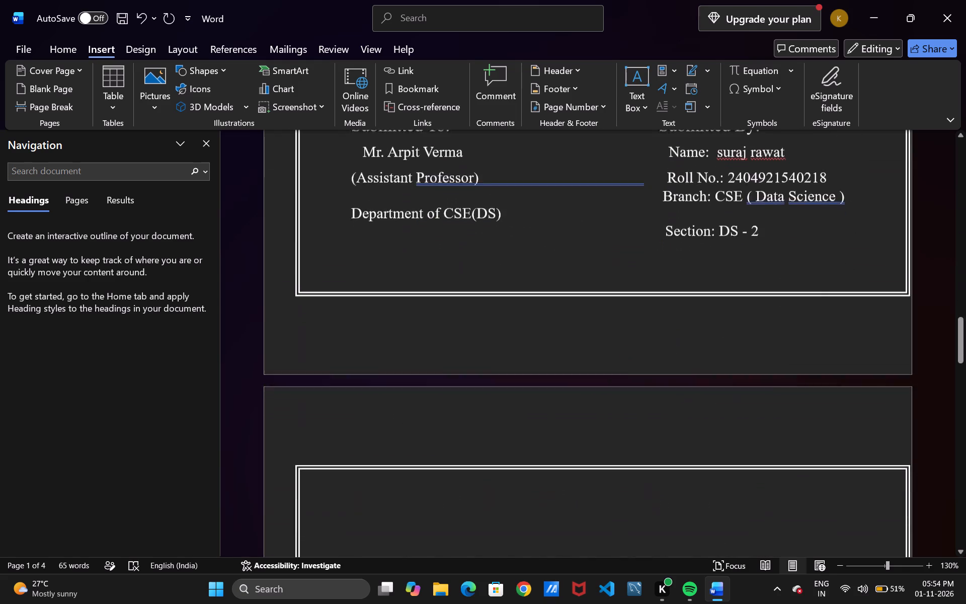
{"action": "scroll", "coordinate": [626, 359], "scroll_direction": "down", "scroll_amount": 3}
{"action": "scroll", "coordinate": [626, 359], "scroll_direction": "up", "scroll_amount": 5}
{"action": "scroll", "coordinate": [626, 359], "scroll_direction": "down", "scroll_amount": 1}
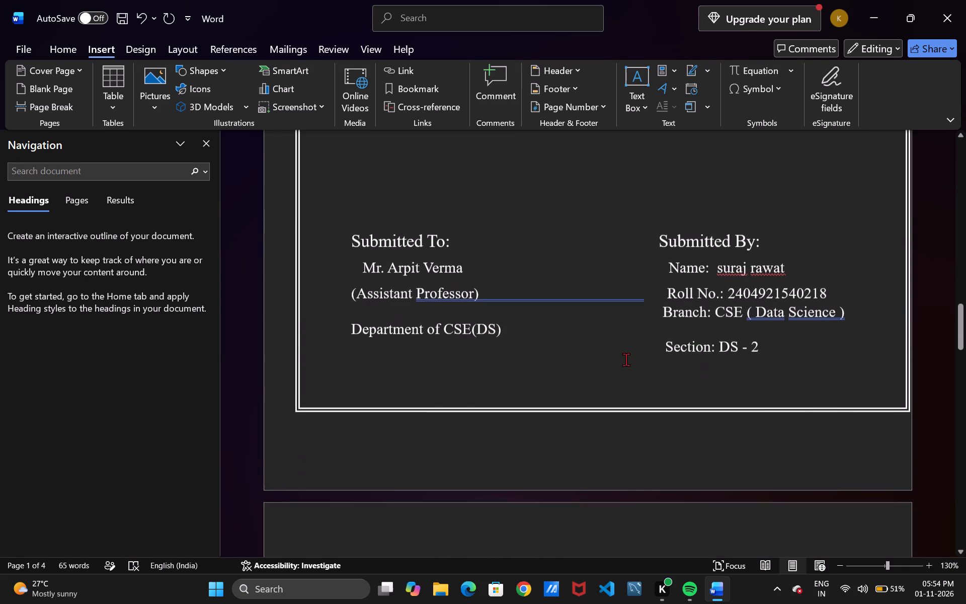
{"action": "scroll", "coordinate": [626, 359], "scroll_direction": "down", "scroll_amount": 1}
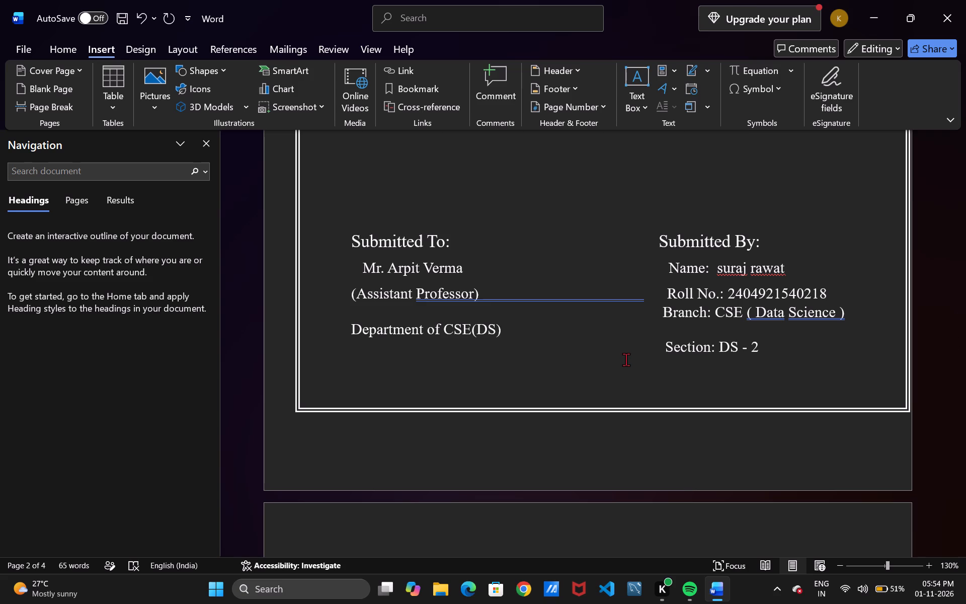
{"action": "scroll", "coordinate": [626, 359], "scroll_direction": "up", "scroll_amount": 1}
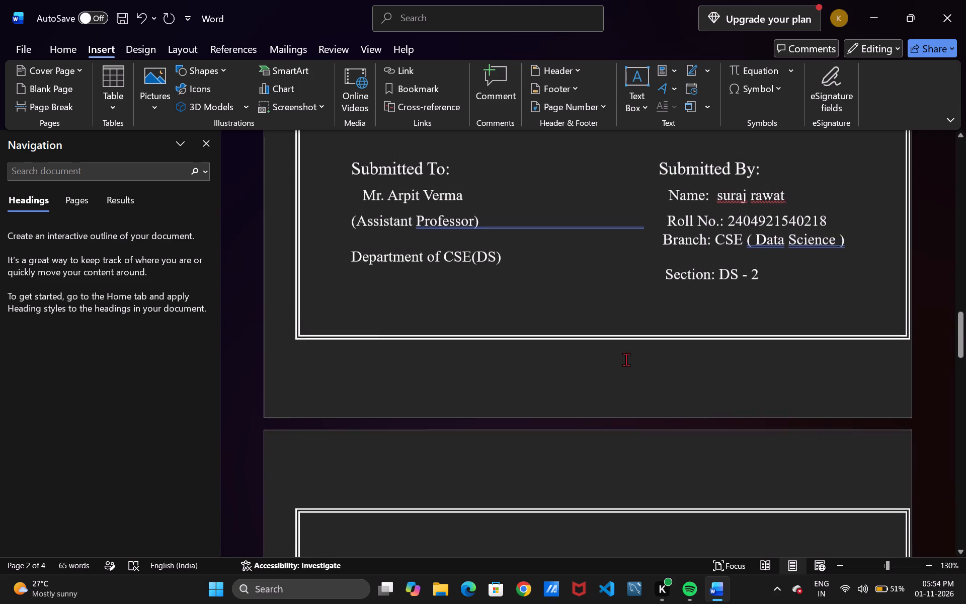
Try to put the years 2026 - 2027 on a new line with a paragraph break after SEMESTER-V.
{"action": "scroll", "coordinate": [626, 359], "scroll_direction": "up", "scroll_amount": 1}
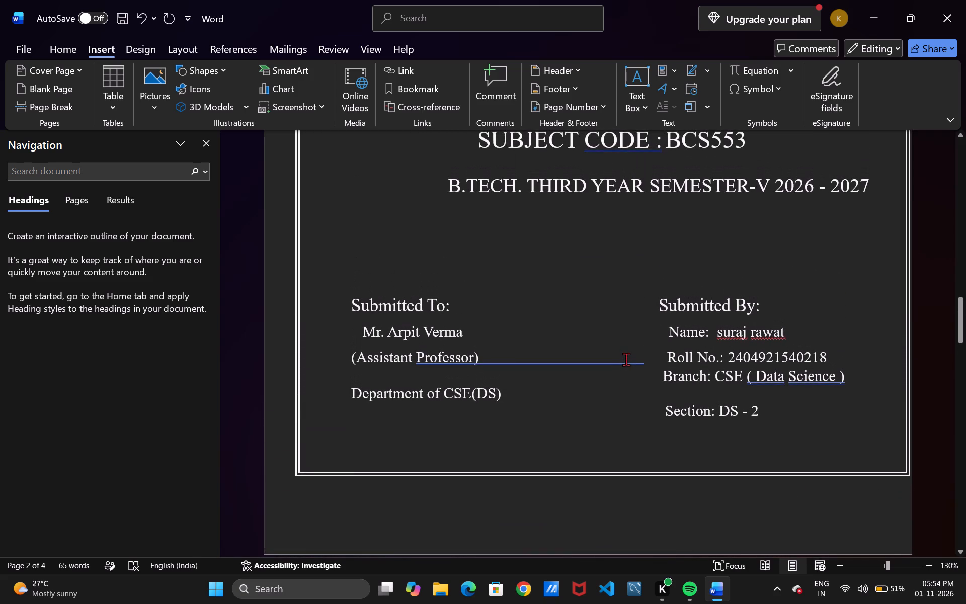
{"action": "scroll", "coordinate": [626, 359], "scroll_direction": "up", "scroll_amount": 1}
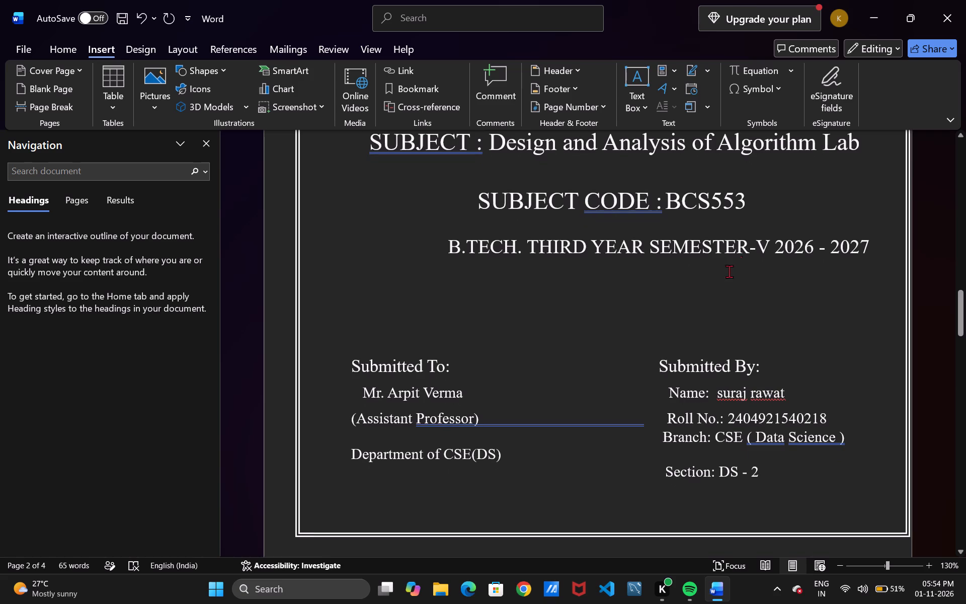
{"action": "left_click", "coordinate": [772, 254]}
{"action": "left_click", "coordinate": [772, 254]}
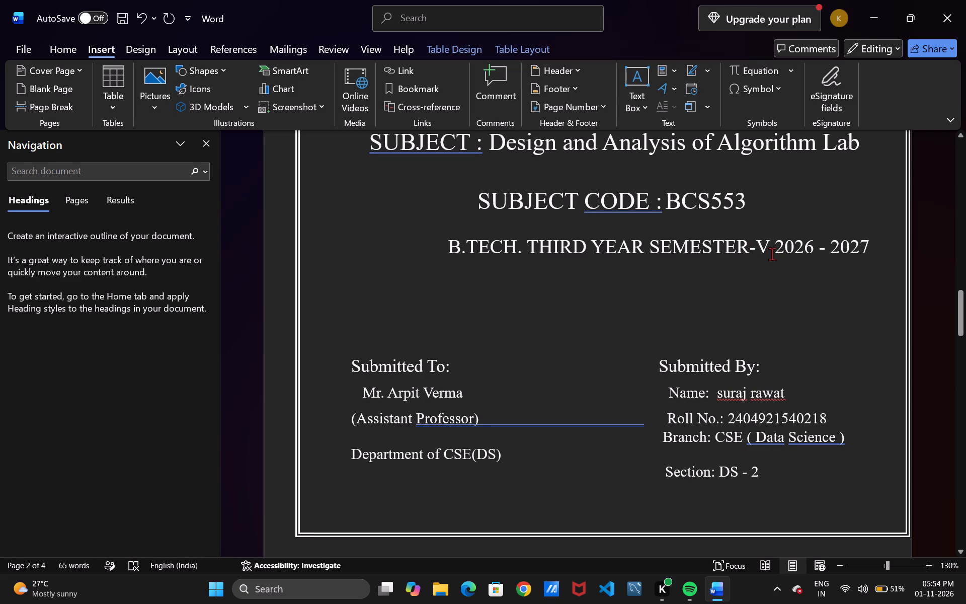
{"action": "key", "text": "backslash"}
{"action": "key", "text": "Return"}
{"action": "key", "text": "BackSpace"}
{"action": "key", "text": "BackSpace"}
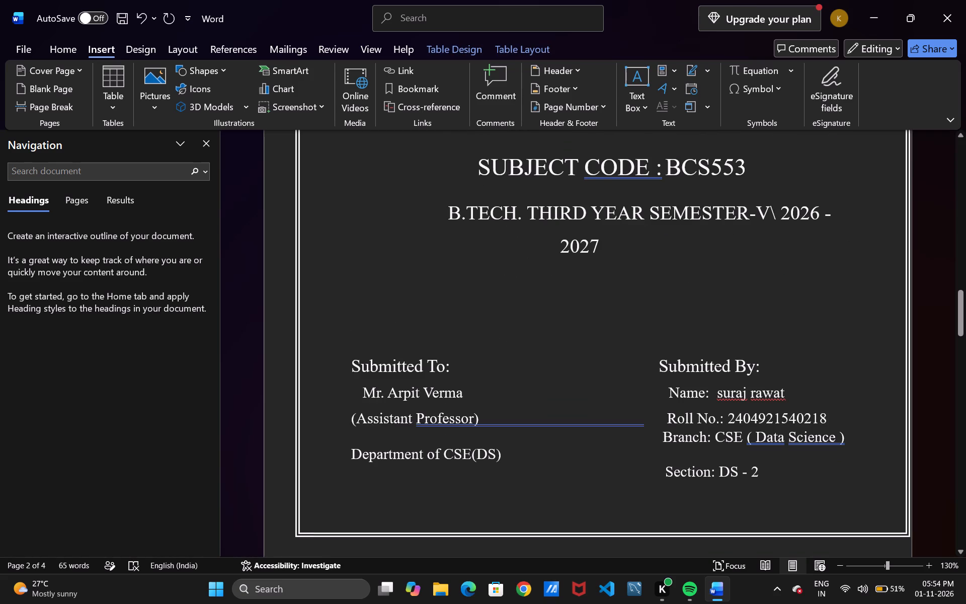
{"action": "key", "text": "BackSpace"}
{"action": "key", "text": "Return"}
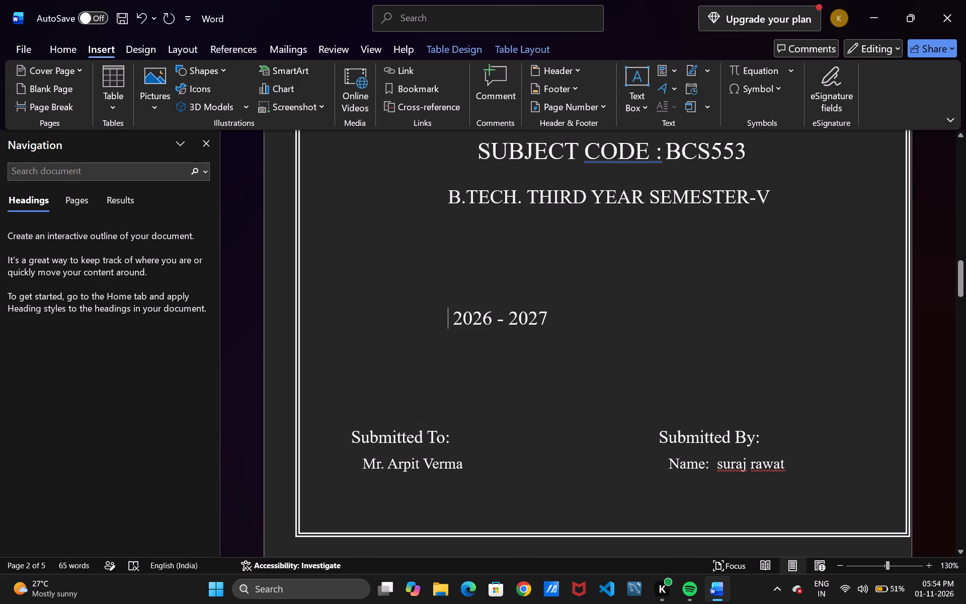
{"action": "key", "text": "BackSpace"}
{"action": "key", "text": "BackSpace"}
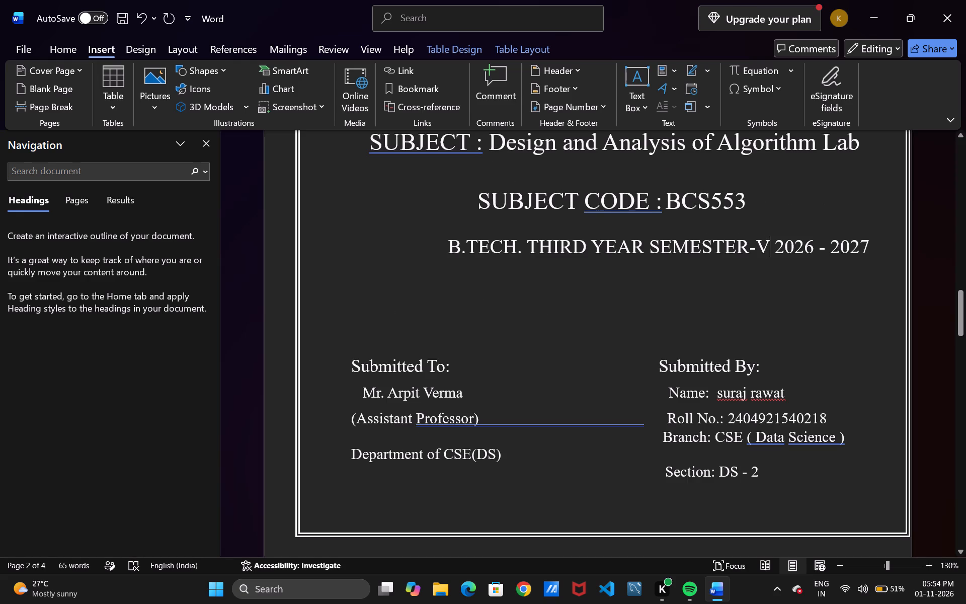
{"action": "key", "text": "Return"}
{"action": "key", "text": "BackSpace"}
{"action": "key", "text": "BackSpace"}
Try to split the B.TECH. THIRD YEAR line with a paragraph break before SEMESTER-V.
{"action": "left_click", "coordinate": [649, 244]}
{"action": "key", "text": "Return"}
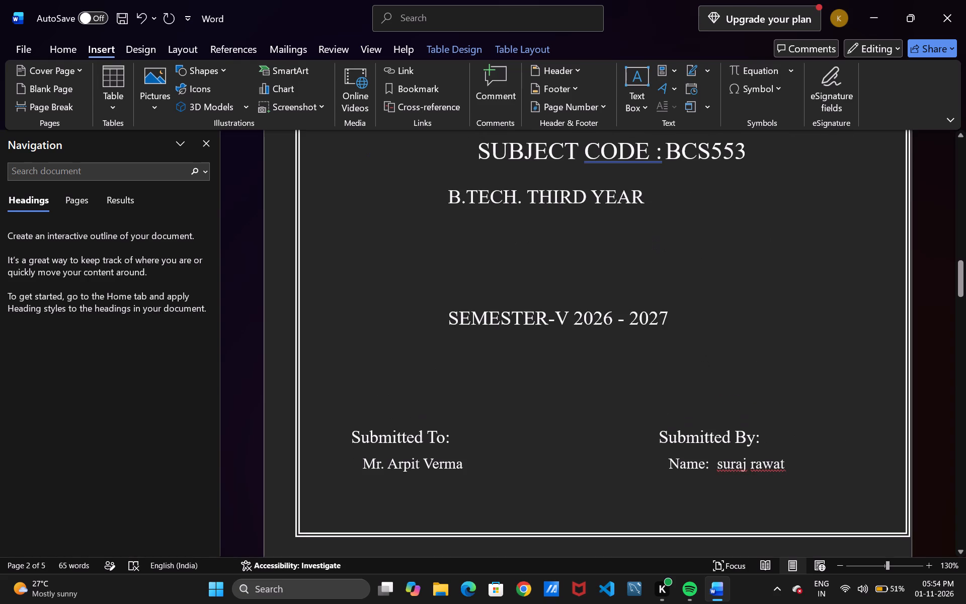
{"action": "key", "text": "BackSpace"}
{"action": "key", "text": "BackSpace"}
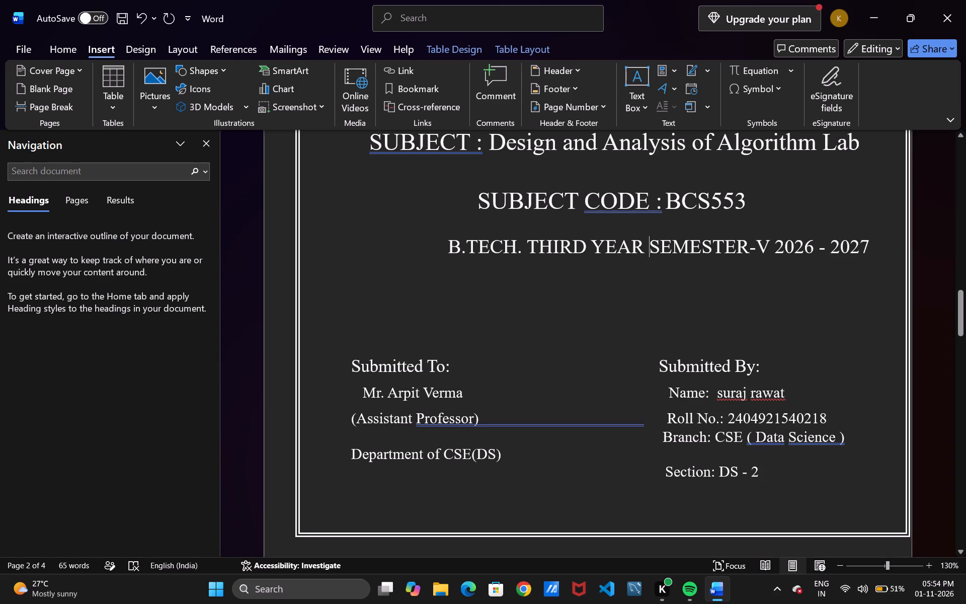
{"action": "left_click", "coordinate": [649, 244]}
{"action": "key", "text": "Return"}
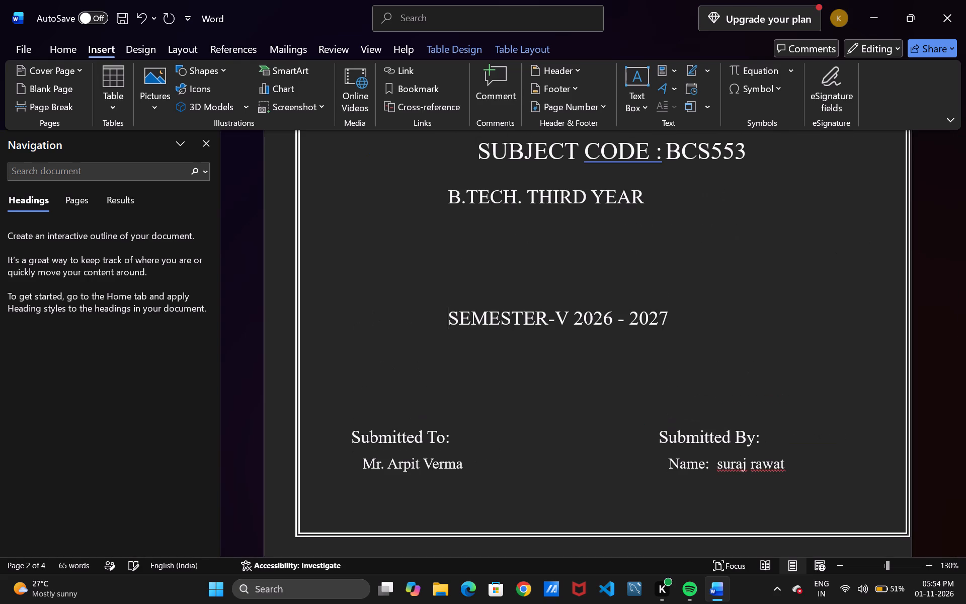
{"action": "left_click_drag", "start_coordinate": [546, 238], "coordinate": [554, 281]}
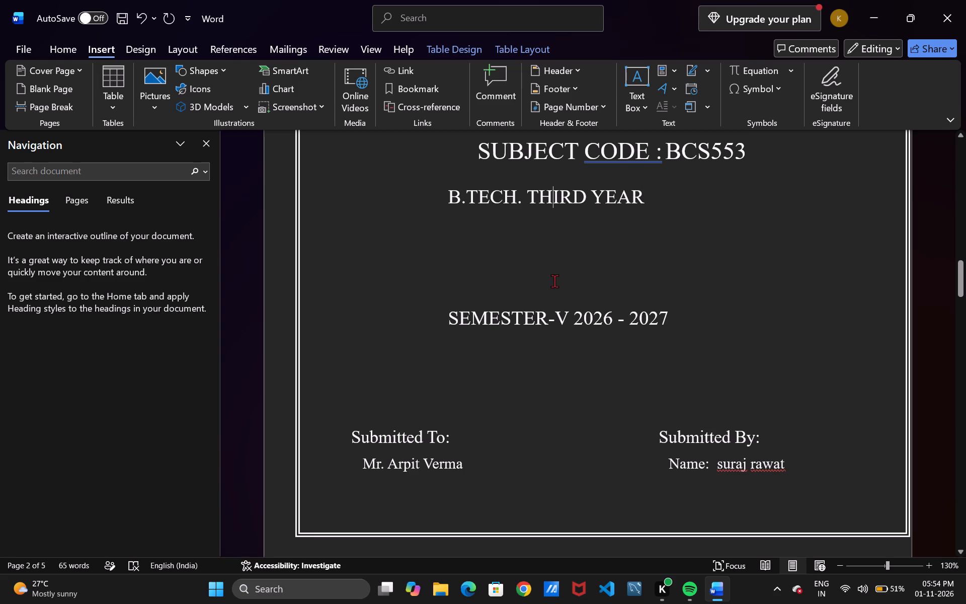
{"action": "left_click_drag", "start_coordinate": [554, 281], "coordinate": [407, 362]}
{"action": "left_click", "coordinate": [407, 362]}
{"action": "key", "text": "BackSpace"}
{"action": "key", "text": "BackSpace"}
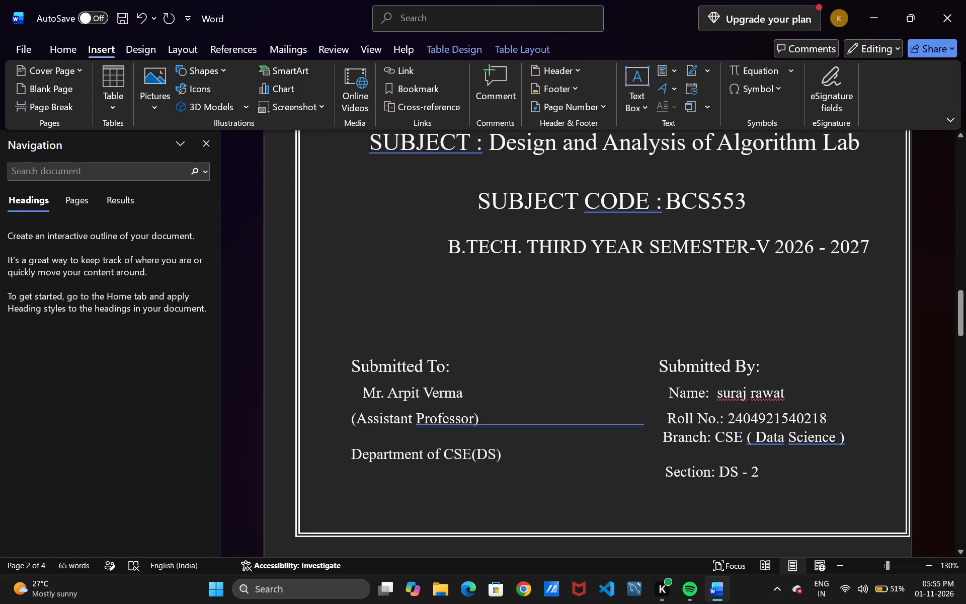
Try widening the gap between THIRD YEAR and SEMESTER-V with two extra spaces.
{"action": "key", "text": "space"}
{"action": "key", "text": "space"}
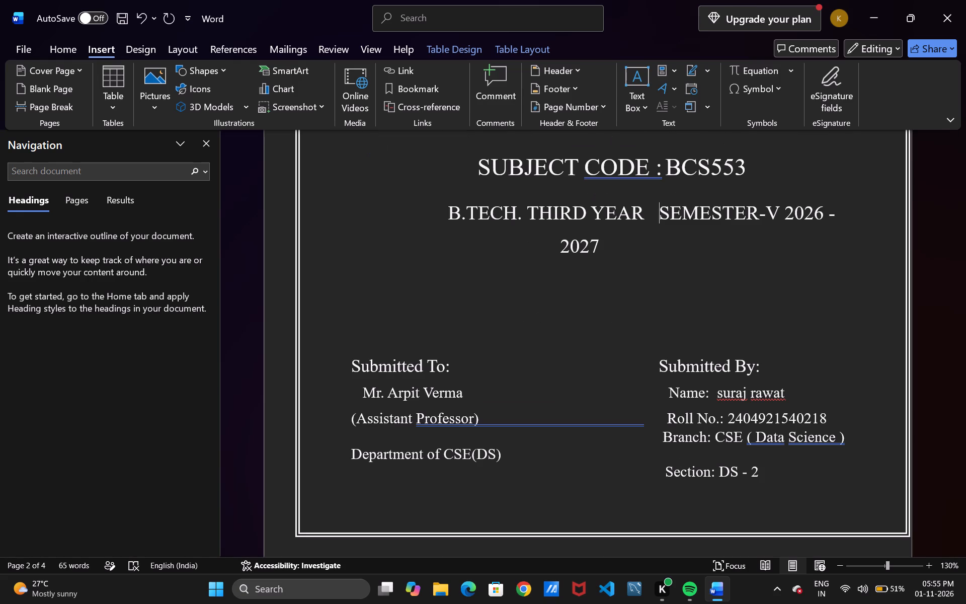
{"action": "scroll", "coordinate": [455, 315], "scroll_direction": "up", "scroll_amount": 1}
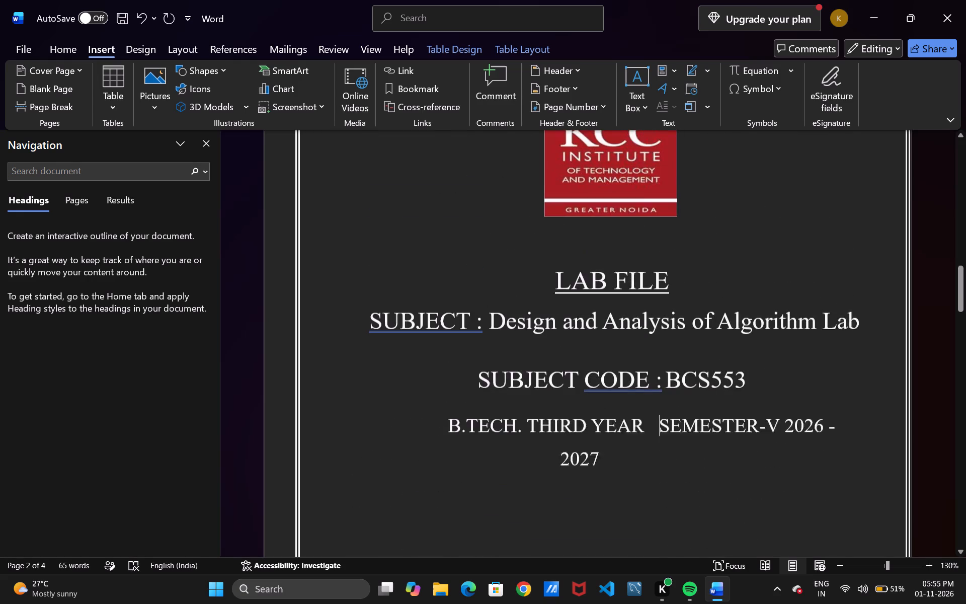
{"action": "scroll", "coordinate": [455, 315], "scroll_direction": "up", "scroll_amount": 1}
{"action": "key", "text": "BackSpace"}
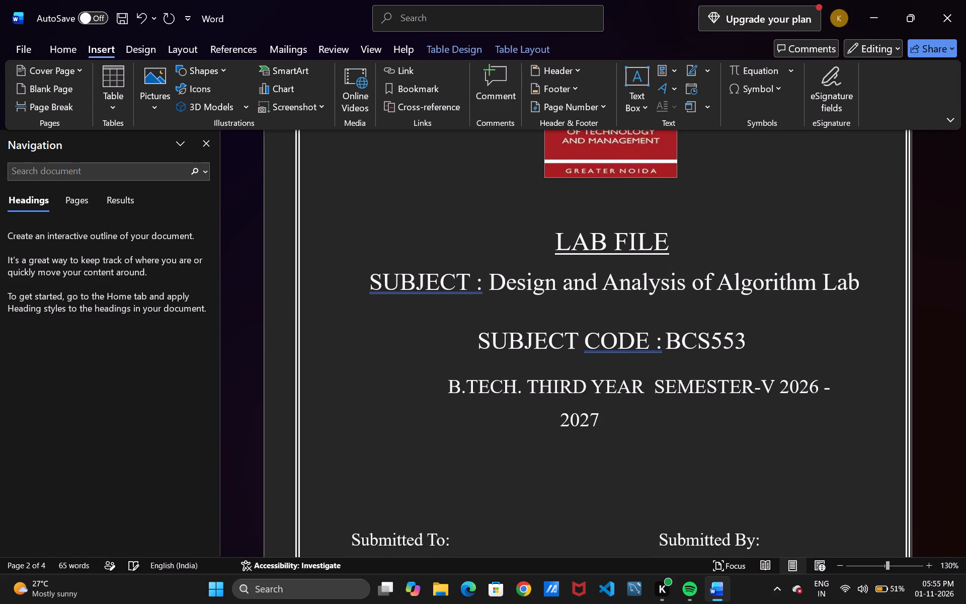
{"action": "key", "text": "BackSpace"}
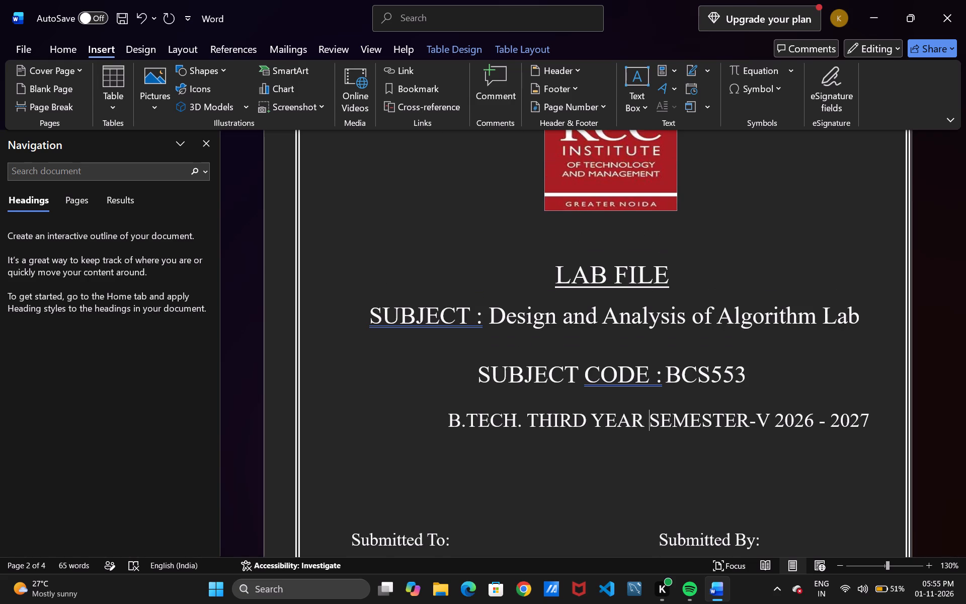
Enclose SEMESTER-V in parentheses on the B.TECH. THIRD YEAR line.
{"action": "key", "text": "shift+parenleft"}
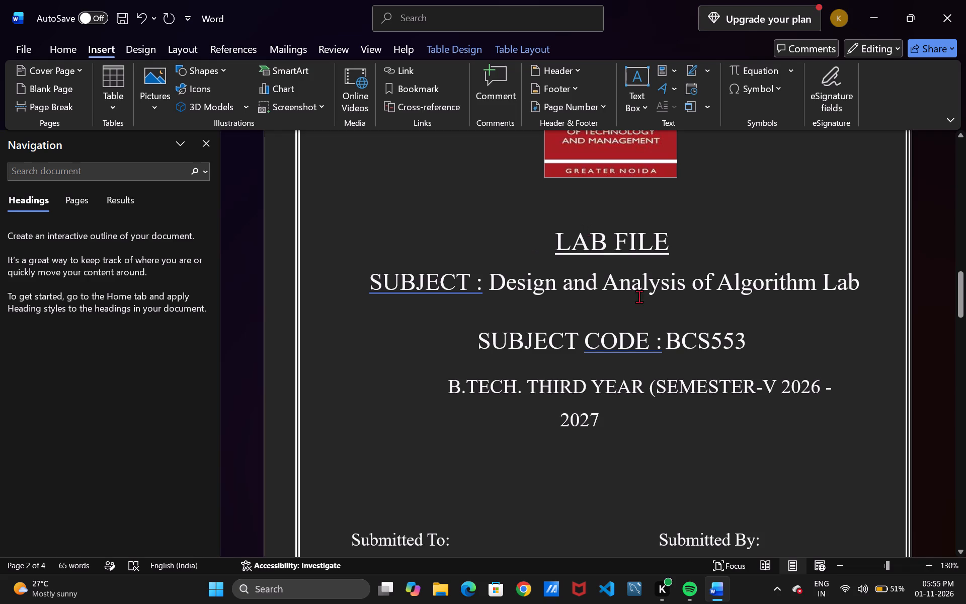
{"action": "left_click", "coordinate": [776, 384]}
{"action": "key", "text": "shift+parenright"}
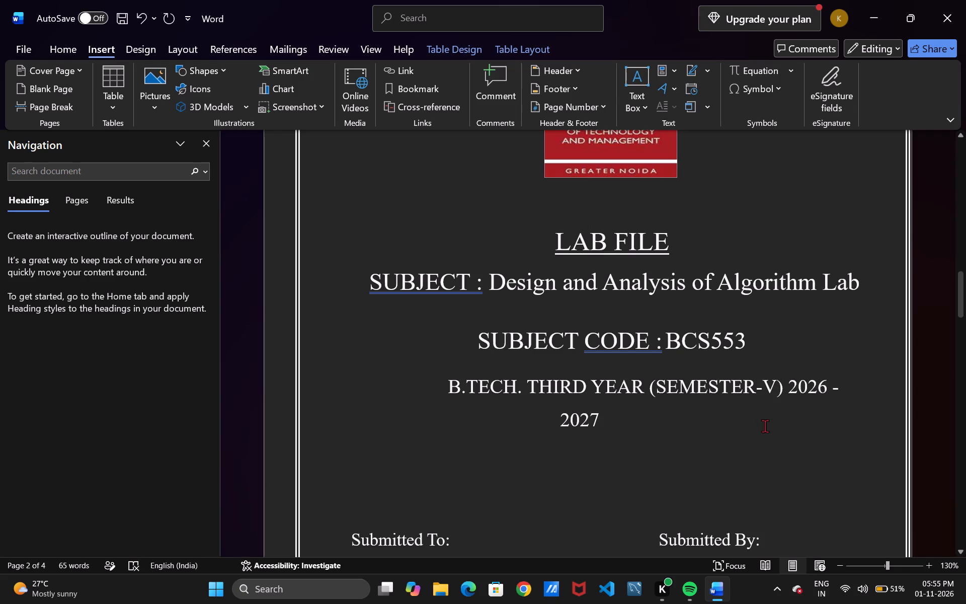
Insert eleven extra spaces before 2026 - 2027 so the whole year range wraps onto its own line below (SEMESTER-V).
{"action": "left_click", "coordinate": [794, 383]}
{"action": "key", "text": "space"}
{"action": "key", "text": "BackSpace"}
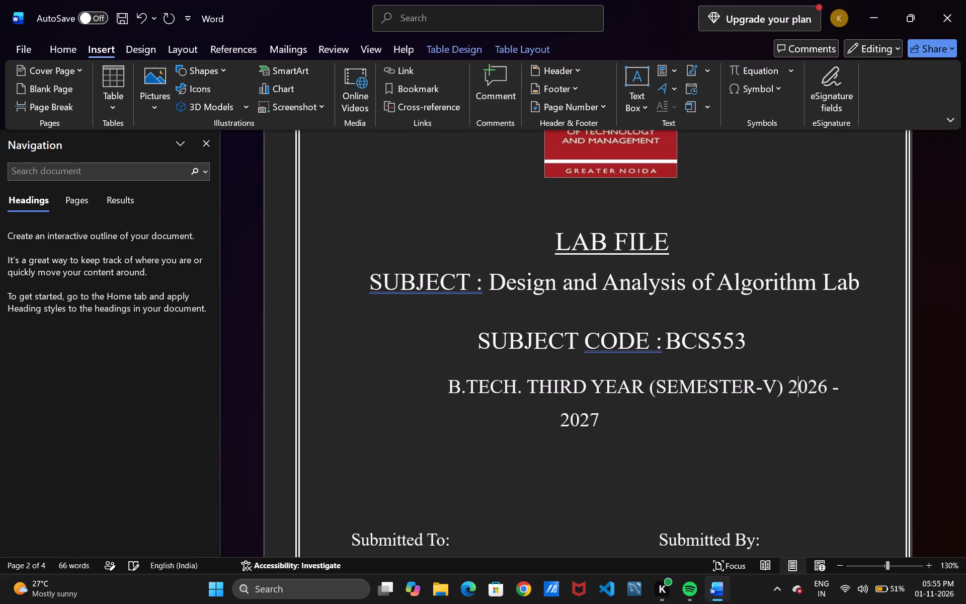
{"action": "key", "text": "Left"}
{"action": "key", "text": "space"}
{"action": "key", "text": "space"}
{"action": "key", "text": "space"}
{"action": "key", "text": "space"}
{"action": "key", "text": "space"}
{"action": "key", "text": "space"}
{"action": "key", "text": "space"}
{"action": "key", "text": "space"}
{"action": "key", "text": "space"}
{"action": "key", "text": "space"}
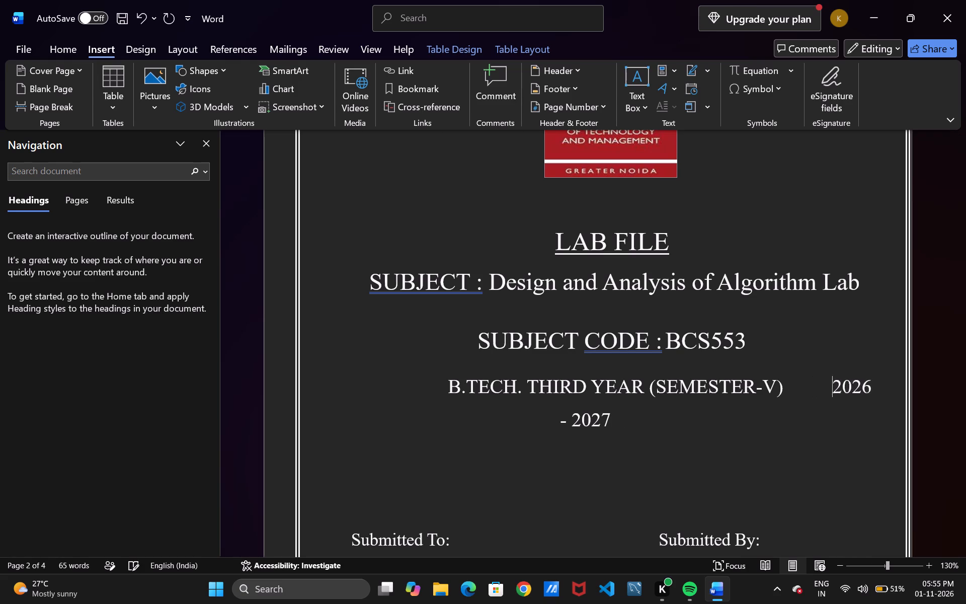
{"action": "key", "text": "space"}
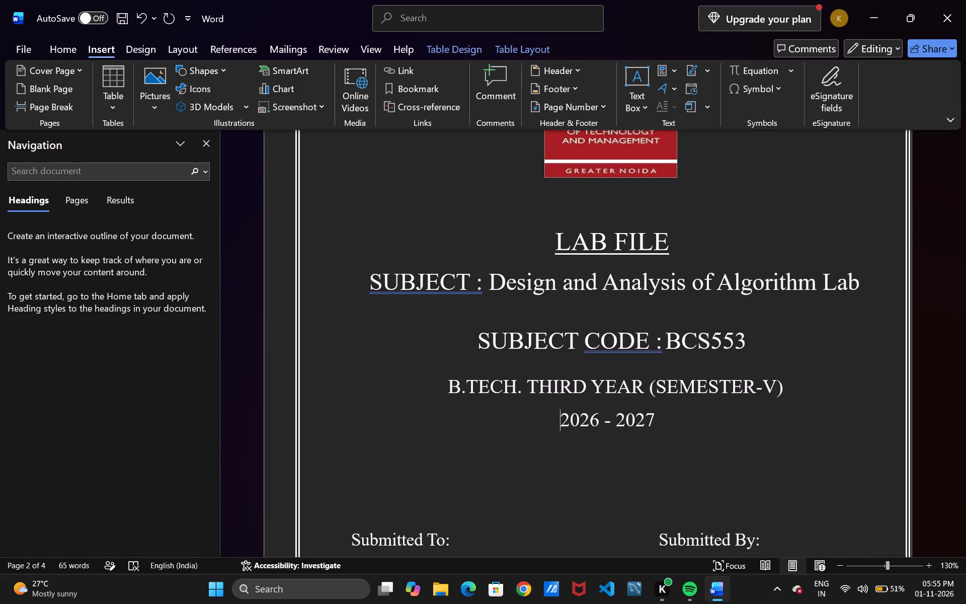
Review the front page layout from the institute heading to the Submitted To and Submitted By blocks.
{"action": "scroll", "coordinate": [794, 383], "scroll_direction": "down", "scroll_amount": 1}
{"action": "scroll", "coordinate": [794, 383], "scroll_direction": "up", "scroll_amount": 1}
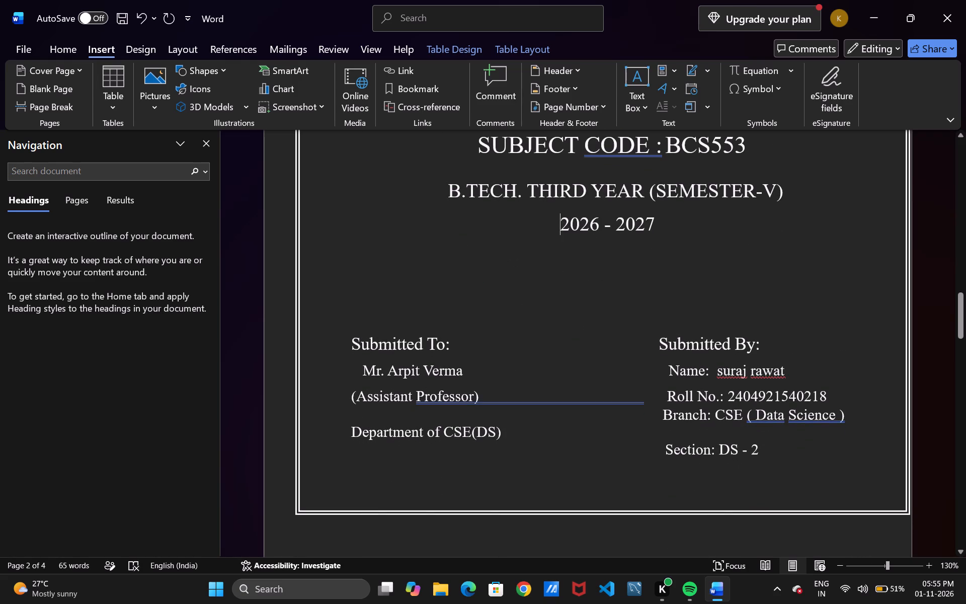
{"action": "scroll", "coordinate": [794, 383], "scroll_direction": "up", "scroll_amount": 3}
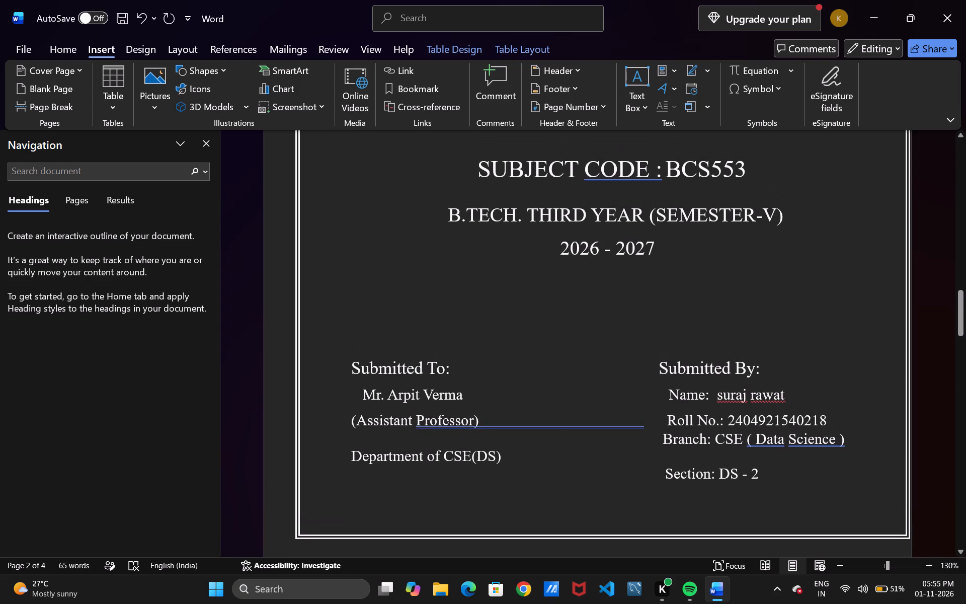
{"action": "scroll", "coordinate": [794, 383], "scroll_direction": "up", "scroll_amount": 3}
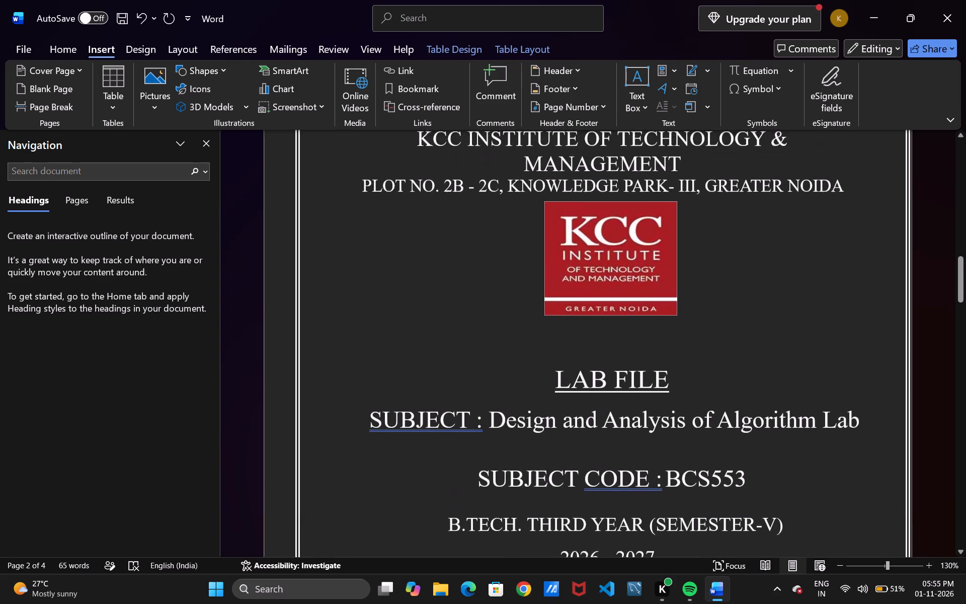
{"action": "scroll", "coordinate": [794, 383], "scroll_direction": "up", "scroll_amount": 1}
{"action": "scroll", "coordinate": [794, 383], "scroll_direction": "down", "scroll_amount": 4}
{"action": "scroll", "coordinate": [794, 383], "scroll_direction": "up", "scroll_amount": 1}
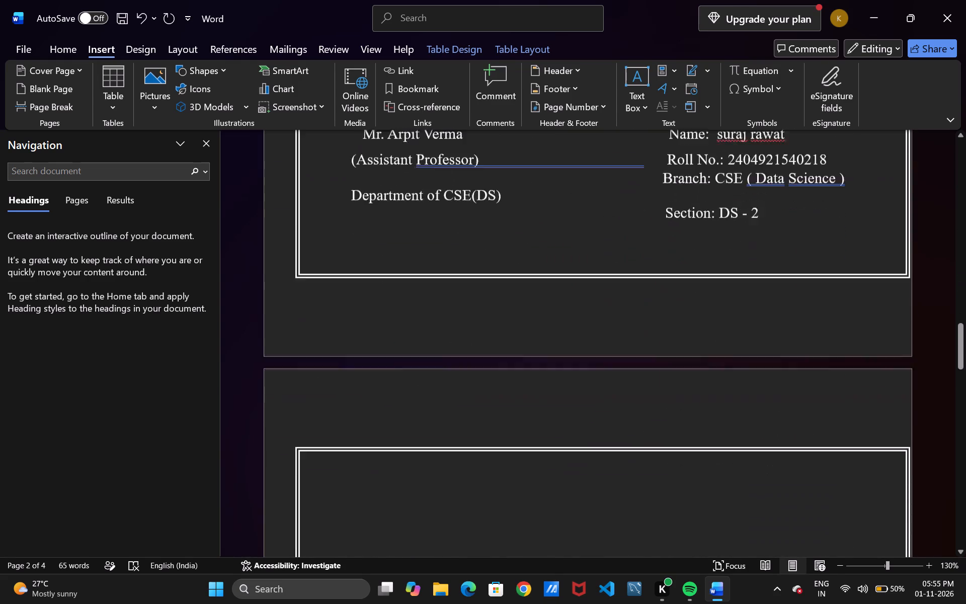
{"action": "scroll", "coordinate": [794, 383], "scroll_direction": "up", "scroll_amount": 1}
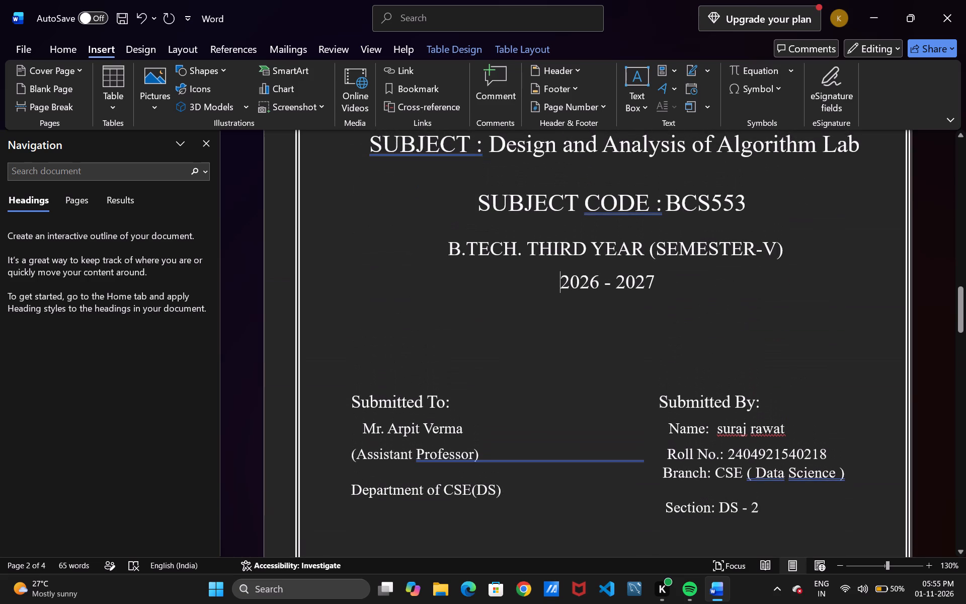
{"action": "scroll", "coordinate": [794, 383], "scroll_direction": "up", "scroll_amount": 2}
{"action": "scroll", "coordinate": [794, 383], "scroll_direction": "down", "scroll_amount": 2}
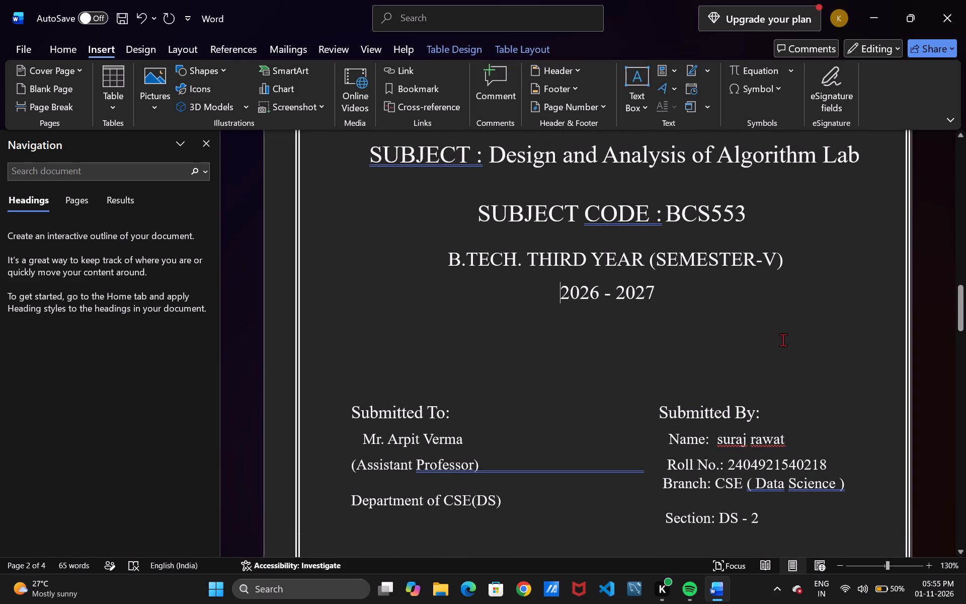
Save the document under the file name suraj as a .docx in the OneDrive Documents folder.
{"action": "key", "text": "ctrl+s"}
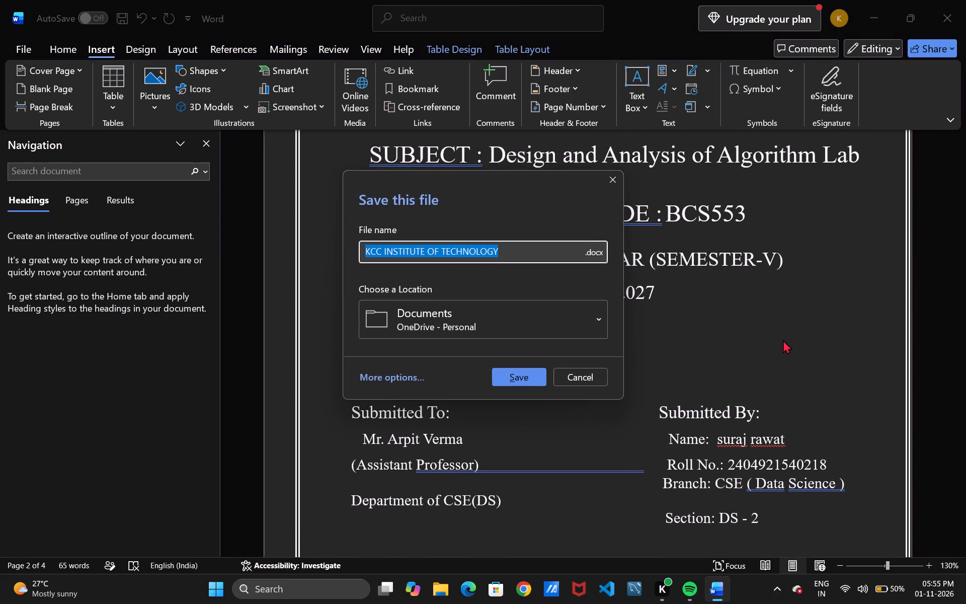
{"action": "key", "text": "BackSpace"}
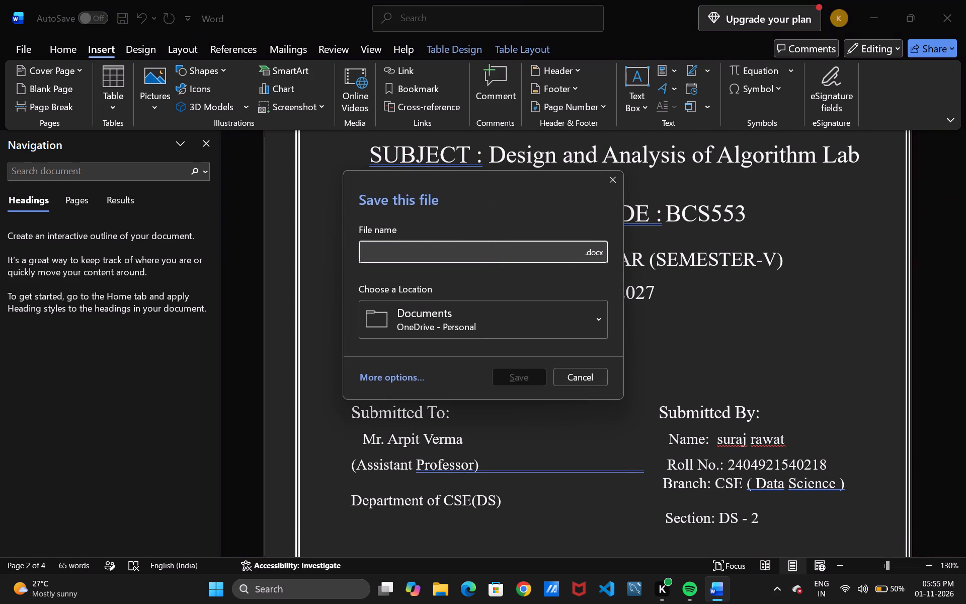
{"action": "type", "text": "kk"}
{"action": "key", "text": "BackSpace"}
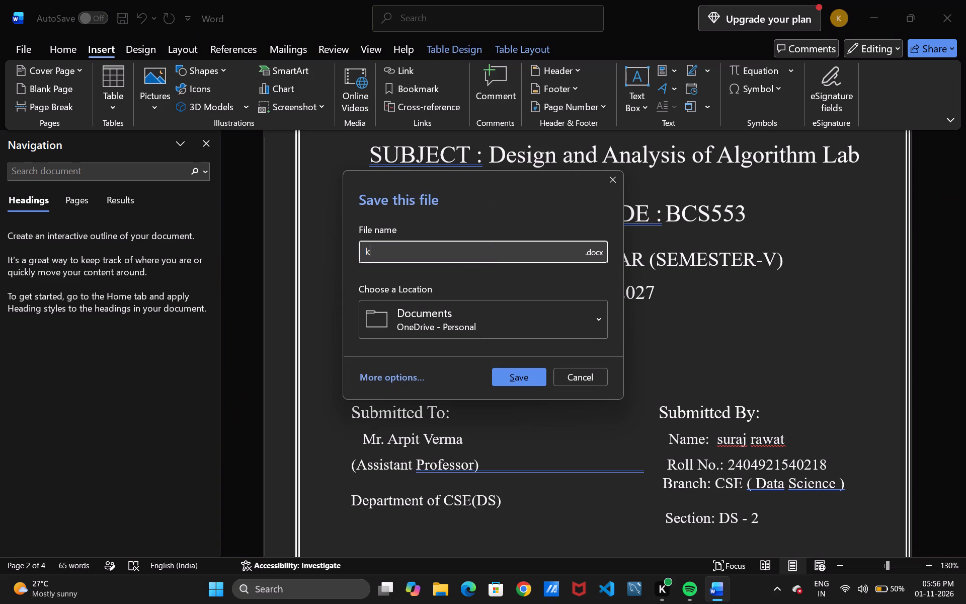
{"action": "type", "text": "kk"}
{"action": "key", "text": "BackSpace"}
{"action": "key", "text": "BackSpace"}
{"action": "key", "text": "BackSpace"}
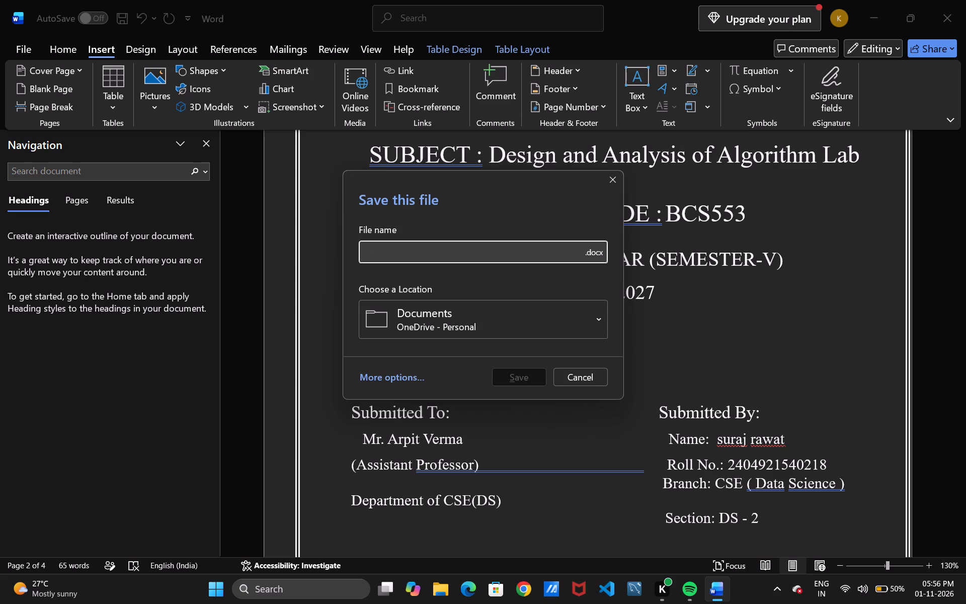
{"action": "type", "text": "suraj"}
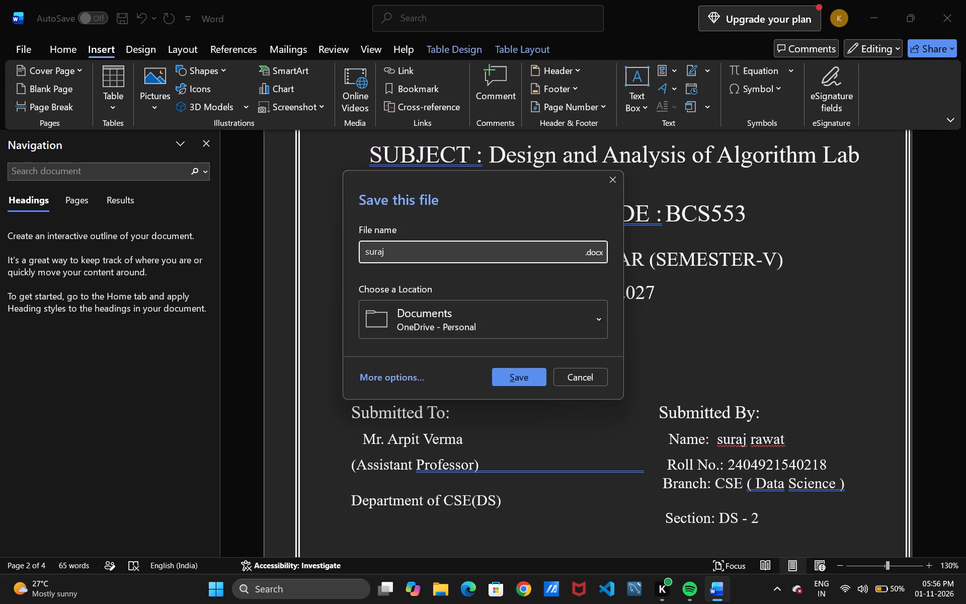
{"action": "left_click", "coordinate": [521, 380]}
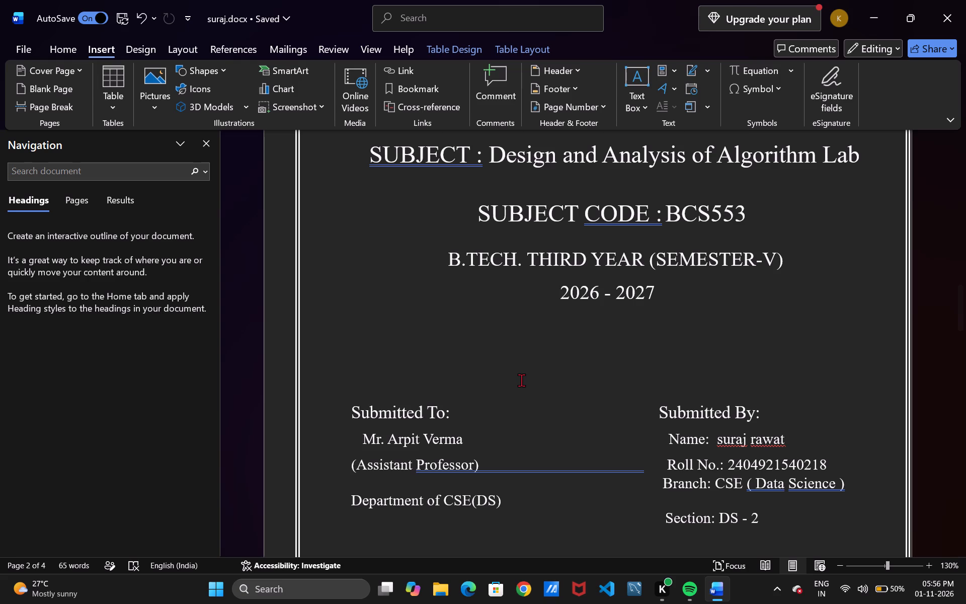
{"action": "key", "text": "ctrl+s"}
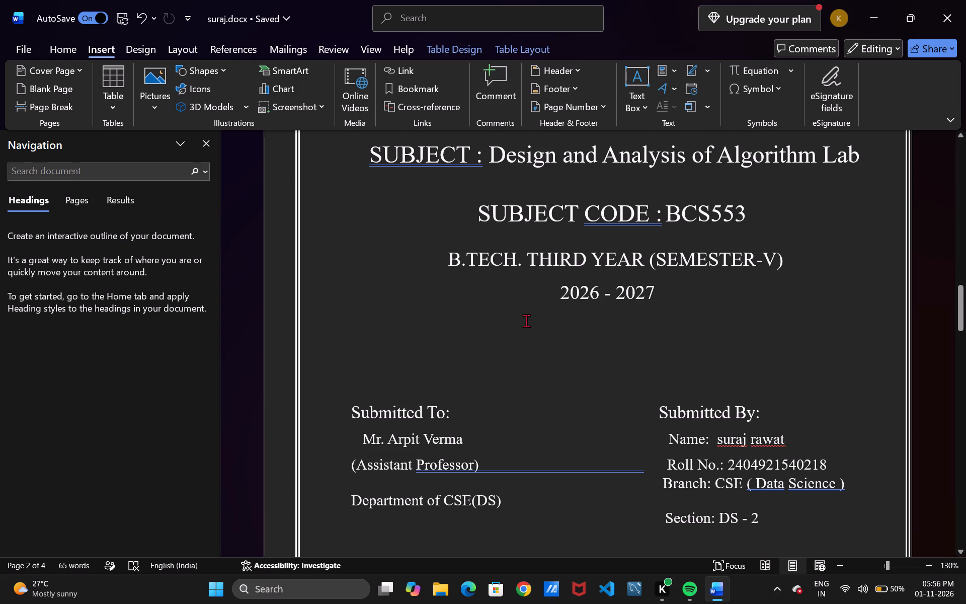
{"action": "key", "text": "ctrl+s"}
Capitalize the first letters of the student's first name and surname on the Name line under Submitted By.
{"action": "scroll", "coordinate": [526, 321], "scroll_direction": "down", "scroll_amount": 2}
{"action": "scroll", "coordinate": [526, 321], "scroll_direction": "up", "scroll_amount": 2}
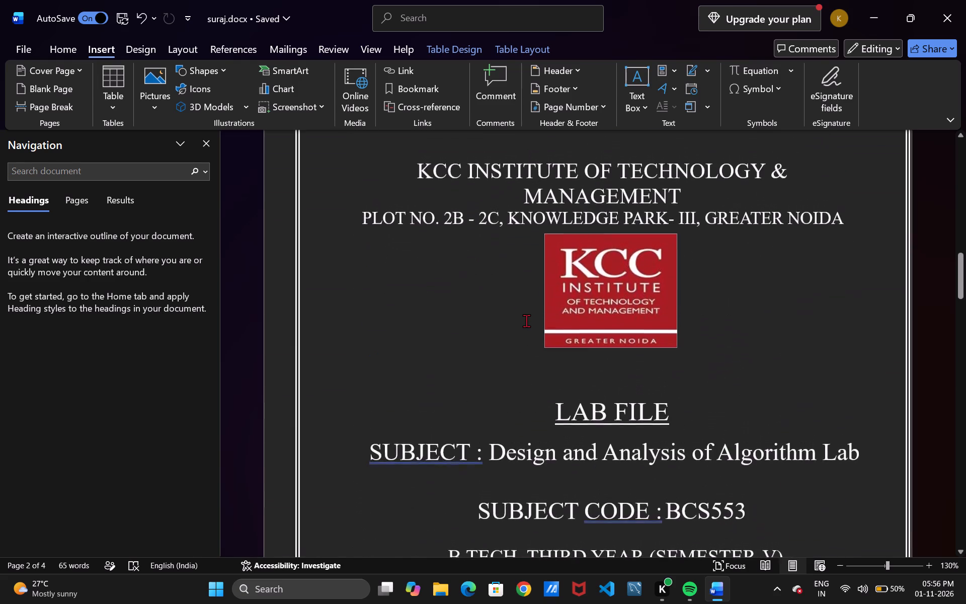
{"action": "scroll", "coordinate": [526, 321], "scroll_direction": "up", "scroll_amount": 1}
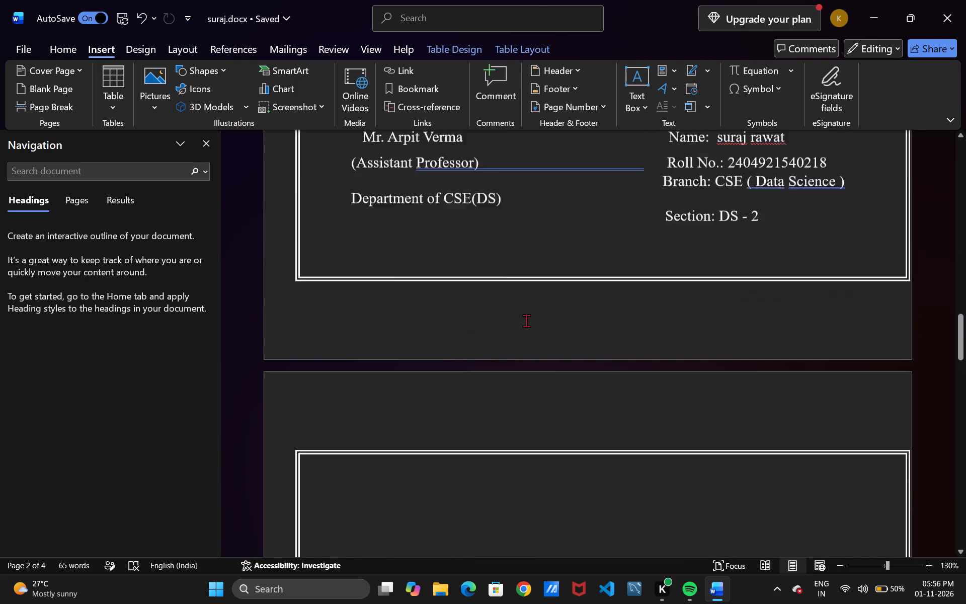
{"action": "scroll", "coordinate": [526, 321], "scroll_direction": "up", "scroll_amount": 1}
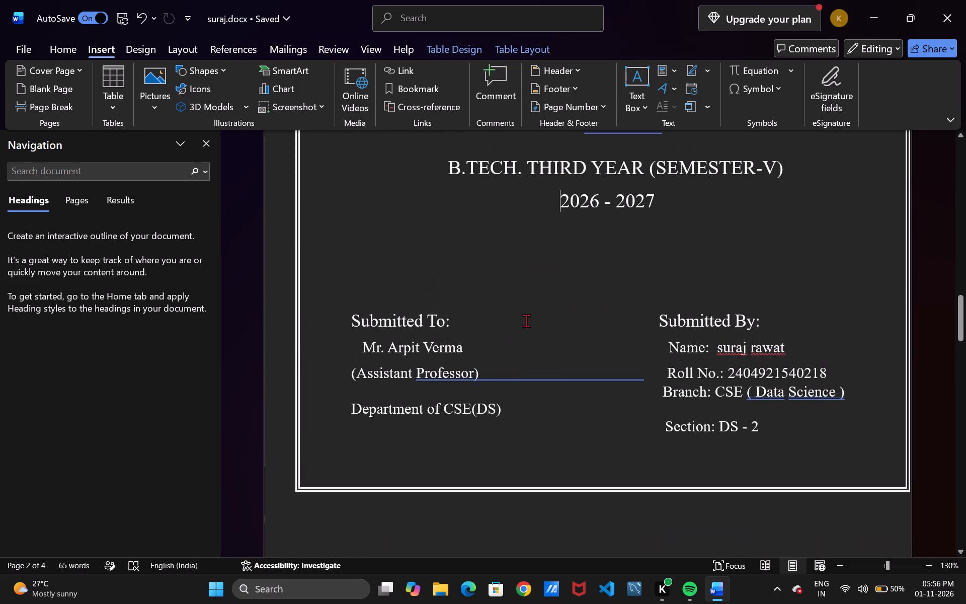
{"action": "left_click", "coordinate": [722, 345]}
{"action": "key", "text": "BackSpace"}
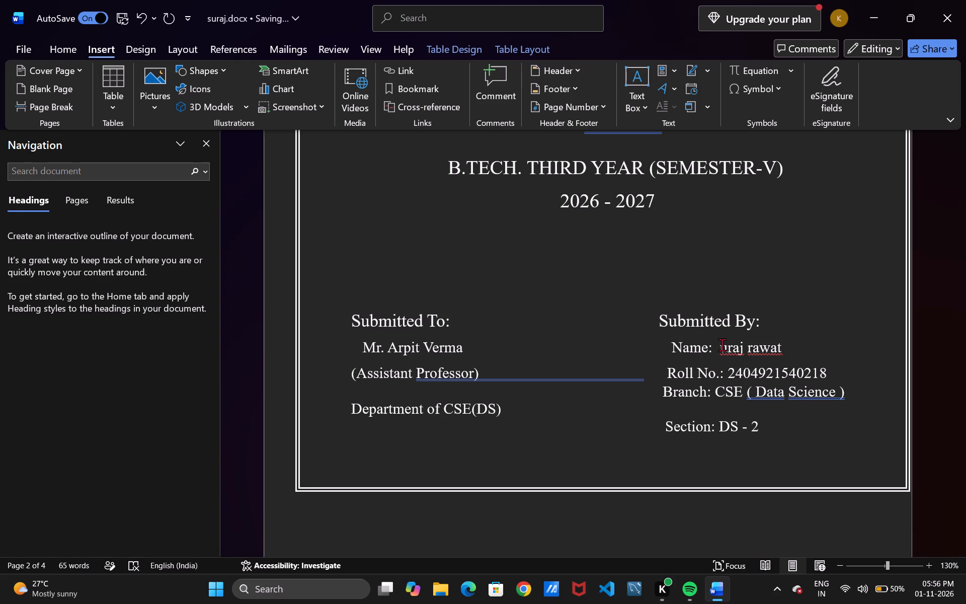
{"action": "key", "text": "s"}
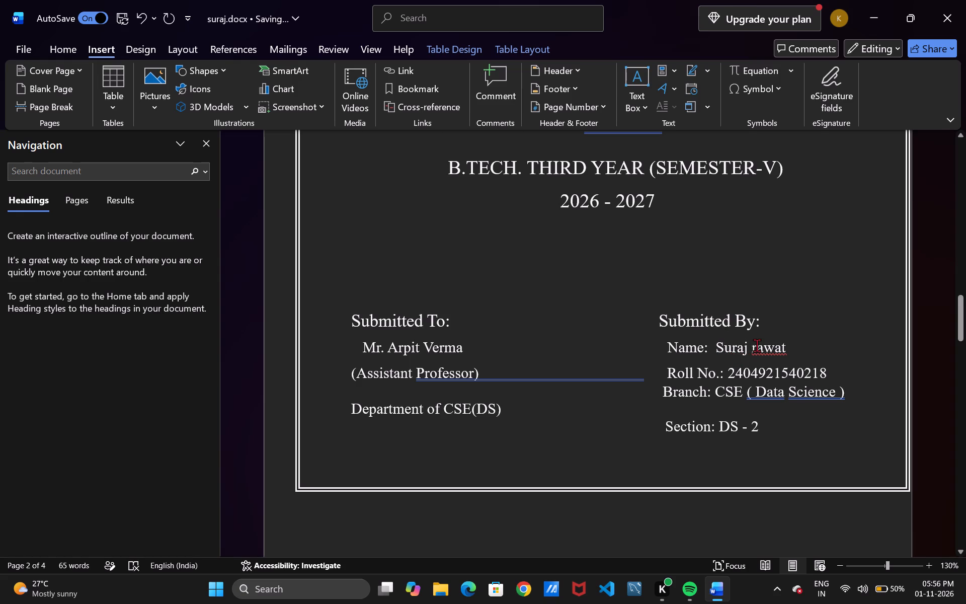
{"action": "left_click", "coordinate": [757, 345]}
{"action": "key", "text": "BackSpace"}
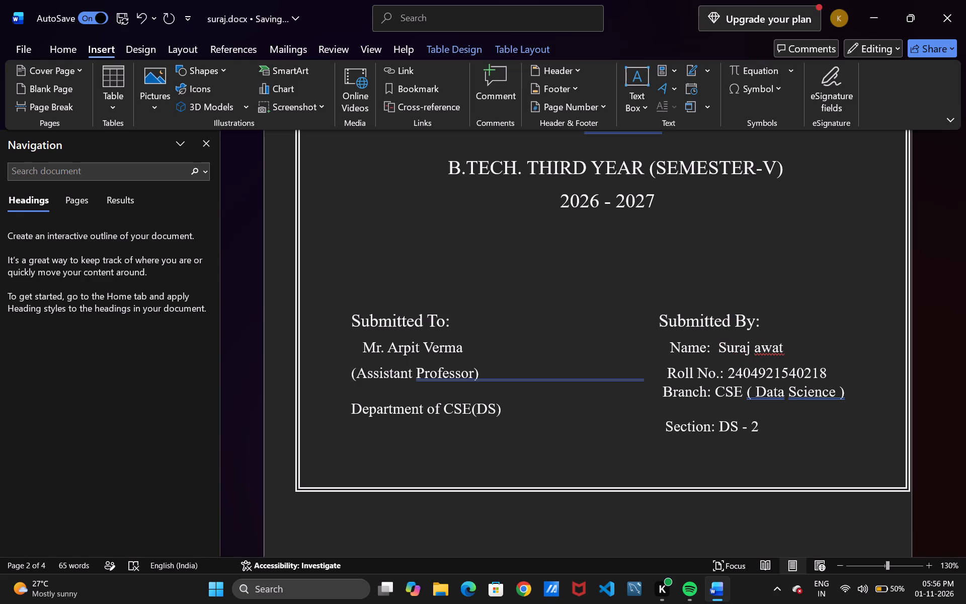
{"action": "key", "text": "r"}
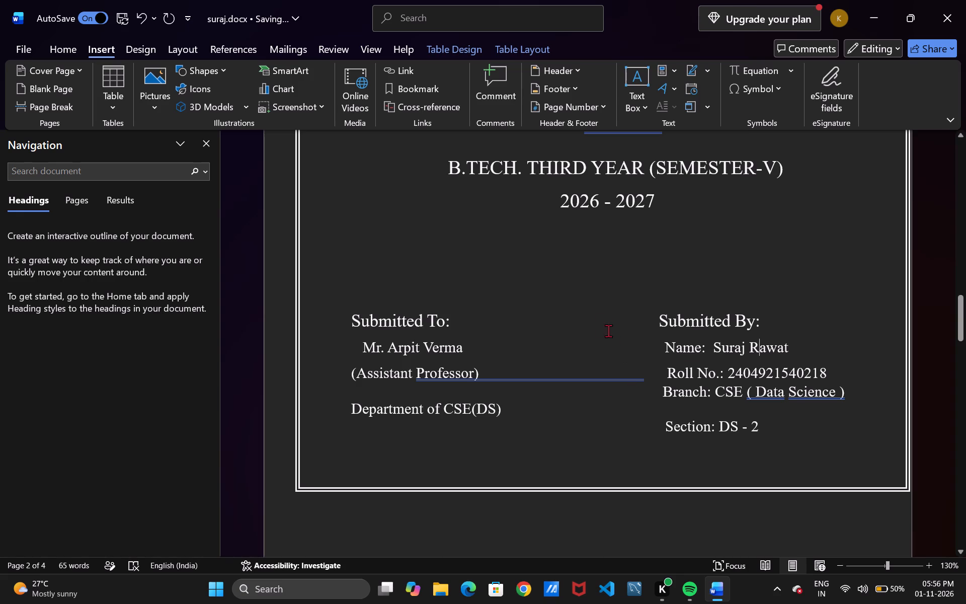
Check the front page from the institute heading to the Submitted By block and save the document.
{"action": "scroll", "coordinate": [599, 321], "scroll_direction": "down", "scroll_amount": 1}
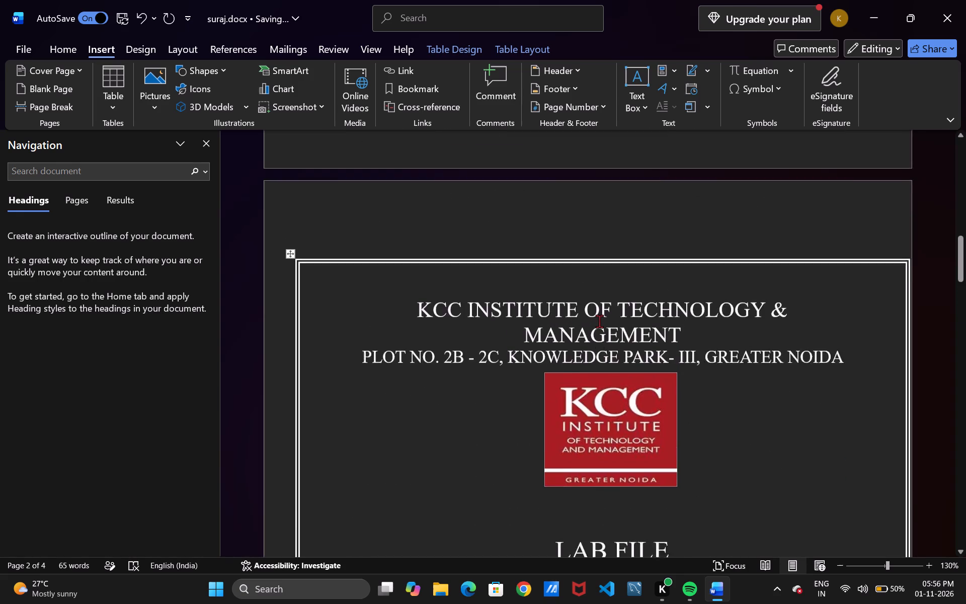
{"action": "scroll", "coordinate": [599, 321], "scroll_direction": "down", "scroll_amount": 1}
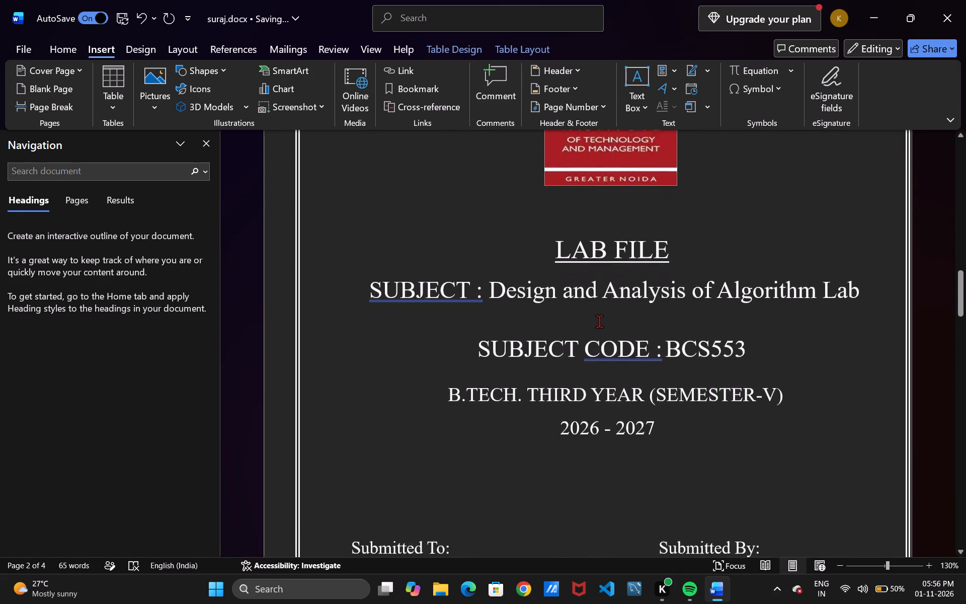
{"action": "scroll", "coordinate": [599, 321], "scroll_direction": "down", "scroll_amount": 1}
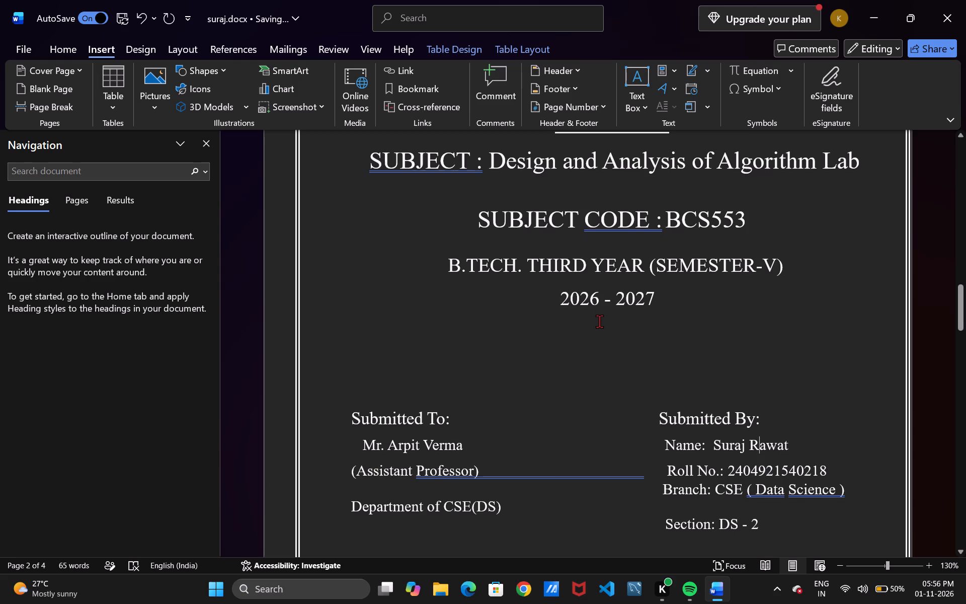
{"action": "key", "text": "ctrl+s"}
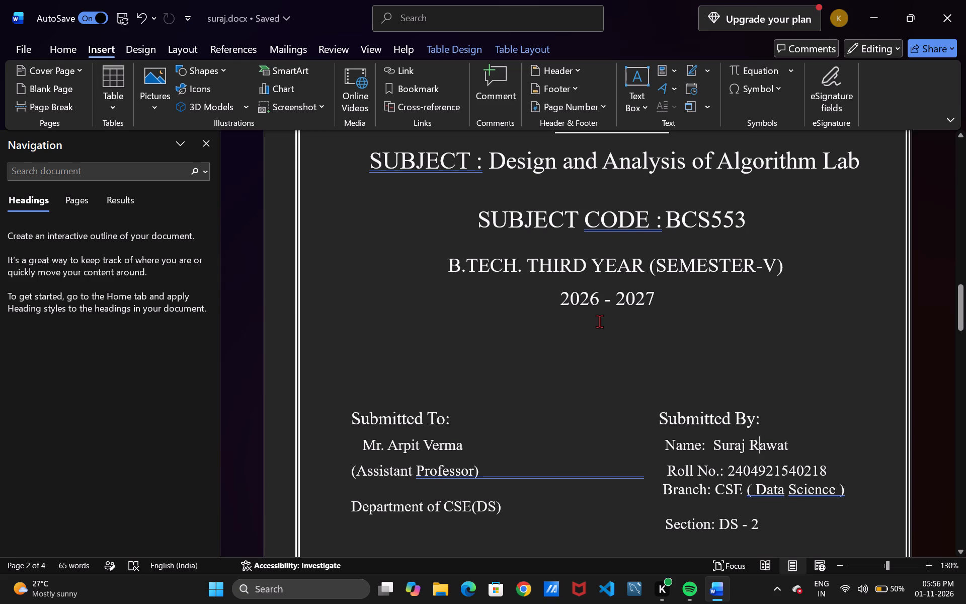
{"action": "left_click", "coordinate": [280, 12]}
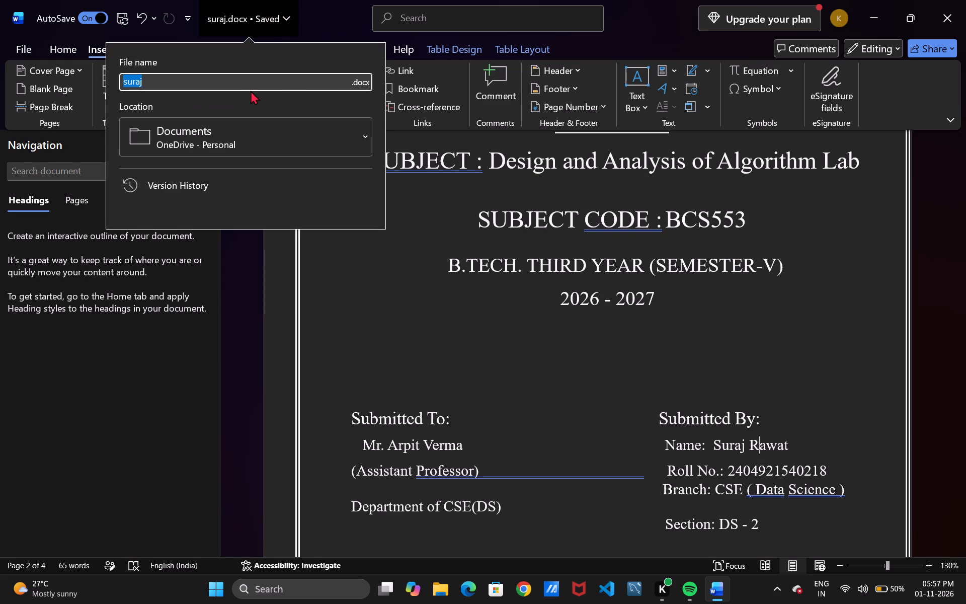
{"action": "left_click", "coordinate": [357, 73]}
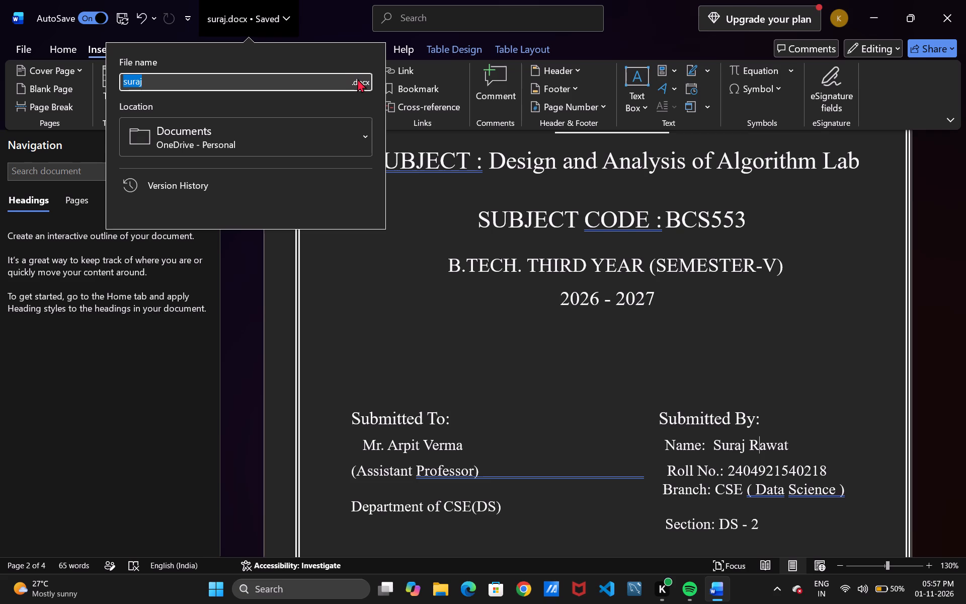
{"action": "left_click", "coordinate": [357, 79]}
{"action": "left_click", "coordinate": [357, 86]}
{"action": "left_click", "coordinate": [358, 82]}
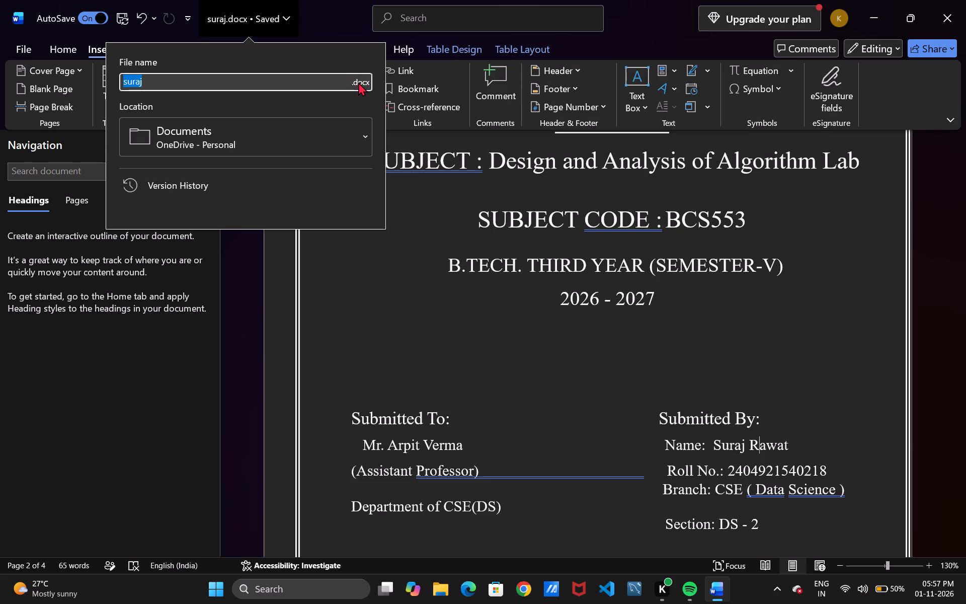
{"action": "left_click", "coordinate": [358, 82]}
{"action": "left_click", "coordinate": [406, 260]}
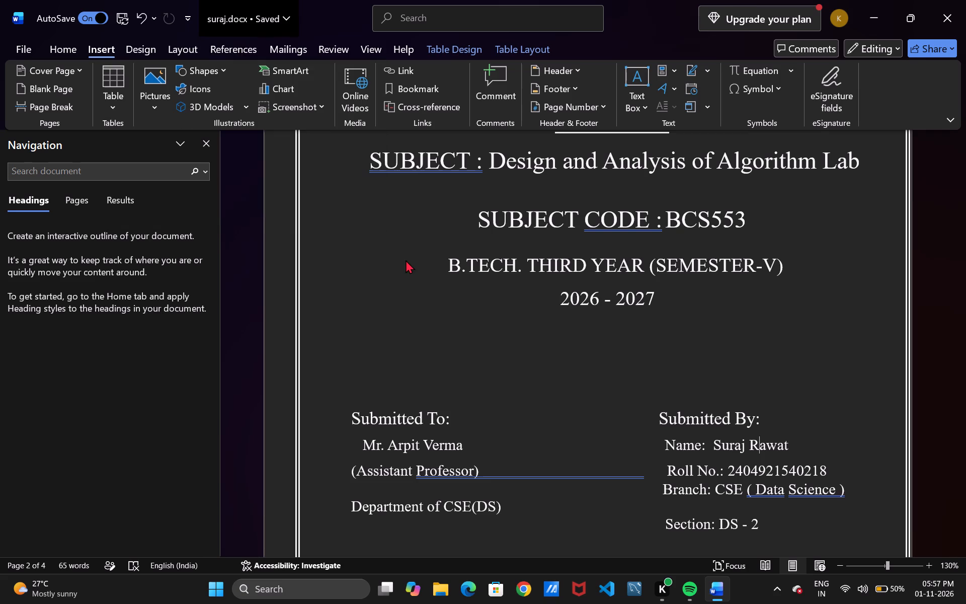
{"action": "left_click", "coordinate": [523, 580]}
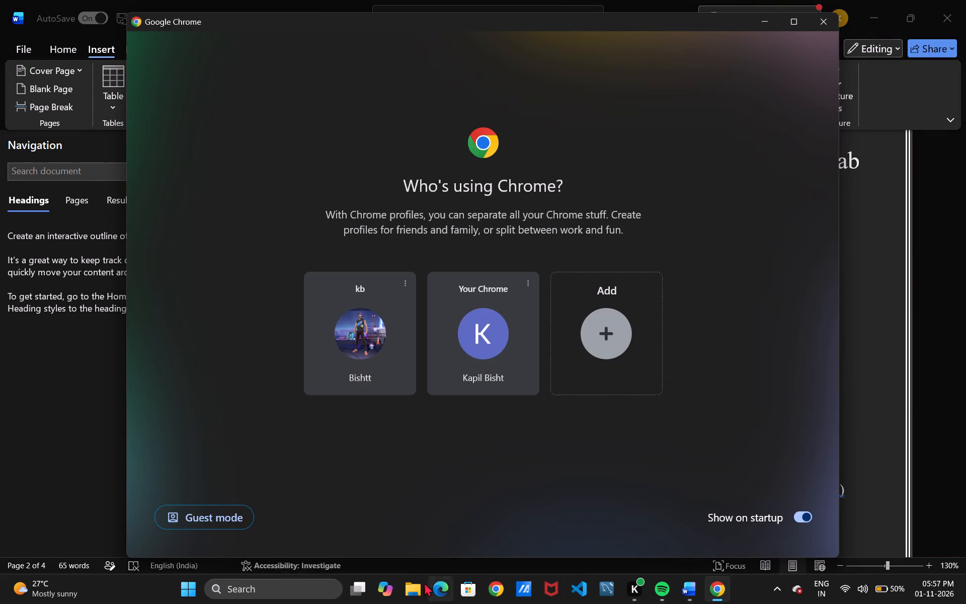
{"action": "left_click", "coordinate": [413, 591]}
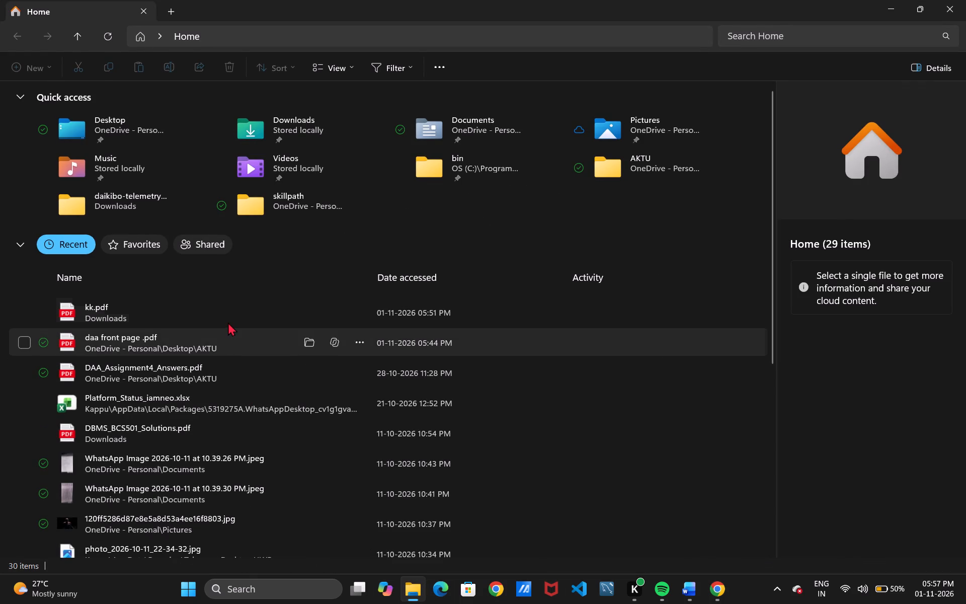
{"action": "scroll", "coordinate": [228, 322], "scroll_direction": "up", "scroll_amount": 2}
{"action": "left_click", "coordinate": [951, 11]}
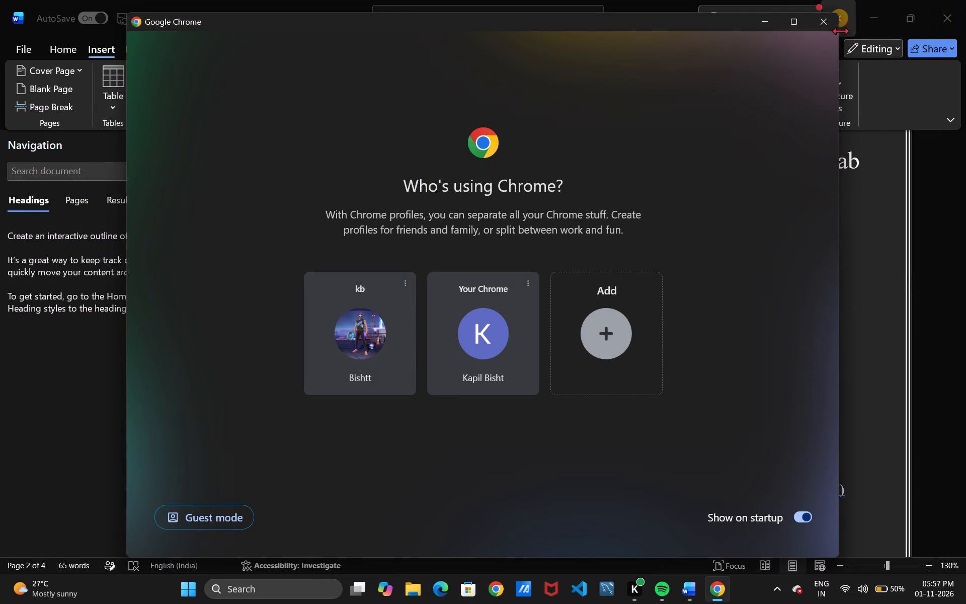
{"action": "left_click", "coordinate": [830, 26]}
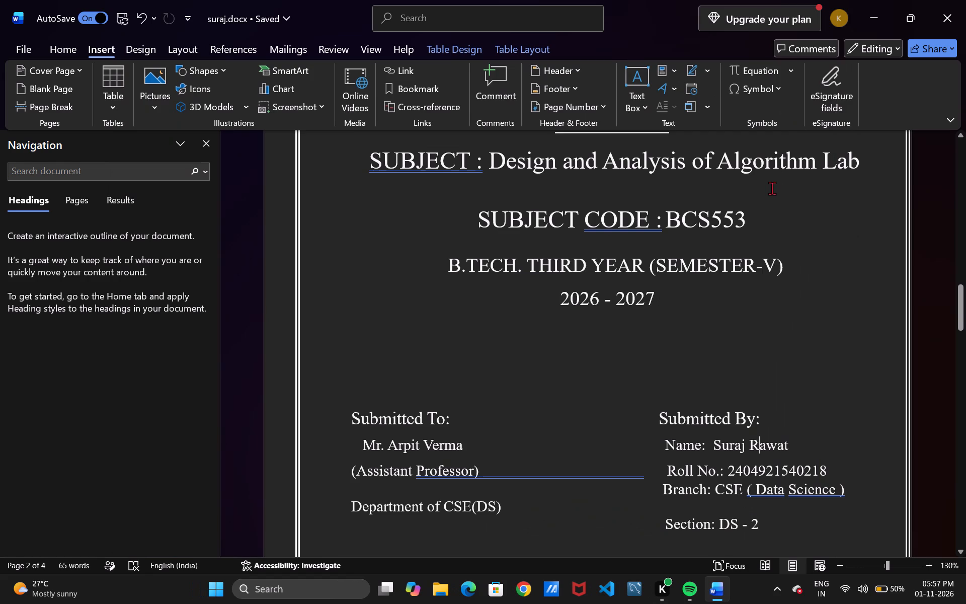
Save the lab file document again.
{"action": "scroll", "coordinate": [808, 217], "scroll_direction": "up", "scroll_amount": 1}
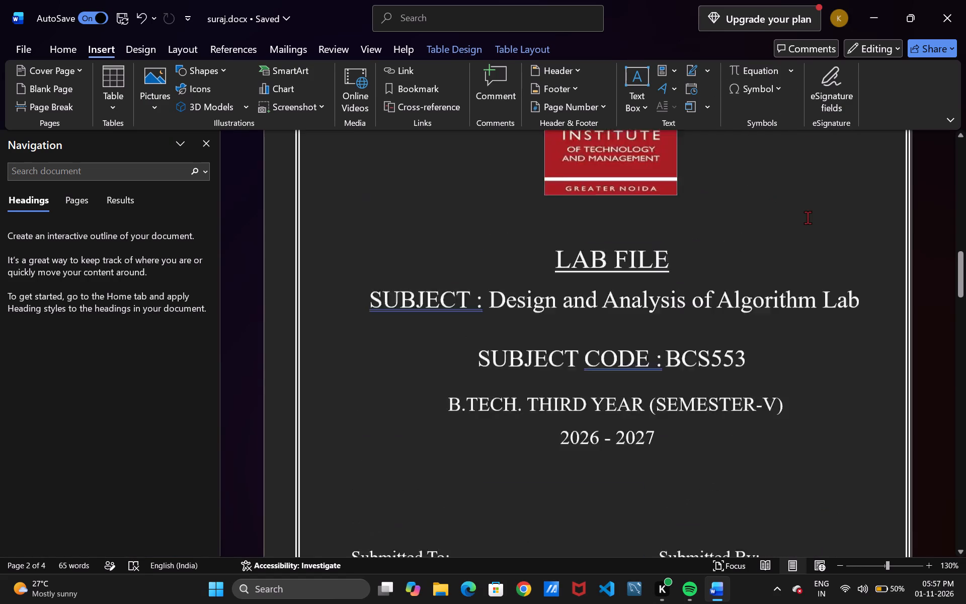
{"action": "scroll", "coordinate": [808, 217], "scroll_direction": "up", "scroll_amount": 1}
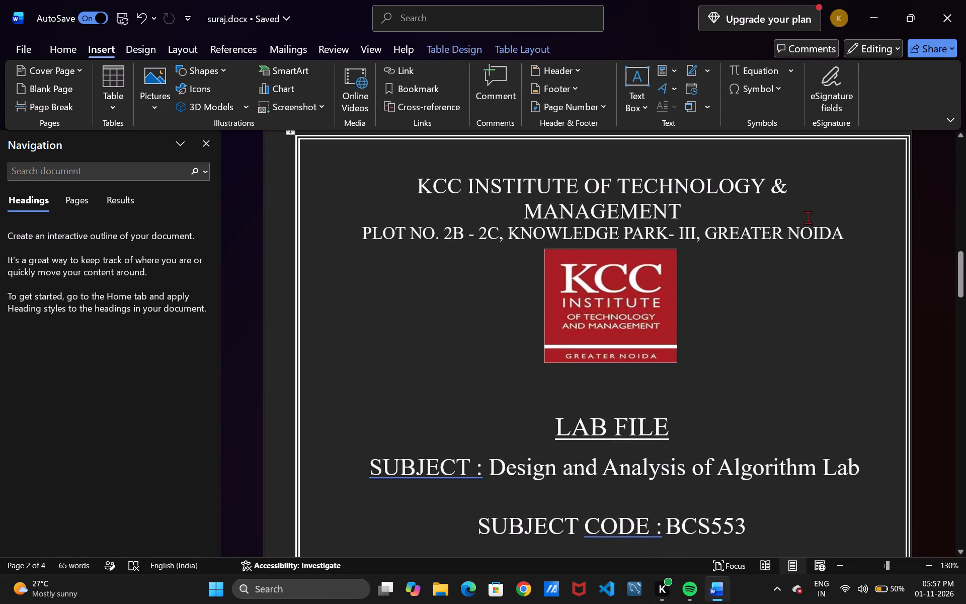
{"action": "key", "text": "ctrl+s"}
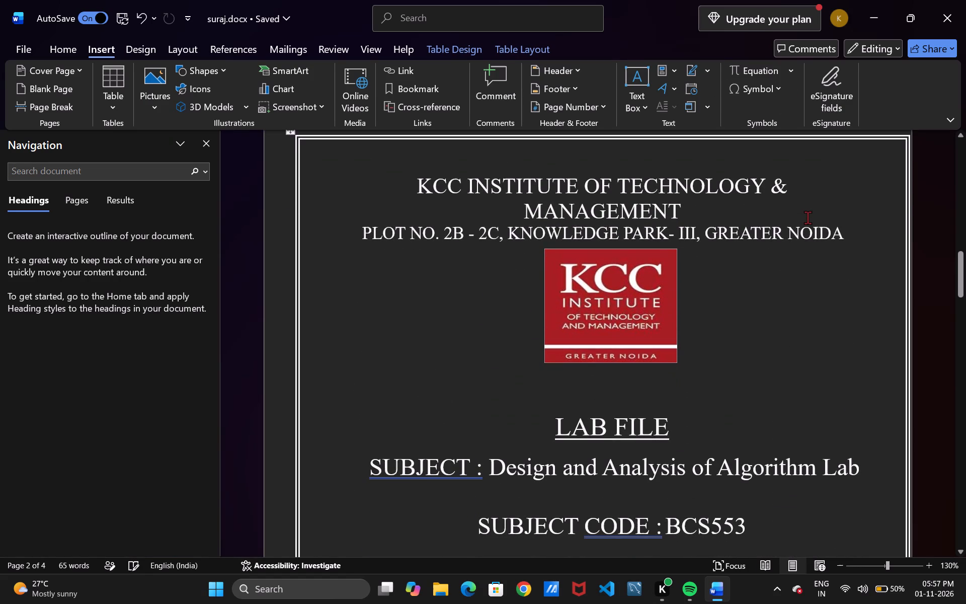
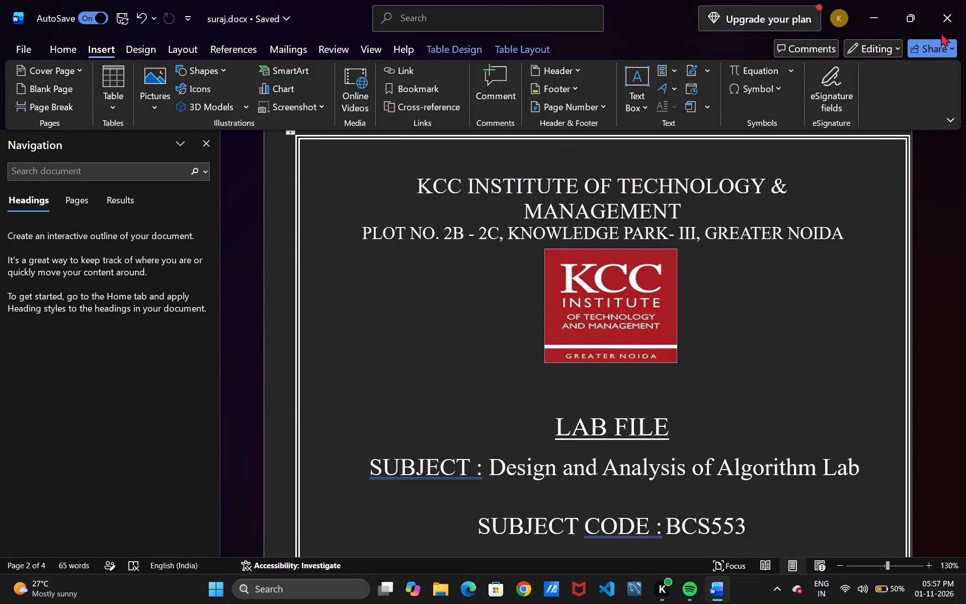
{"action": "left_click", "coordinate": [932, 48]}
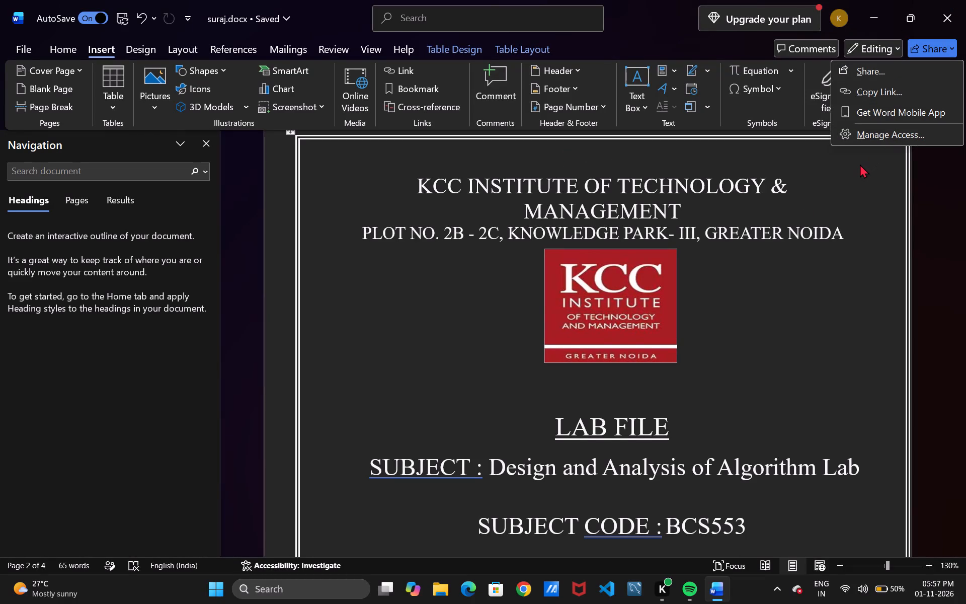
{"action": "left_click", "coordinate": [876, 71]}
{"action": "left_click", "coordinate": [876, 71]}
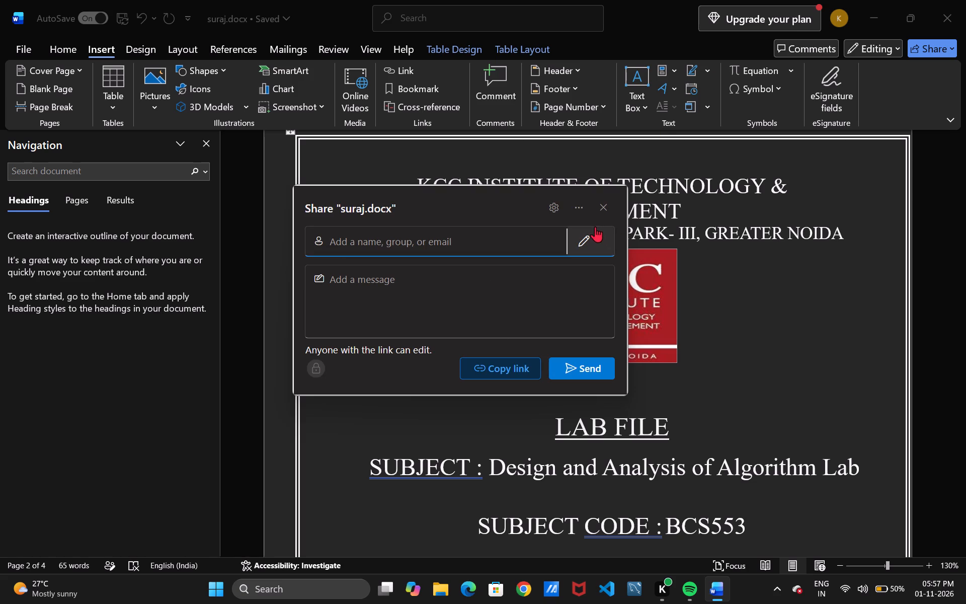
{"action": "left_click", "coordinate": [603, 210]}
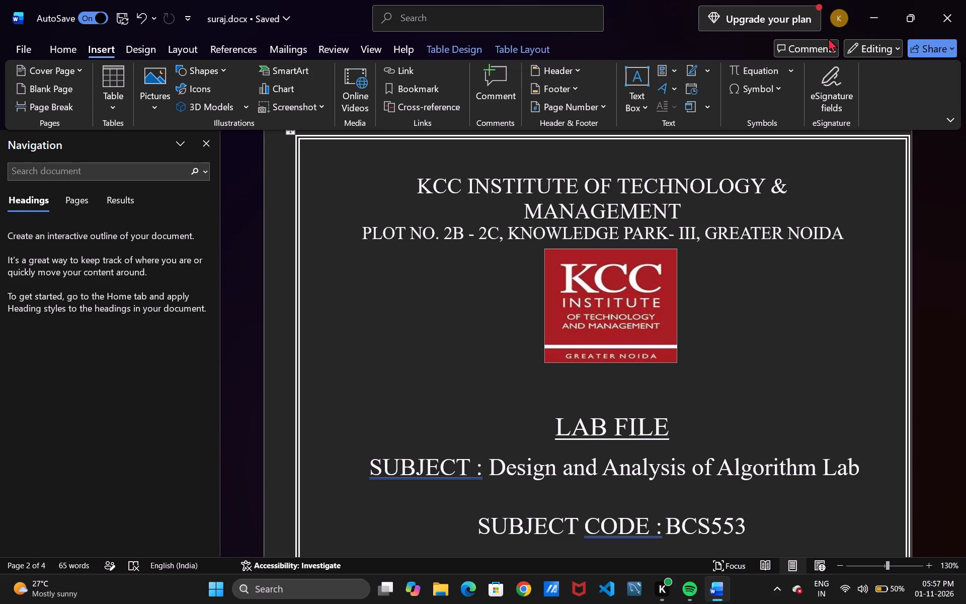
Check the front page from the institute heading to the Submitted By block and save the document.
{"action": "scroll", "coordinate": [822, 284], "scroll_direction": "up", "scroll_amount": 2}
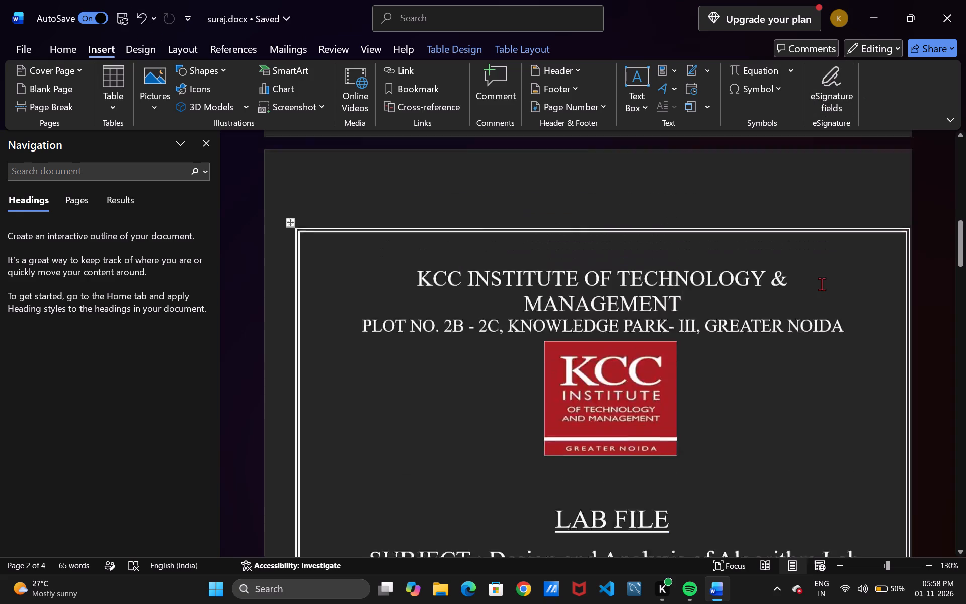
{"action": "scroll", "coordinate": [822, 284], "scroll_direction": "up", "scroll_amount": 2}
{"action": "scroll", "coordinate": [822, 284], "scroll_direction": "down", "scroll_amount": 2}
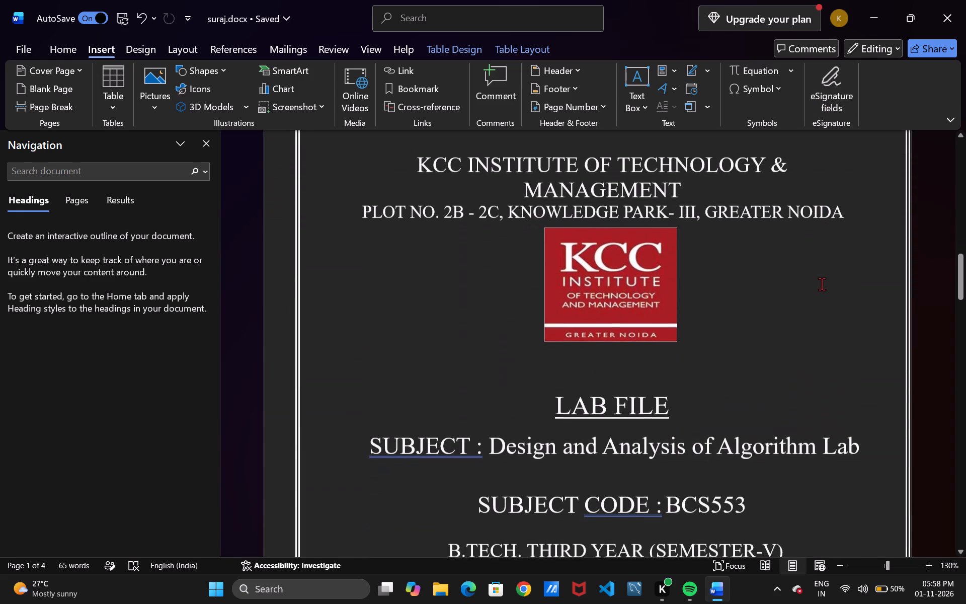
{"action": "scroll", "coordinate": [822, 284], "scroll_direction": "down", "scroll_amount": 2}
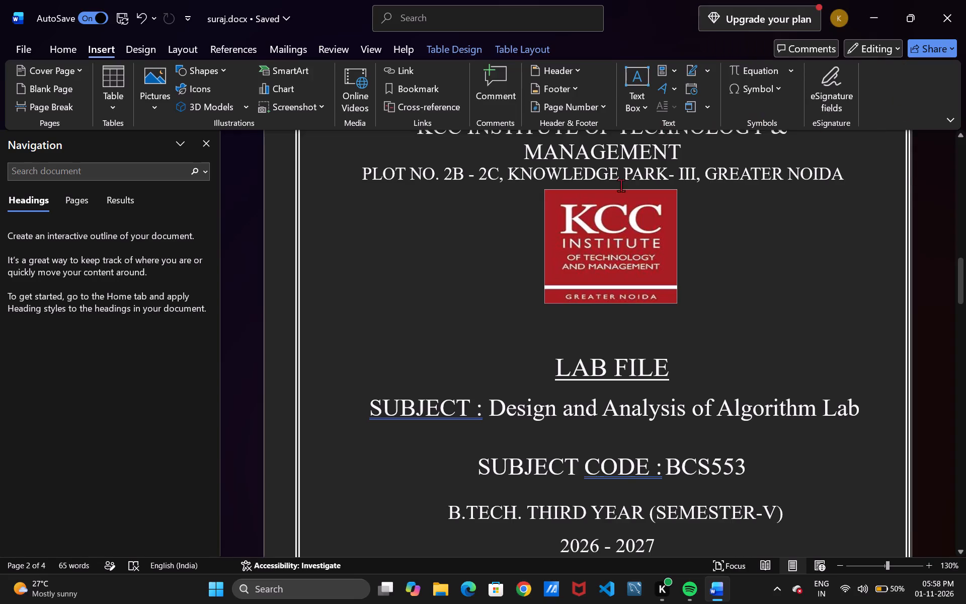
{"action": "scroll", "coordinate": [578, 261], "scroll_direction": "down", "scroll_amount": 2}
{"action": "scroll", "coordinate": [578, 261], "scroll_direction": "up", "scroll_amount": 1}
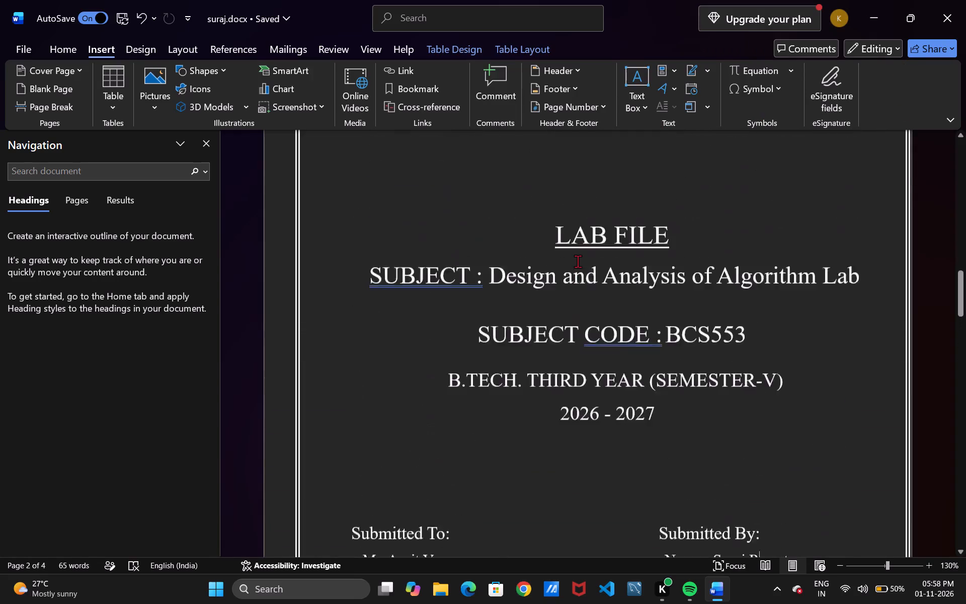
{"action": "scroll", "coordinate": [578, 261], "scroll_direction": "up", "scroll_amount": 1}
{"action": "key", "text": "ctrl+s"}
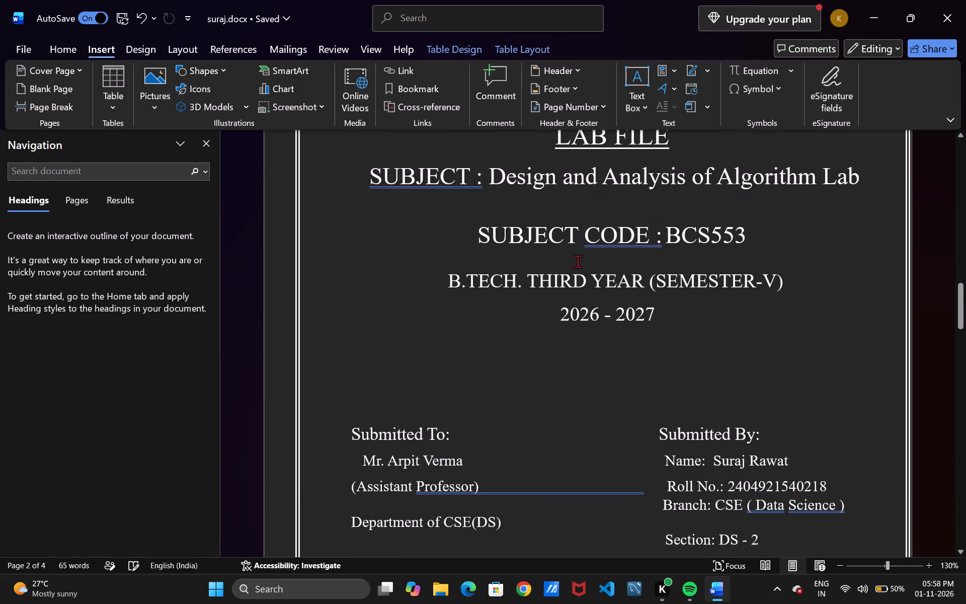
{"action": "key", "text": "ctrl+s"}
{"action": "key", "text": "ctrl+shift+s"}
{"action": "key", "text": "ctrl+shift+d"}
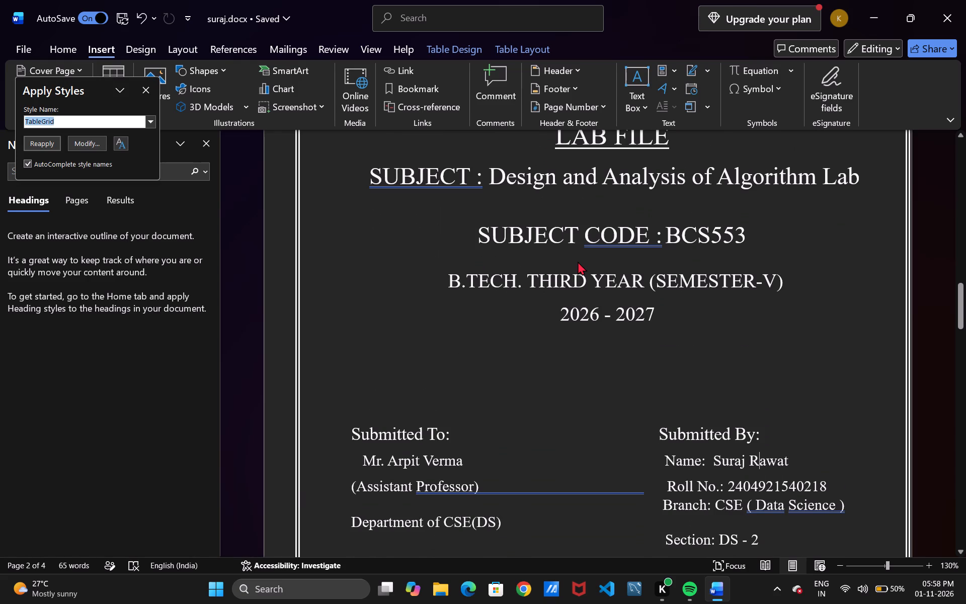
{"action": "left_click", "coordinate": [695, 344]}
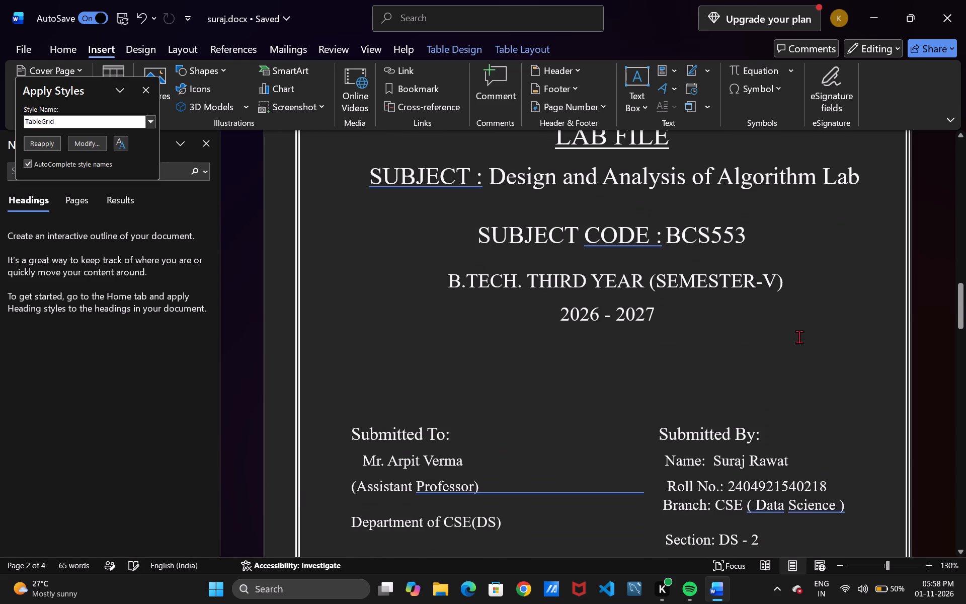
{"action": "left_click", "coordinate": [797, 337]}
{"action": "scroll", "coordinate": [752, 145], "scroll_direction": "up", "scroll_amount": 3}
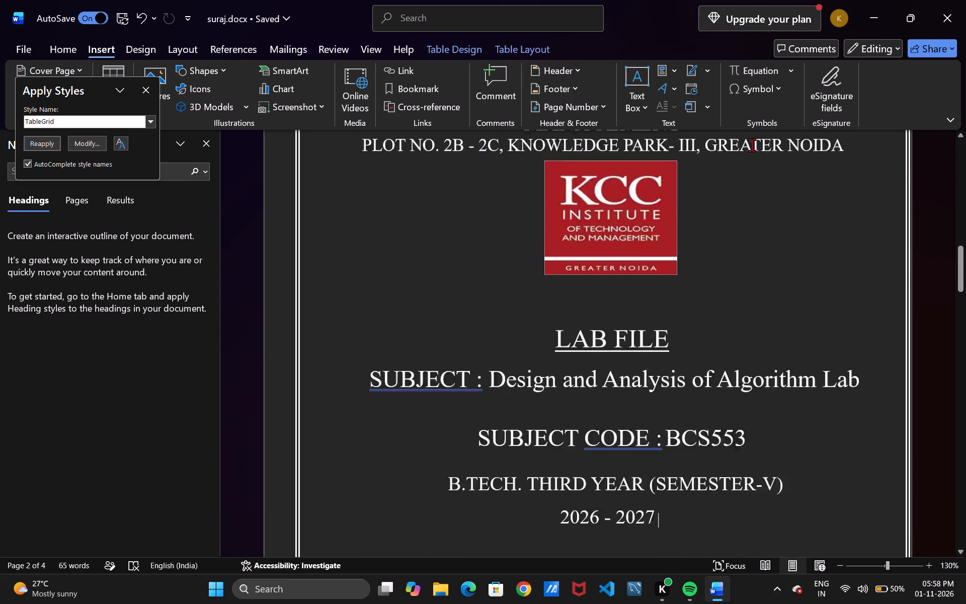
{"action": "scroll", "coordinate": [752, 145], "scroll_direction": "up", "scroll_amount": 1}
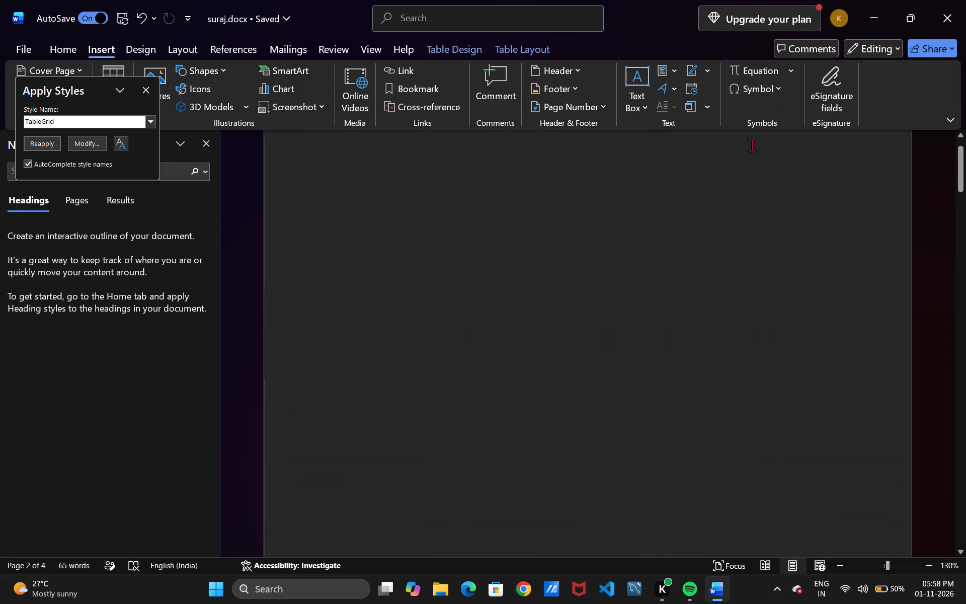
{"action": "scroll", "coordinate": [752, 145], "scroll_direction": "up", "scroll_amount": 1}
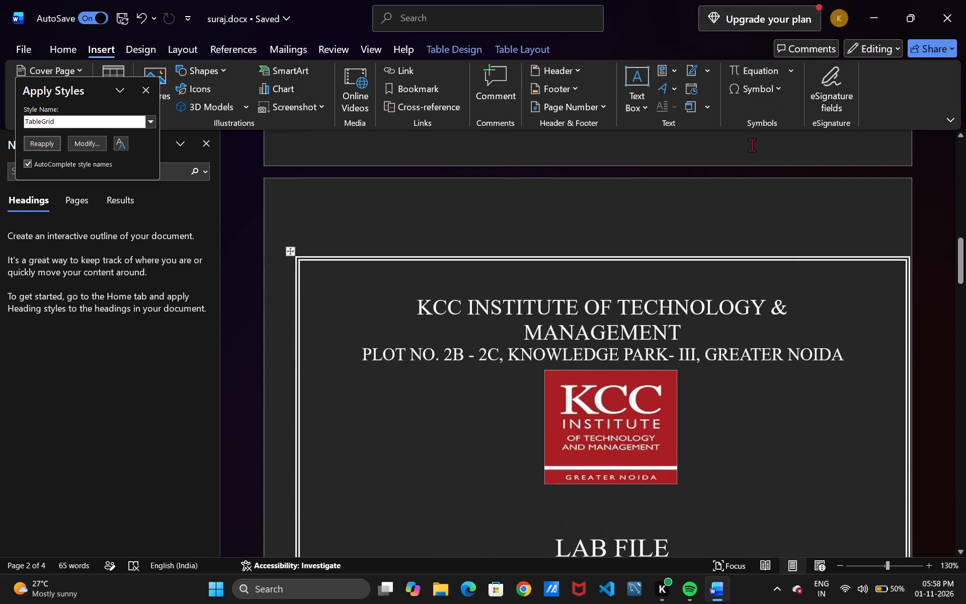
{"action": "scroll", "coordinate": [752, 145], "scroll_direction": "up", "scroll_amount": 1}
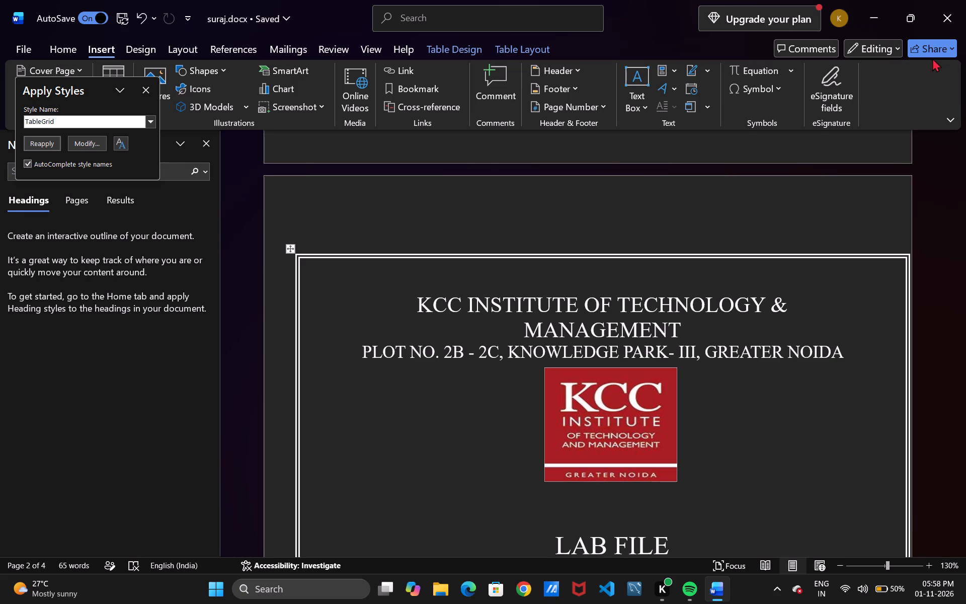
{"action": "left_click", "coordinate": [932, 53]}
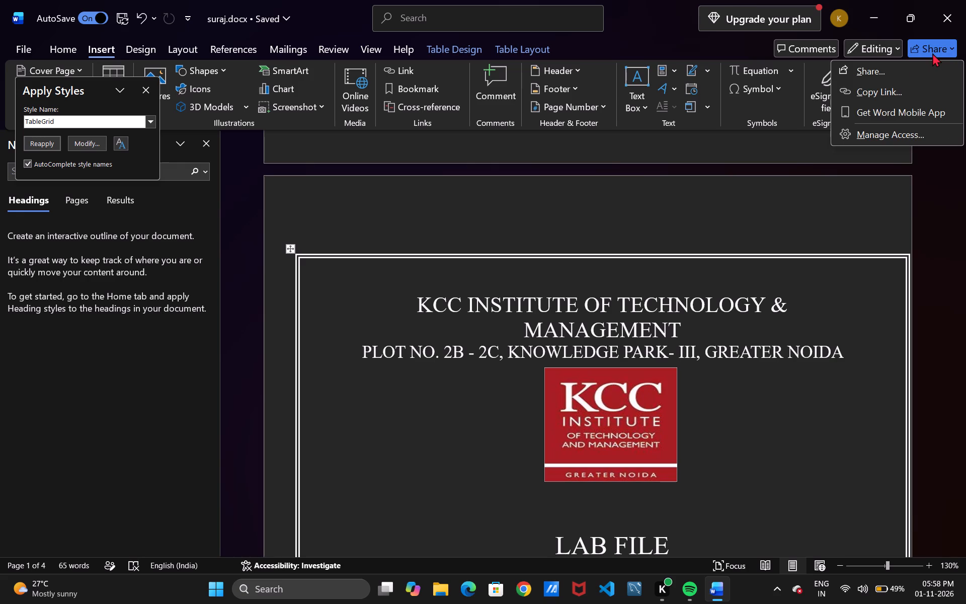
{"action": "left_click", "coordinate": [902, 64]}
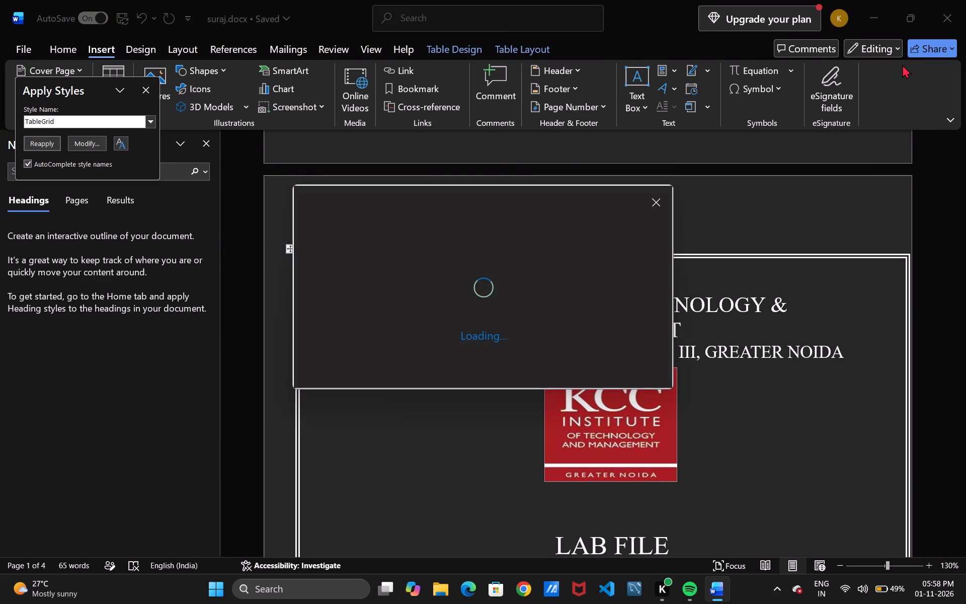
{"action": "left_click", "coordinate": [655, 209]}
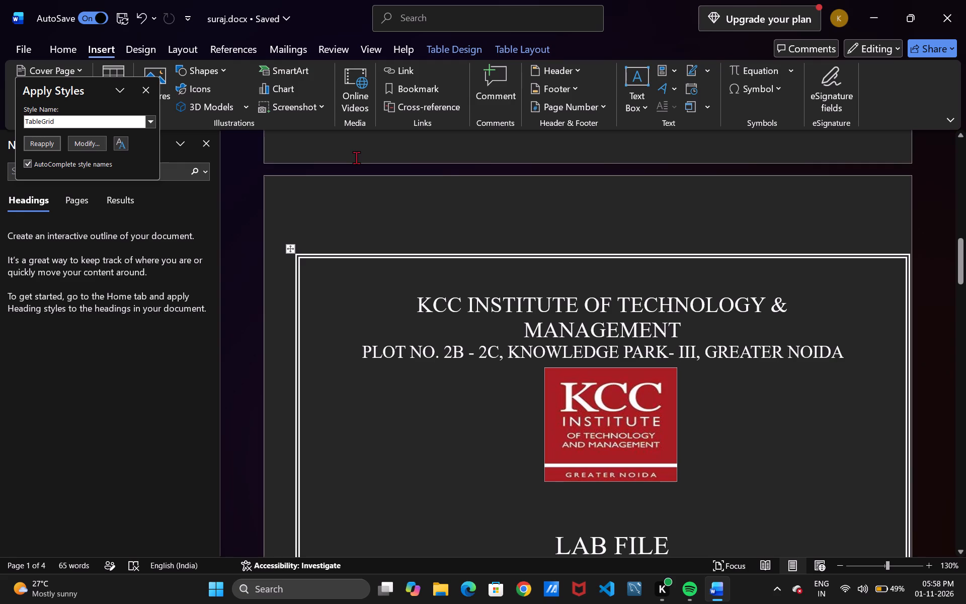
Save the suraj lab file document again.
{"action": "key", "text": "ctrl+s"}
{"action": "key", "text": "ctrl+s"}
{"action": "key", "text": "ctrl+s"}
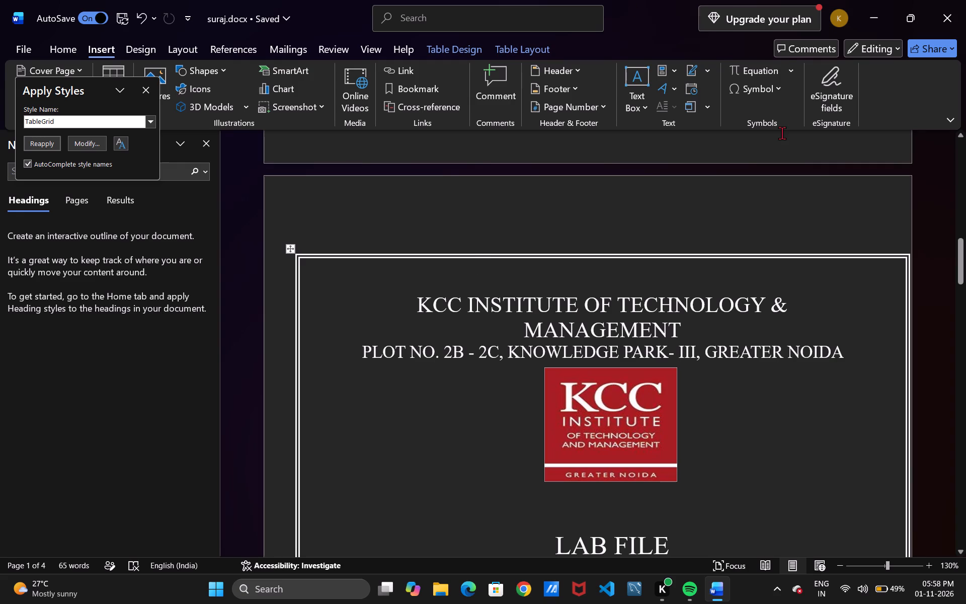
Check the front page down to the Submitted To and Submitted By blocks at a smaller zoom of 110%.
{"action": "scroll", "coordinate": [634, 331], "scroll_direction": "down", "scroll_amount": 1}
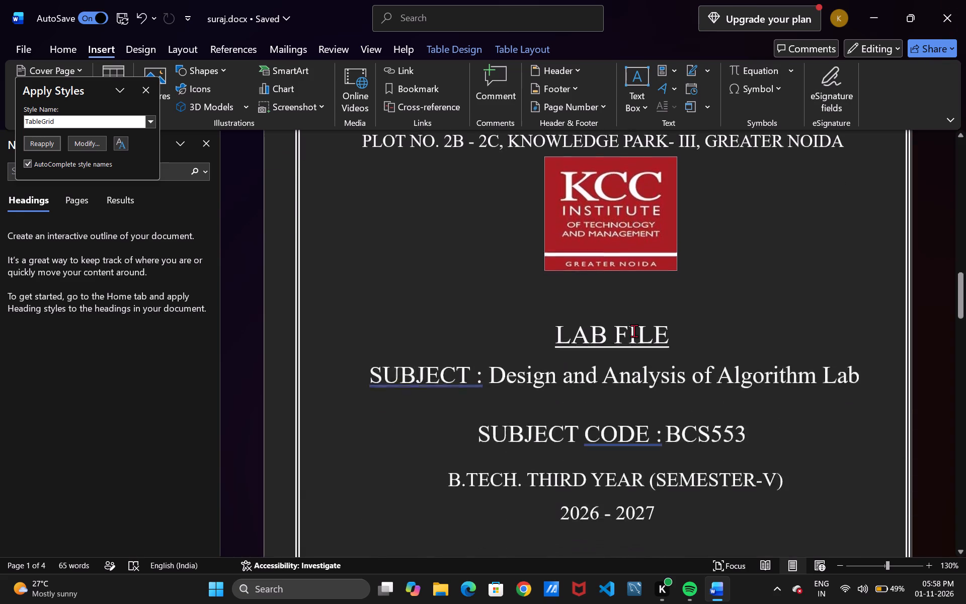
{"action": "scroll", "coordinate": [634, 331], "scroll_direction": "down", "scroll_amount": 3}
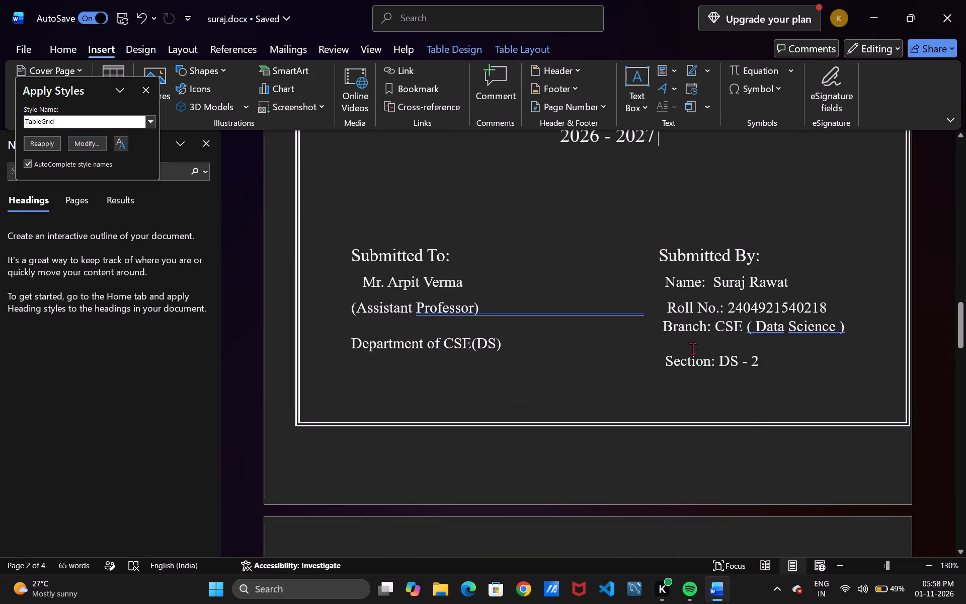
{"action": "left_click", "coordinate": [844, 565]}
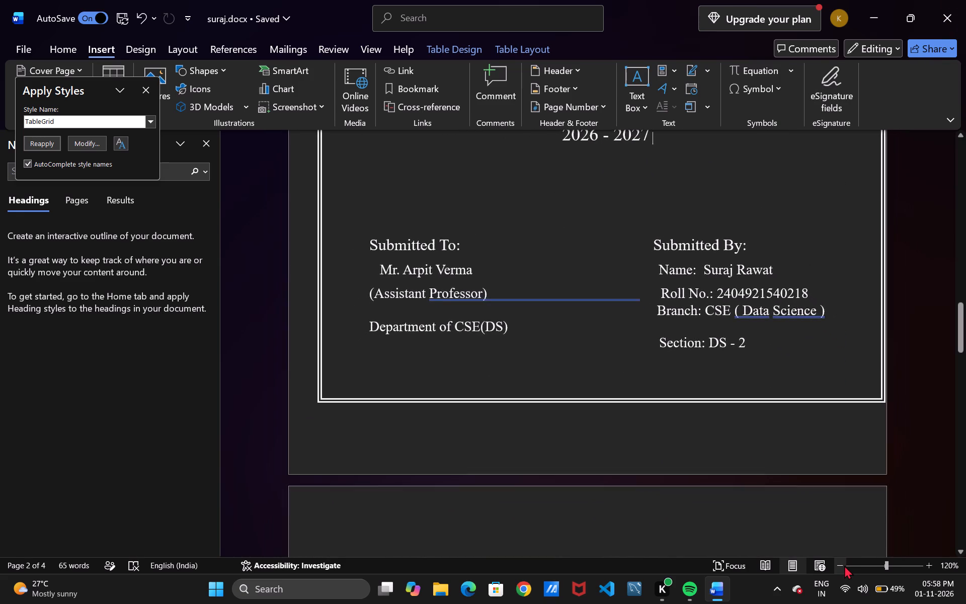
{"action": "left_click", "coordinate": [844, 565]}
{"action": "scroll", "coordinate": [745, 449], "scroll_direction": "up", "scroll_amount": 4}
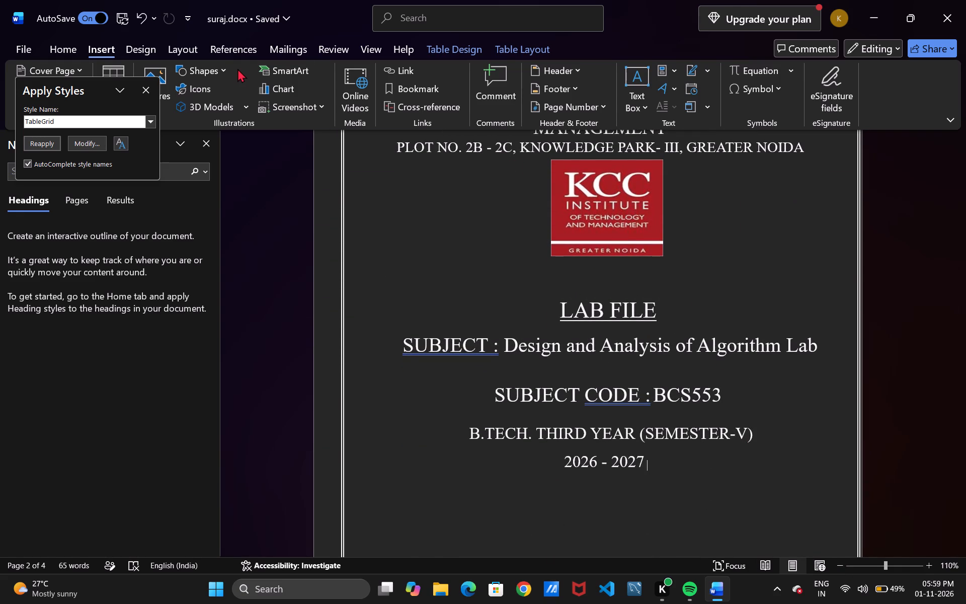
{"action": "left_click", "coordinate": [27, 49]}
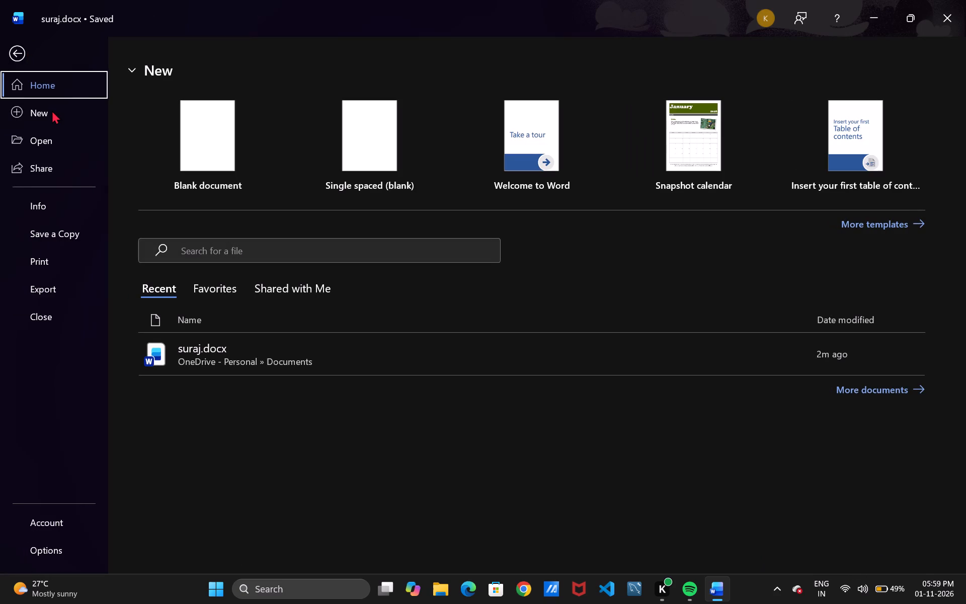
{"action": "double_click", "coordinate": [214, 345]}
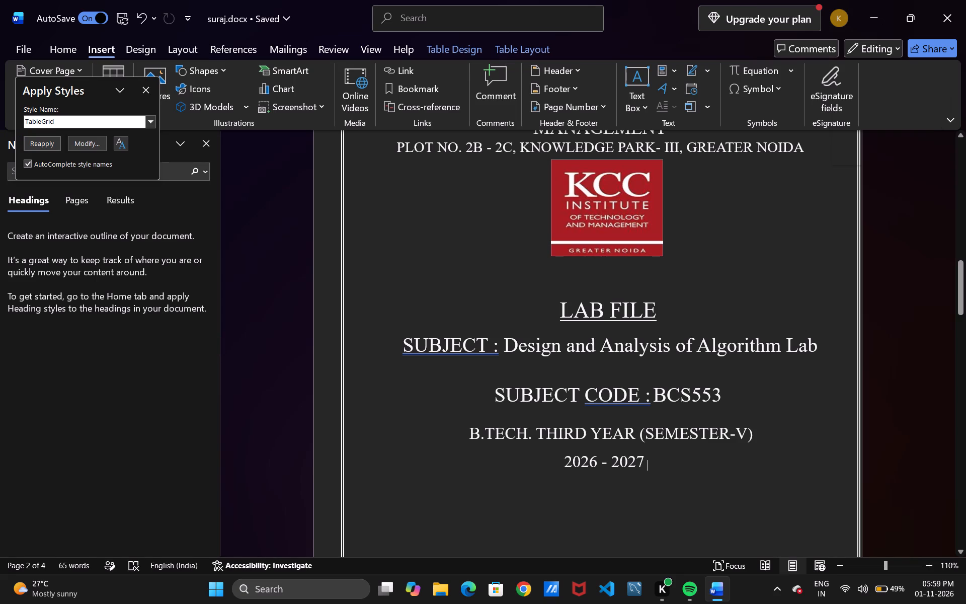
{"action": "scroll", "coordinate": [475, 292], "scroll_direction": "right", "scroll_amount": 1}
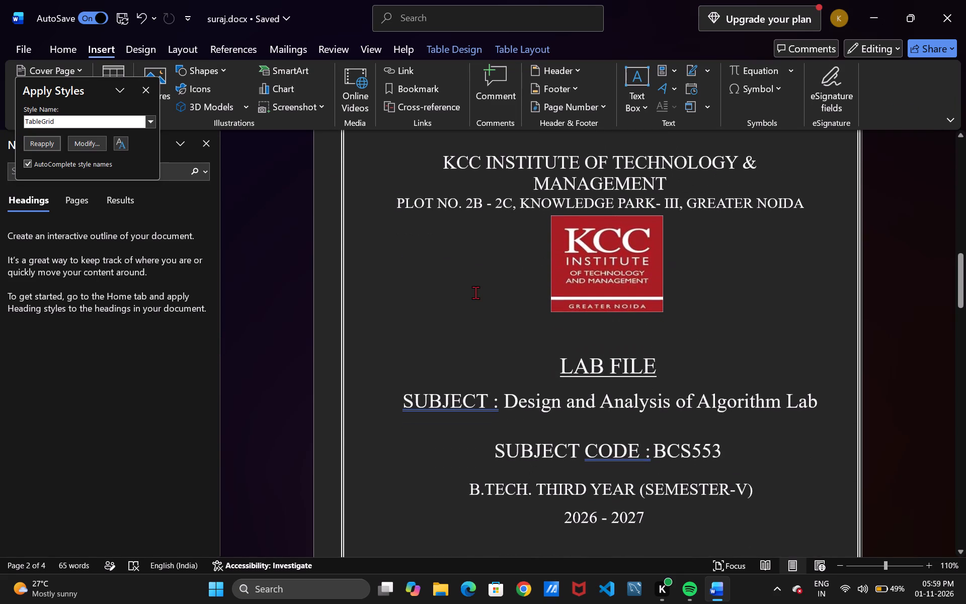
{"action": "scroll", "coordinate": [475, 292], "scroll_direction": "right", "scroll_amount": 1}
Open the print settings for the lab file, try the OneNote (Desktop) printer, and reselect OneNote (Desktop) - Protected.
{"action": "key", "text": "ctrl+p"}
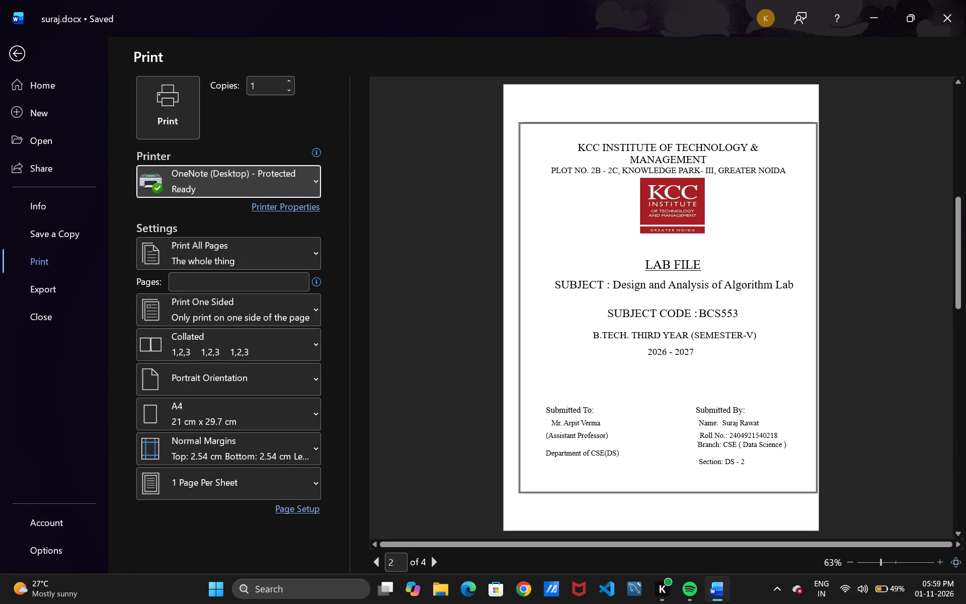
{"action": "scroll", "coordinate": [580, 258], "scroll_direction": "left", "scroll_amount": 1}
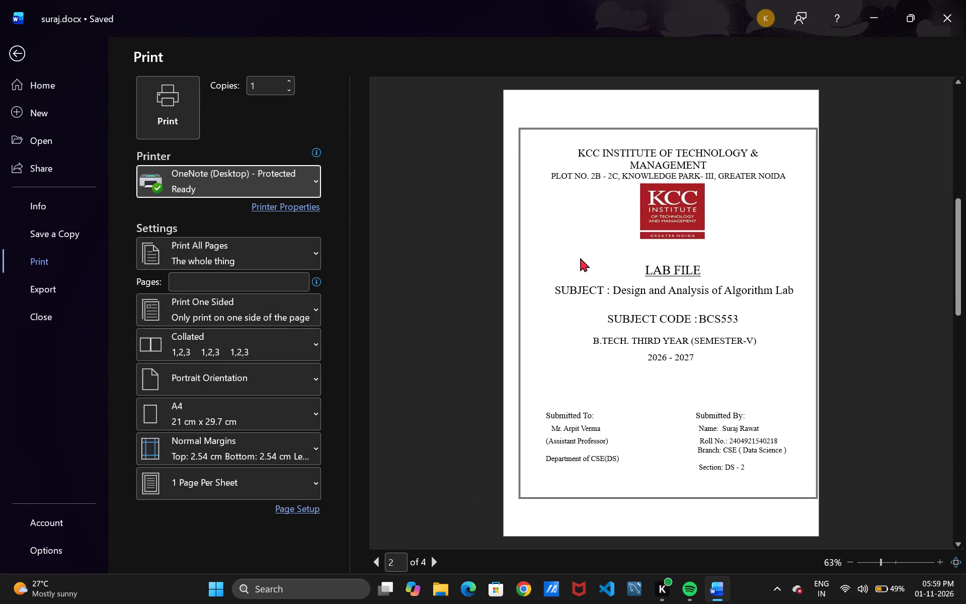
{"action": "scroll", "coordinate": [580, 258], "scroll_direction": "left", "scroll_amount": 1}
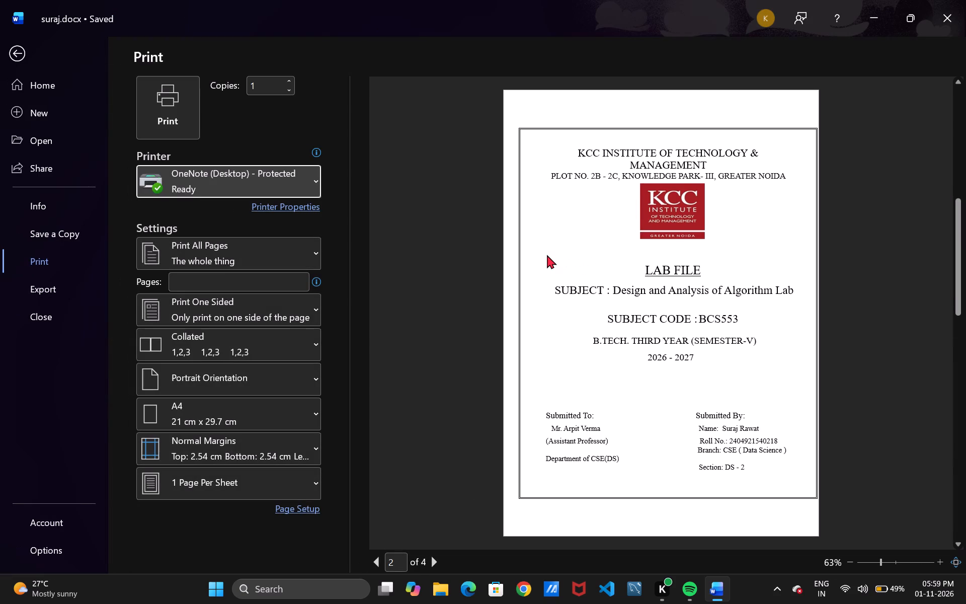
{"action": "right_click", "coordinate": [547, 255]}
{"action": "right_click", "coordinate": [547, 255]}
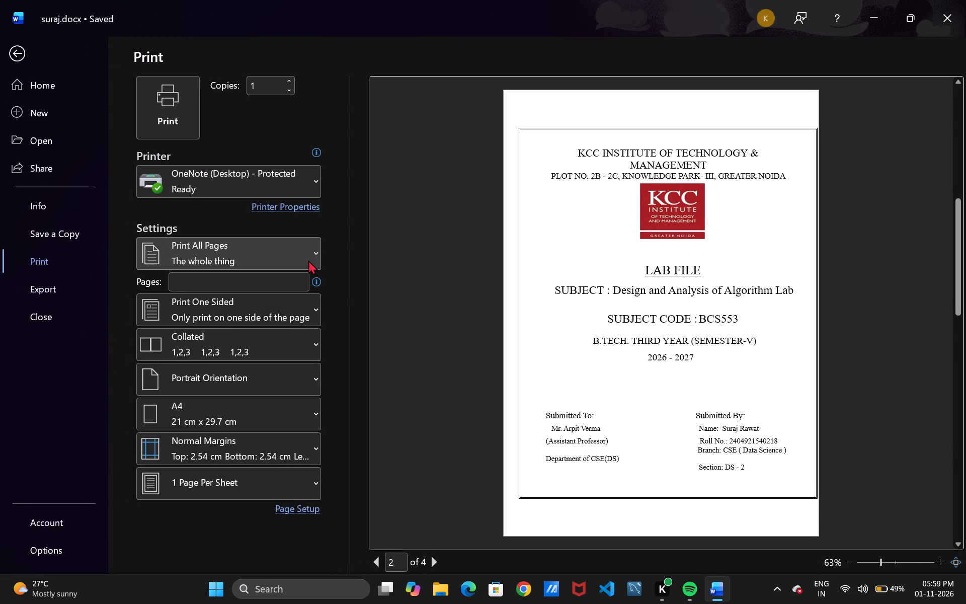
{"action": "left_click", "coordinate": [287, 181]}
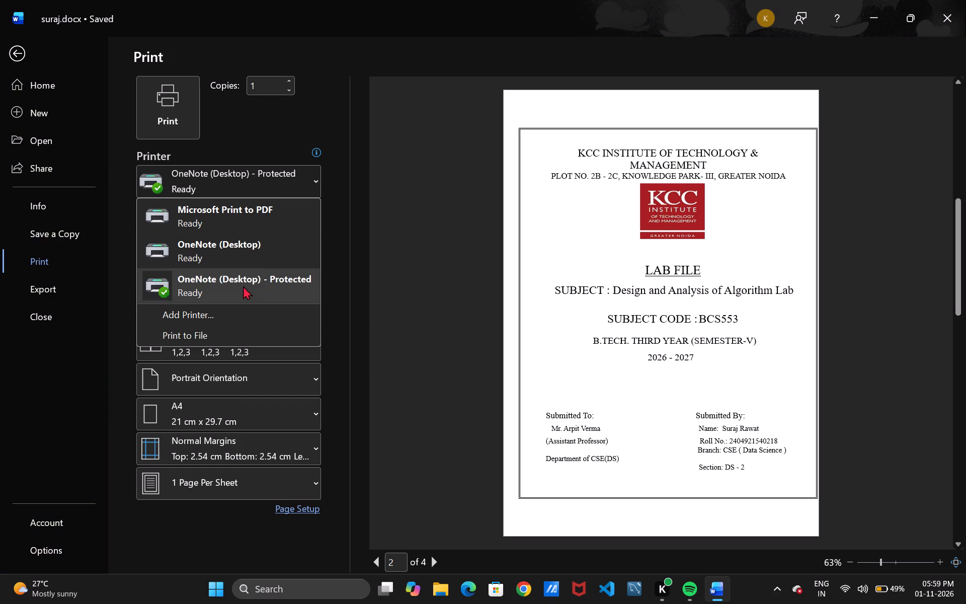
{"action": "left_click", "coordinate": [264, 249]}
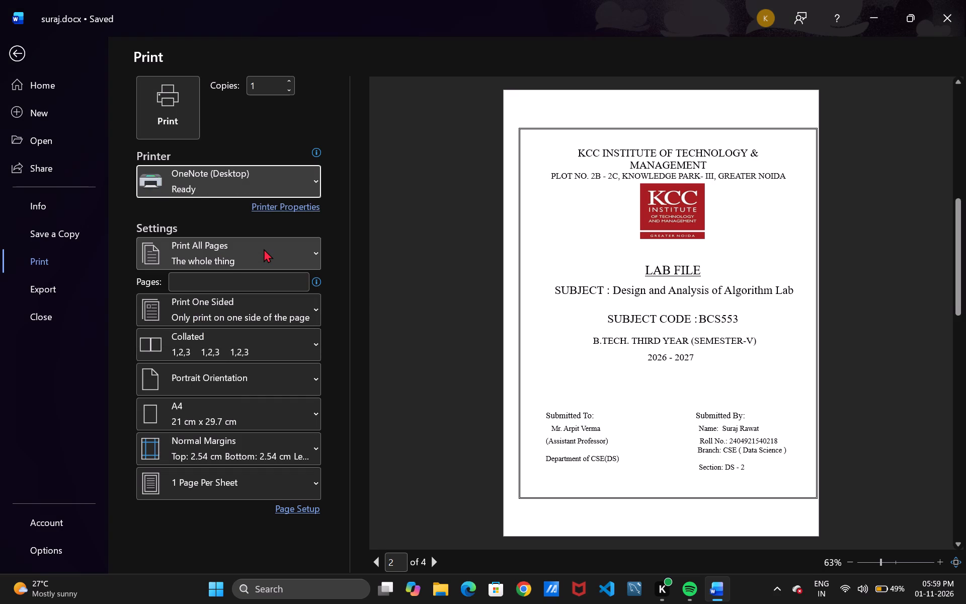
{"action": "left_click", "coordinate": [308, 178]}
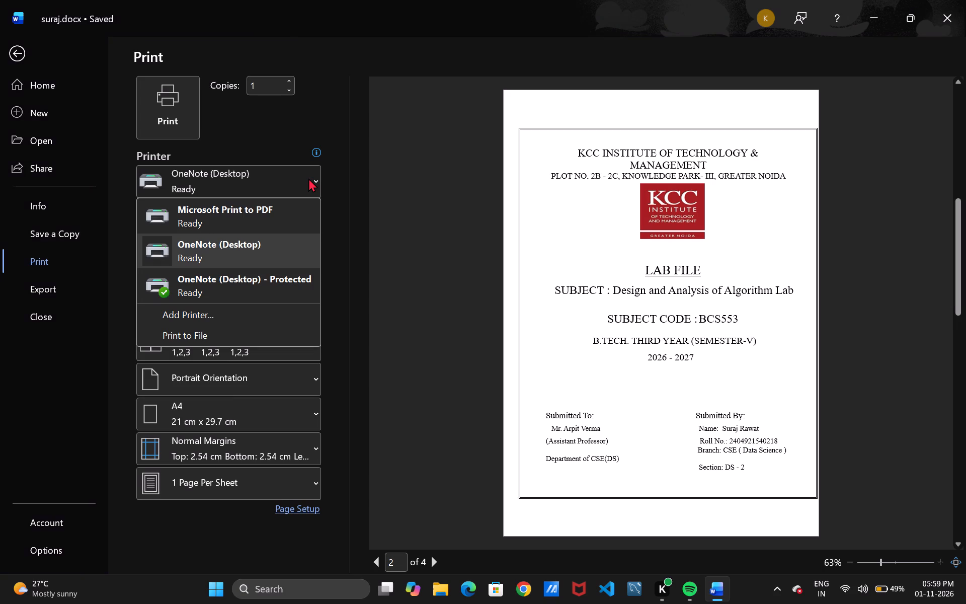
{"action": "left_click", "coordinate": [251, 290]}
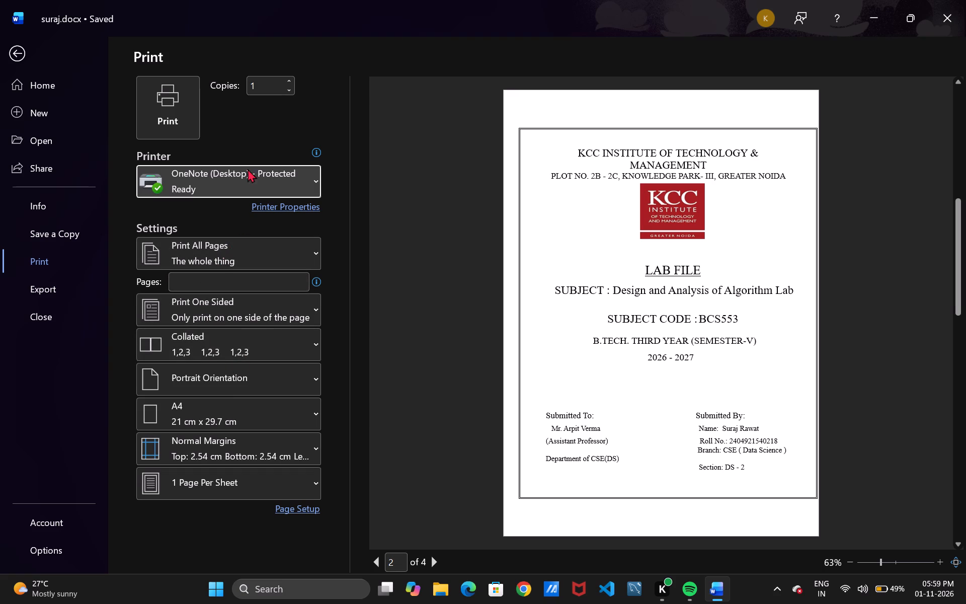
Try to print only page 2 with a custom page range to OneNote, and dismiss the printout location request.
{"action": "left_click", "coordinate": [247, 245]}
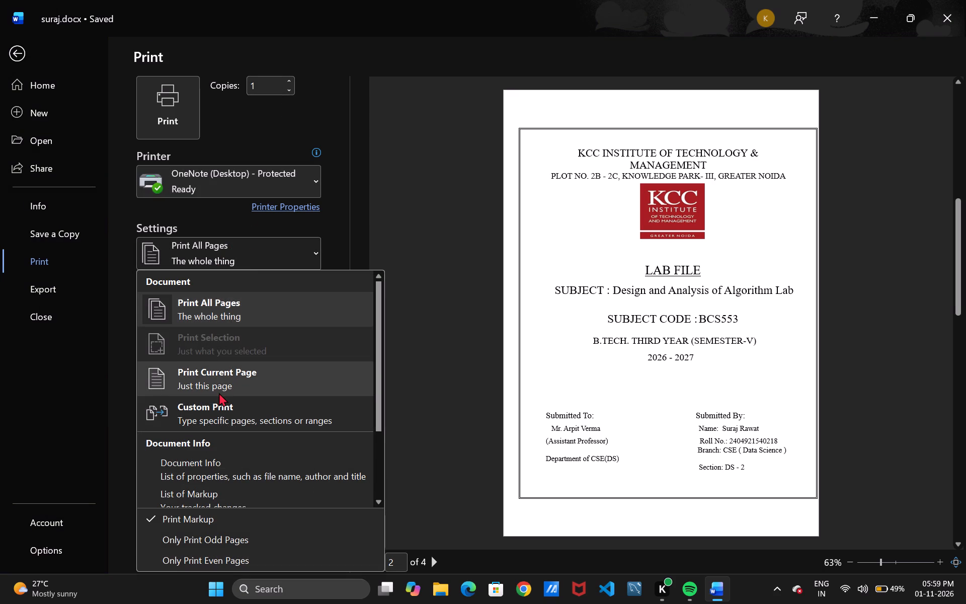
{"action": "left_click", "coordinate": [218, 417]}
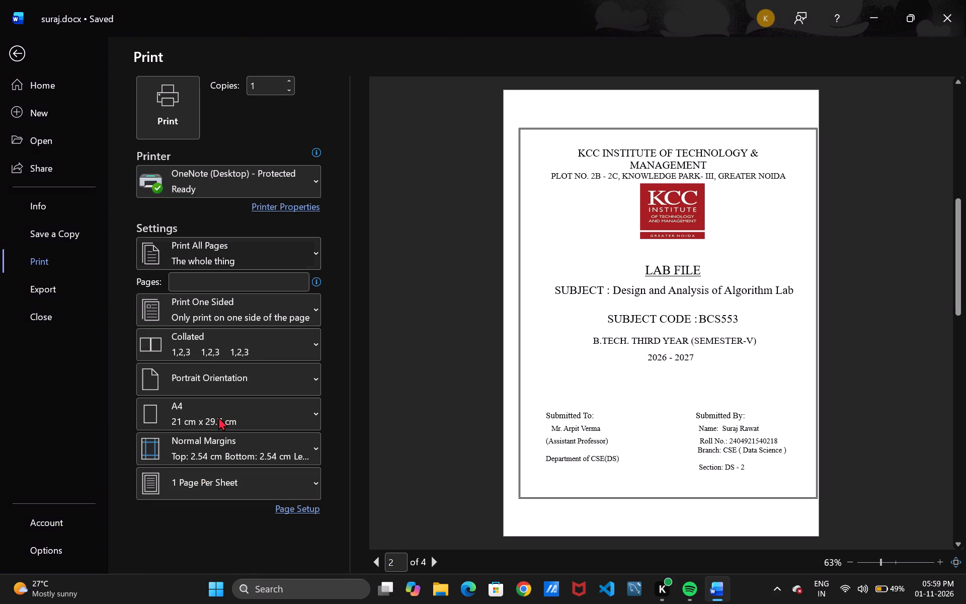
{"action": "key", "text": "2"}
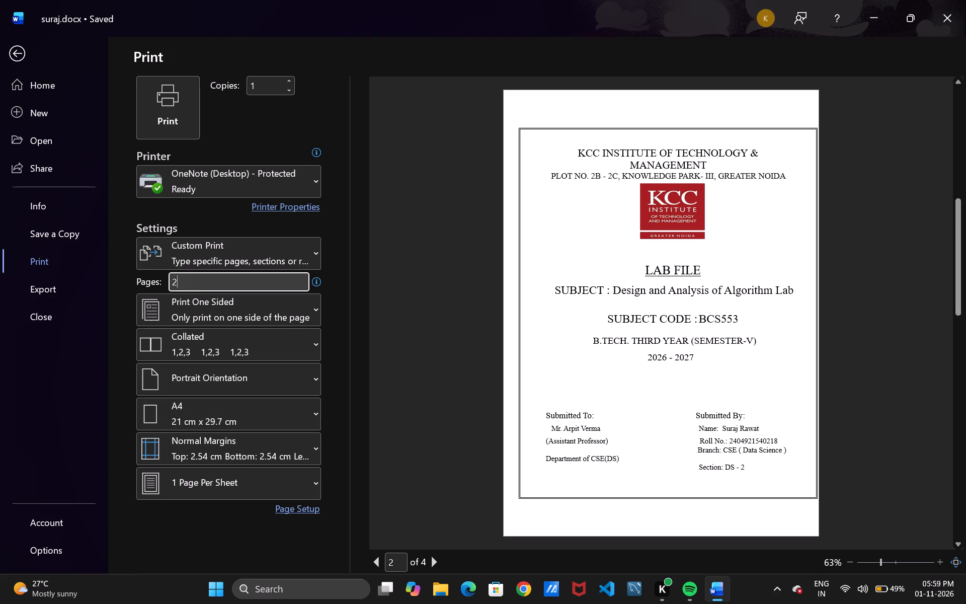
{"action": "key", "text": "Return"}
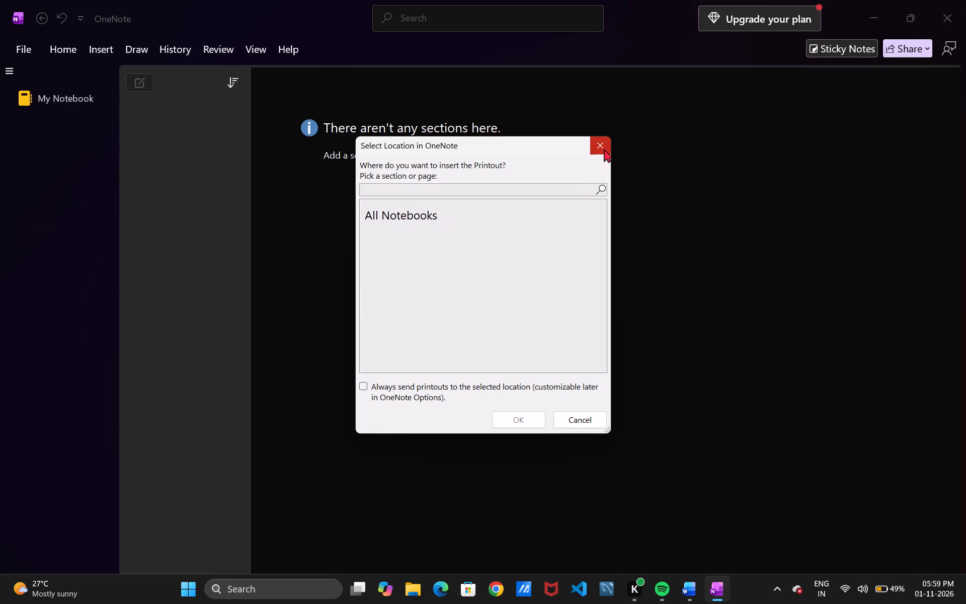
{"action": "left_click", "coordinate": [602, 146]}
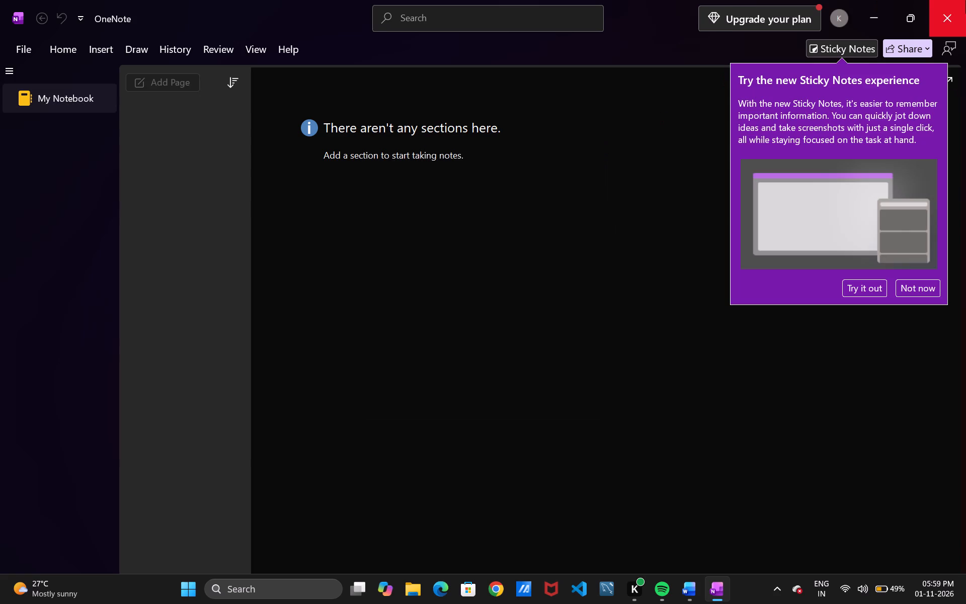
Close OneNote and the suraj document in Word.
{"action": "triple_click", "coordinate": [964, 6]}
{"action": "left_click", "coordinate": [964, 6]}
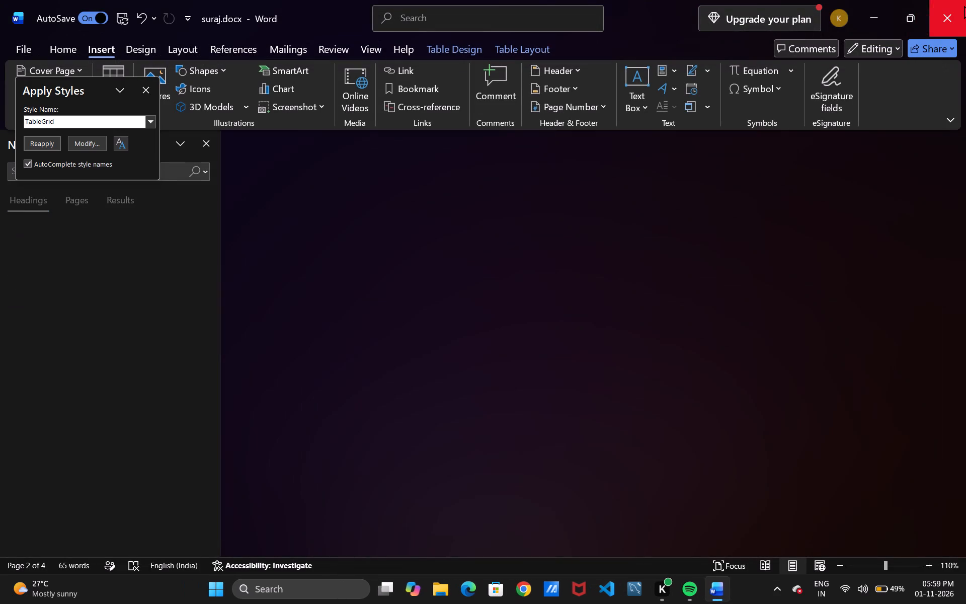
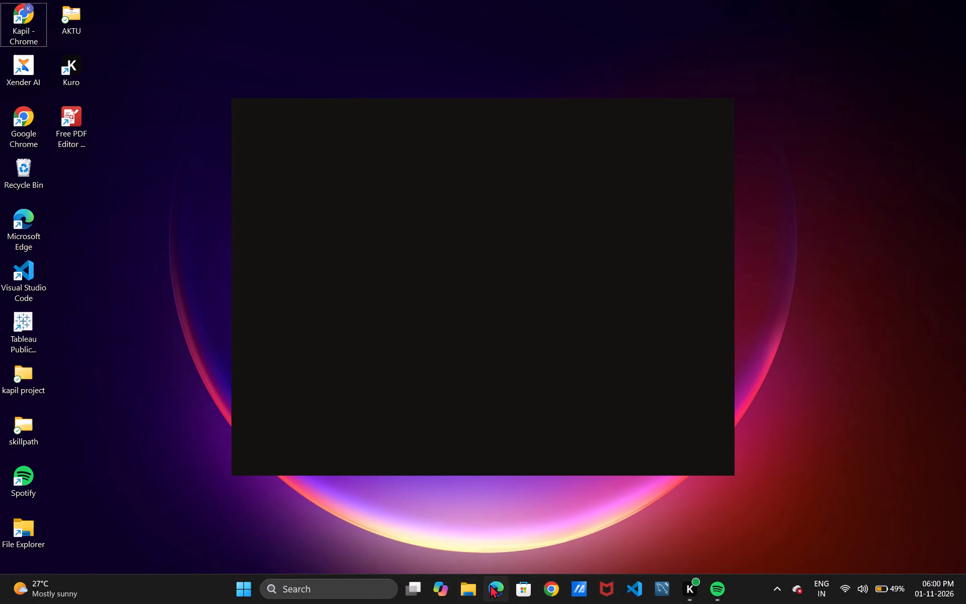
Open kk.pdf from the recent files in File Explorer.
{"action": "left_click", "coordinate": [463, 588]}
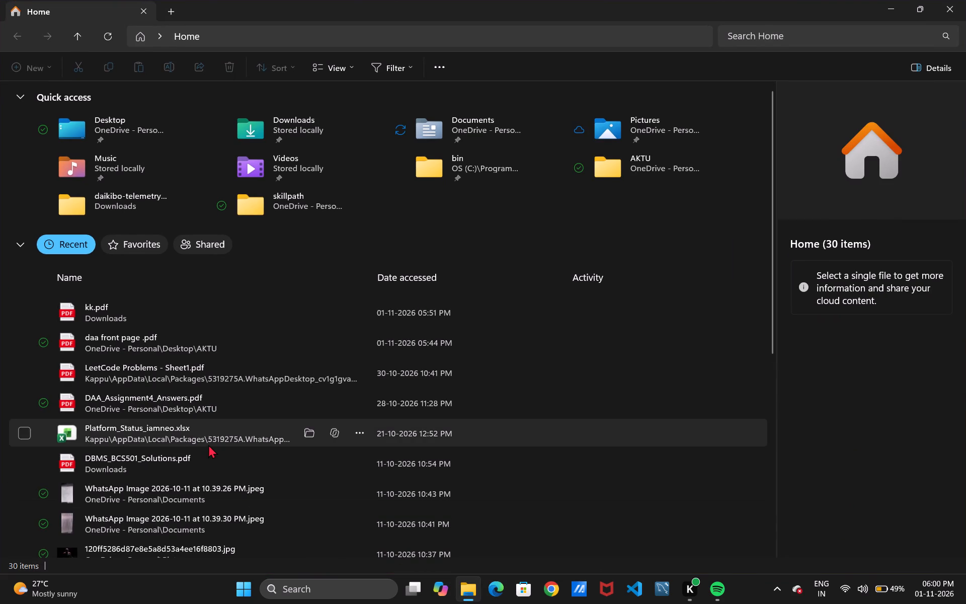
{"action": "scroll", "coordinate": [192, 381], "scroll_direction": "up", "scroll_amount": 1}
{"action": "double_click", "coordinate": [177, 323]}
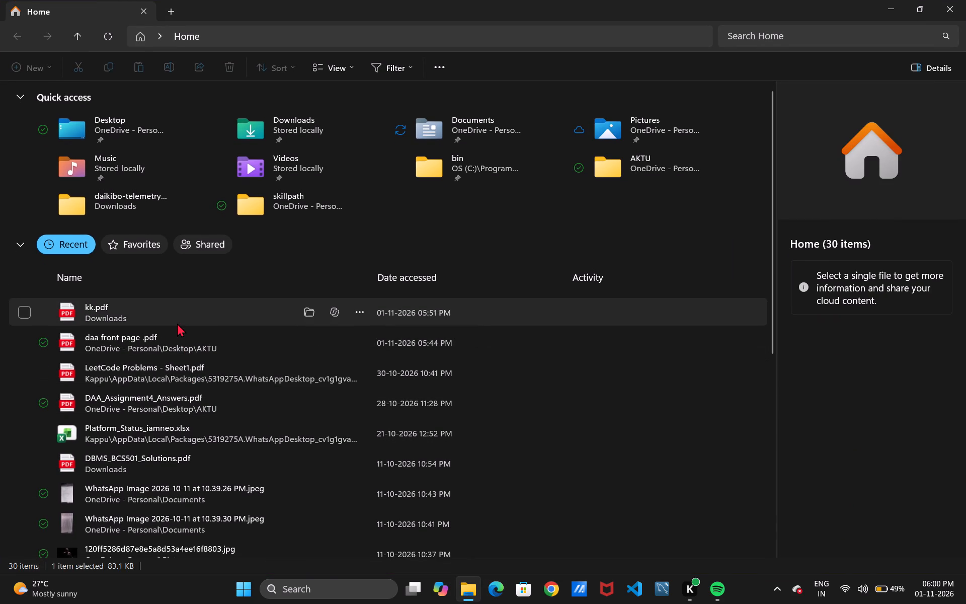
Examine the lab file front page on page 2 of kk.pdf, including the subject, semester and submission details, and close the PDF.
{"action": "scroll", "coordinate": [423, 308], "scroll_direction": "down", "scroll_amount": 3}
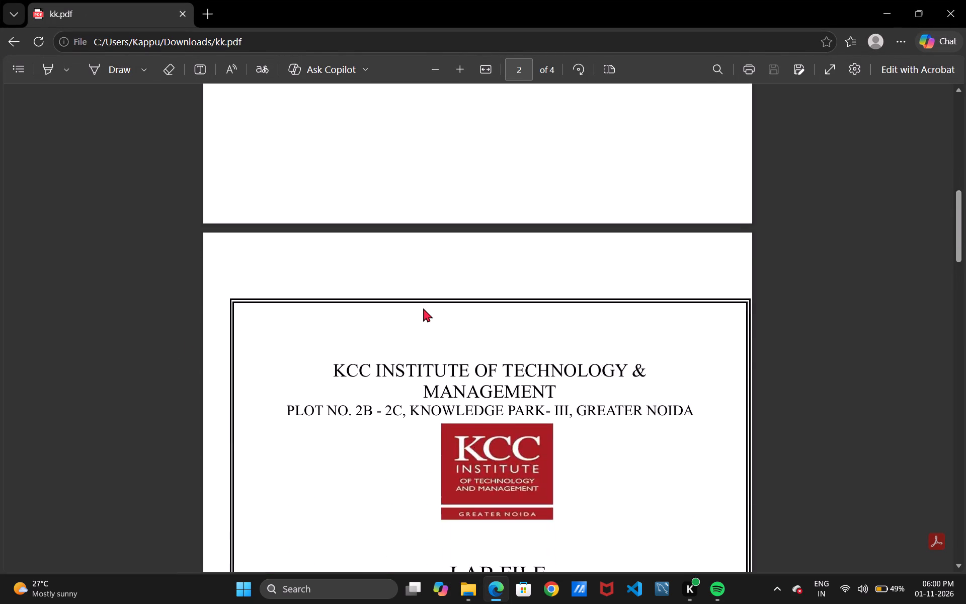
{"action": "scroll", "coordinate": [423, 308], "scroll_direction": "down", "scroll_amount": 3}
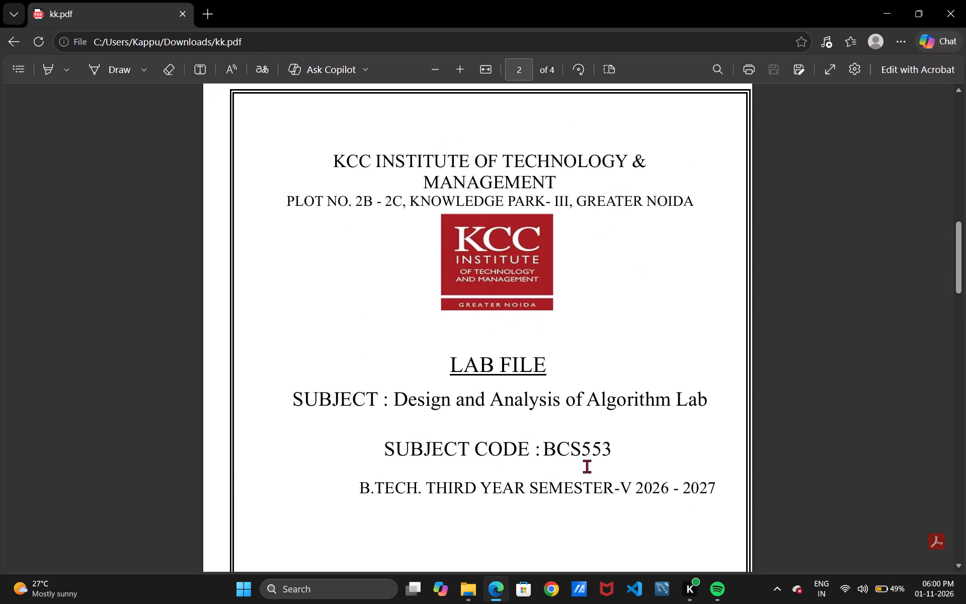
{"action": "double_click", "coordinate": [622, 486]}
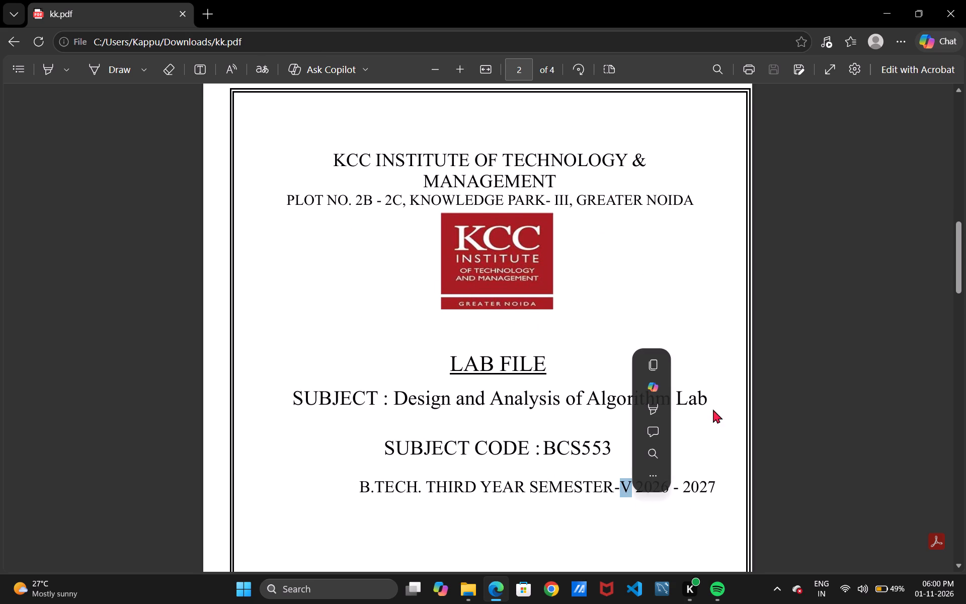
{"action": "left_click", "coordinate": [692, 367]}
{"action": "scroll", "coordinate": [595, 396], "scroll_direction": "down", "scroll_amount": 4}
{"action": "scroll", "coordinate": [595, 396], "scroll_direction": "up", "scroll_amount": 1}
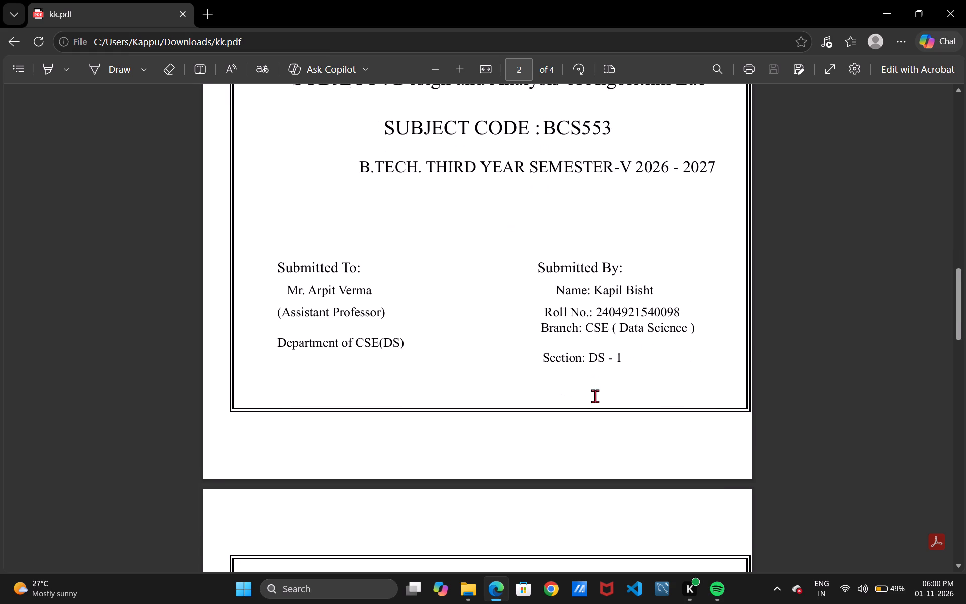
{"action": "scroll", "coordinate": [595, 396], "scroll_direction": "up", "scroll_amount": 2}
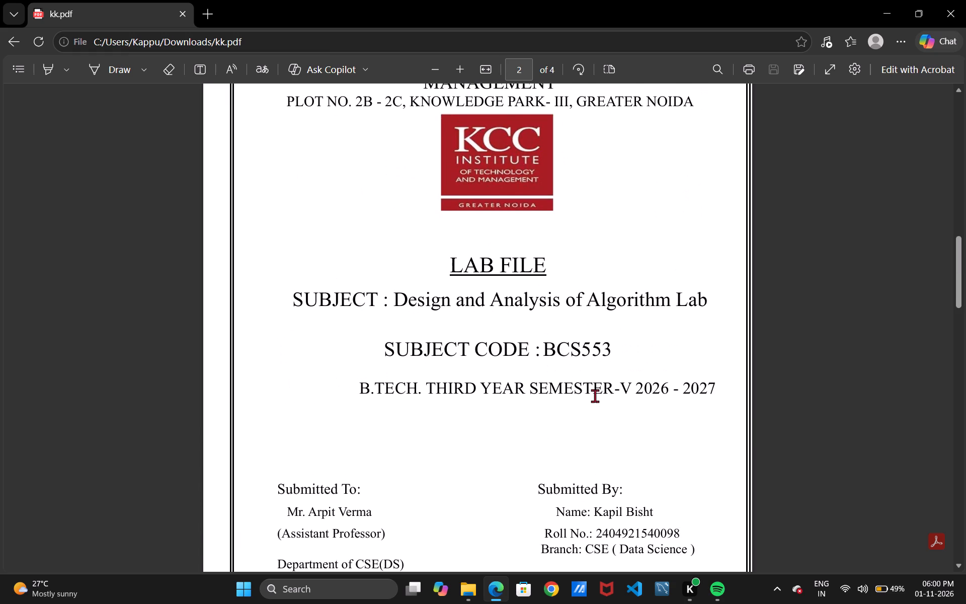
{"action": "scroll", "coordinate": [595, 396], "scroll_direction": "up", "scroll_amount": 1}
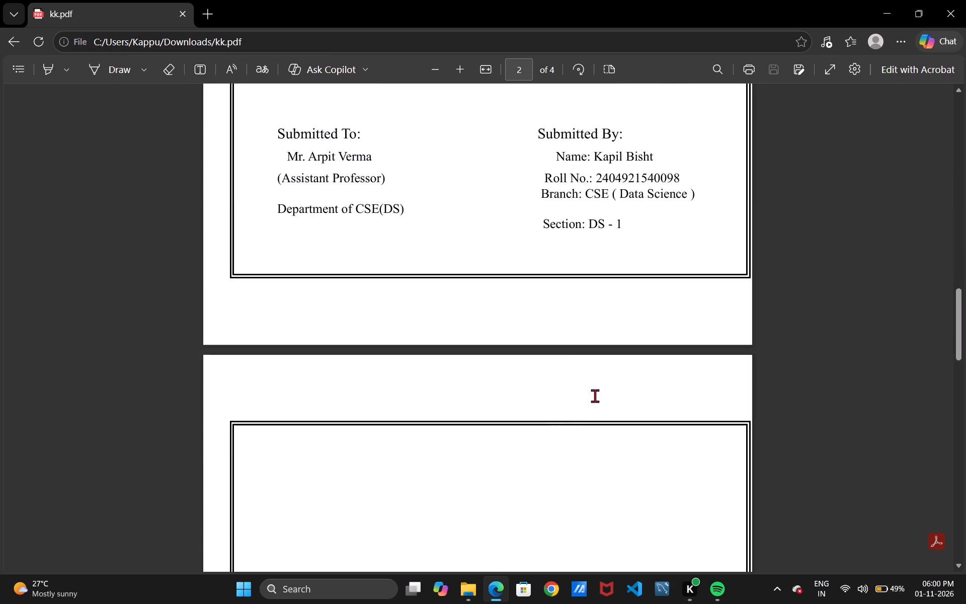
{"action": "scroll", "coordinate": [595, 396], "scroll_direction": "up", "scroll_amount": 1}
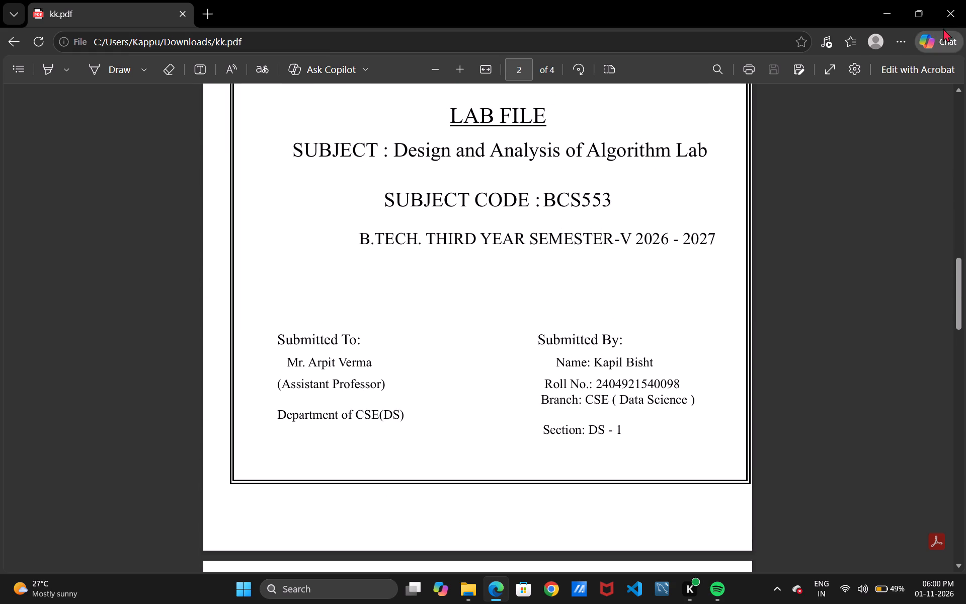
{"action": "left_click", "coordinate": [948, 12]}
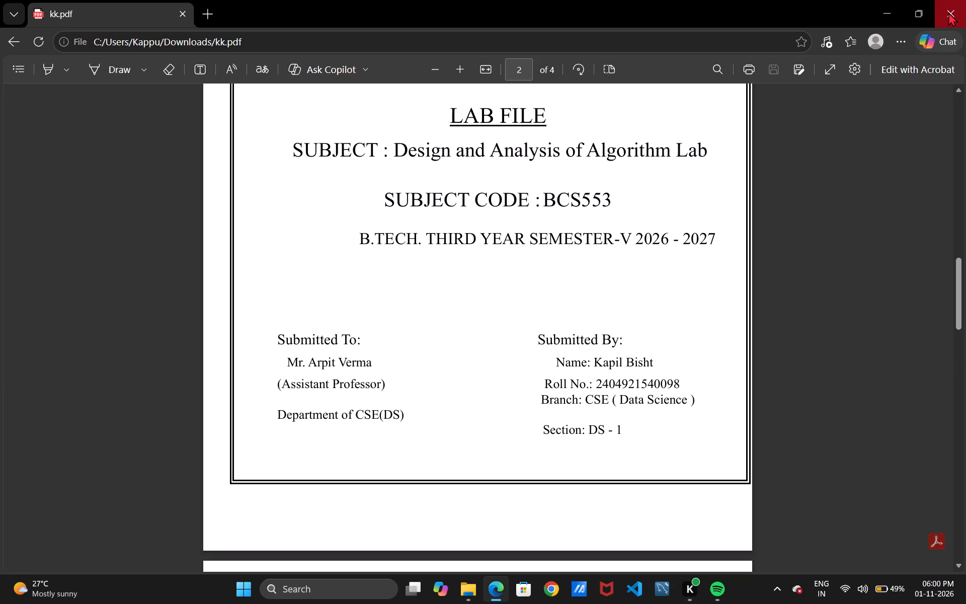
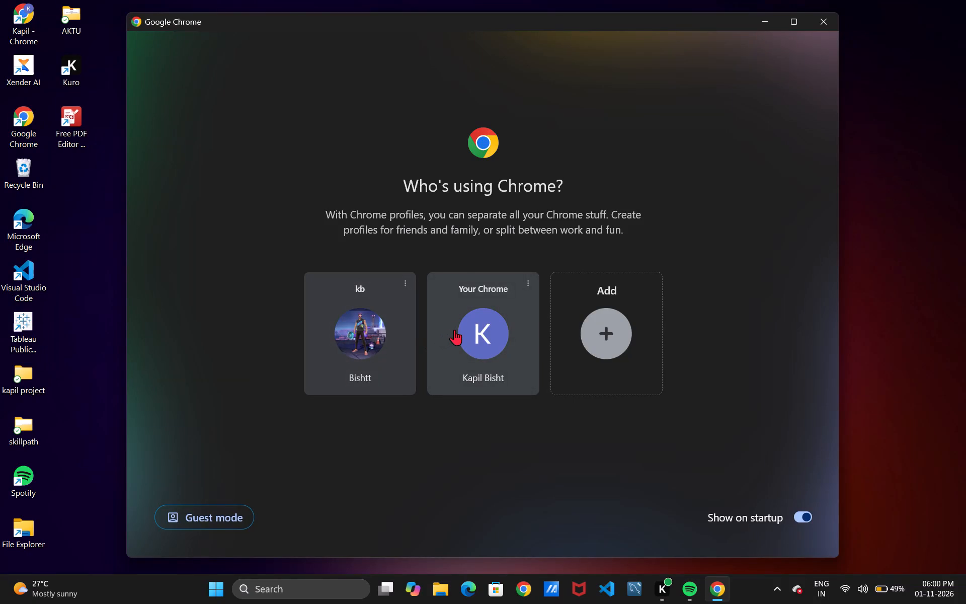
In Chrome's kb profile, search Google for simpdf tools and open the Simpdf website.
{"action": "left_click", "coordinate": [377, 344]}
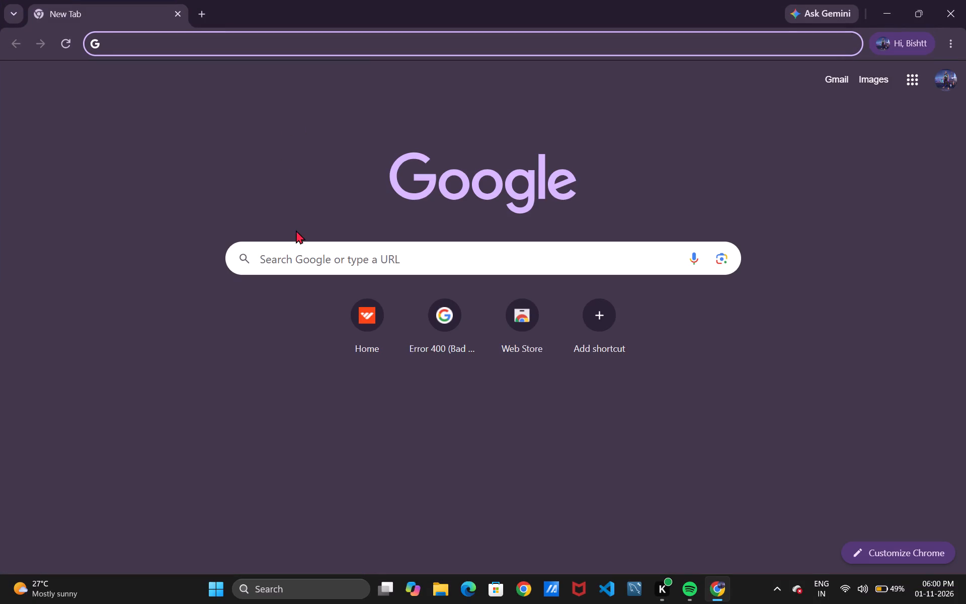
{"action": "left_click", "coordinate": [295, 243]}
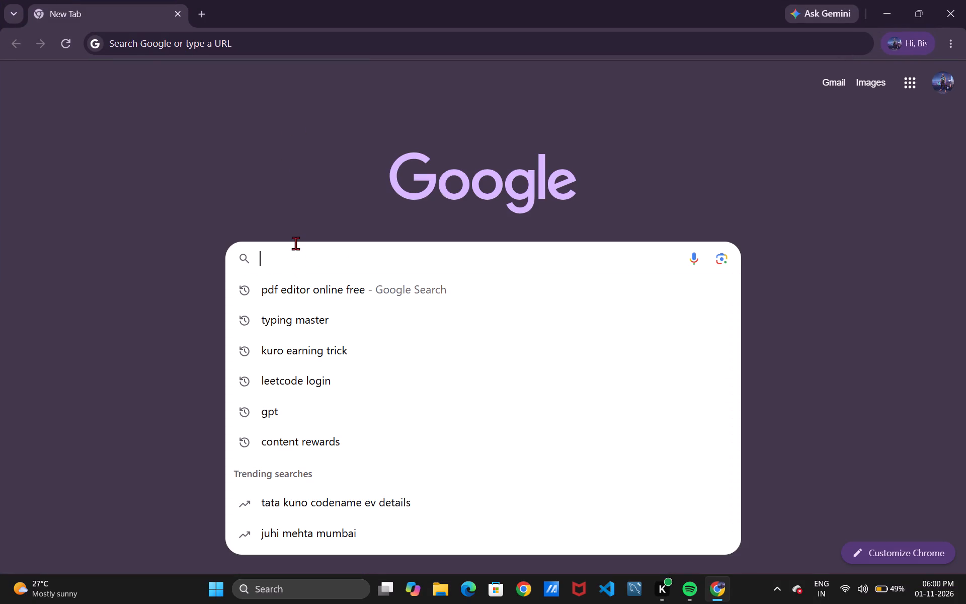
{"action": "key", "text": "w"}
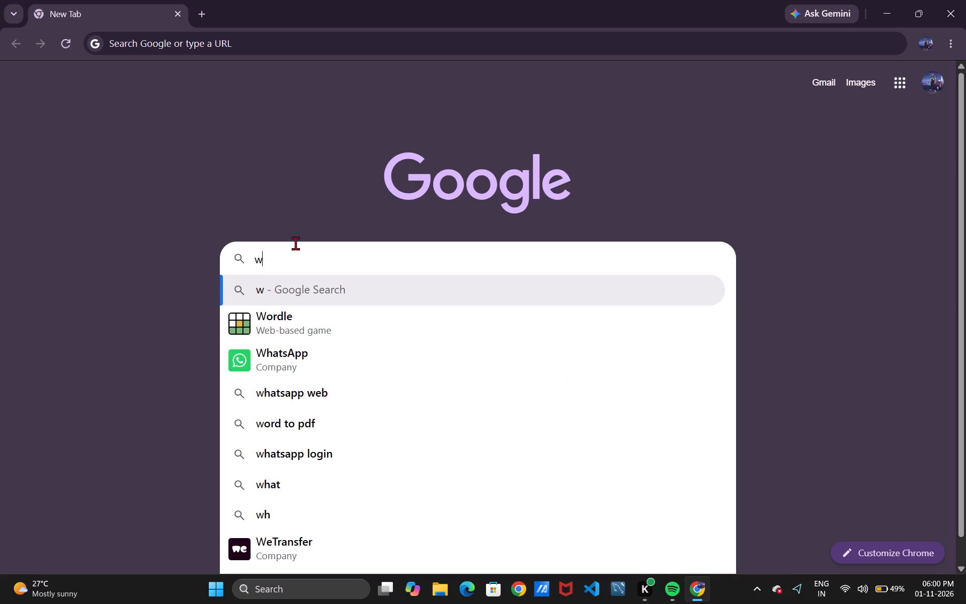
{"action": "key", "text": "BackSpace"}
{"action": "type", "text": "simp"}
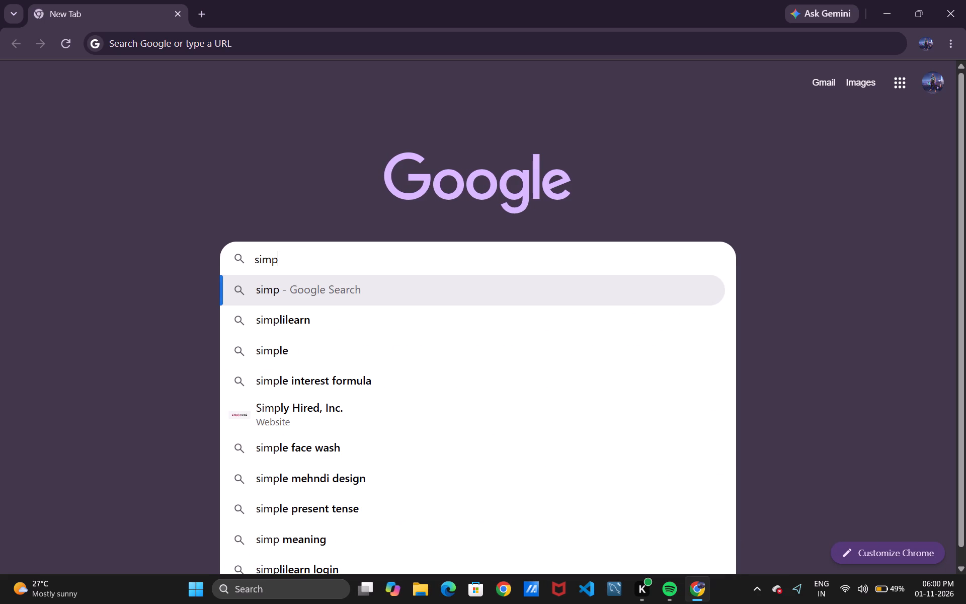
{"action": "type", "text": "le"}
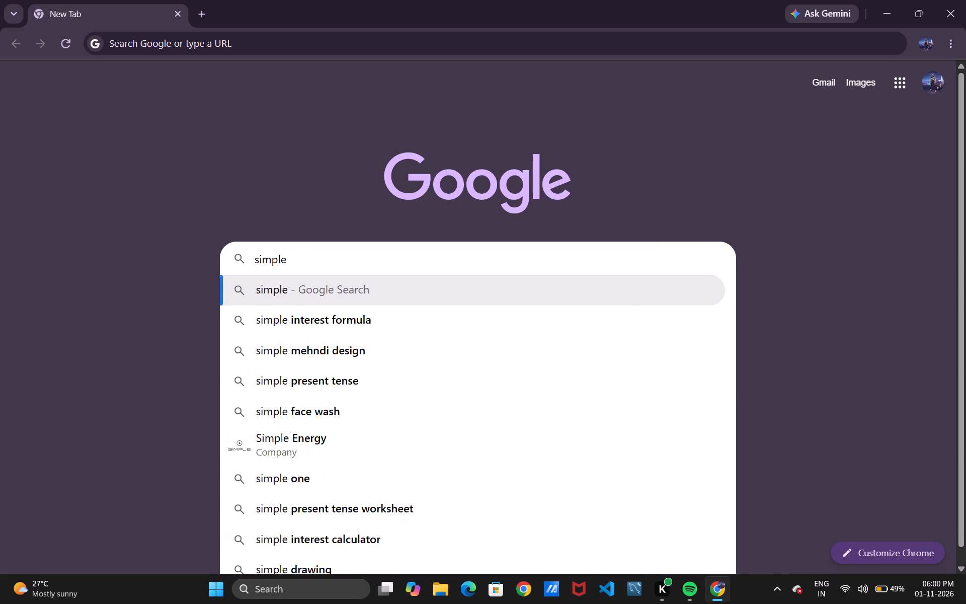
{"action": "key", "text": "BackSpace"}
{"action": "key", "text": "BackSpace"}
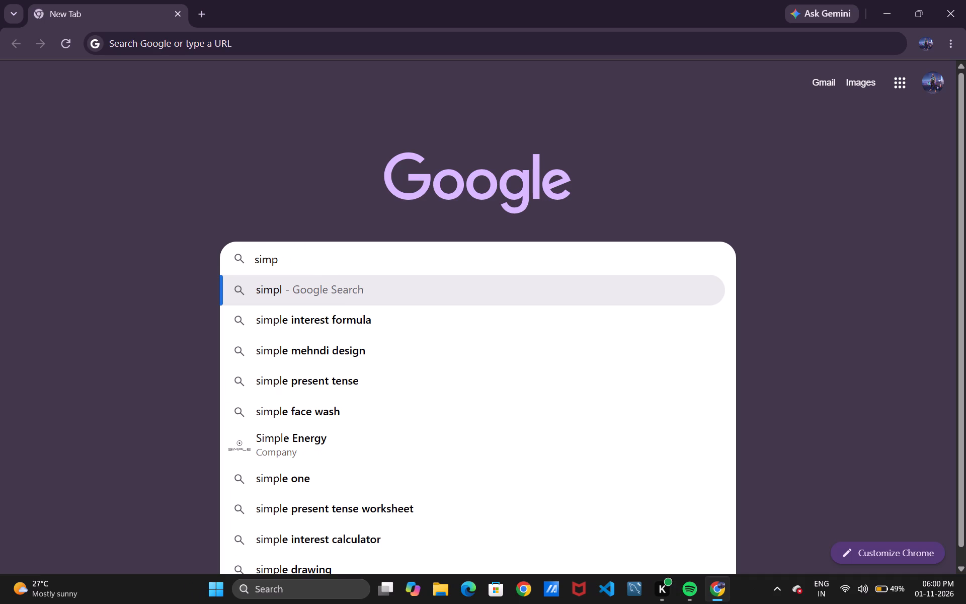
{"action": "type", "text": "df"}
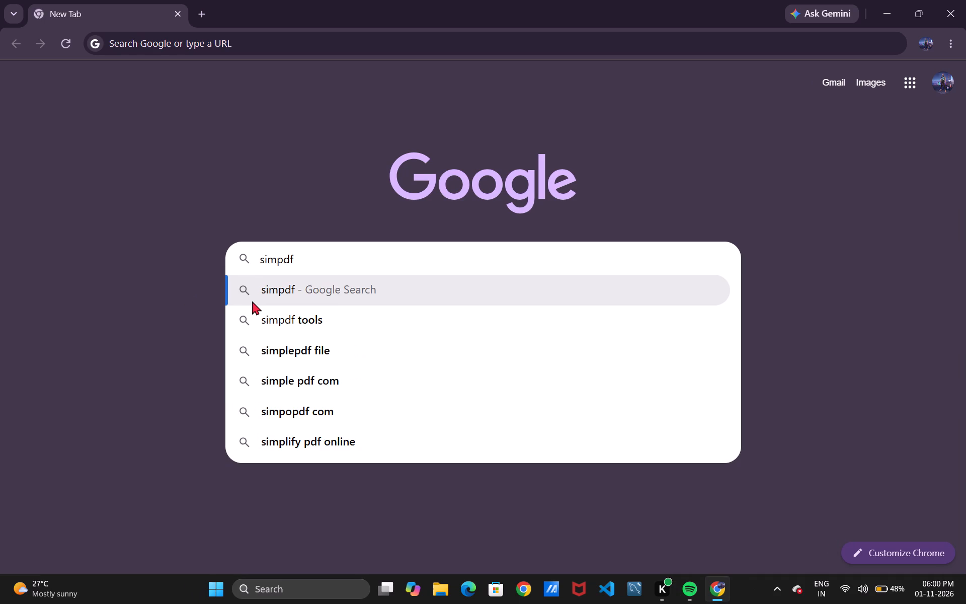
{"action": "left_click", "coordinate": [284, 316]}
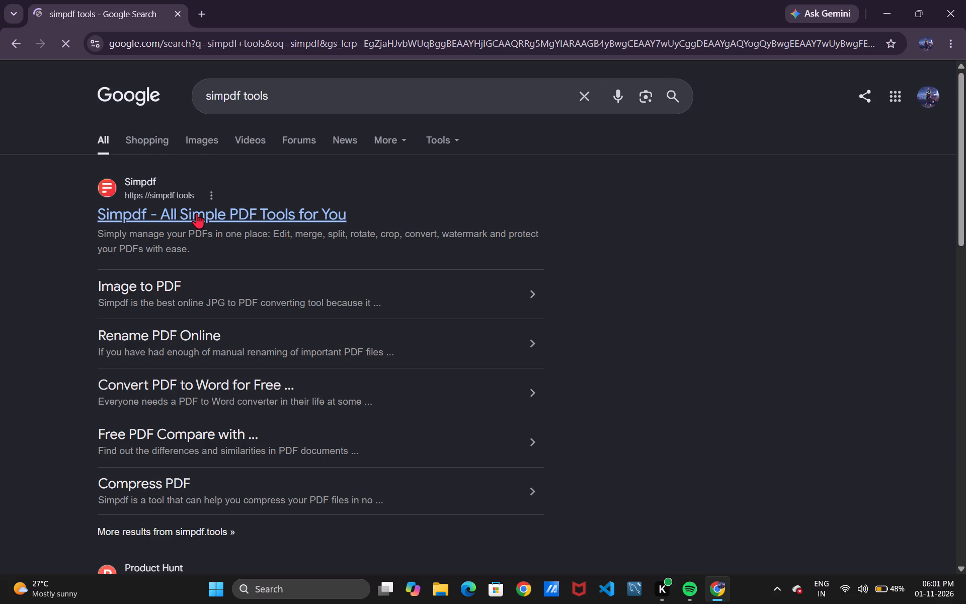
{"action": "left_click", "coordinate": [197, 213]}
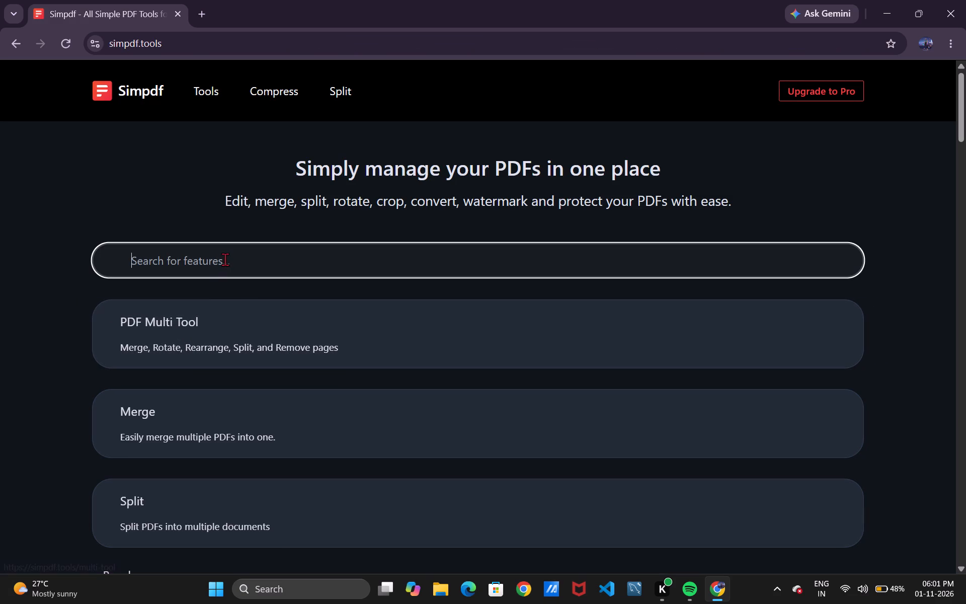
Open the PDF to Word converter from Simpdf's Convert from PDF tools.
{"action": "scroll", "coordinate": [225, 259], "scroll_direction": "down", "scroll_amount": 2}
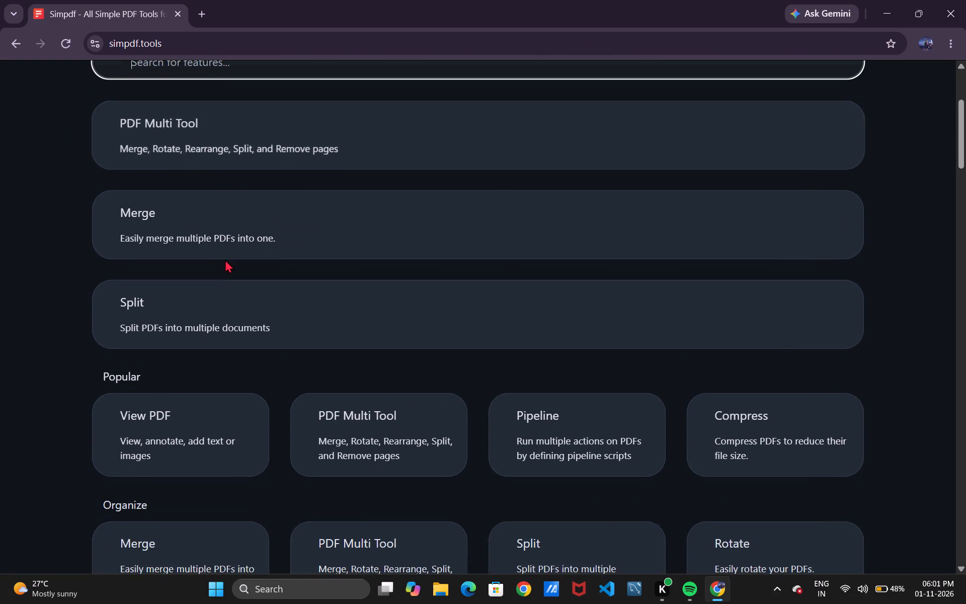
{"action": "scroll", "coordinate": [225, 259], "scroll_direction": "down", "scroll_amount": 6}
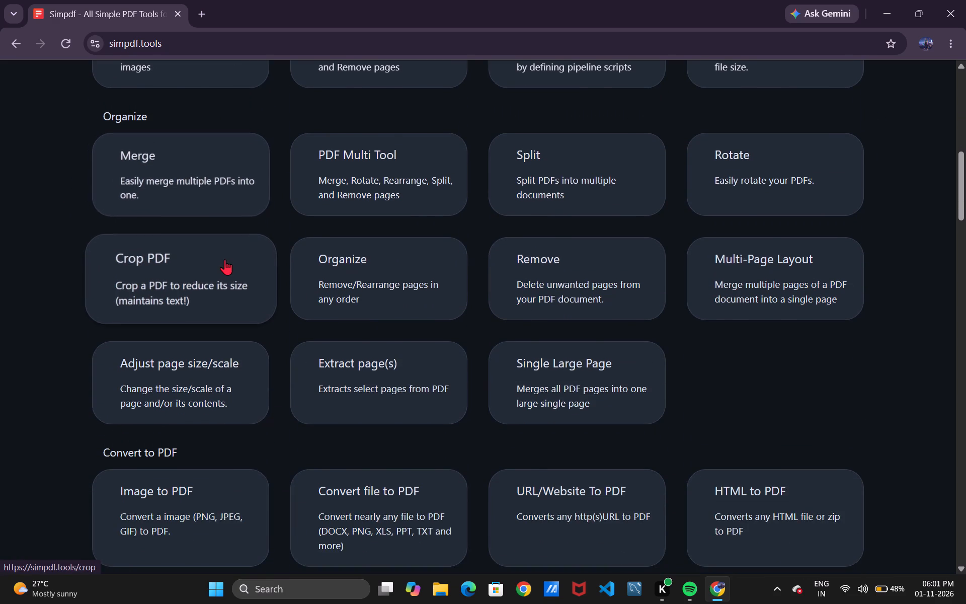
{"action": "scroll", "coordinate": [225, 259], "scroll_direction": "down", "scroll_amount": 3}
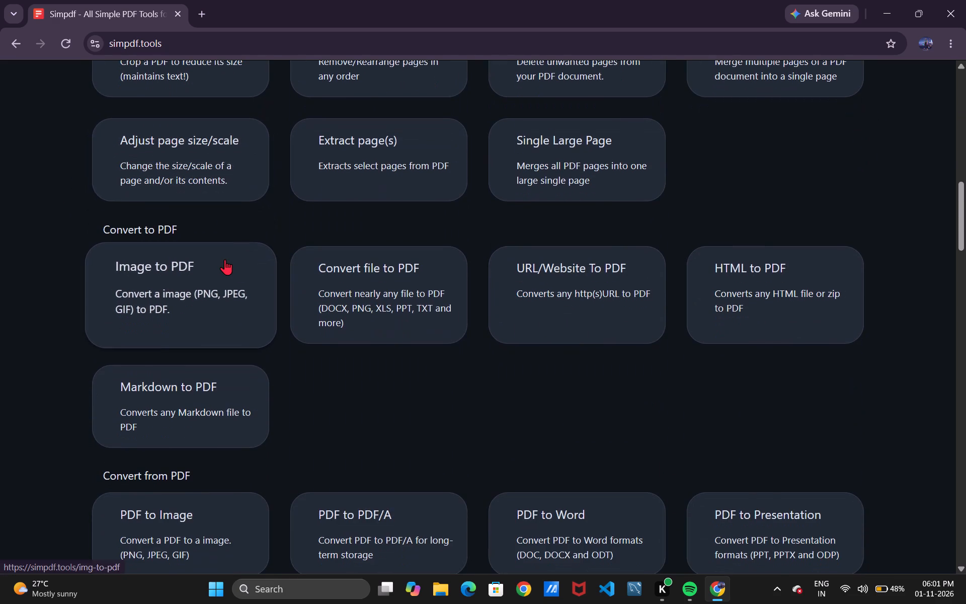
{"action": "scroll", "coordinate": [225, 259], "scroll_direction": "down", "scroll_amount": 3}
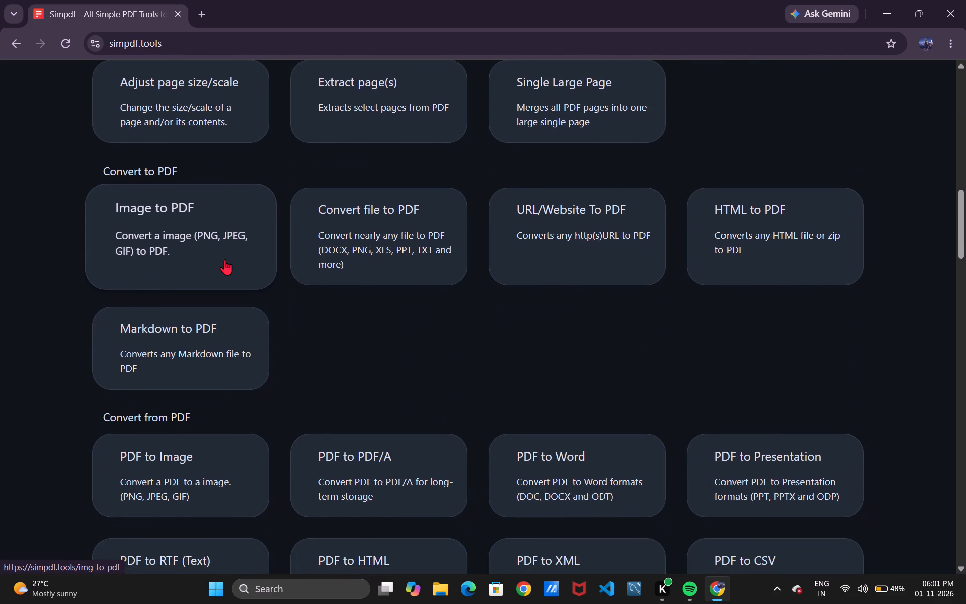
{"action": "scroll", "coordinate": [225, 259], "scroll_direction": "down", "scroll_amount": 3}
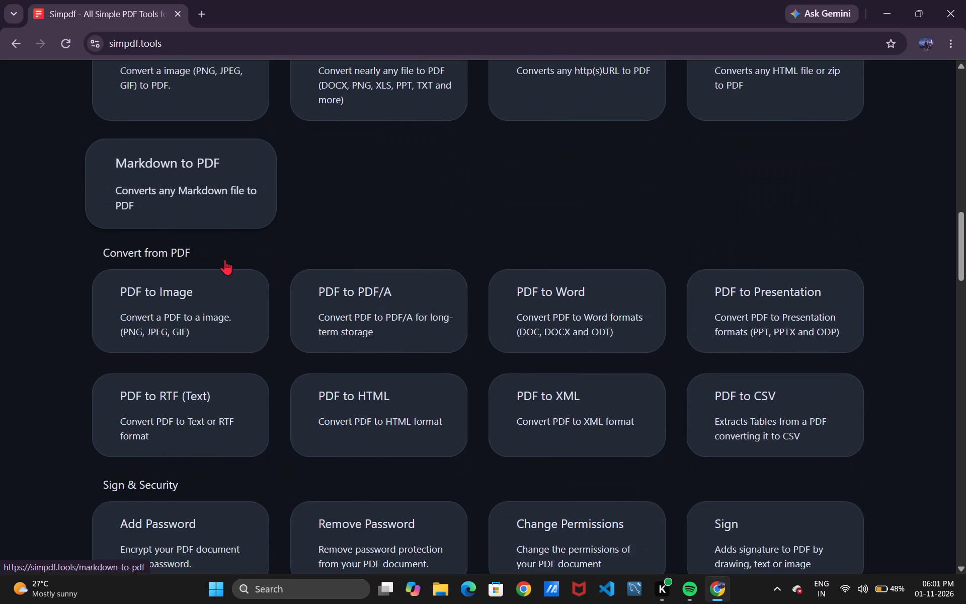
{"action": "scroll", "coordinate": [225, 259], "scroll_direction": "down", "scroll_amount": 2}
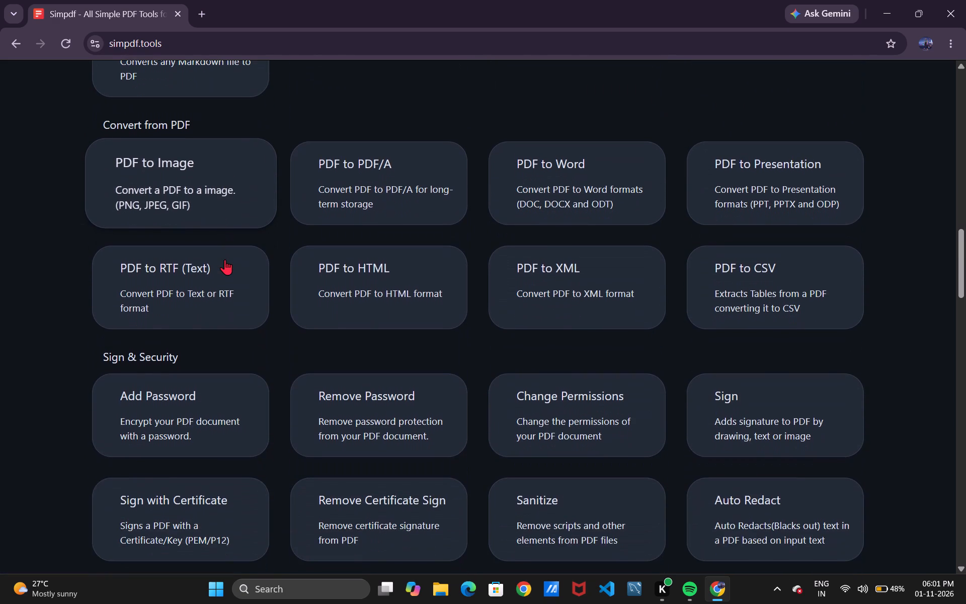
{"action": "left_click", "coordinate": [552, 196]}
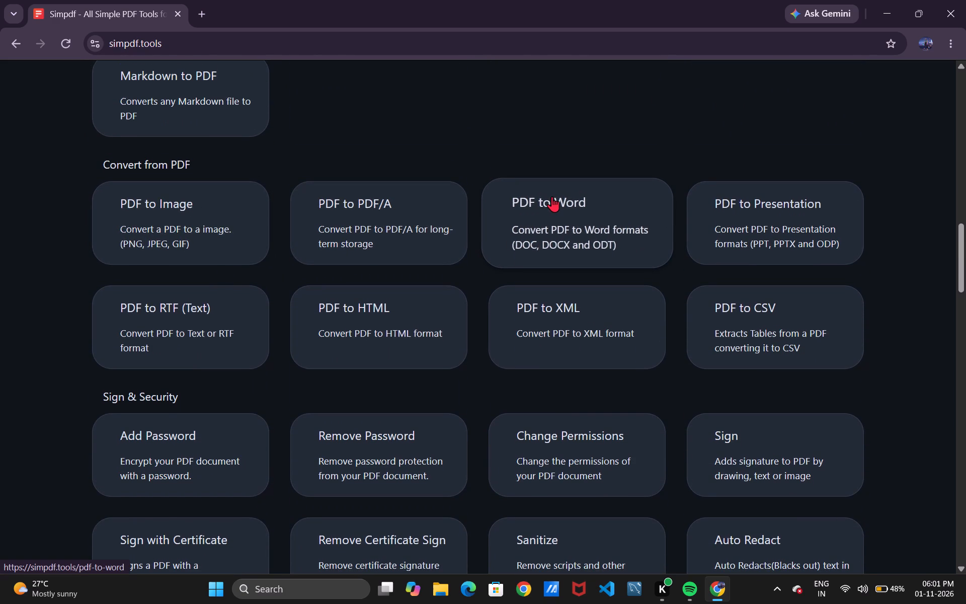
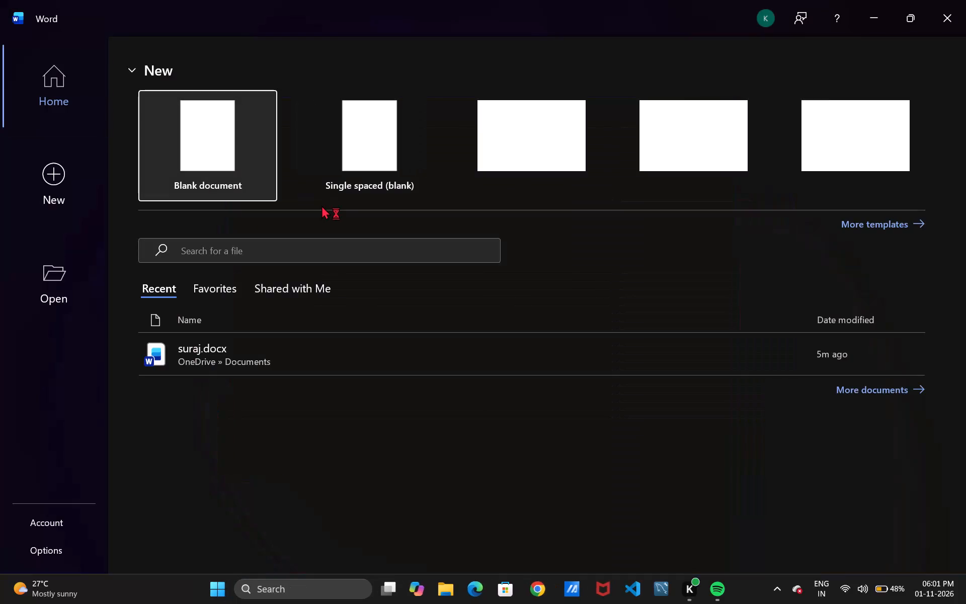
In Word, create a blank document and insert the text from the suraj.docx file in OneDrive Documents.
{"action": "left_click", "coordinate": [197, 122]}
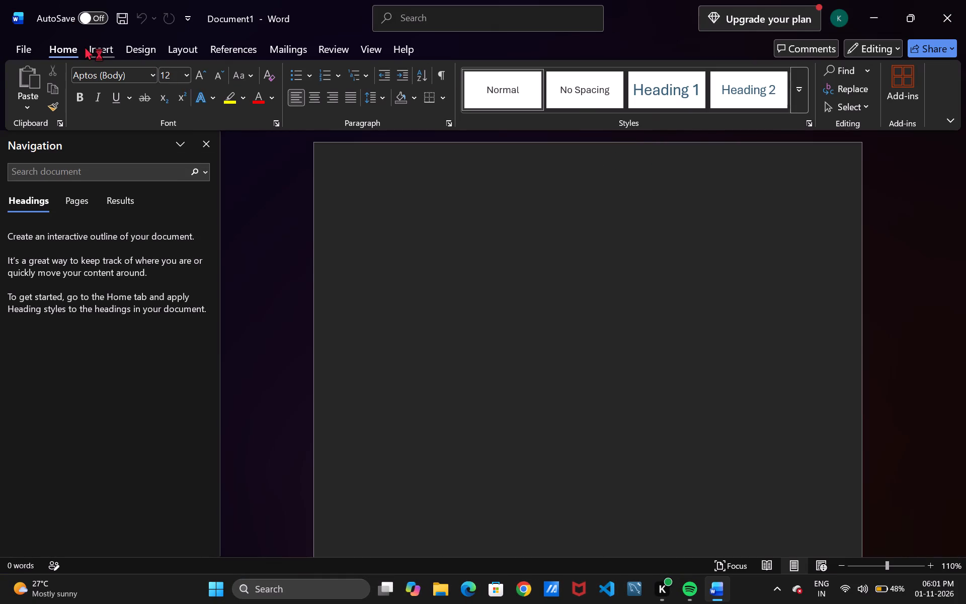
{"action": "left_click", "coordinate": [86, 47]}
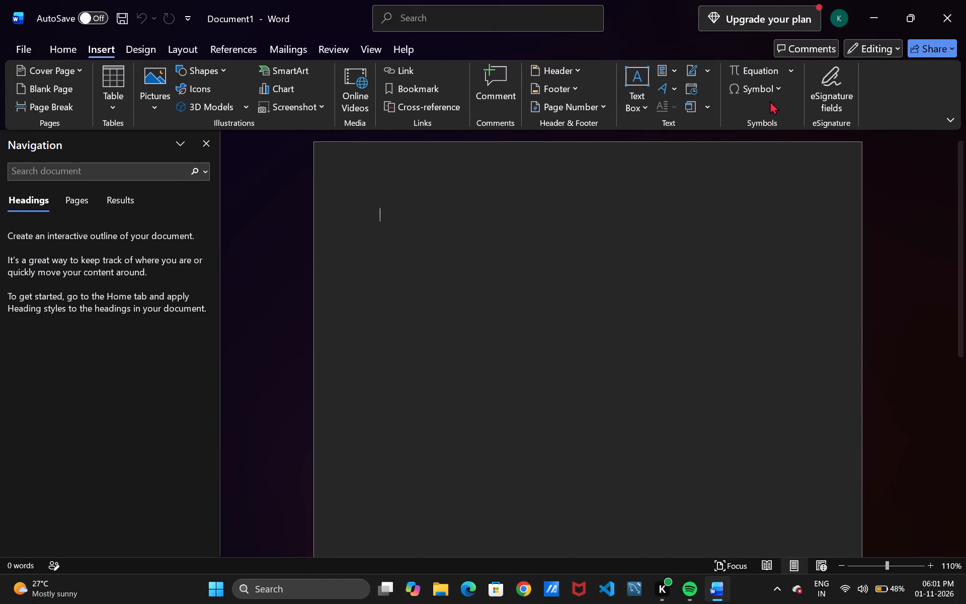
{"action": "left_click", "coordinate": [706, 99]}
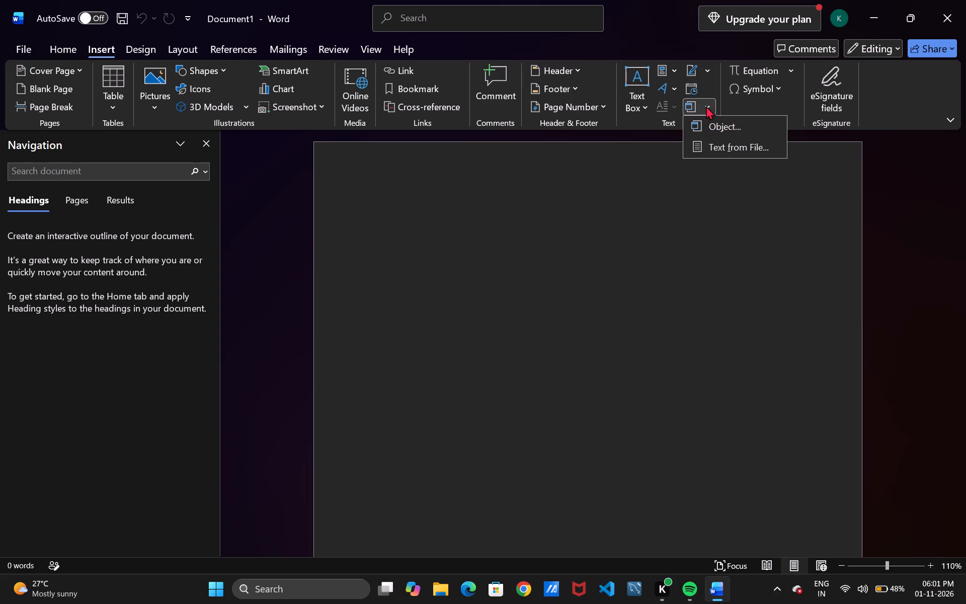
{"action": "left_click", "coordinate": [727, 155]}
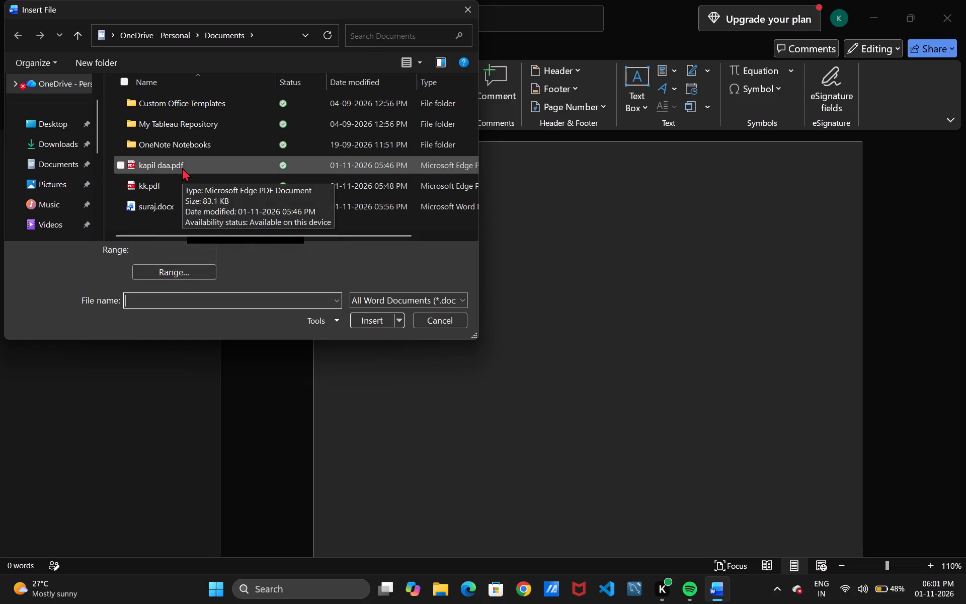
{"action": "left_click", "coordinate": [168, 205]}
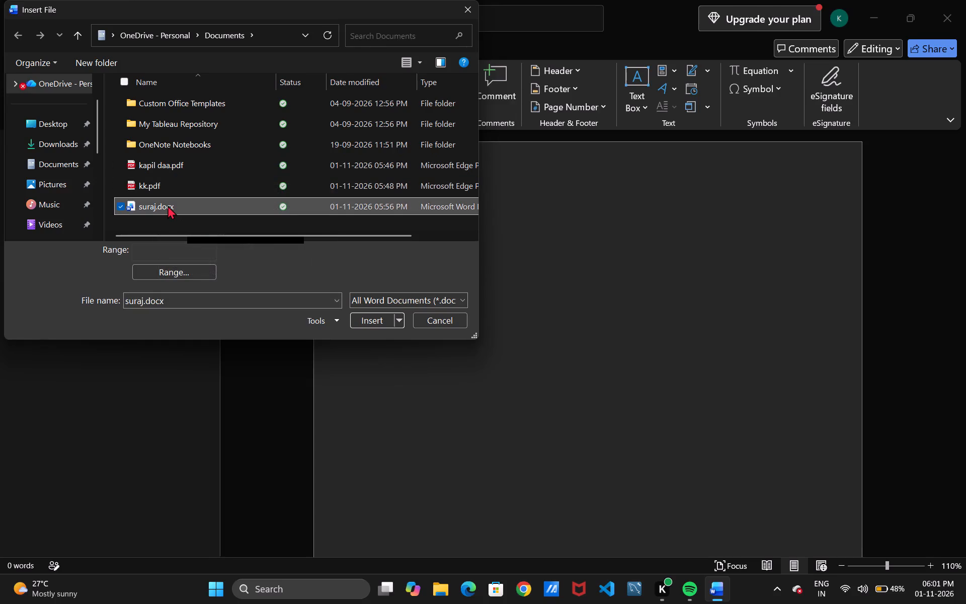
{"action": "left_click", "coordinate": [365, 313]}
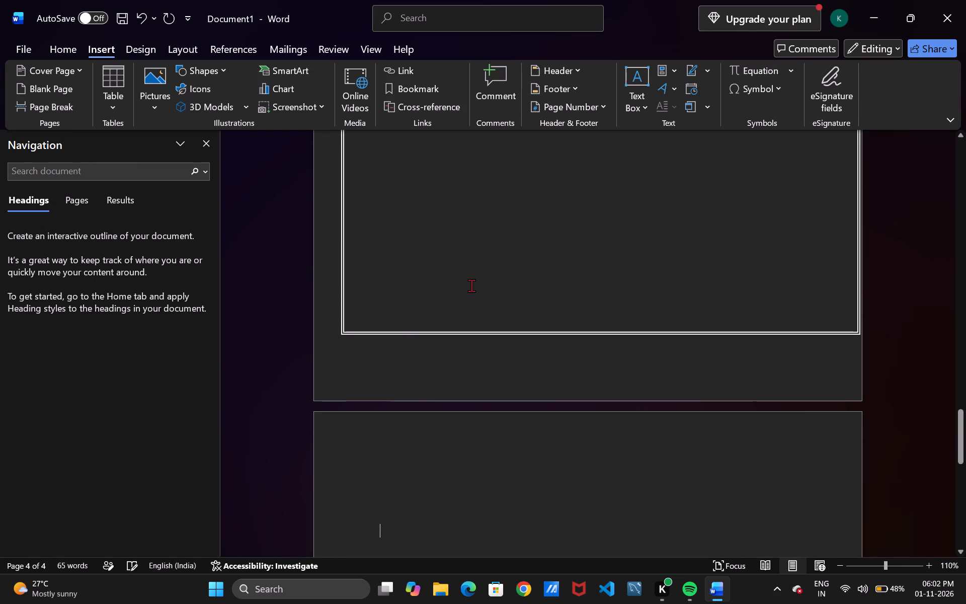
Replace the student's name in the Submitted By section on page 2 with the new student's name.
{"action": "scroll", "coordinate": [471, 285], "scroll_direction": "down", "scroll_amount": 6}
{"action": "scroll", "coordinate": [471, 285], "scroll_direction": "up", "scroll_amount": 3}
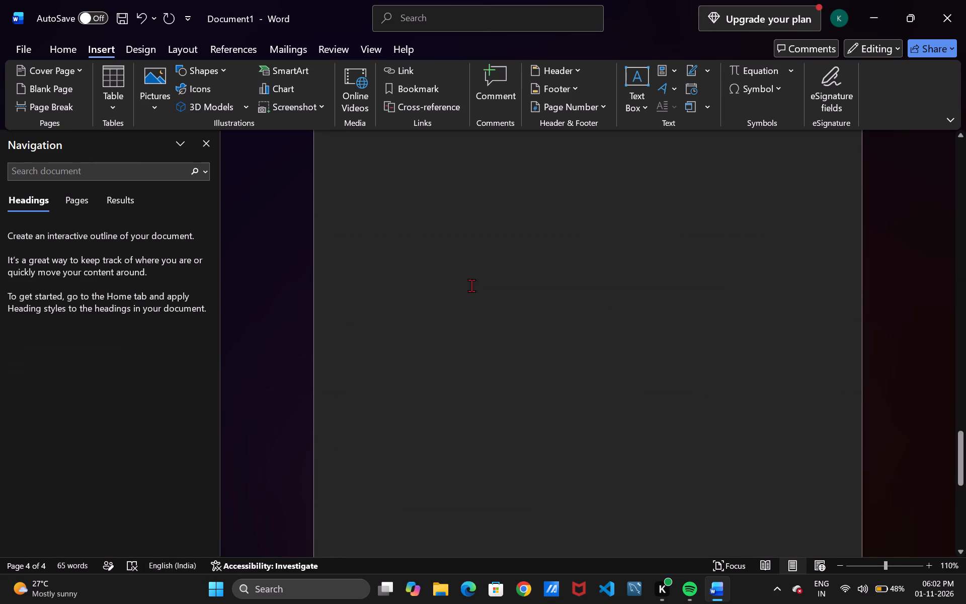
{"action": "scroll", "coordinate": [471, 285], "scroll_direction": "up", "scroll_amount": 9}
{"action": "scroll", "coordinate": [471, 285], "scroll_direction": "down", "scroll_amount": 3}
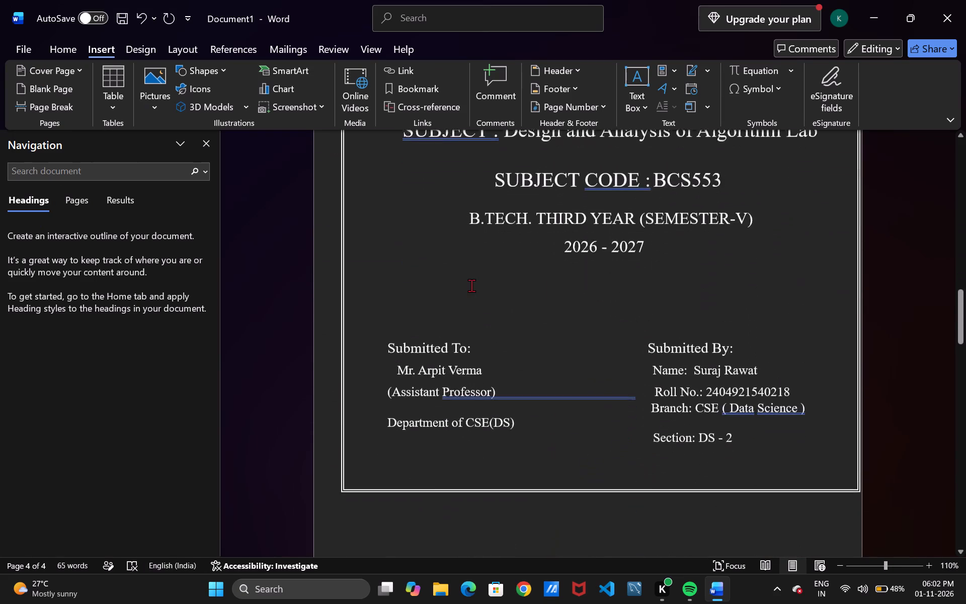
{"action": "scroll", "coordinate": [471, 285], "scroll_direction": "down", "scroll_amount": 2}
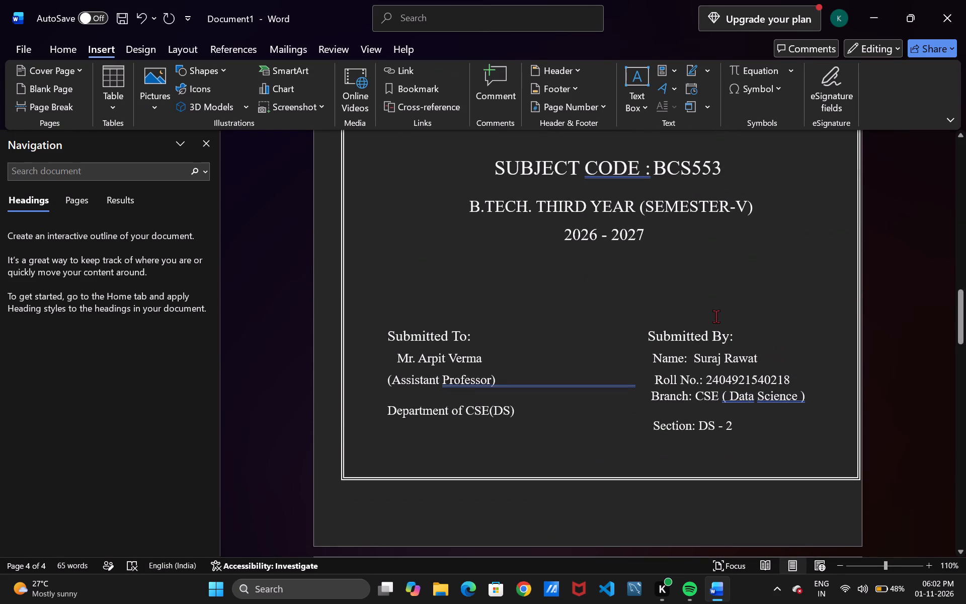
{"action": "left_click", "coordinate": [768, 348]}
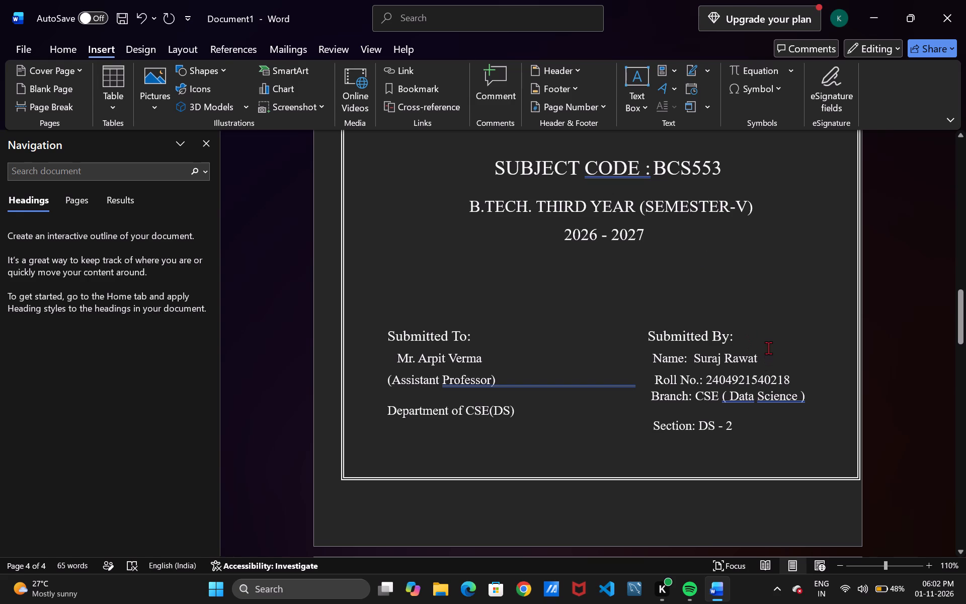
{"action": "left_click", "coordinate": [764, 352]}
{"action": "key", "text": "BackSpace"}
{"action": "key", "text": "BackSpace"}
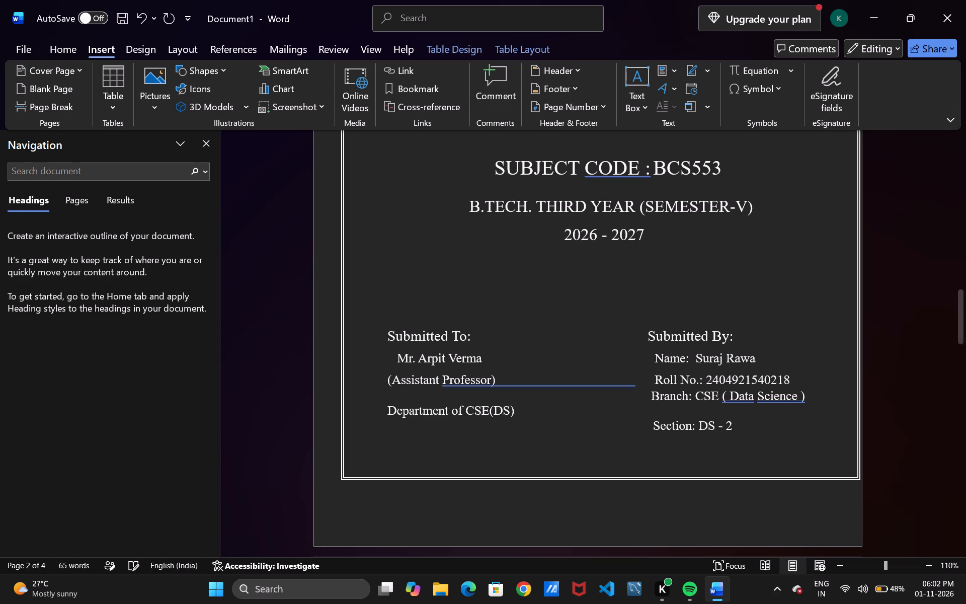
{"action": "key", "text": "BackSpace"}
{"action": "key", "text": "BackSpace"}
{"action": "key", "text": "BackSpace"}
{"action": "key", "text": "BackSpace"}
{"action": "key", "text": "BackSpace"}
{"action": "key", "text": "BackSpace"}
{"action": "key", "text": "BackSpace"}
{"action": "key", "text": "BackSpace"}
{"action": "key", "text": "BackSpace"}
{"action": "key", "text": "BackSpace"}
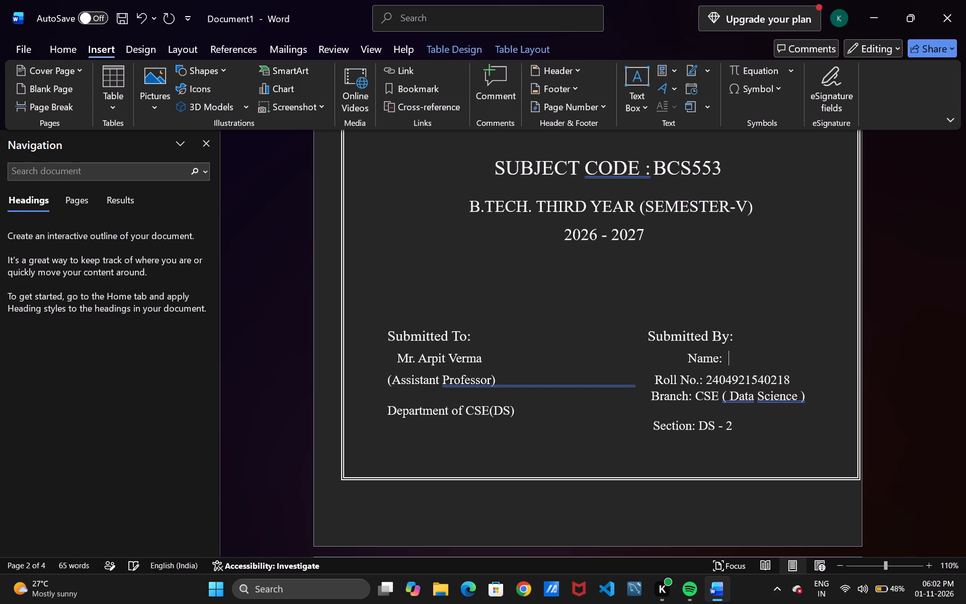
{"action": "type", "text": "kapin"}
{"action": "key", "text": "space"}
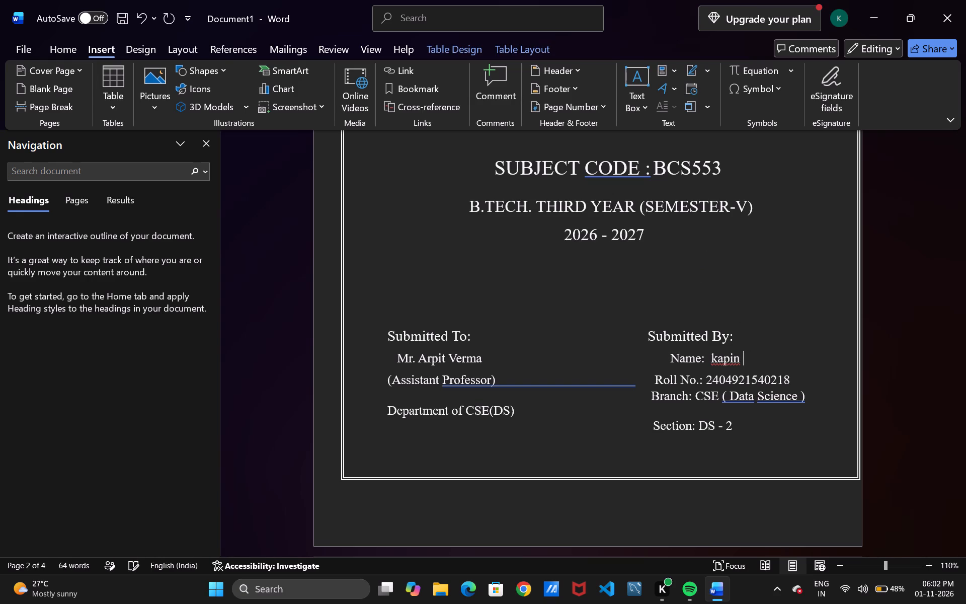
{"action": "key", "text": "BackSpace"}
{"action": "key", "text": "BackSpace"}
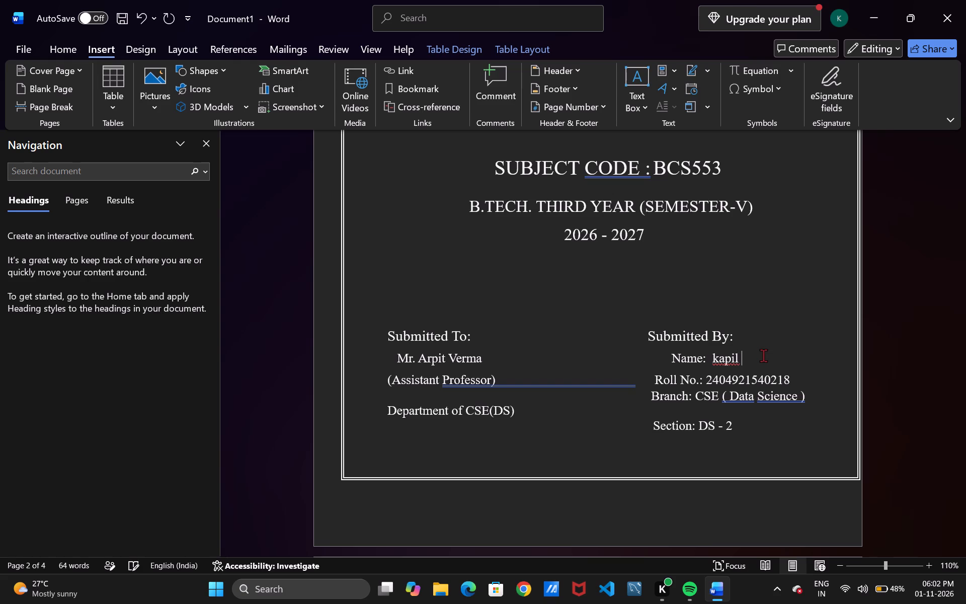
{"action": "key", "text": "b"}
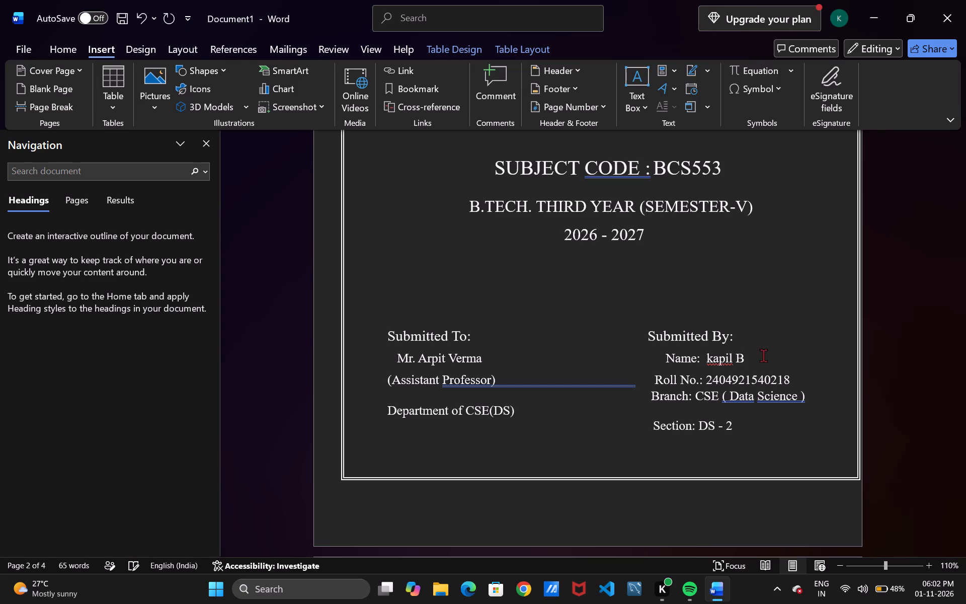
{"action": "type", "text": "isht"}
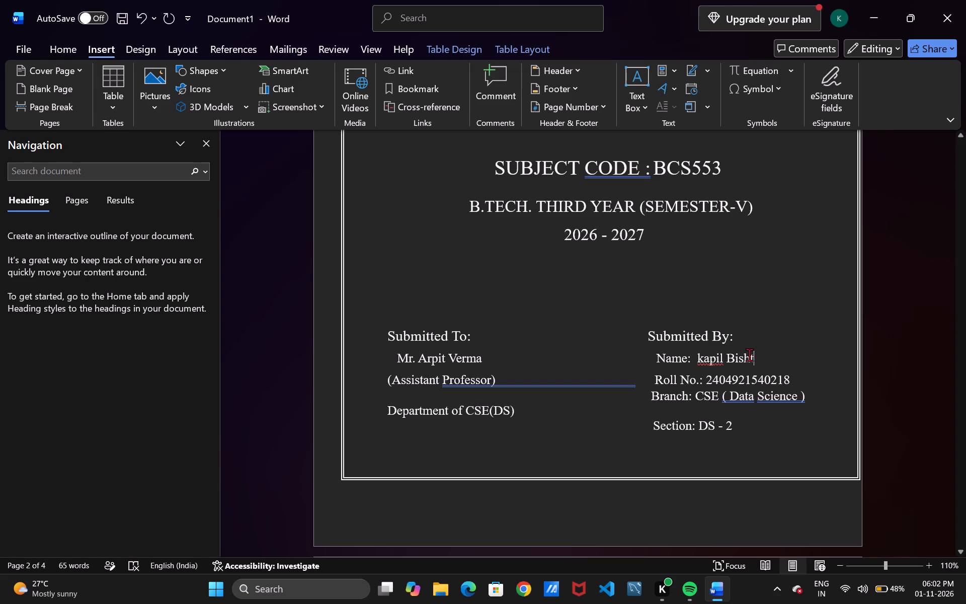
Replace the last three digits of the roll number under Submitted By to match the new student's roll number.
{"action": "left_click", "coordinate": [810, 380]}
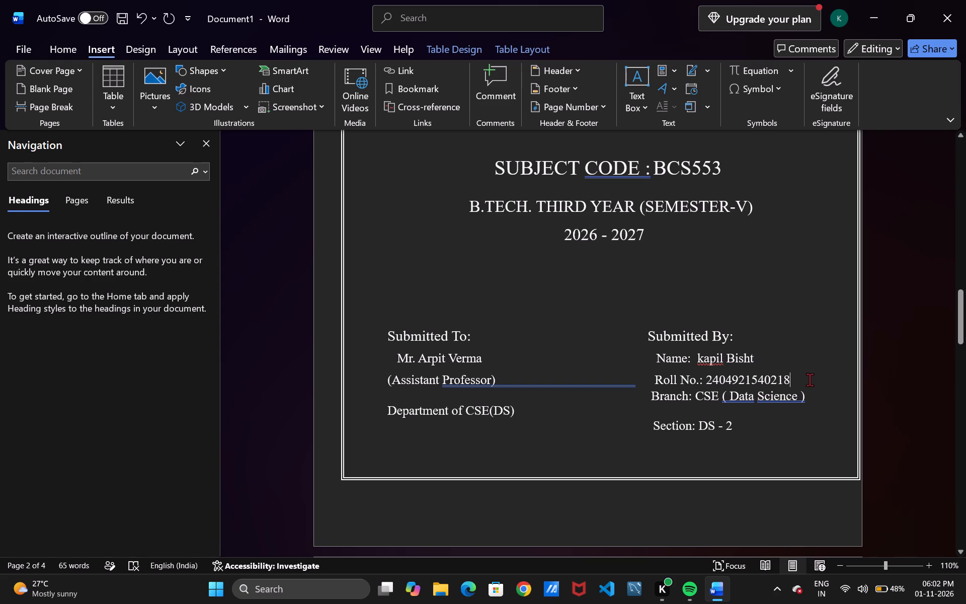
{"action": "left_click", "coordinate": [810, 380]}
{"action": "key", "text": "BackSpace"}
{"action": "key", "text": "BackSpace"}
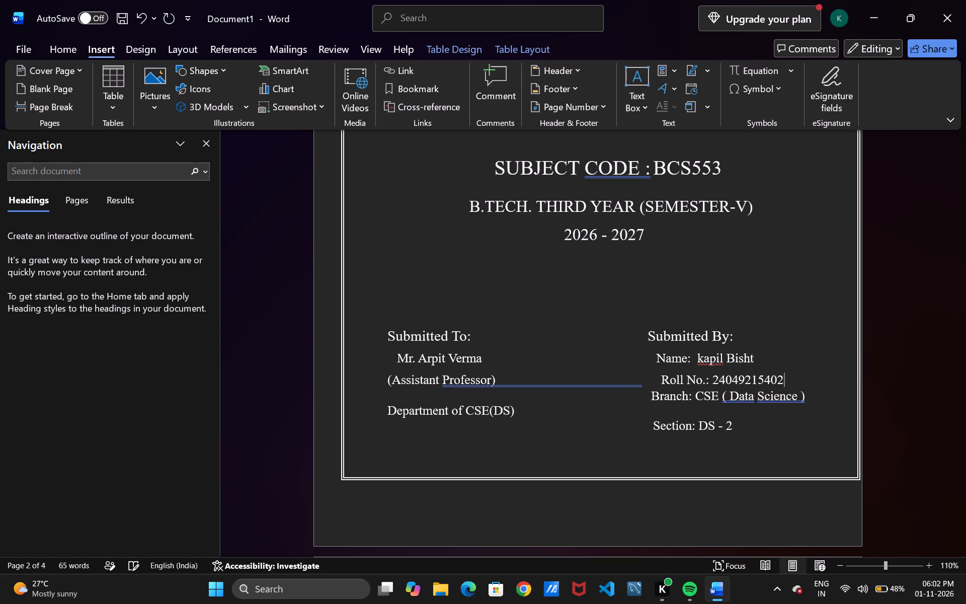
{"action": "key", "text": "BackSpace"}
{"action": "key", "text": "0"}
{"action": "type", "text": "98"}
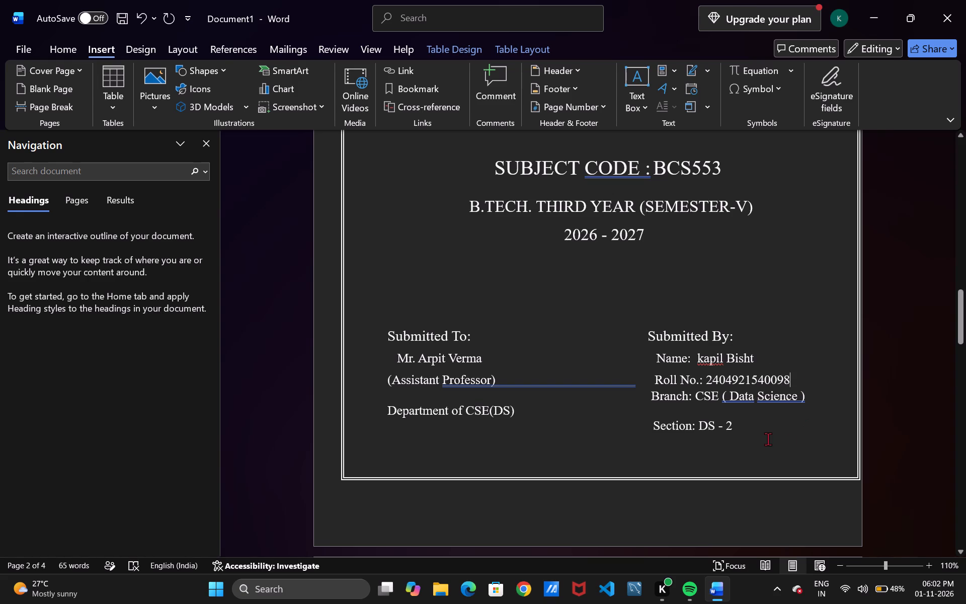
In the Submitted By details, set the section to DS - 1 and capitalise the first letter of the student's name.
{"action": "left_click", "coordinate": [745, 428]}
{"action": "key", "text": "BackSpace"}
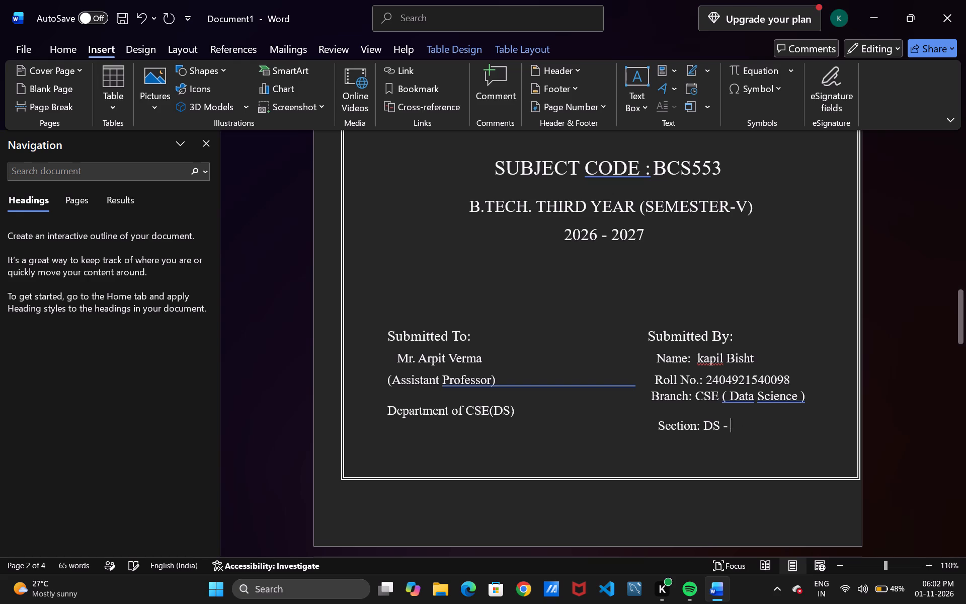
{"action": "key", "text": "1"}
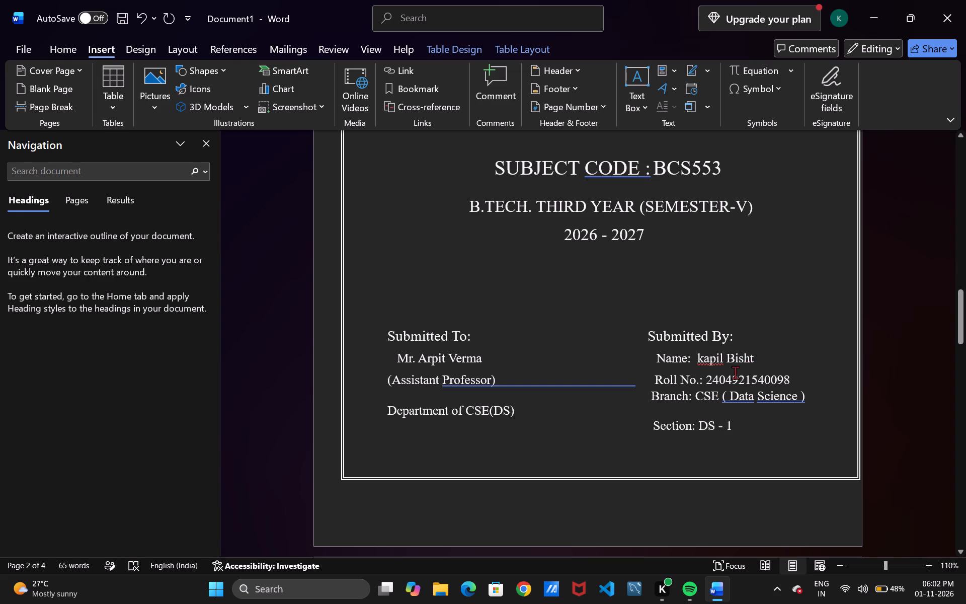
{"action": "left_click", "coordinate": [704, 360]}
{"action": "key", "text": "BackSpace"}
{"action": "key", "text": "k"}
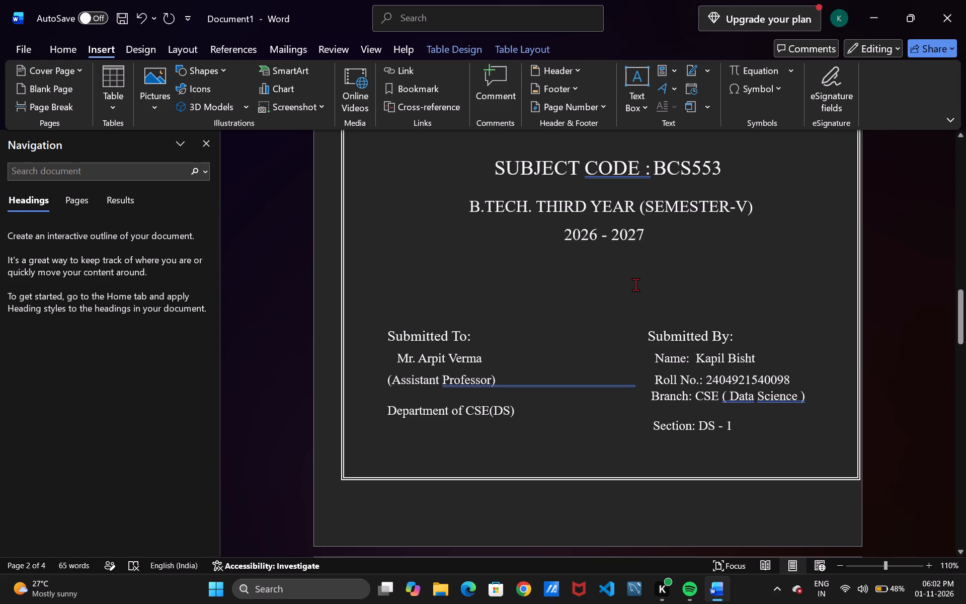
Save the document as a PDF named KAPIL DAA in OneDrive Documents, replacing the existing file of that name.
{"action": "key", "text": "ctrl+s"}
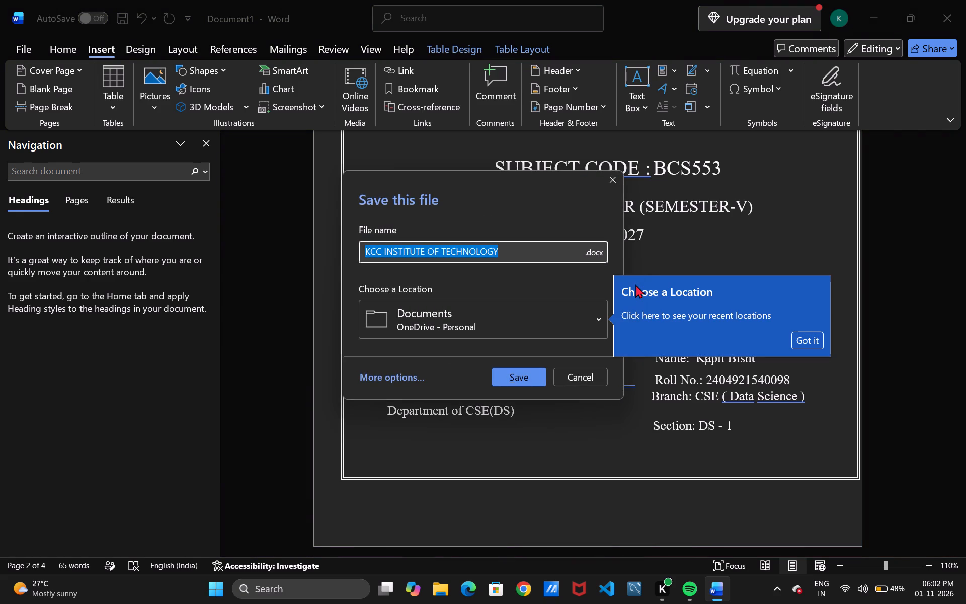
{"action": "left_click", "coordinate": [635, 284]}
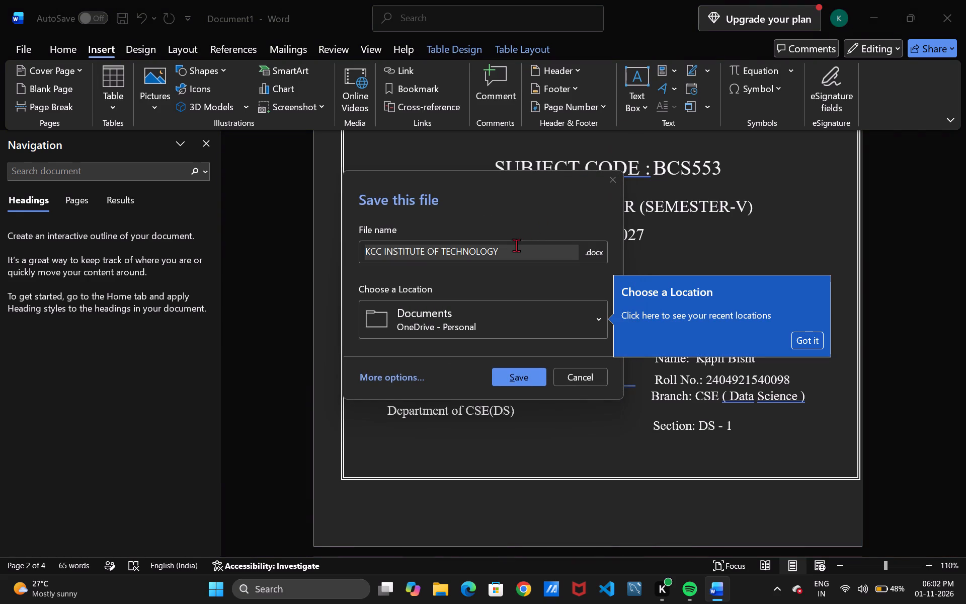
{"action": "left_click", "coordinate": [515, 247]}
{"action": "key", "text": "BackSpace"}
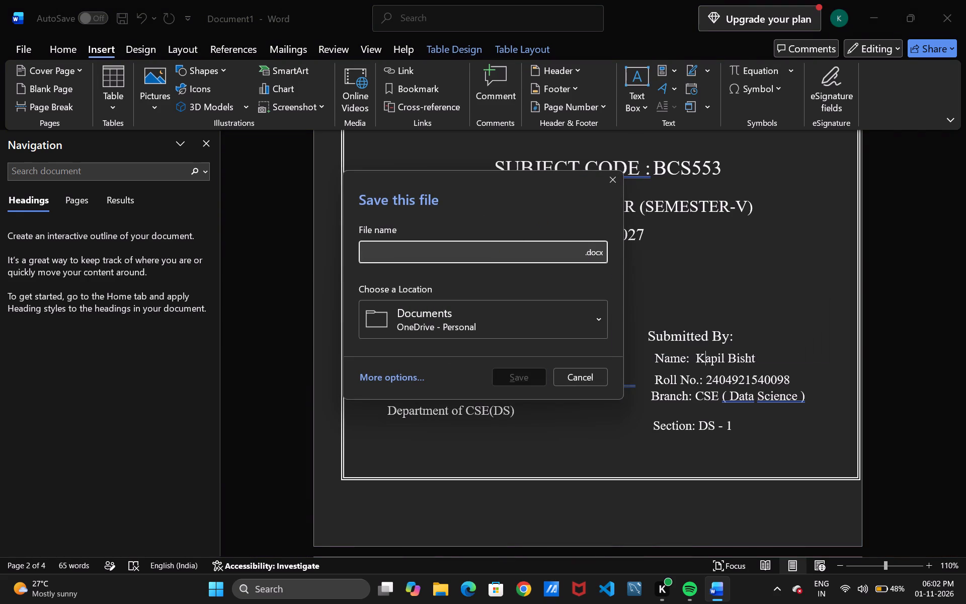
{"action": "type", "text": "KAPIL"}
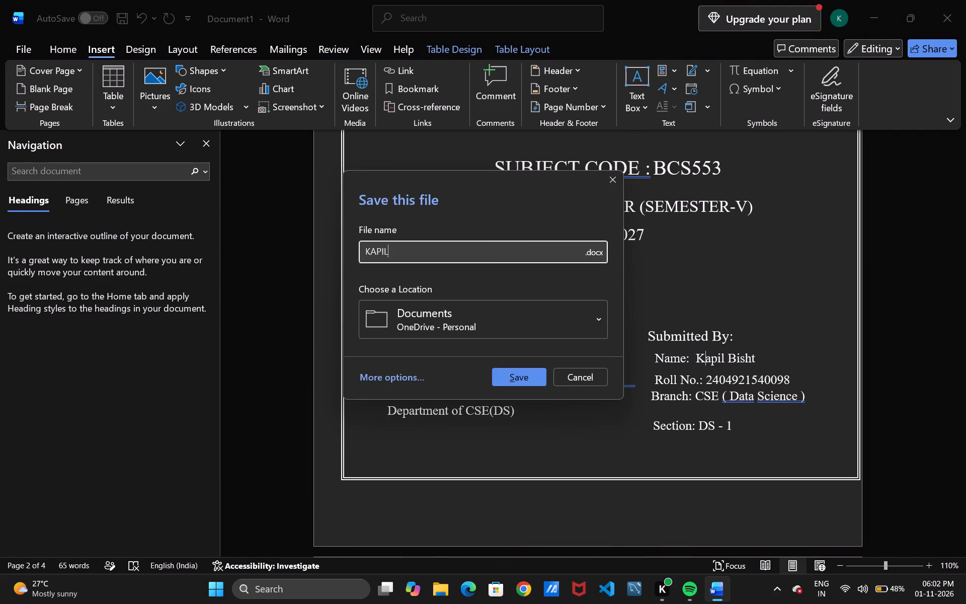
{"action": "key", "text": "space"}
{"action": "type", "text": "KK"}
{"action": "key", "text": "BackSpace"}
{"action": "key", "text": "BackSpace"}
{"action": "type", "text": "DAA"}
{"action": "left_click", "coordinate": [592, 255]}
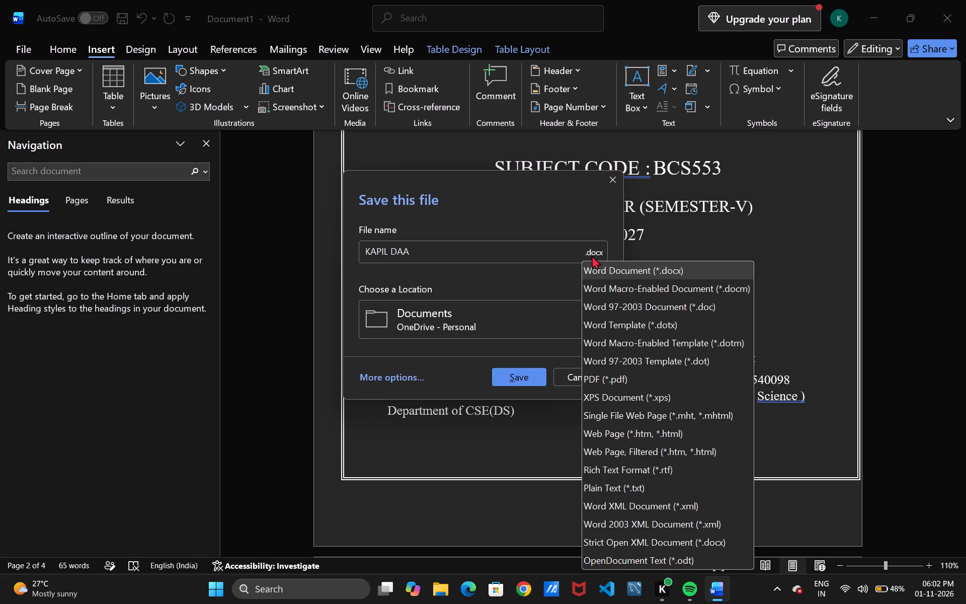
{"action": "left_click", "coordinate": [601, 382]}
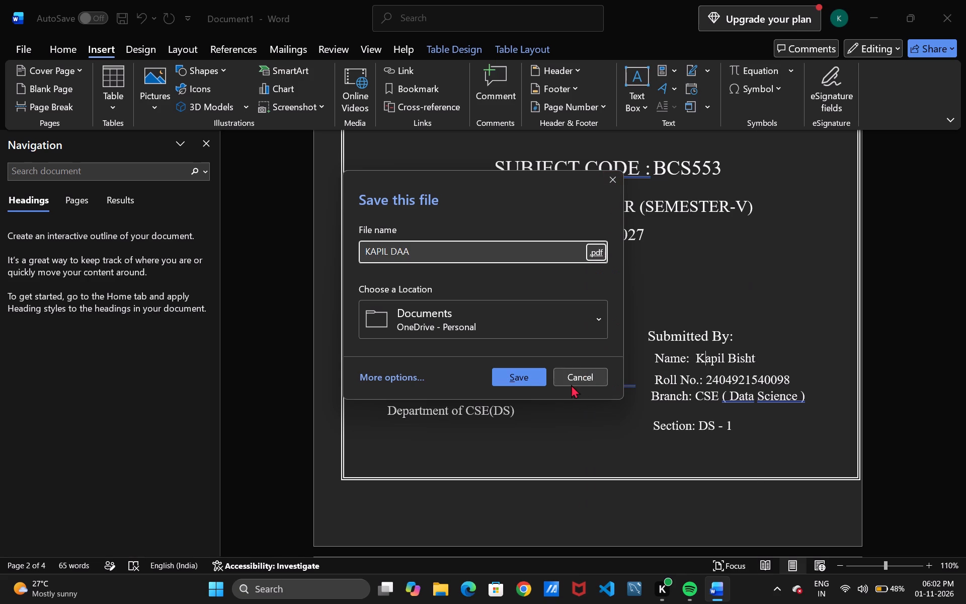
{"action": "left_click", "coordinate": [528, 382]}
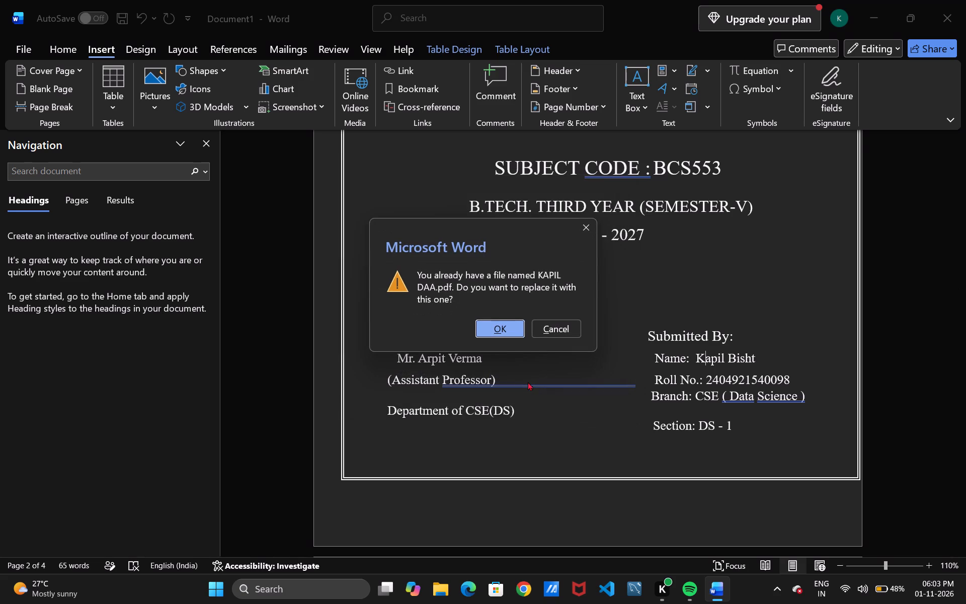
{"action": "left_click", "coordinate": [512, 327]}
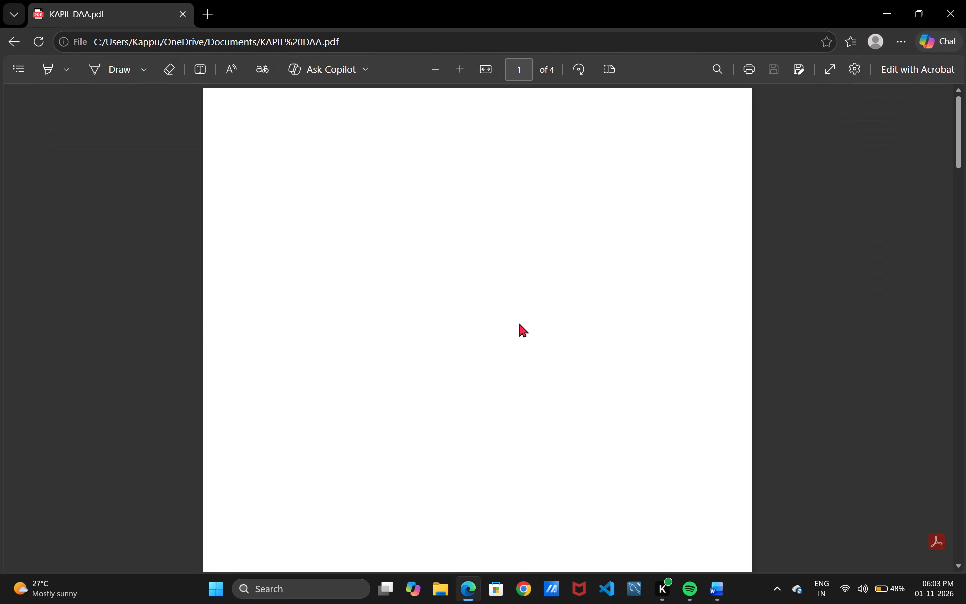
Check the lab file front page and its submission details in the exported PDF.
{"action": "scroll", "coordinate": [519, 323], "scroll_direction": "down", "scroll_amount": 7}
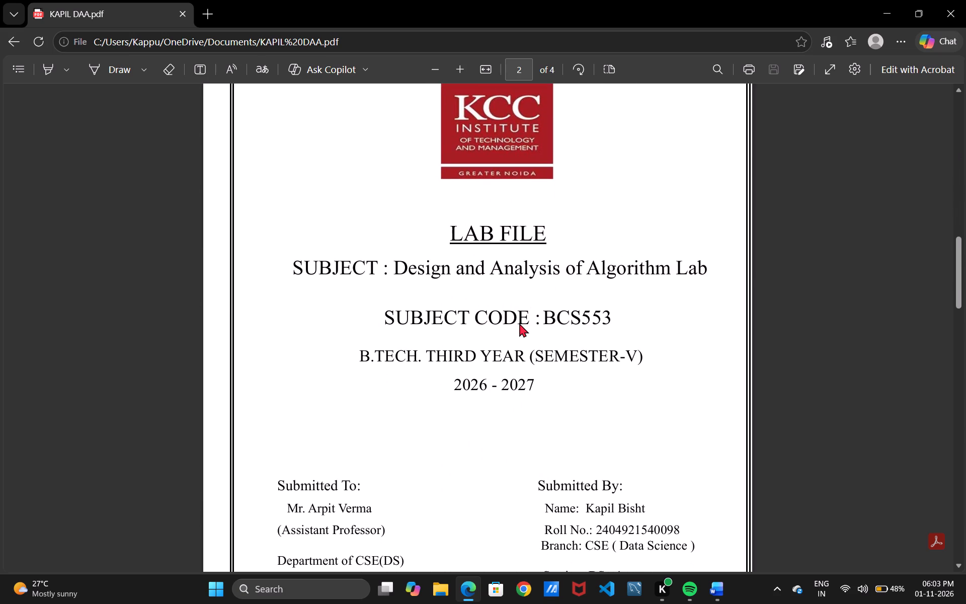
{"action": "scroll", "coordinate": [519, 323], "scroll_direction": "down", "scroll_amount": 1}
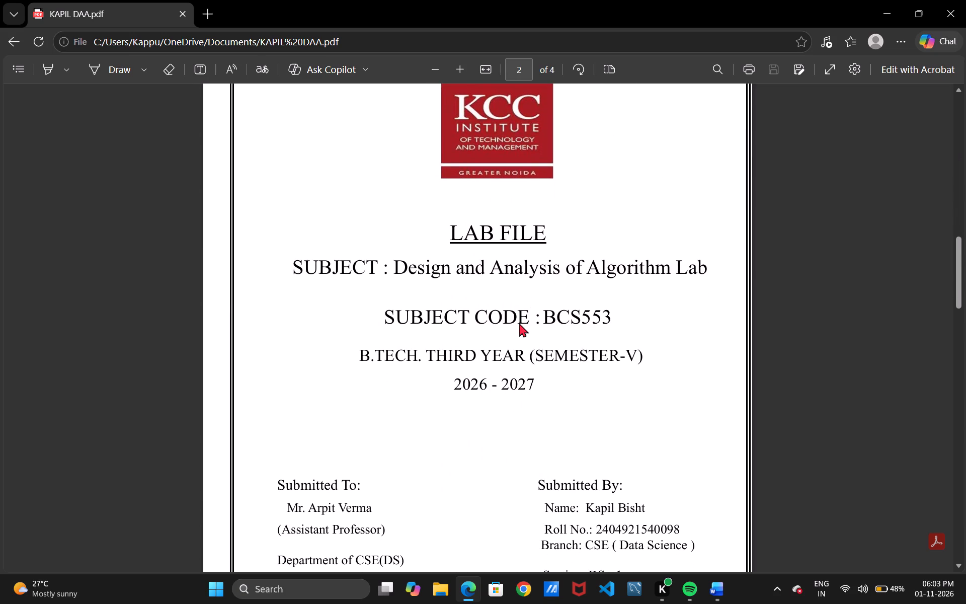
{"action": "scroll", "coordinate": [519, 323], "scroll_direction": "down", "scroll_amount": 2}
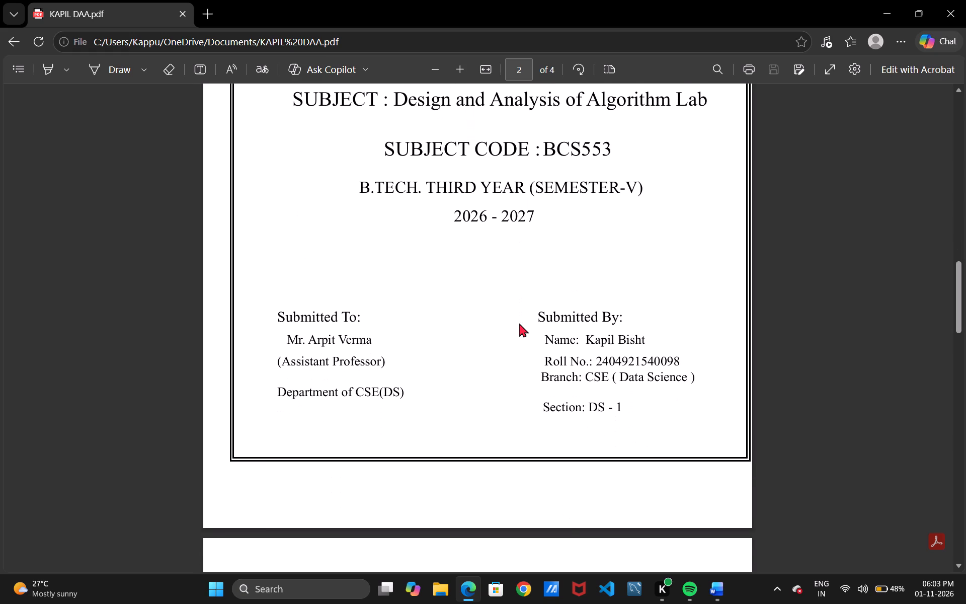
{"action": "scroll", "coordinate": [519, 323], "scroll_direction": "down", "scroll_amount": 3}
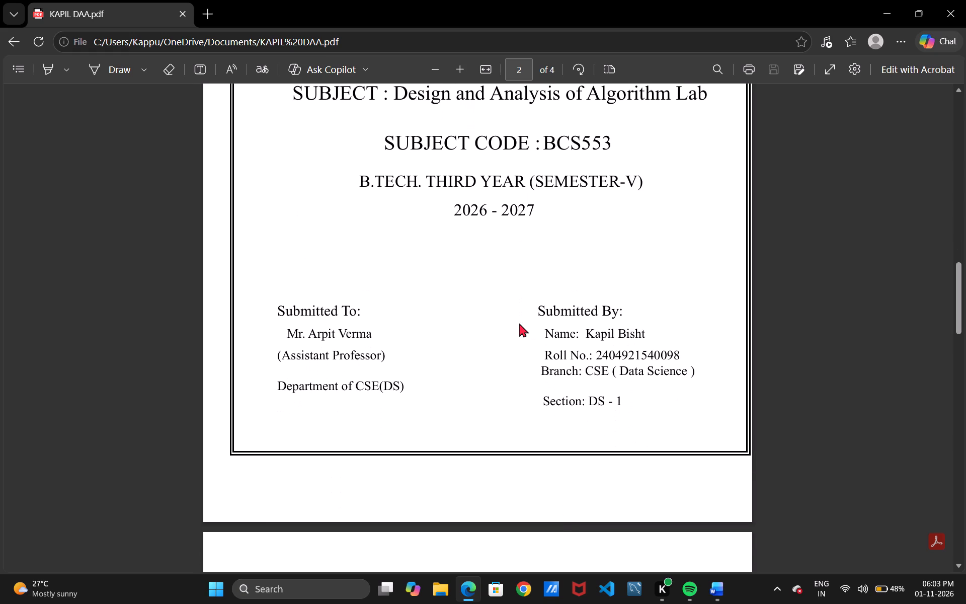
{"action": "scroll", "coordinate": [519, 323], "scroll_direction": "down", "scroll_amount": 3}
Save a copy of the PDF as KAPIL DAA.pdf in the Downloads folder.
{"action": "left_click", "coordinate": [804, 70]}
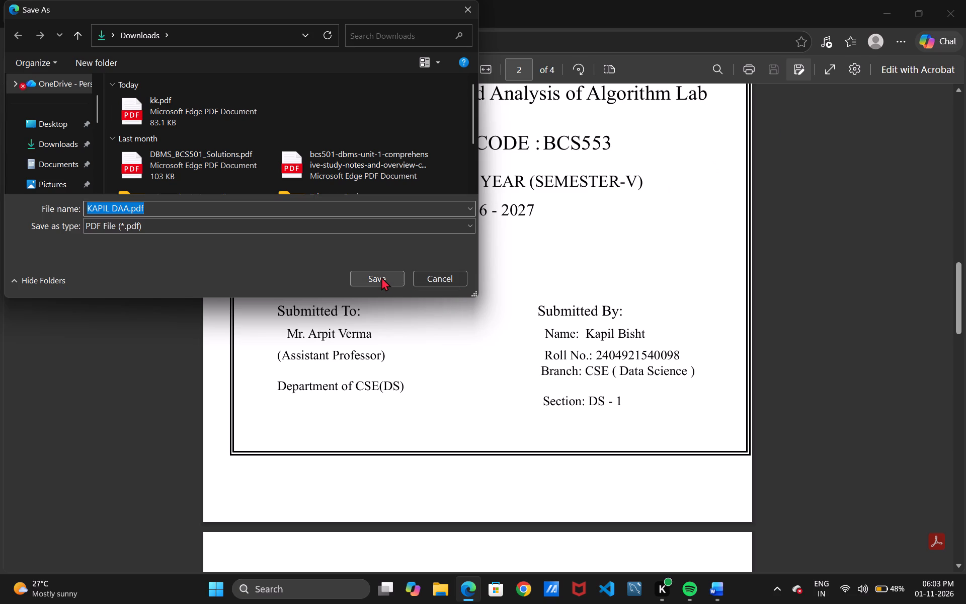
{"action": "left_click", "coordinate": [381, 277]}
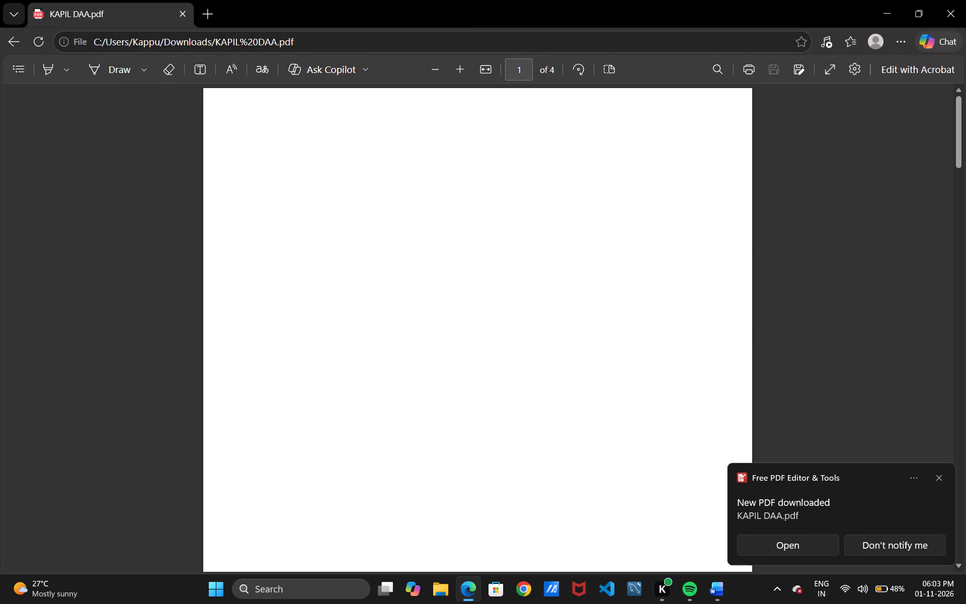
Open Windows search.
{"action": "left_click", "coordinate": [285, 581]}
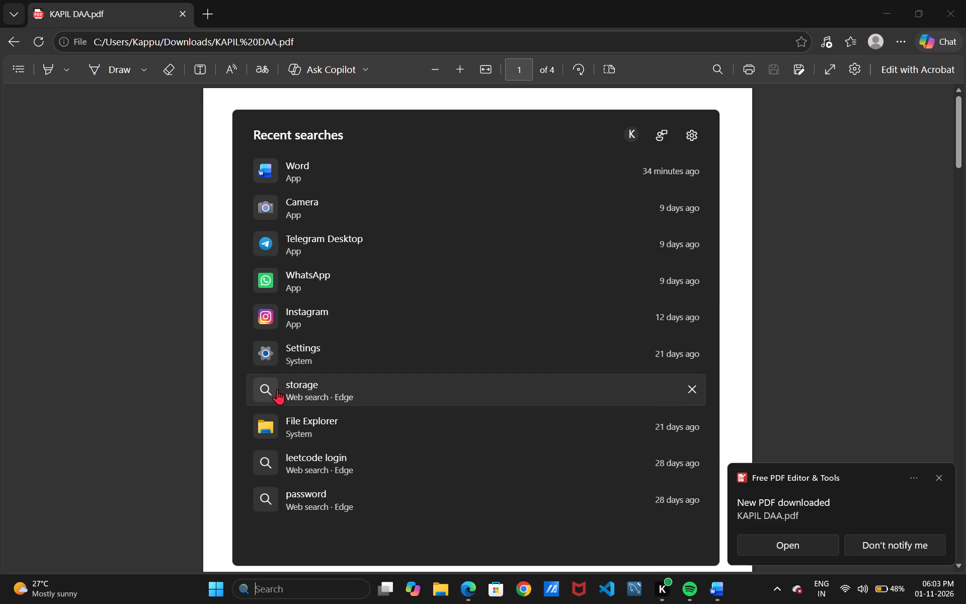
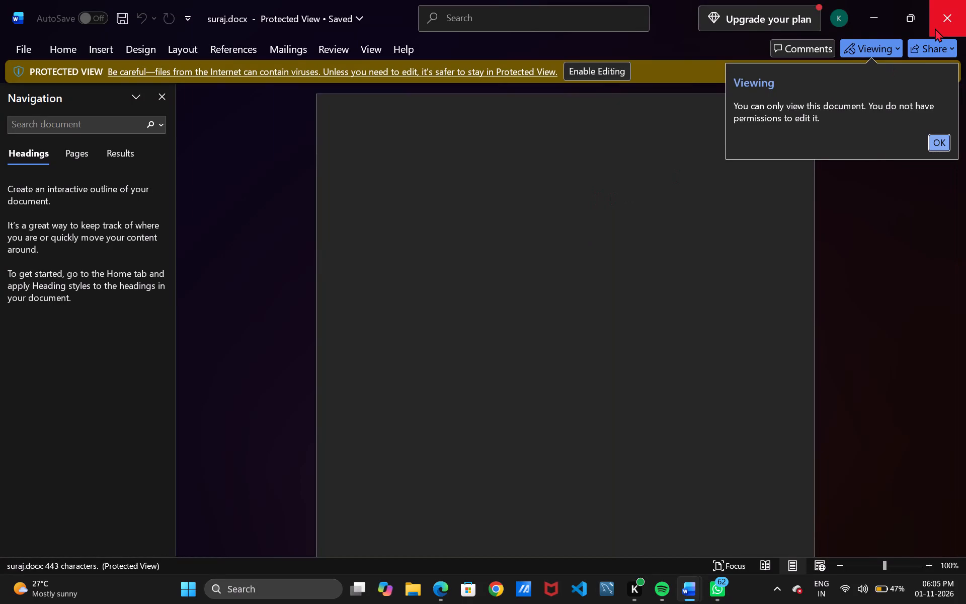
Close the protected-view document suraj.docx.
{"action": "left_click", "coordinate": [935, 28]}
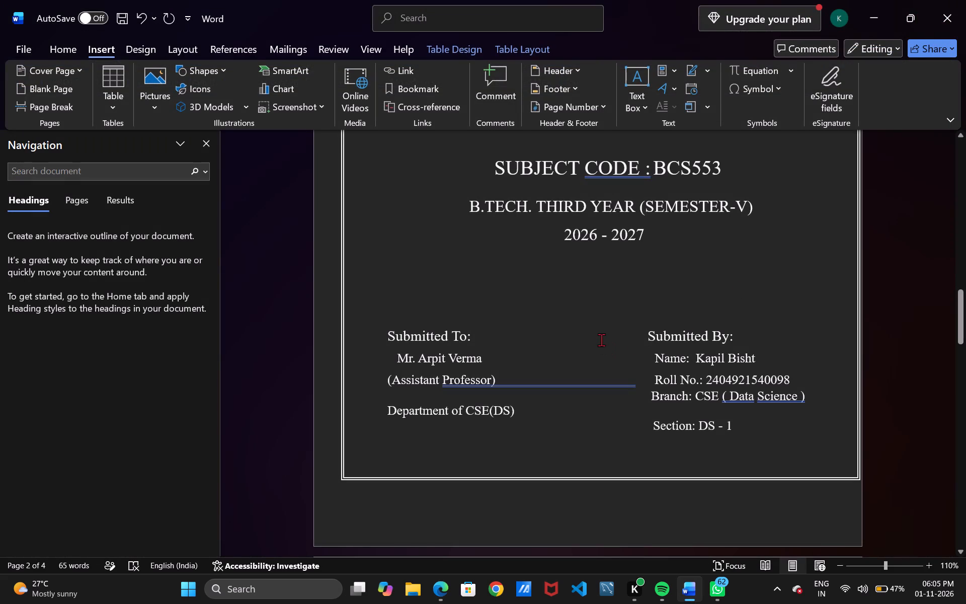
Save the lab file front page document as a PDF named SURAJ DAA in OneDrive Documents.
{"action": "key", "text": "ctrl+s"}
{"action": "key", "text": "BackSpace"}
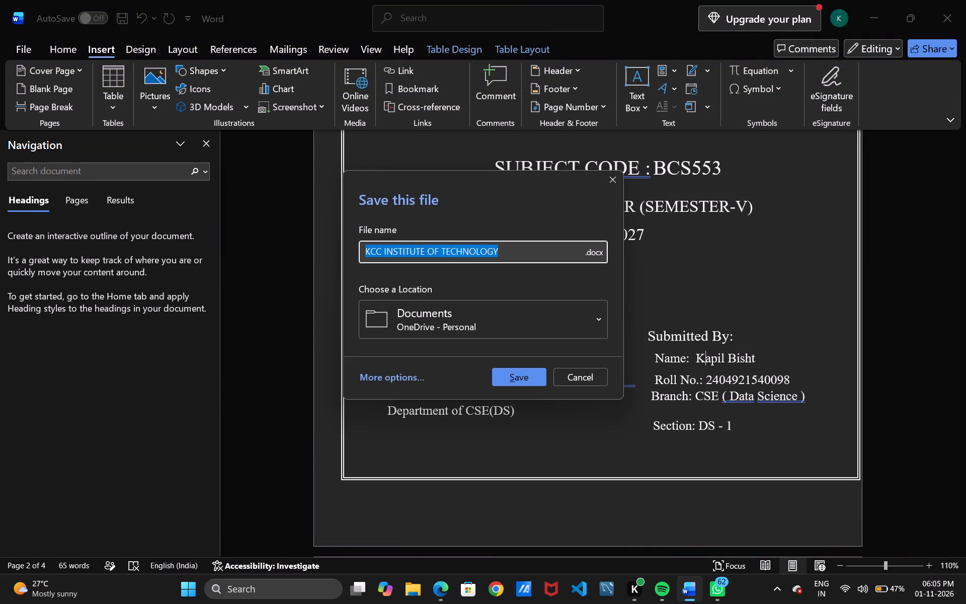
{"action": "type", "text": "SURAJ"}
{"action": "key", "text": "space"}
{"action": "type", "text": "DAA"}
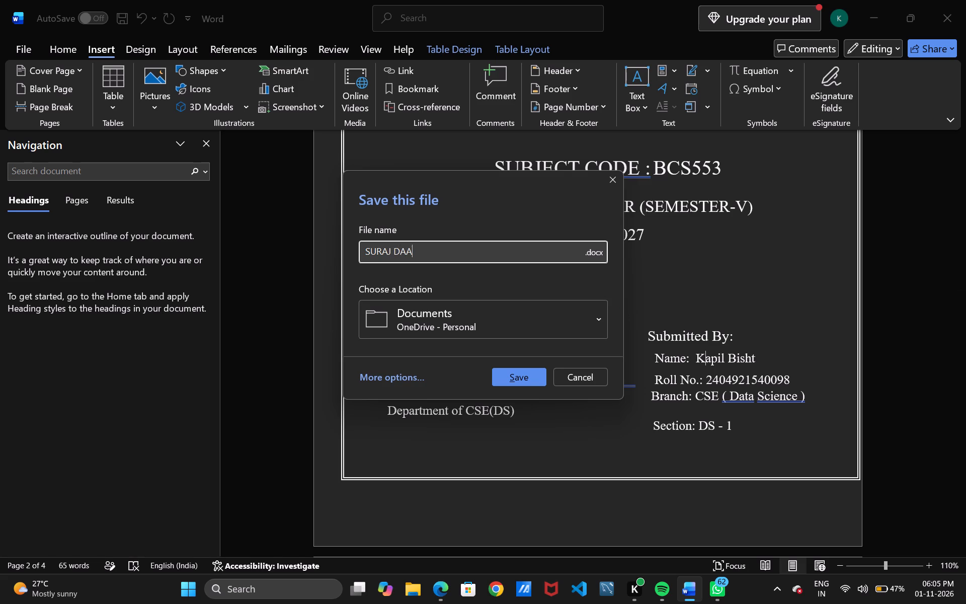
{"action": "left_click", "coordinate": [593, 254]}
{"action": "left_click", "coordinate": [616, 383]}
{"action": "left_click", "coordinate": [528, 379]}
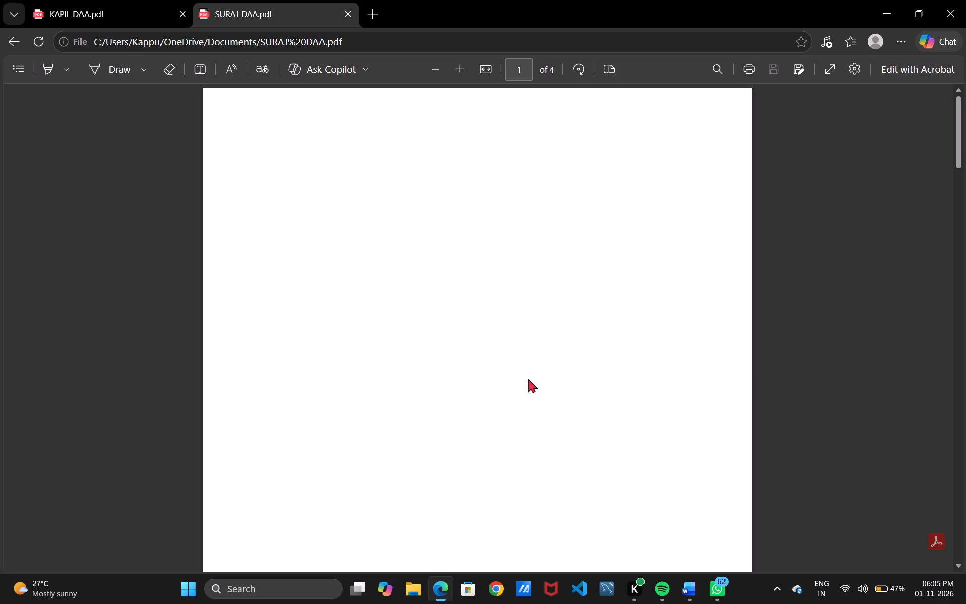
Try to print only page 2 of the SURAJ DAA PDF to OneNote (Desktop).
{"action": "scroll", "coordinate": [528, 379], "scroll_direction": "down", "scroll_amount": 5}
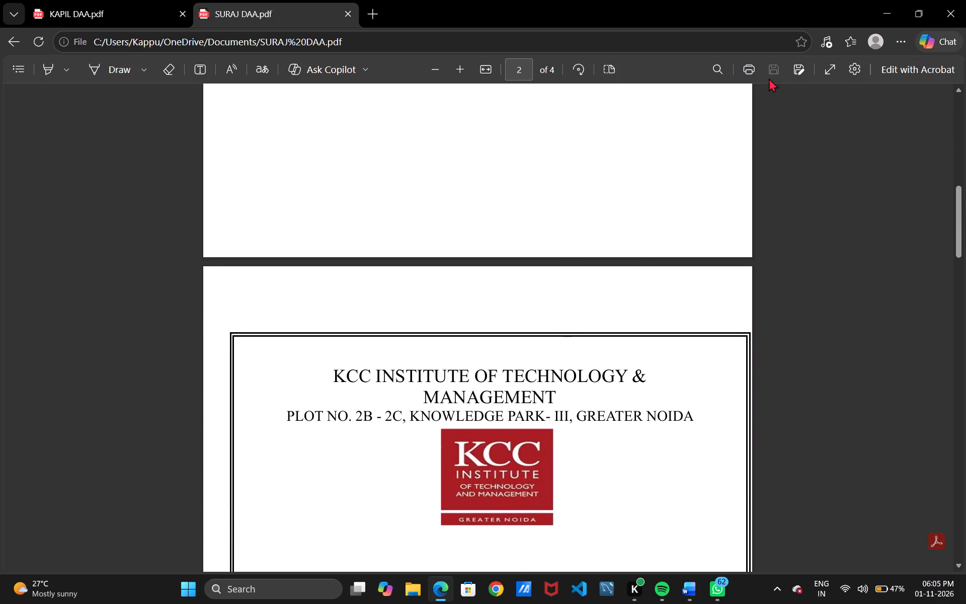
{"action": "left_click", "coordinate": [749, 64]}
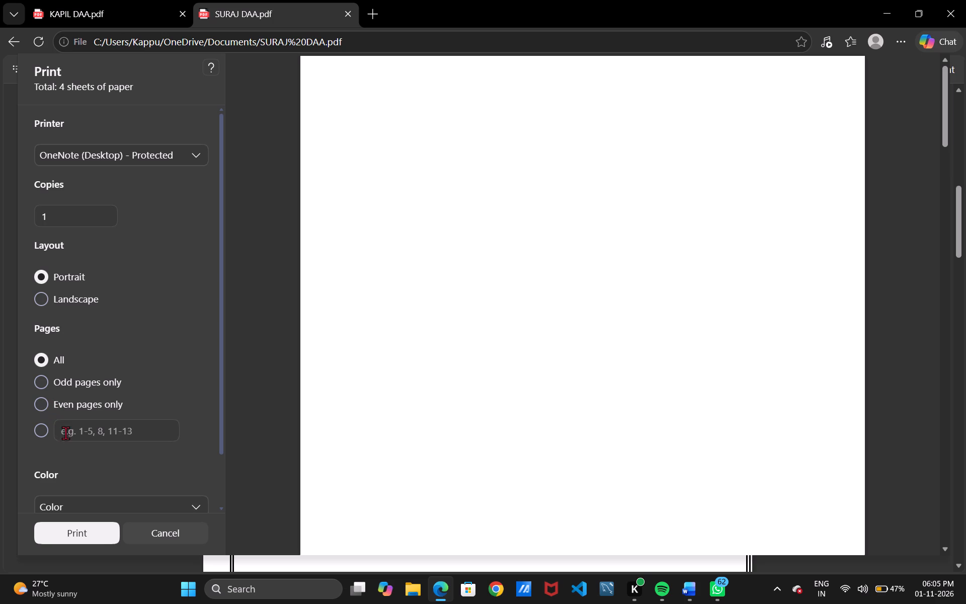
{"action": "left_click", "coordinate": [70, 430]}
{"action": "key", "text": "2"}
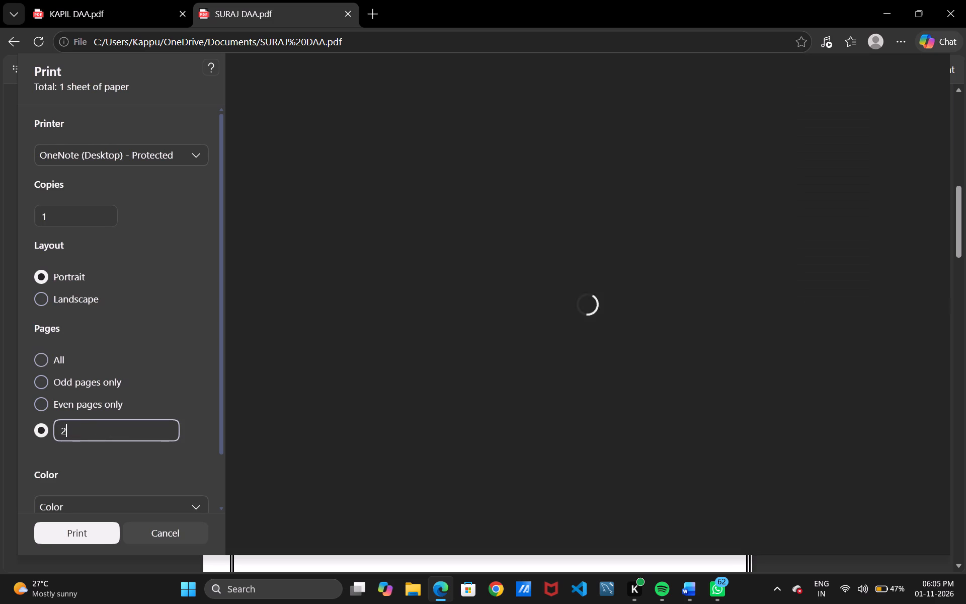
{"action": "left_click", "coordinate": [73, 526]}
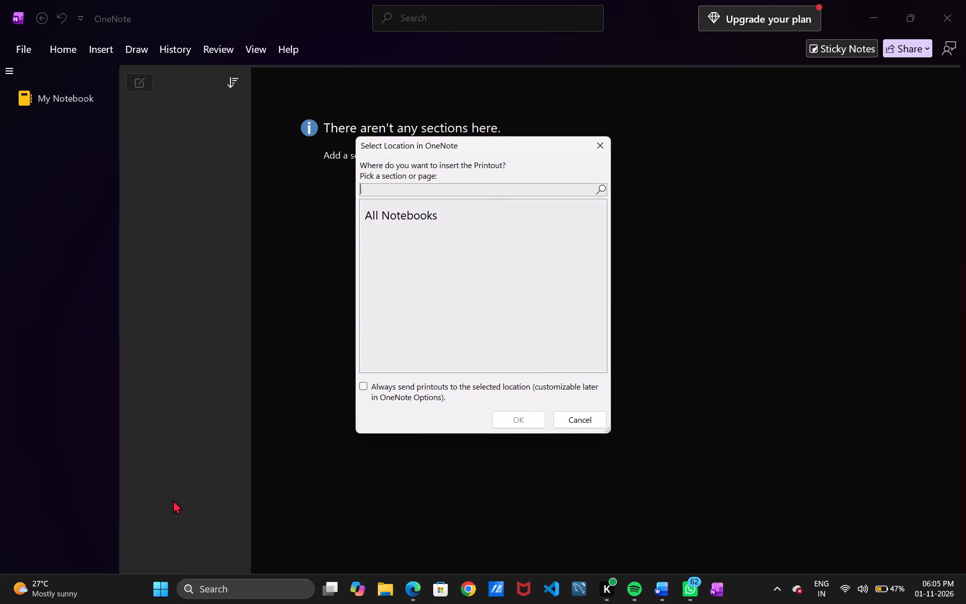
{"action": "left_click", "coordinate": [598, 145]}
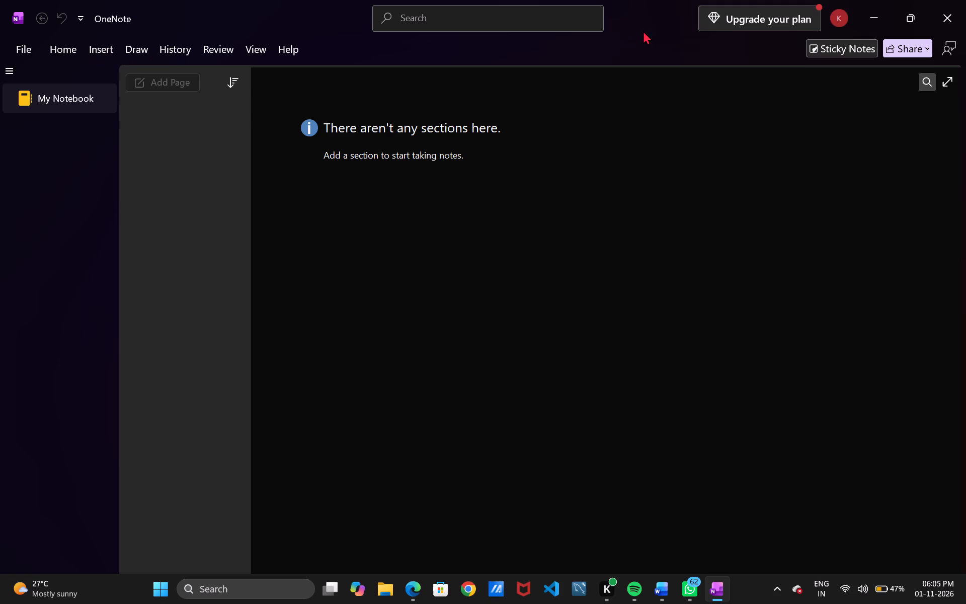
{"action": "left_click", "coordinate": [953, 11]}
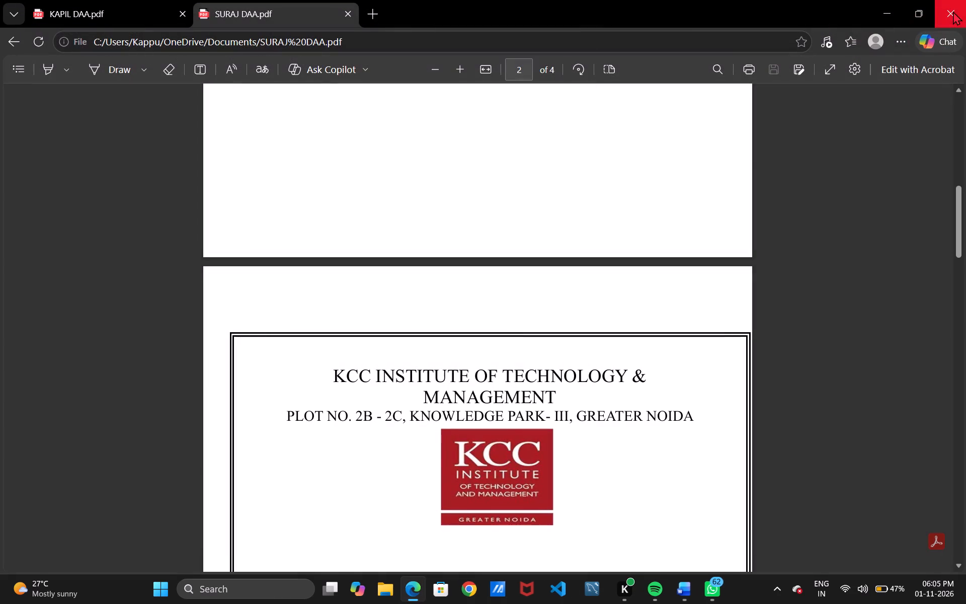
Check the lab file front page of the SURAJ DAA PDF in full-screen view.
{"action": "left_click", "coordinate": [824, 61]}
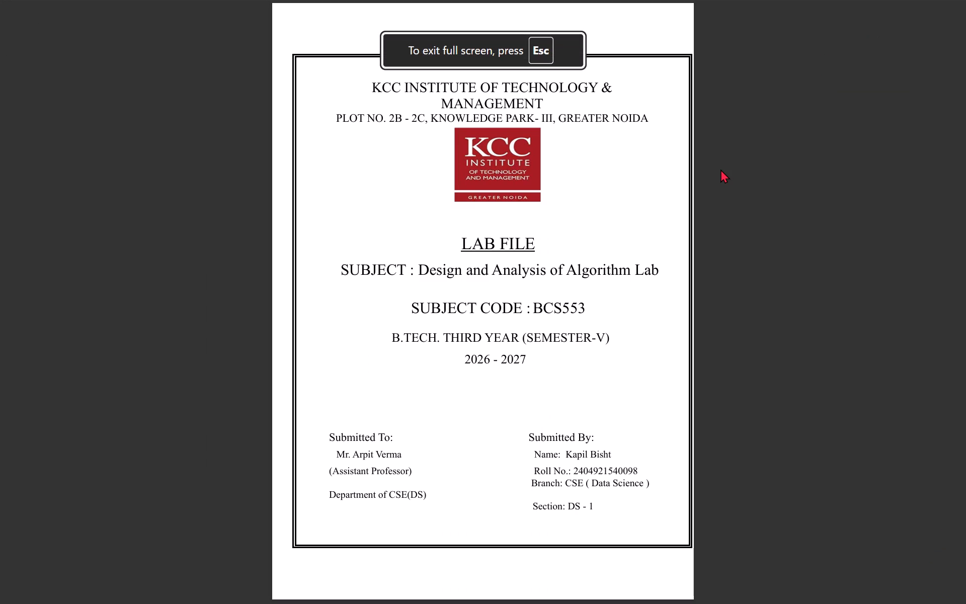
{"action": "key", "text": "Escape"}
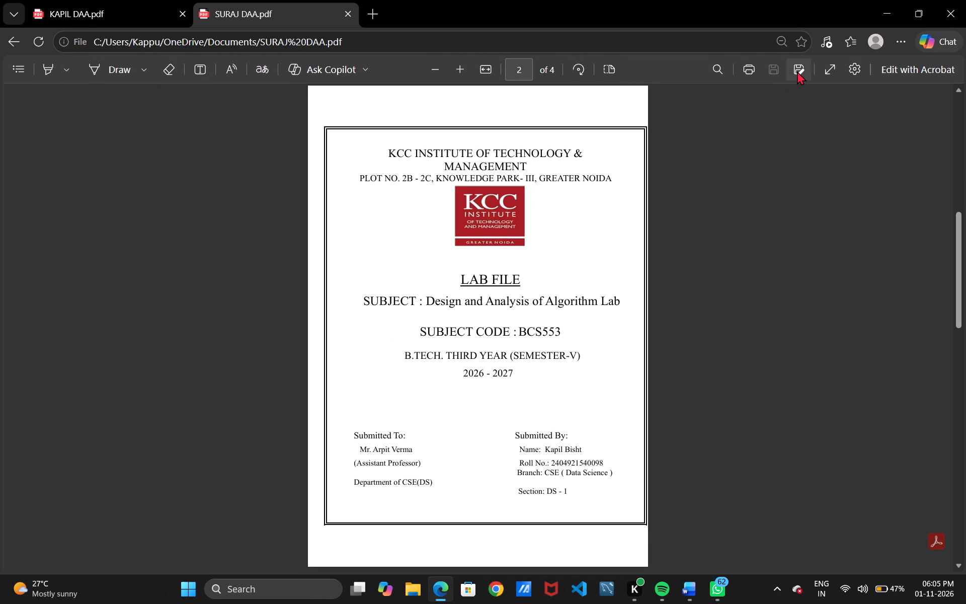
Save a copy of the SURAJ DAA PDF in the Downloads folder under the same name.
{"action": "left_click", "coordinate": [797, 71]}
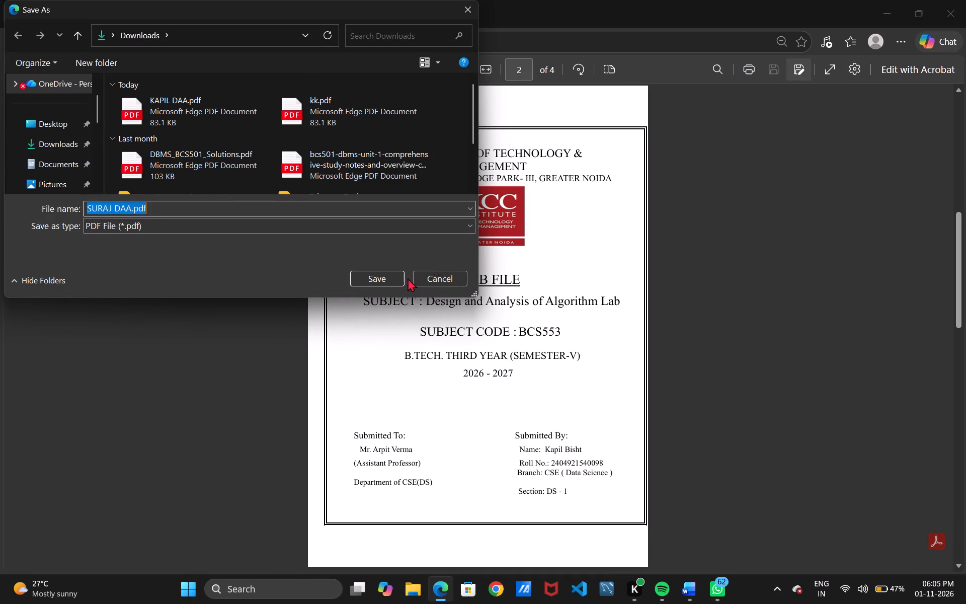
{"action": "left_click", "coordinate": [378, 272]}
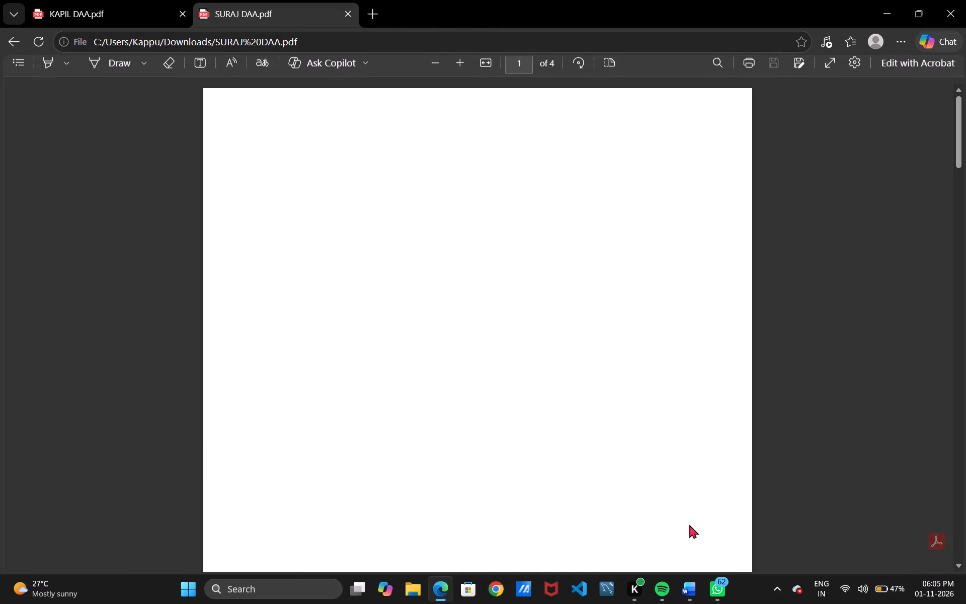
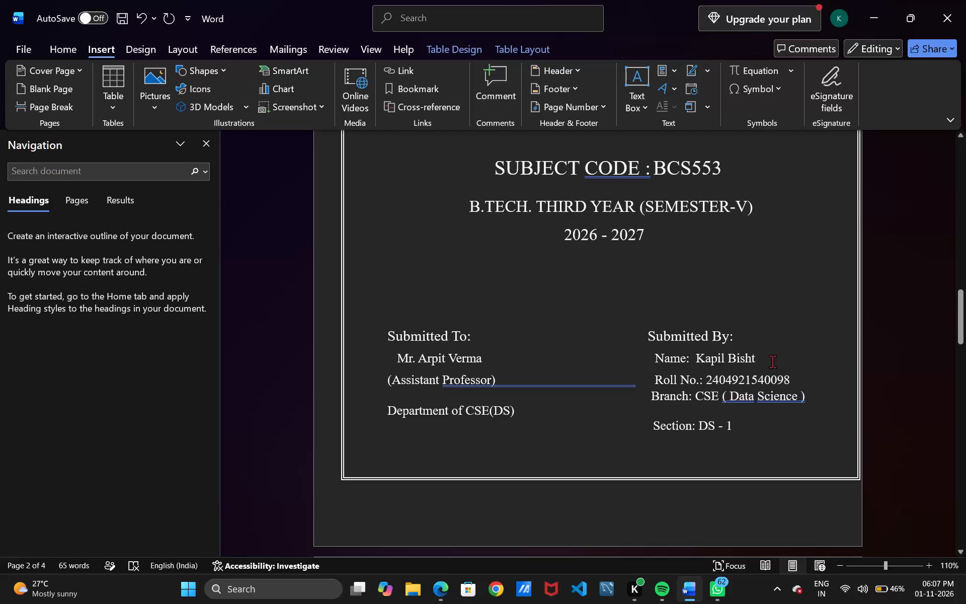
Replace the student name under Submitted By on page 2 with the new student's full name.
{"action": "key", "text": "BackSpace"}
{"action": "key", "text": "BackSpace"}
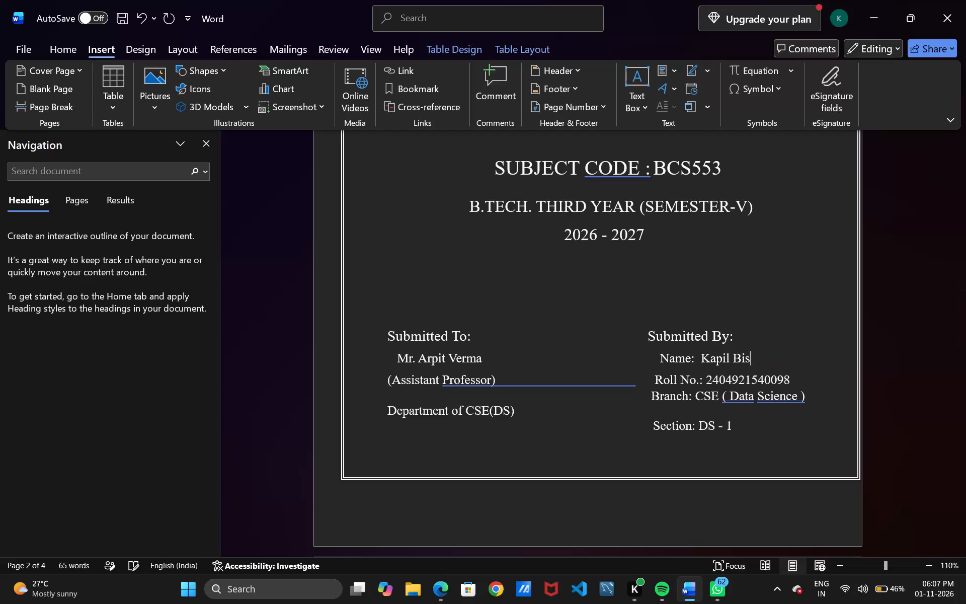
{"action": "key", "text": "BackSpace"}
{"action": "key", "text": "BackSpace"}
{"action": "key", "text": "BackSpace"}
{"action": "key", "text": "BackSpace"}
{"action": "key", "text": "BackSpace"}
{"action": "key", "text": "BackSpace"}
{"action": "key", "text": "BackSpace"}
{"action": "key", "text": "BackSpace"}
{"action": "key", "text": "BackSpace"}
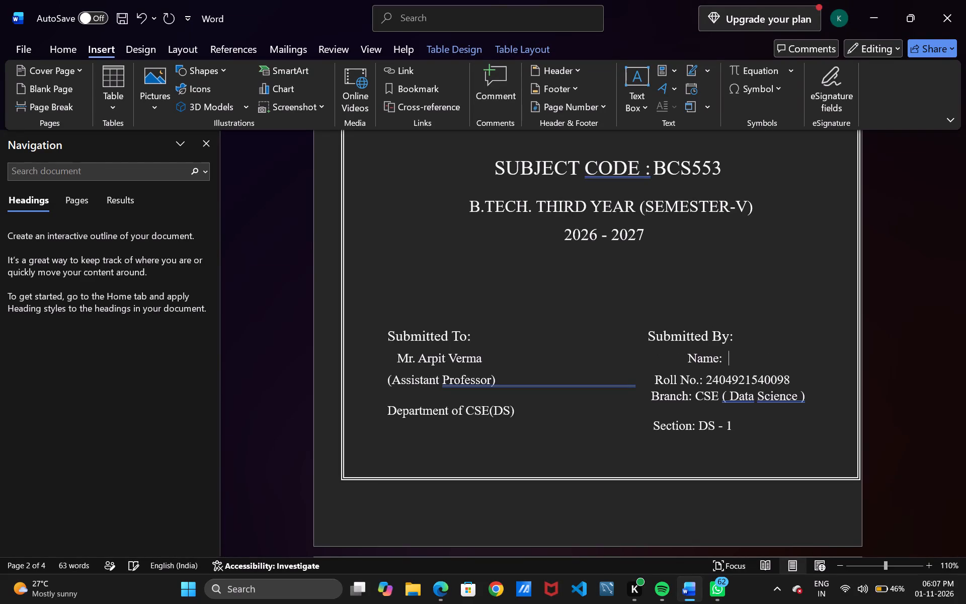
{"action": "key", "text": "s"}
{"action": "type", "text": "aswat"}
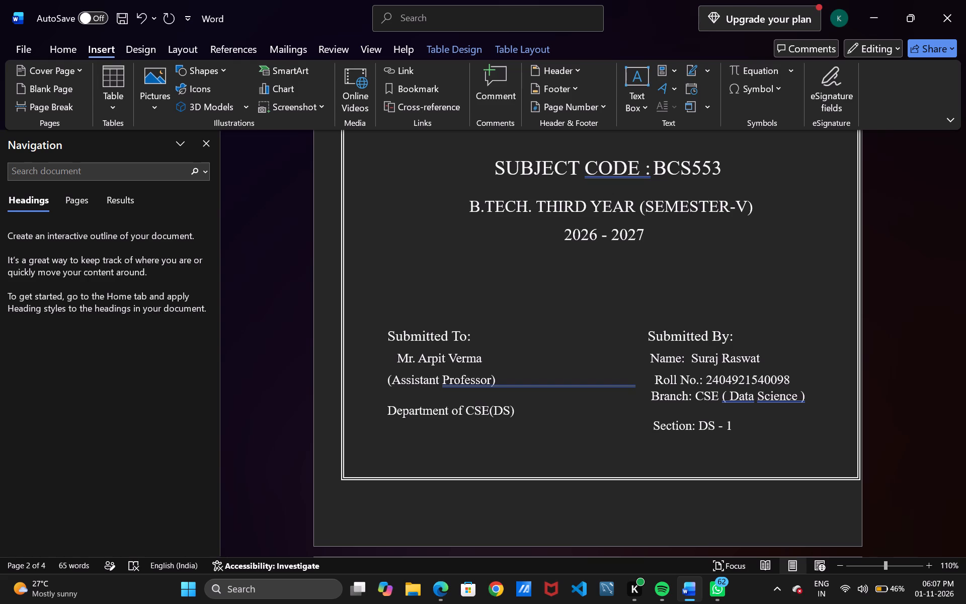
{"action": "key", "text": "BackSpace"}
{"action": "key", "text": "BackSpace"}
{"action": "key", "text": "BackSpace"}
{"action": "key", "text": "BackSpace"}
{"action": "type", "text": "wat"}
Replace the last three digits of the roll number under Submitted By with the new student's digits.
{"action": "left_click", "coordinate": [795, 386]}
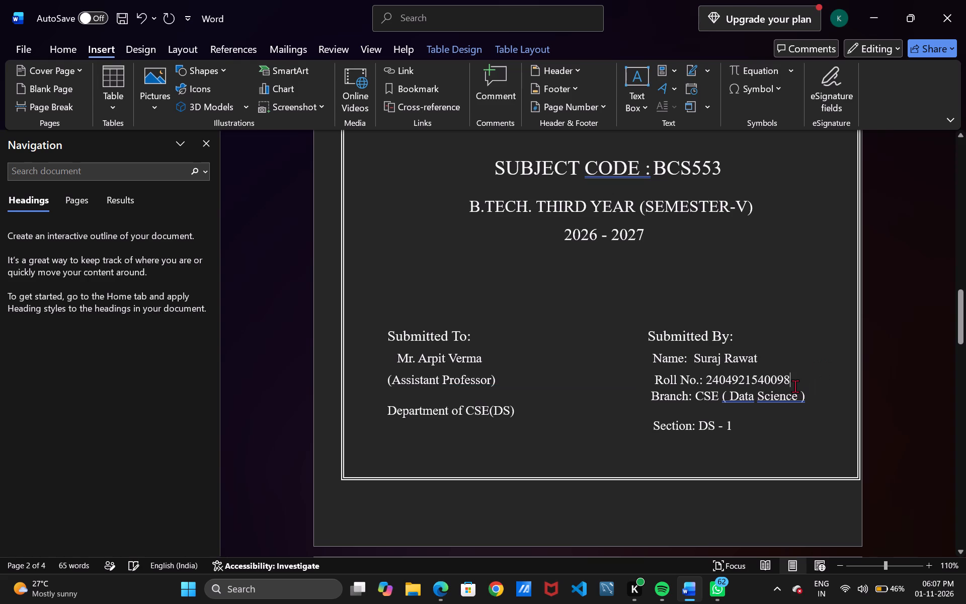
{"action": "key", "text": "BackSpace"}
{"action": "key", "text": "BackSpace"}
{"action": "key", "text": "BackSpace"}
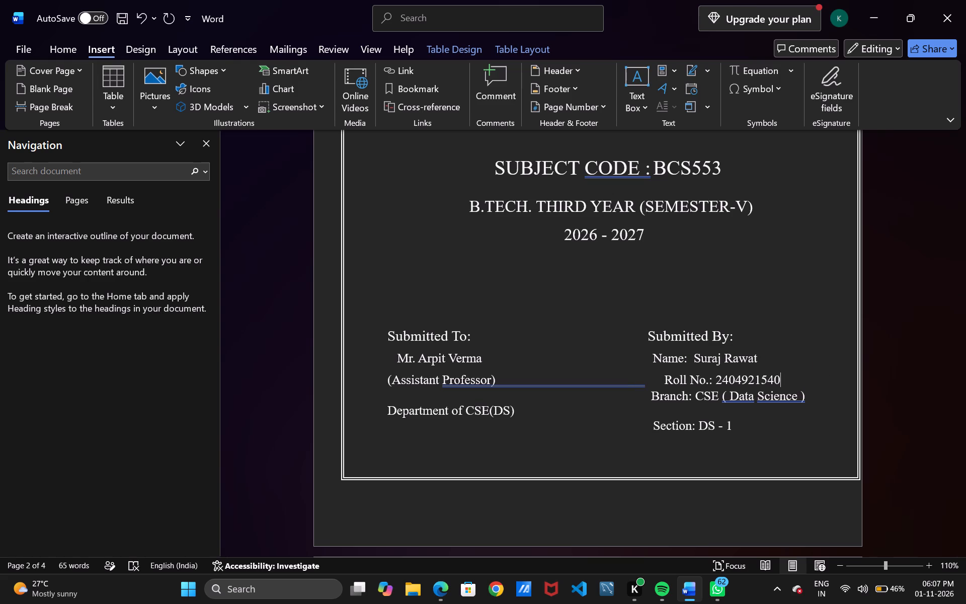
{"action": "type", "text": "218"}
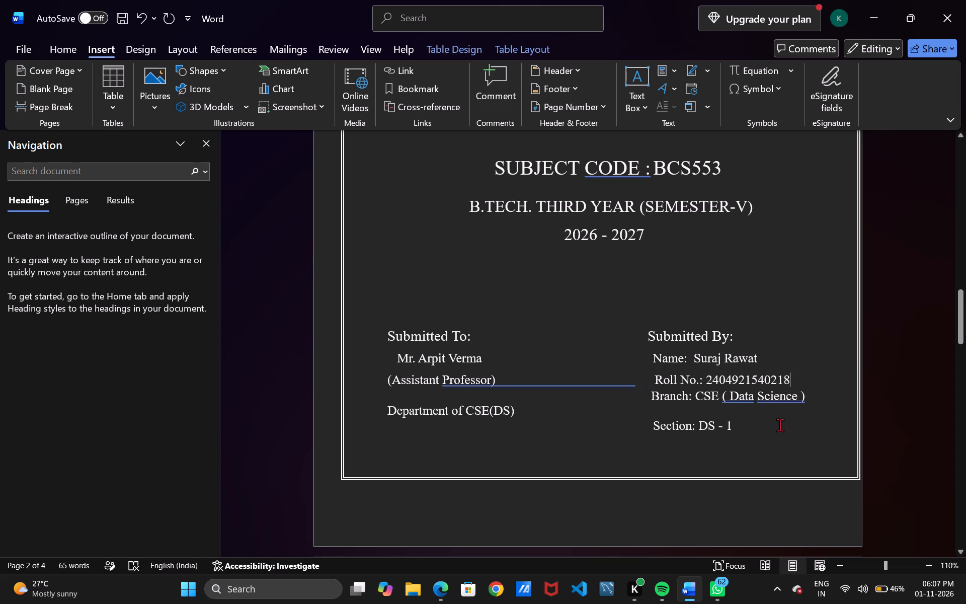
Change the section under Submitted By to DS - 2.
{"action": "left_click", "coordinate": [746, 433]}
{"action": "key", "text": "BackSpace"}
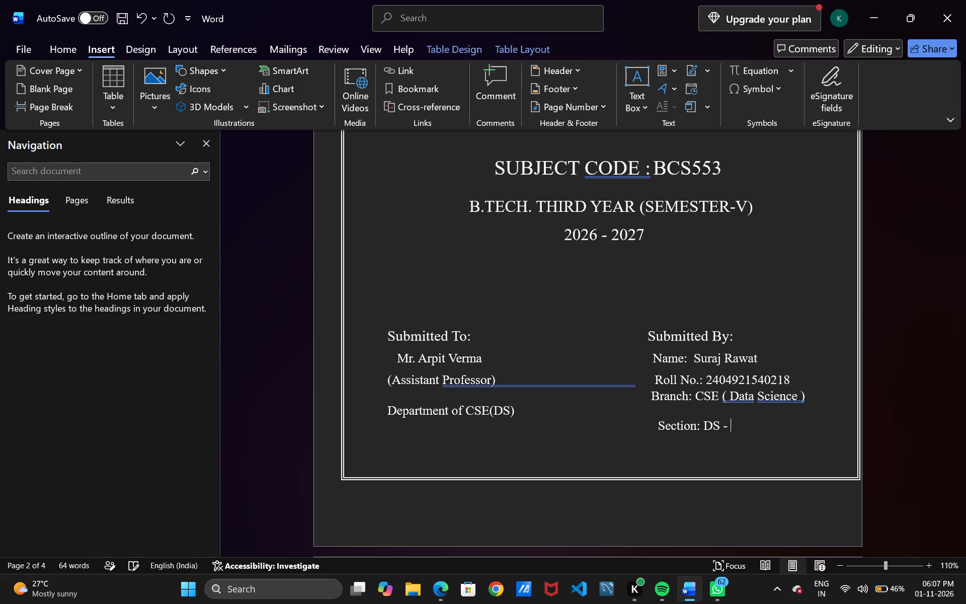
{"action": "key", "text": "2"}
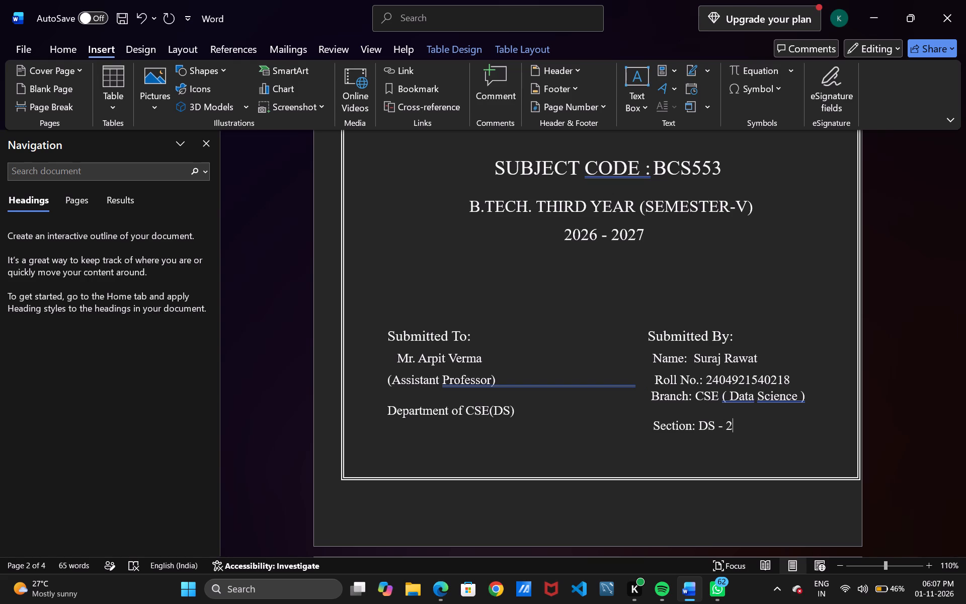
Save the edited lab file front page document.
{"action": "key", "text": "ctrl+s"}
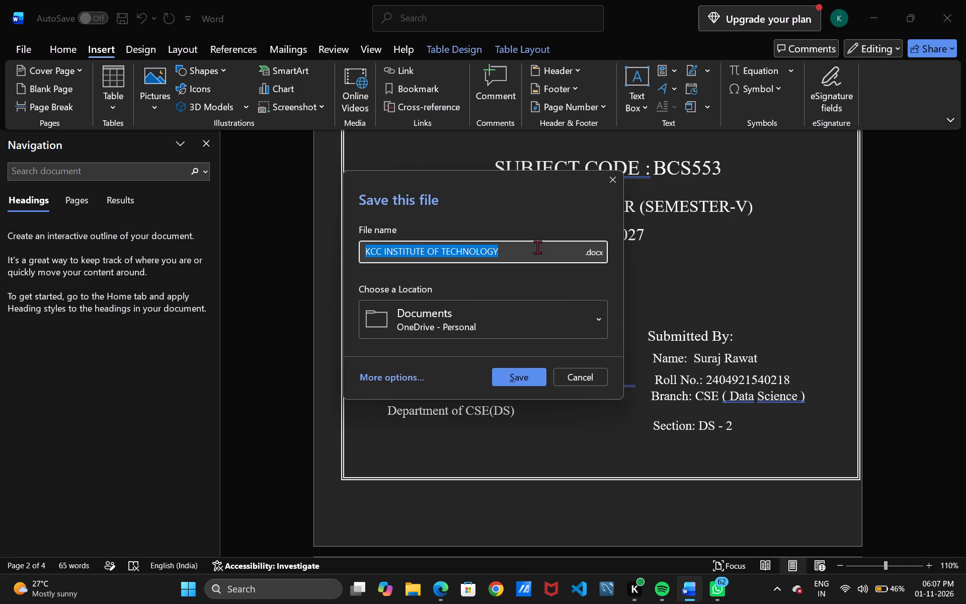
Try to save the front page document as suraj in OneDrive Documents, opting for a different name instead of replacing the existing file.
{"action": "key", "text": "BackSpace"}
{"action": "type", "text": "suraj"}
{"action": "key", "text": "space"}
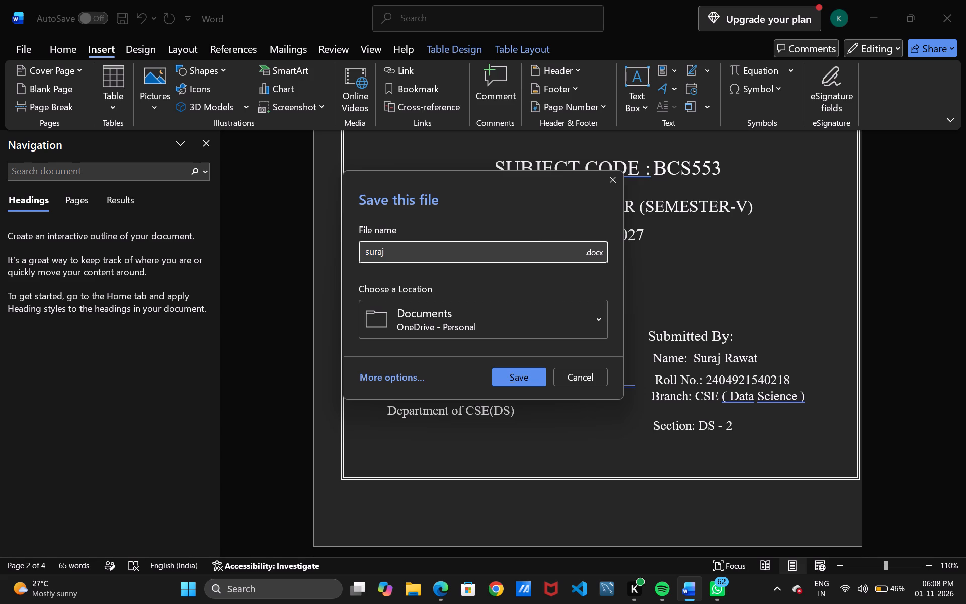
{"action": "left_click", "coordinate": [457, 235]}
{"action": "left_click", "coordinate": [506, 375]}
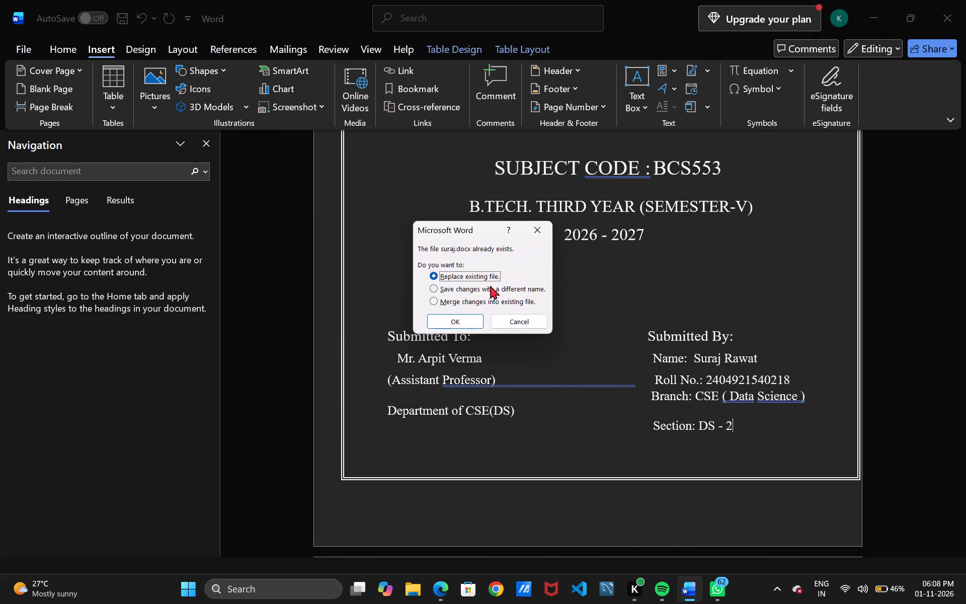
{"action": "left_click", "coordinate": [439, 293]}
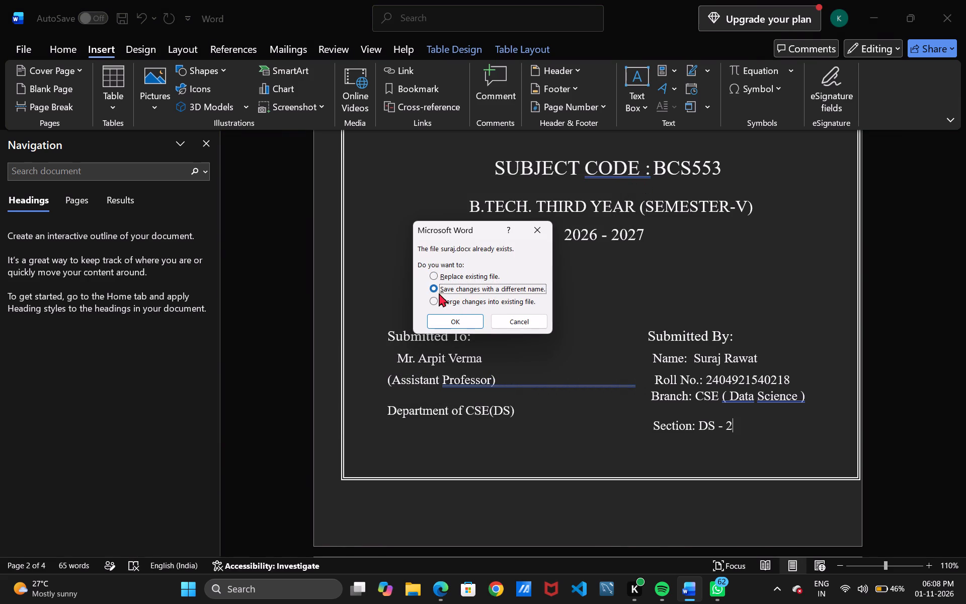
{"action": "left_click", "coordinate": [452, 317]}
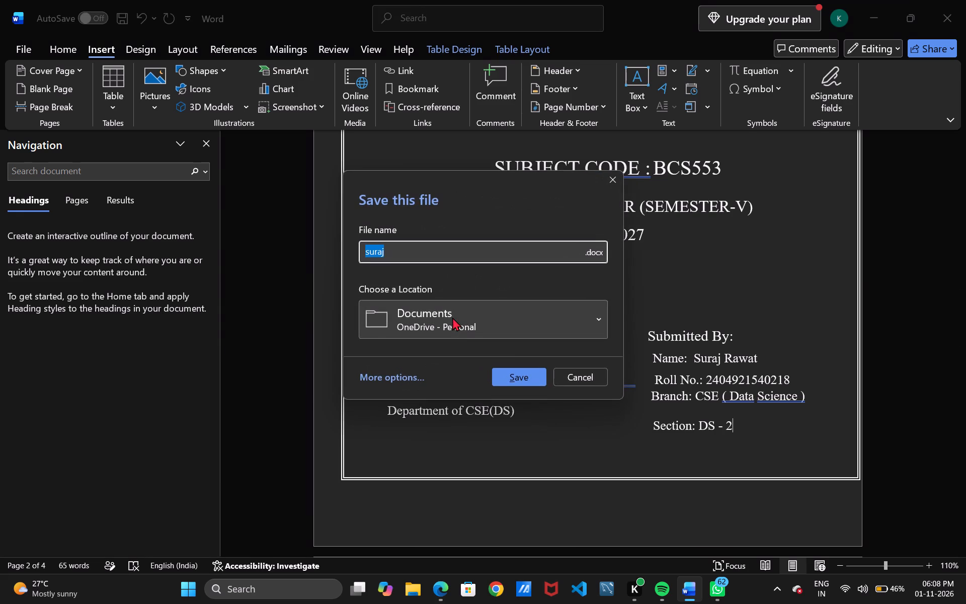
Save the front page document as a Word file named s in OneDrive Documents.
{"action": "left_click", "coordinate": [449, 244]}
{"action": "key", "text": "BackSpace"}
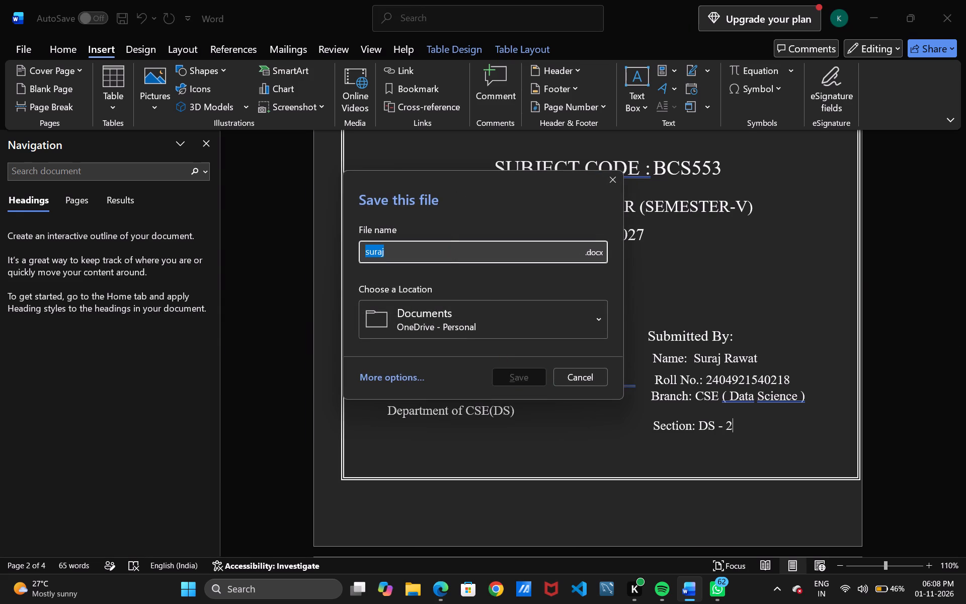
{"action": "scroll", "coordinate": [449, 244], "scroll_direction": "left", "scroll_amount": 1}
{"action": "key", "text": "s"}
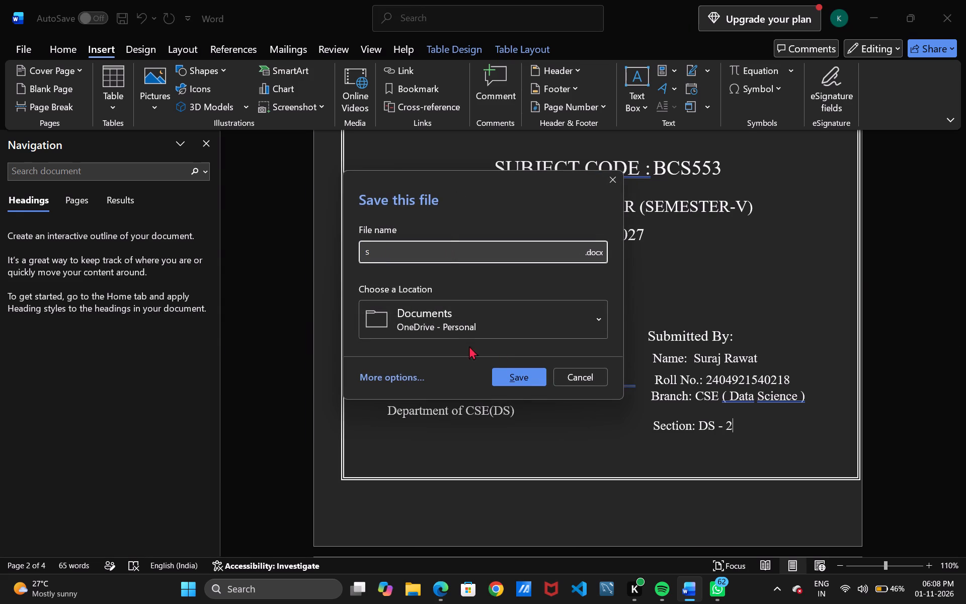
{"action": "left_click", "coordinate": [514, 383]}
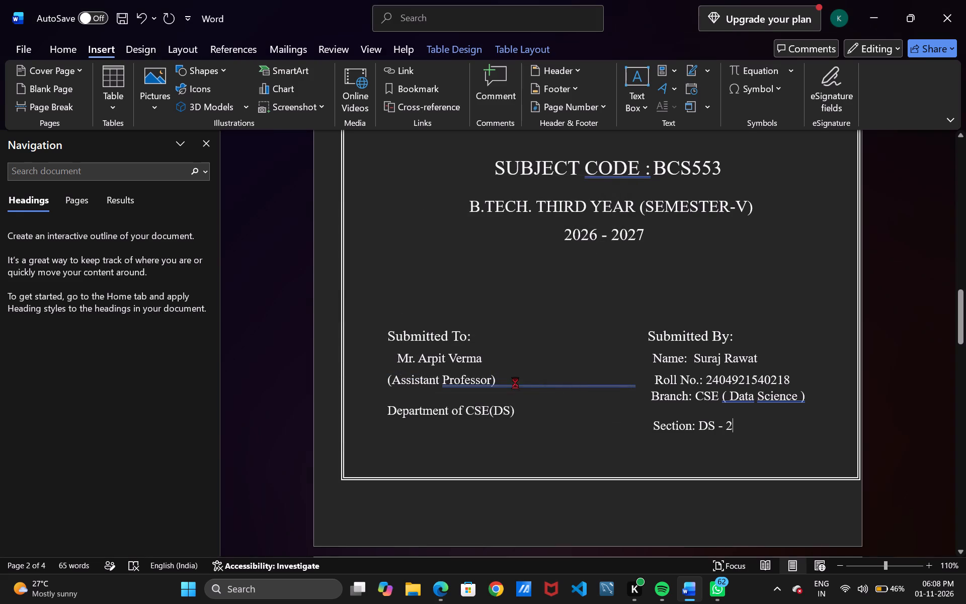
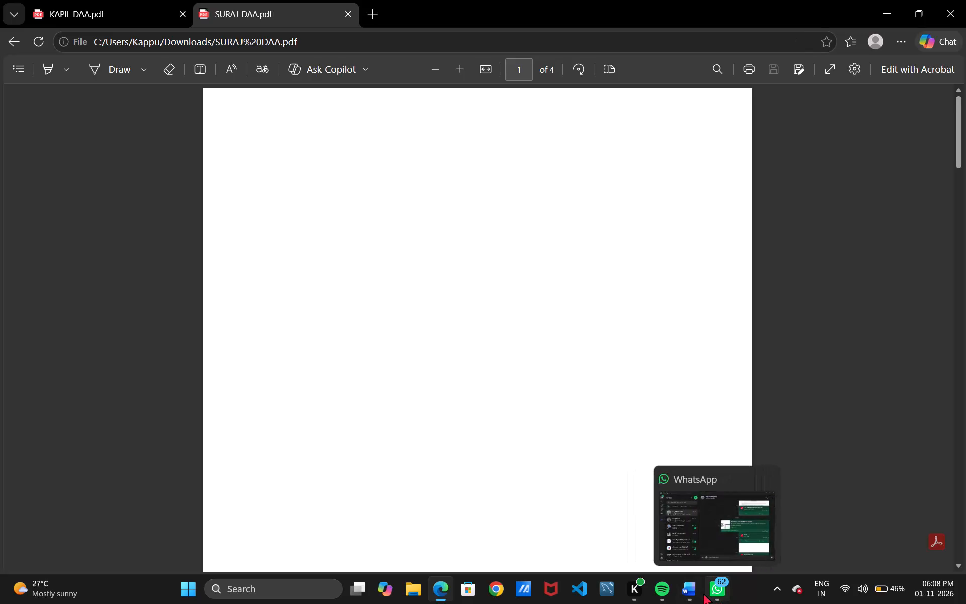
Switch to Word and save the s document, turning AutoSave off and back on between saves.
{"action": "left_click", "coordinate": [692, 591]}
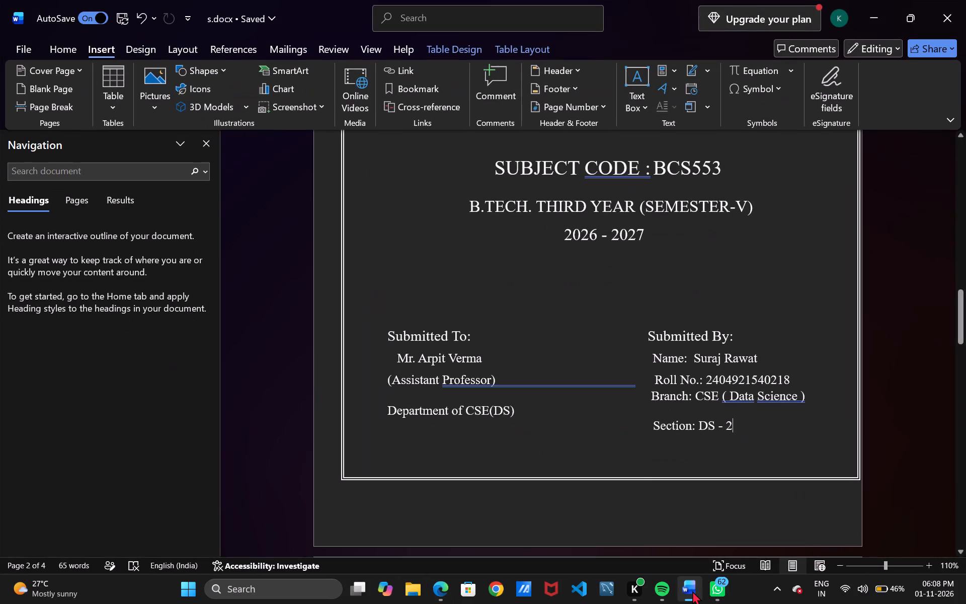
{"action": "scroll", "coordinate": [643, 479], "scroll_direction": "up", "scroll_amount": 2}
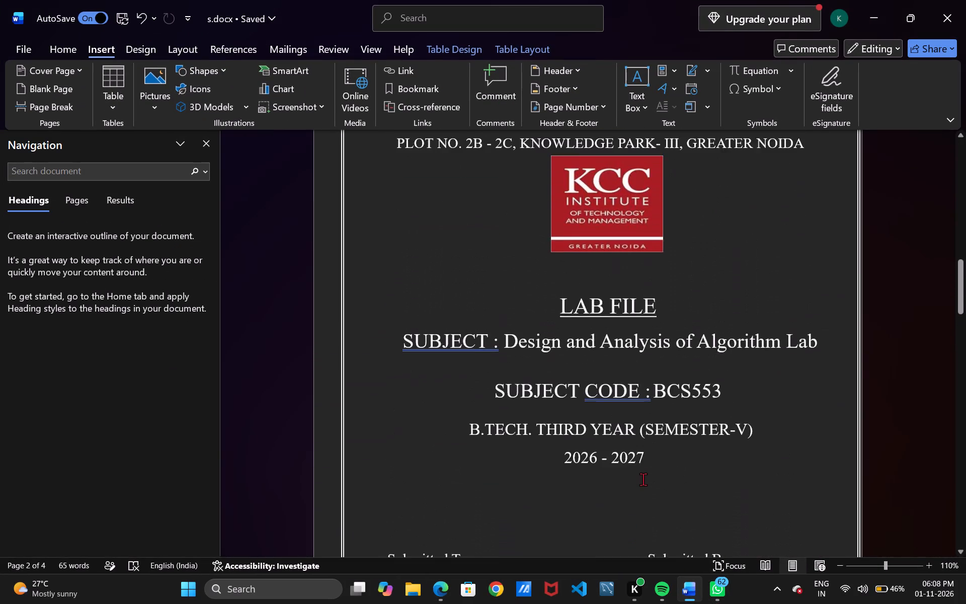
{"action": "key", "text": "ctrl+s"}
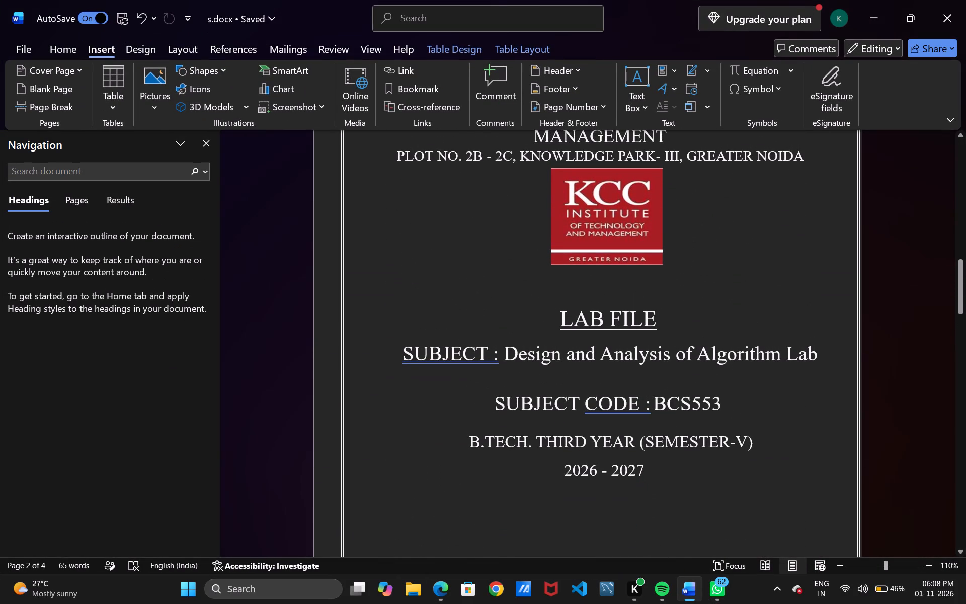
{"action": "left_click", "coordinate": [97, 13]}
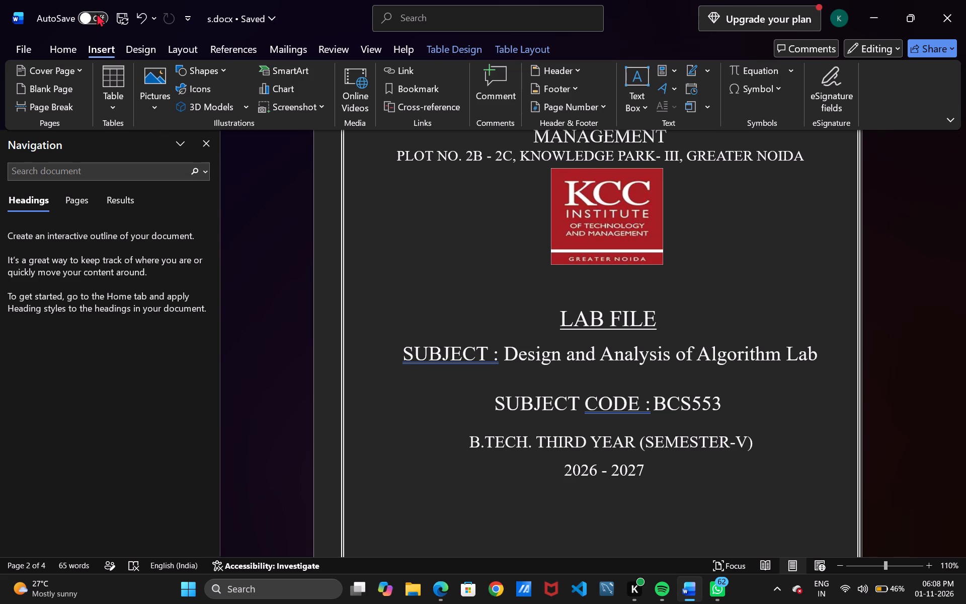
{"action": "key", "text": "ctrl+s"}
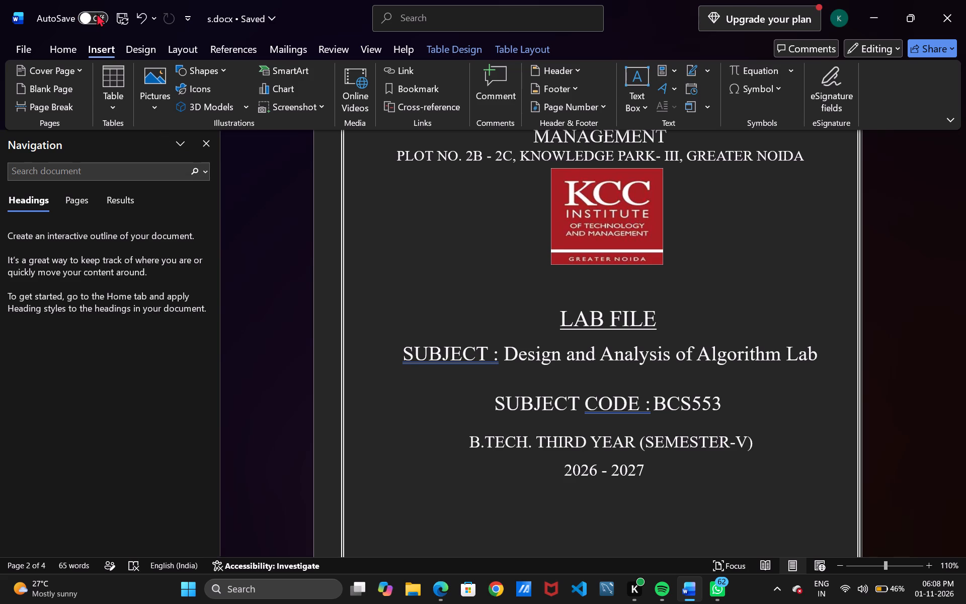
{"action": "left_click", "coordinate": [97, 13], "text": "ctrl"}
{"action": "key", "text": "ctrl+s"}
Look through the lab file front page and the blank page before it.
{"action": "scroll", "coordinate": [391, 183], "scroll_direction": "up", "scroll_amount": 1}
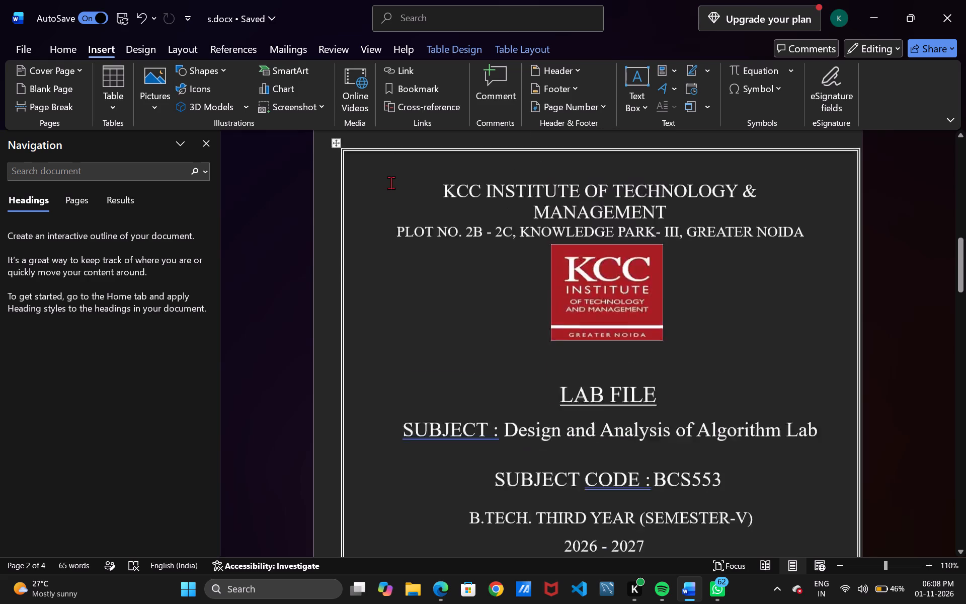
{"action": "scroll", "coordinate": [391, 183], "scroll_direction": "up", "scroll_amount": 1}
{"action": "scroll", "coordinate": [391, 183], "scroll_direction": "down", "scroll_amount": 2}
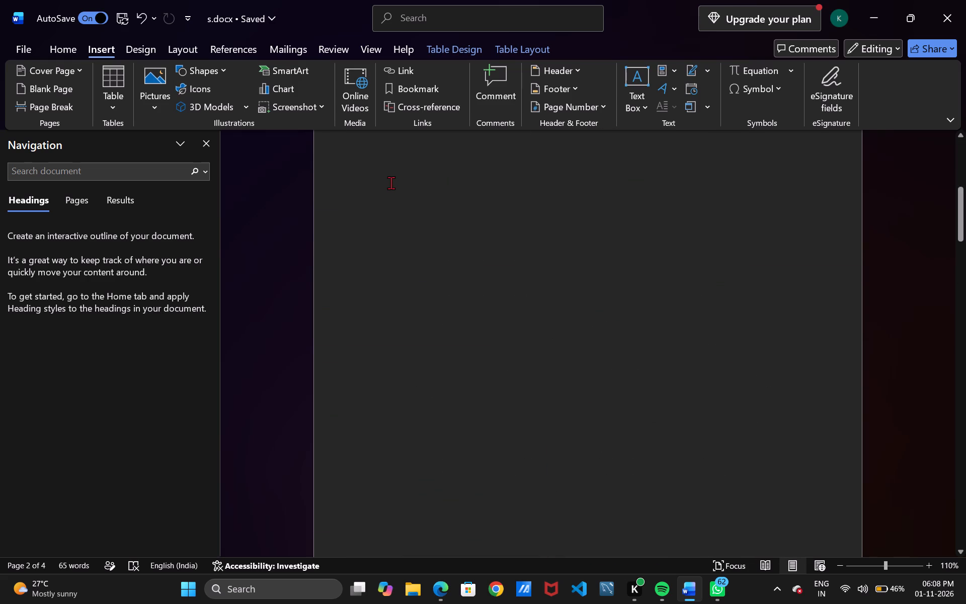
{"action": "scroll", "coordinate": [391, 183], "scroll_direction": "down", "scroll_amount": 4}
{"action": "scroll", "coordinate": [391, 183], "scroll_direction": "up", "scroll_amount": 1}
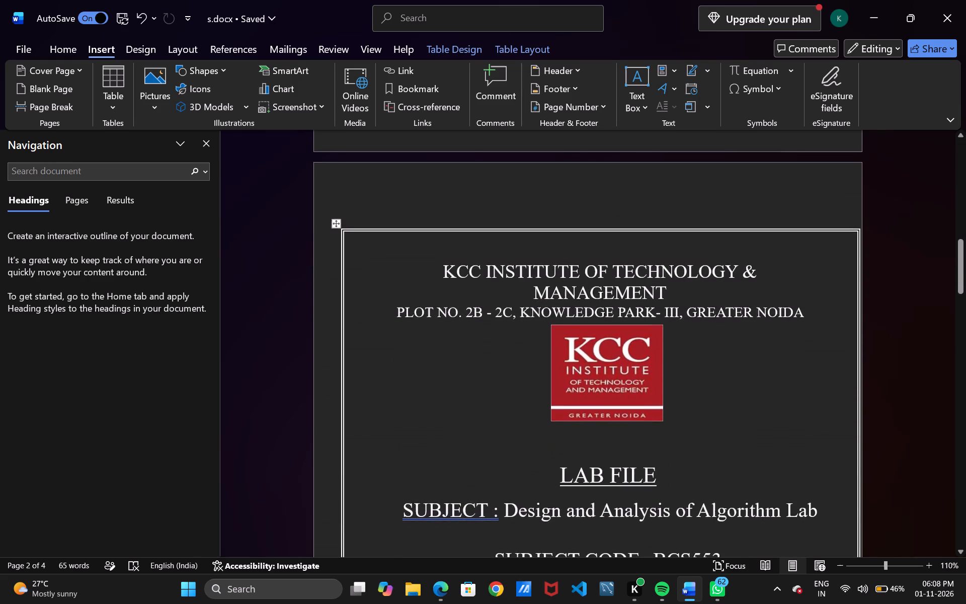
{"action": "scroll", "coordinate": [391, 183], "scroll_direction": "up", "scroll_amount": 4}
{"action": "left_click", "coordinate": [391, 183]}
{"action": "right_click", "coordinate": [391, 183]}
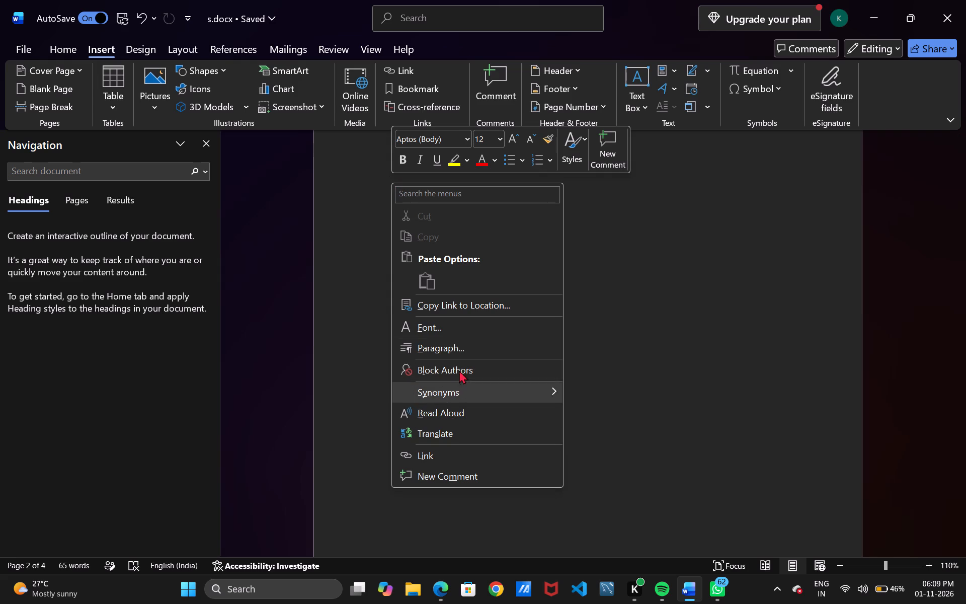
{"action": "scroll", "coordinate": [465, 316], "scroll_direction": "down", "scroll_amount": 2}
{"action": "left_click", "coordinate": [626, 430]}
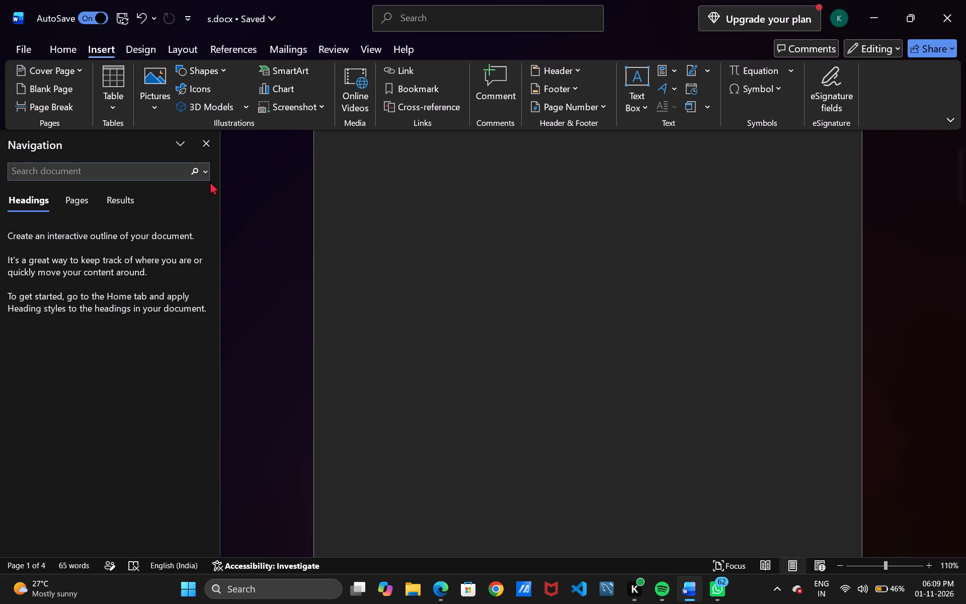
Close the Navigation pane.
{"action": "left_click", "coordinate": [200, 146]}
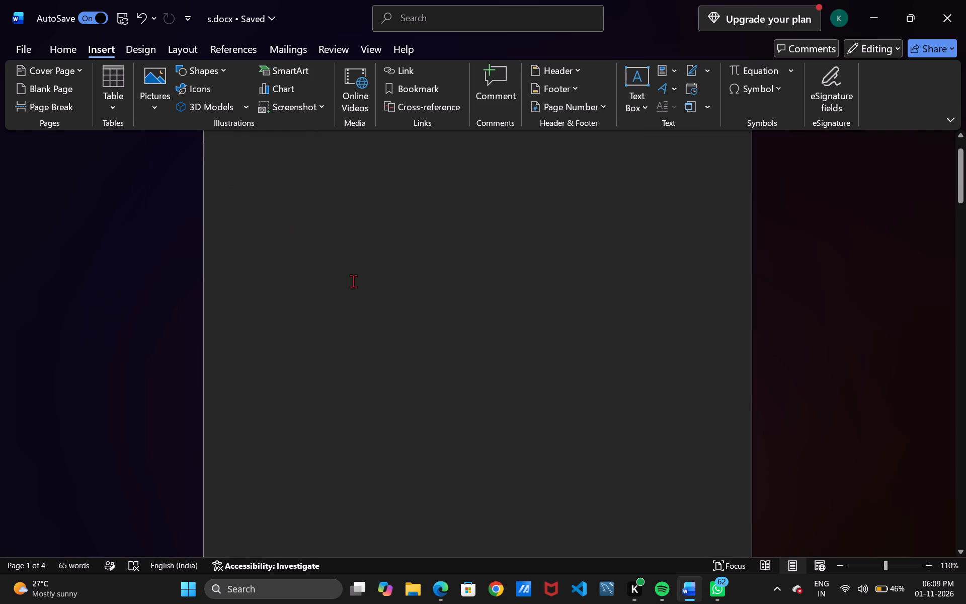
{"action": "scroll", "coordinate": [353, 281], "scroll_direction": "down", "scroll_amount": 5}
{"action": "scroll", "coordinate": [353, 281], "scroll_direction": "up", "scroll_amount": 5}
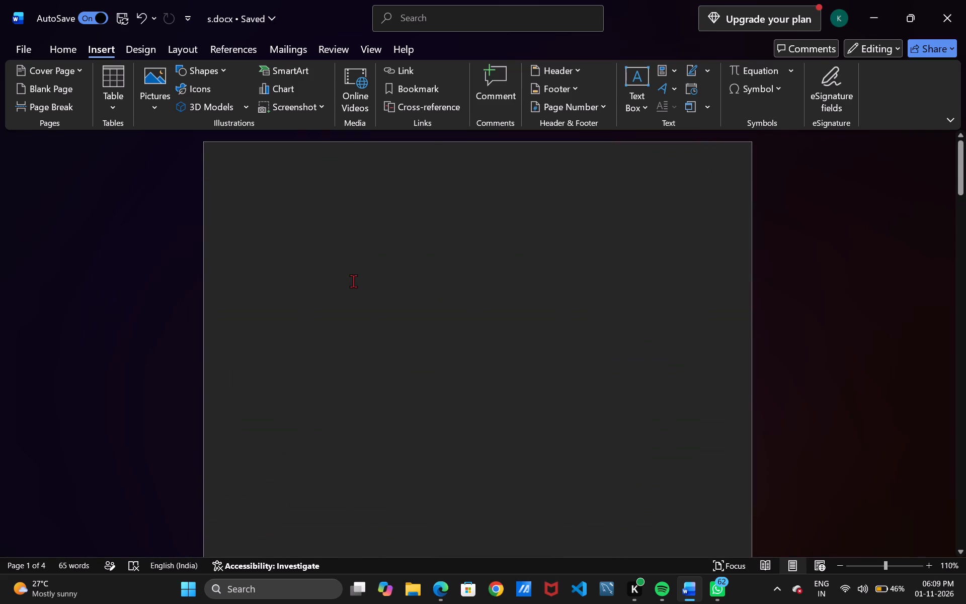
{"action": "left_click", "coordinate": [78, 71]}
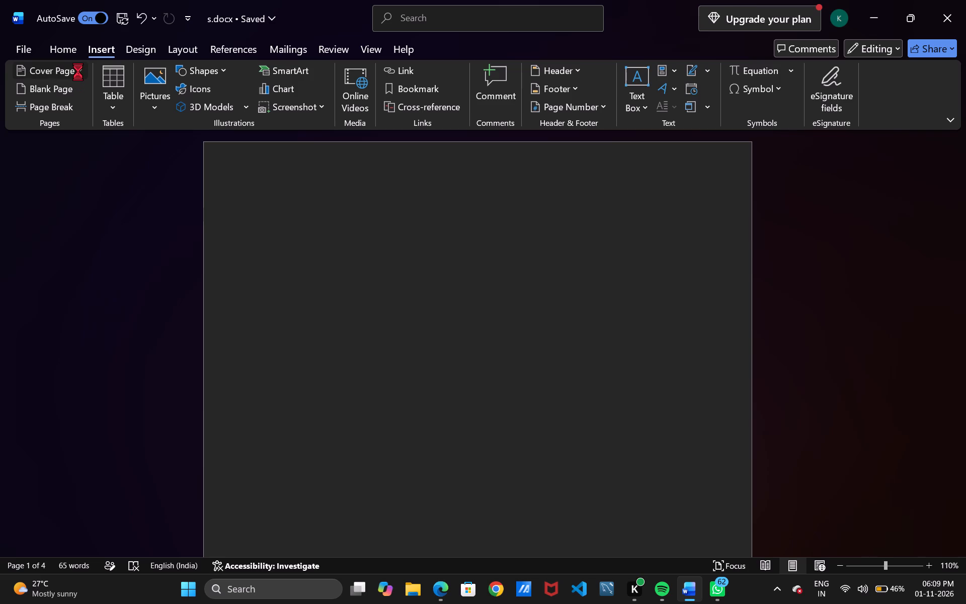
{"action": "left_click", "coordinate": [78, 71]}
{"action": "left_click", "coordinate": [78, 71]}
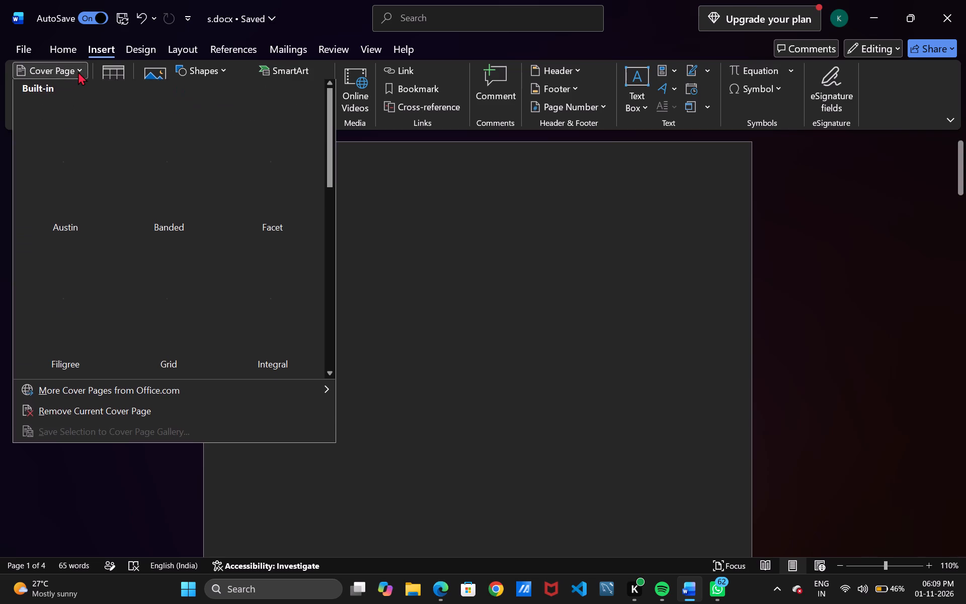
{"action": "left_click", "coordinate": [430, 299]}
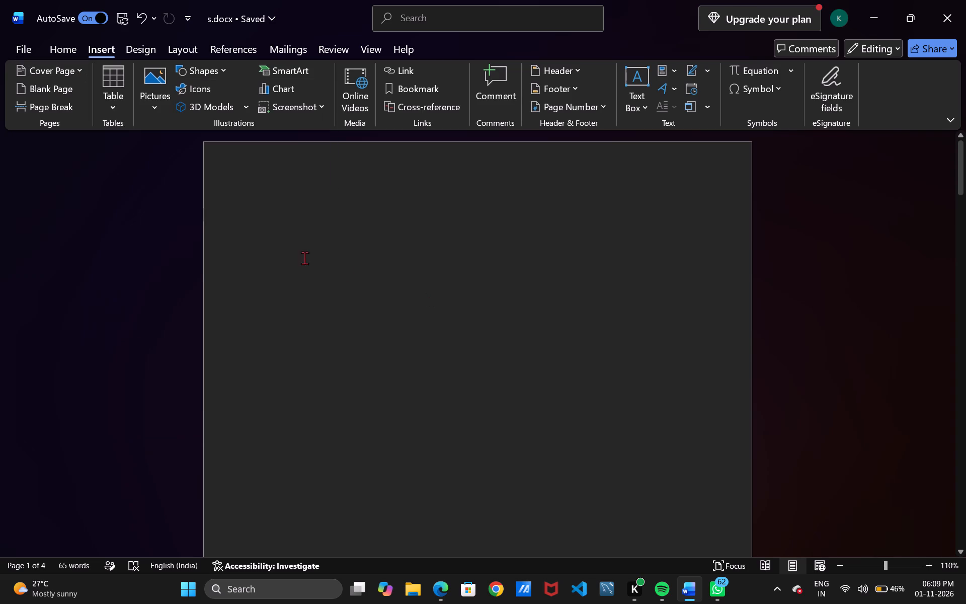
Insert a blank page at the start of the document, ahead of the lab file front page.
{"action": "left_click", "coordinate": [60, 83]}
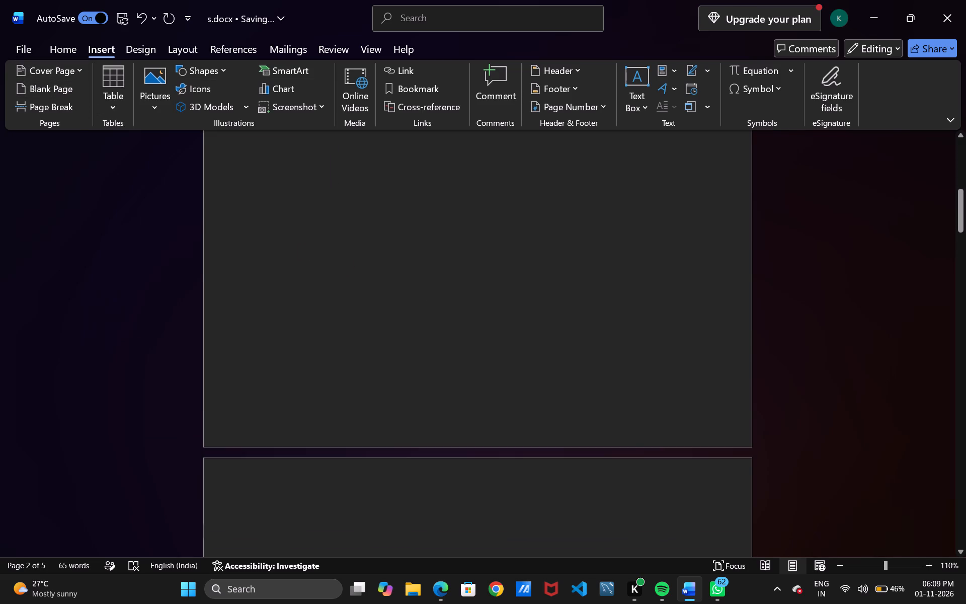
Insert two page breaks on the empty last page of the document.
{"action": "scroll", "coordinate": [329, 378], "scroll_direction": "down", "scroll_amount": 6}
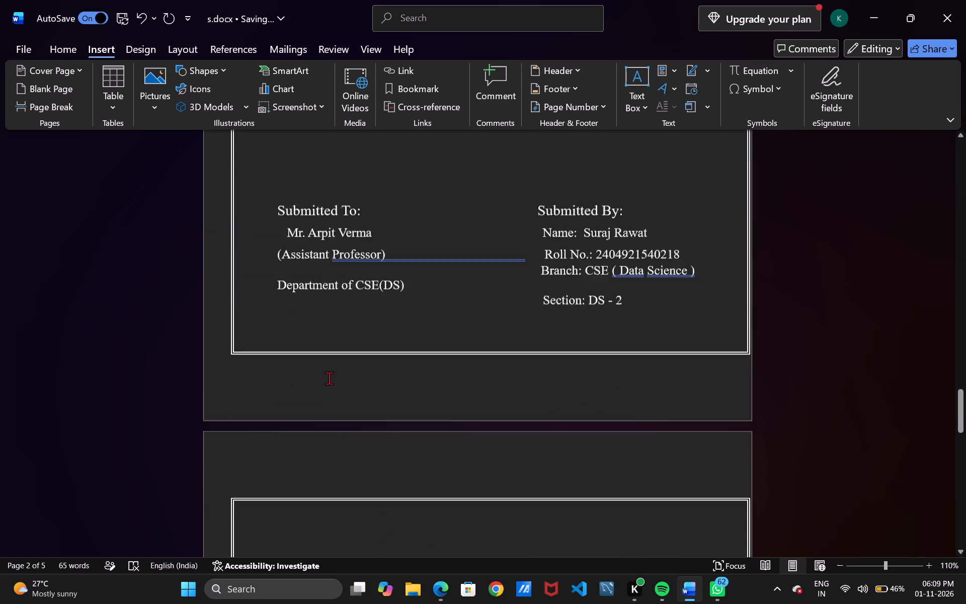
{"action": "scroll", "coordinate": [329, 378], "scroll_direction": "down", "scroll_amount": 7}
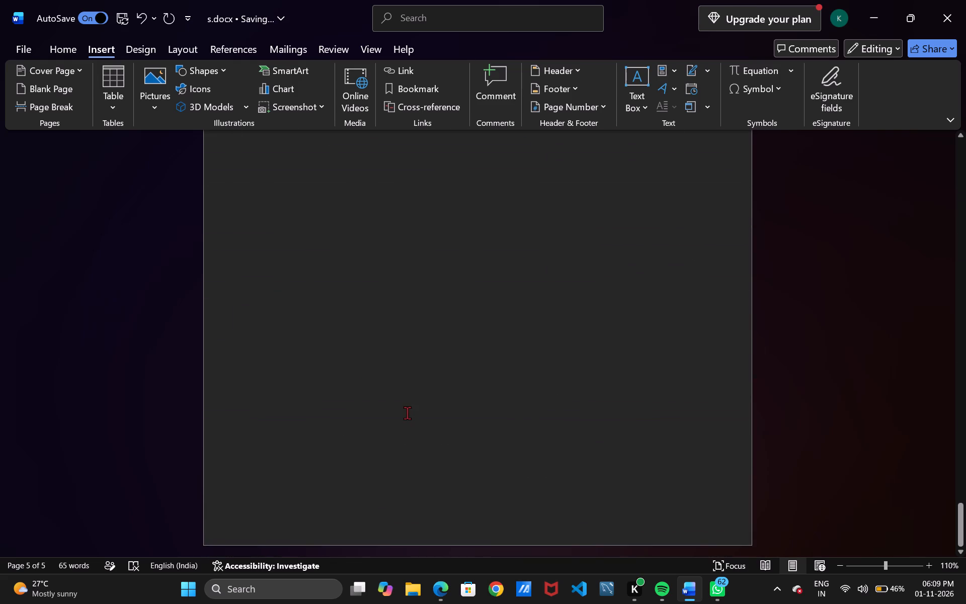
{"action": "right_click", "coordinate": [407, 413]}
{"action": "left_click_drag", "start_coordinate": [405, 412], "coordinate": [399, 415]}
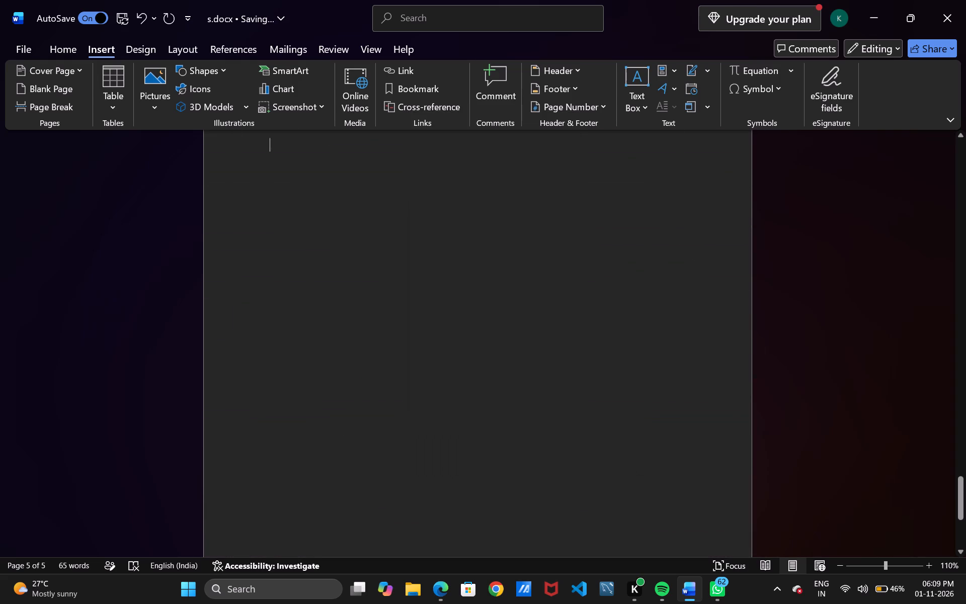
{"action": "left_click_drag", "start_coordinate": [399, 415], "coordinate": [371, 417]}
{"action": "scroll", "coordinate": [478, 526], "scroll_direction": "up", "scroll_amount": 1}
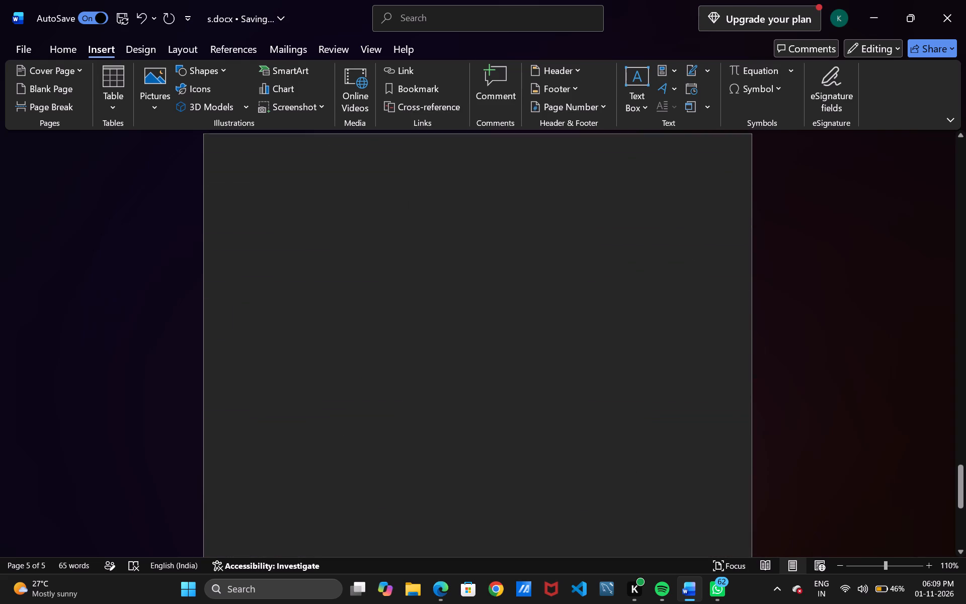
{"action": "scroll", "coordinate": [478, 526], "scroll_direction": "up", "scroll_amount": 1}
{"action": "left_click", "coordinate": [61, 111]}
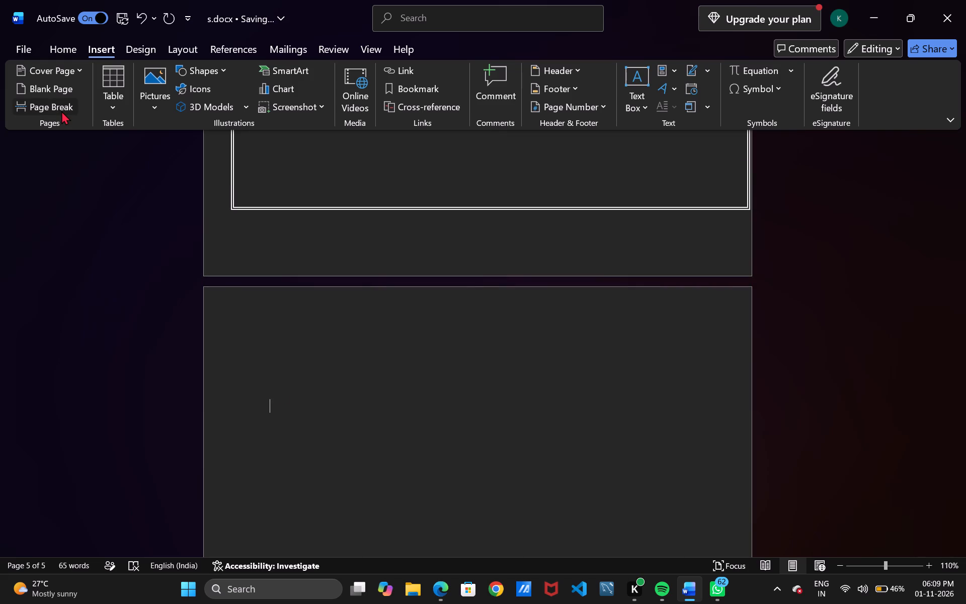
{"action": "left_click", "coordinate": [61, 111]}
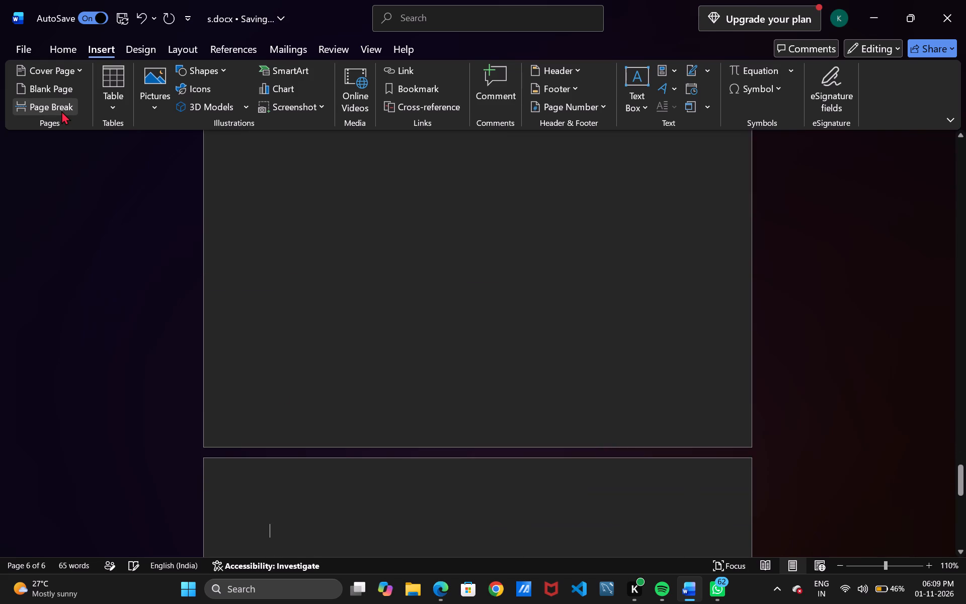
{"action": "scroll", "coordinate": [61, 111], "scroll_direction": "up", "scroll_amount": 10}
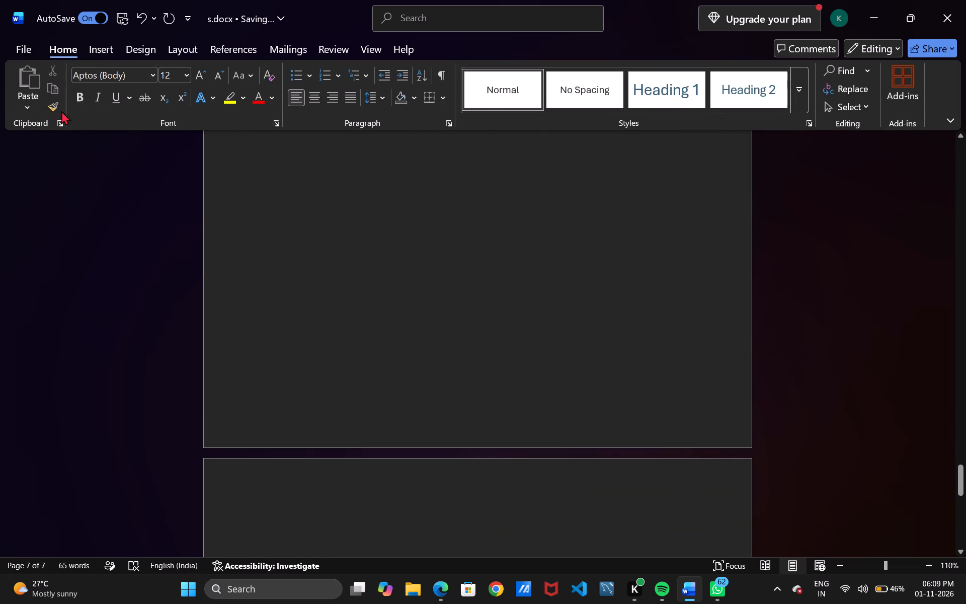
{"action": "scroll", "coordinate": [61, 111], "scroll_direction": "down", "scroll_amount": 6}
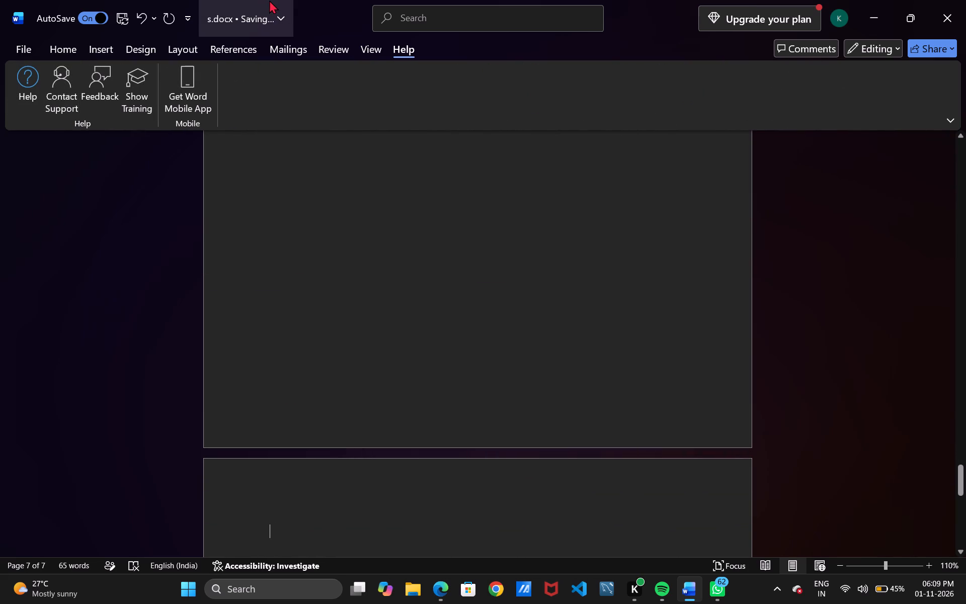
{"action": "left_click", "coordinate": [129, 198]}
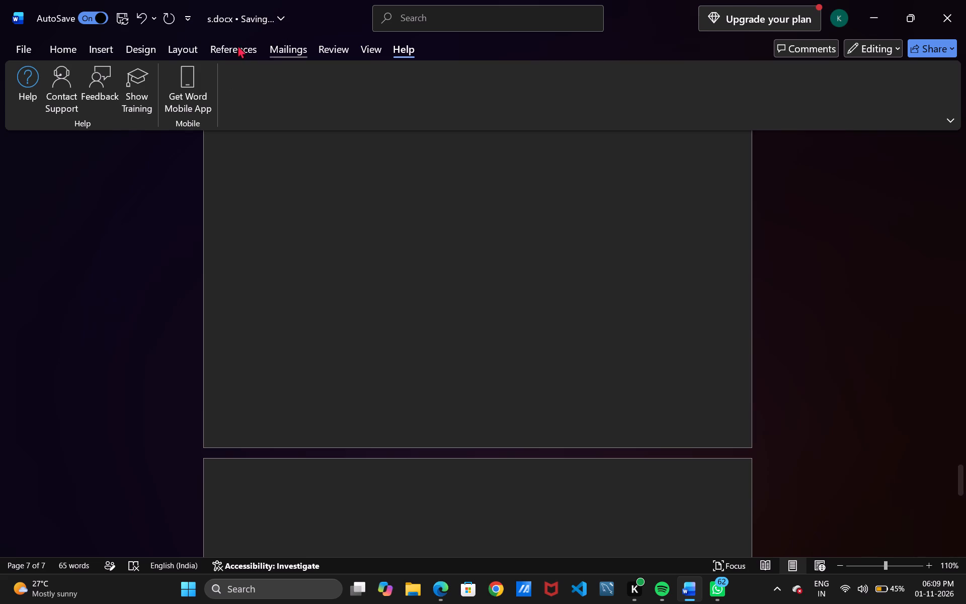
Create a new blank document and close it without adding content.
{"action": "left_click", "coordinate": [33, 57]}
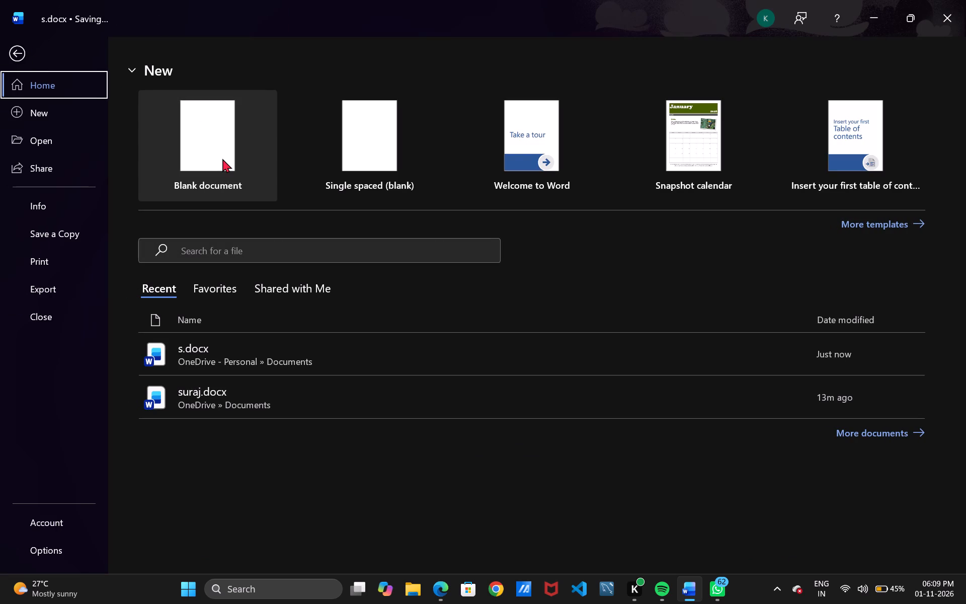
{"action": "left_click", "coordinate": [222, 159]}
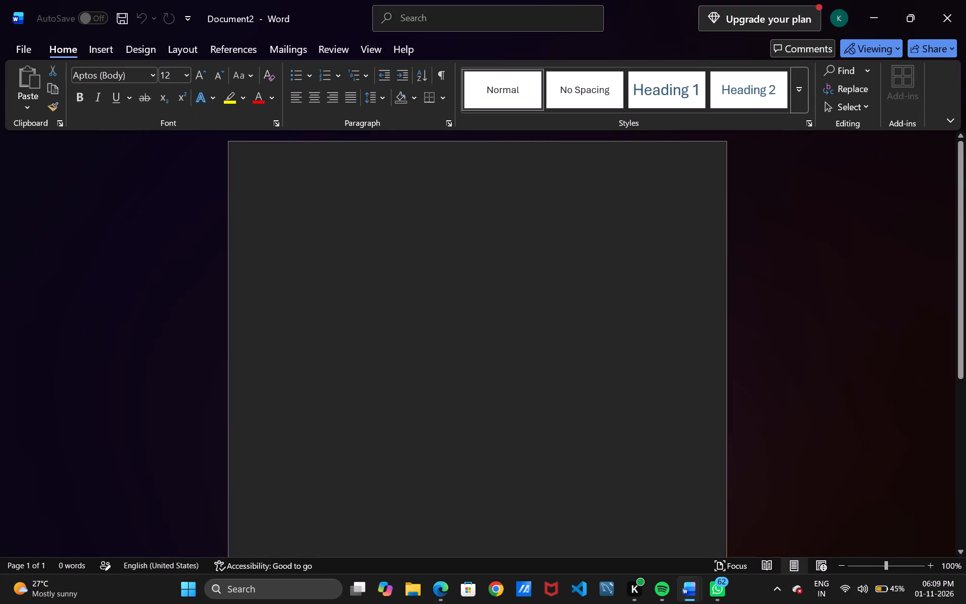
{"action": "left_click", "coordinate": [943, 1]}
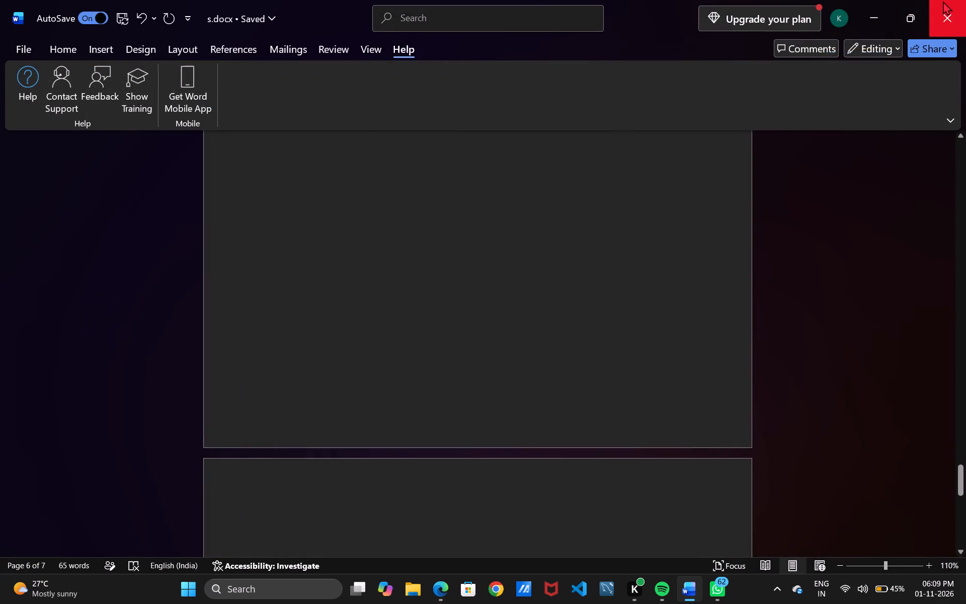
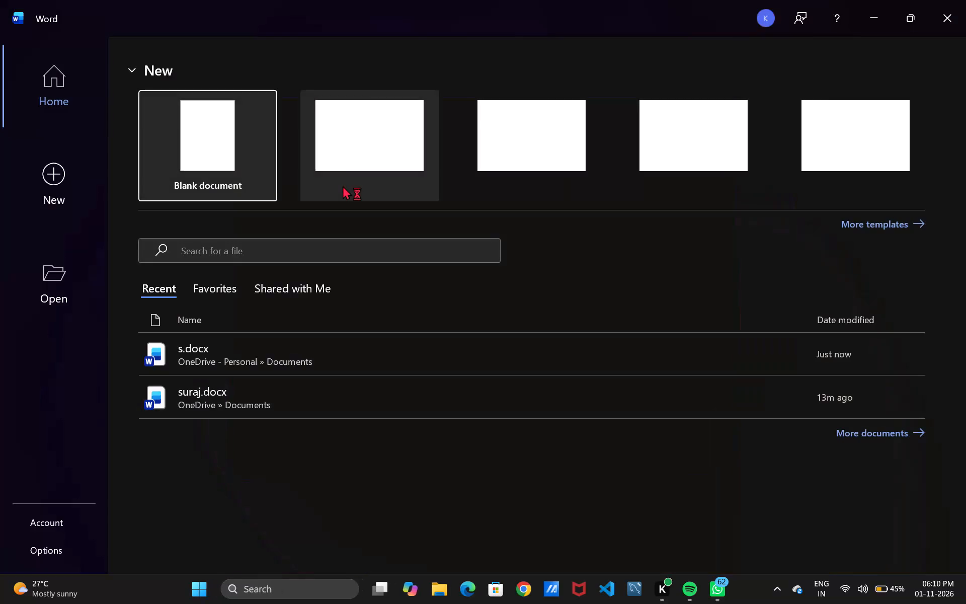
Create a new blank document and insert the contents of SURAJ DAA.pdf into it, accepting the conversion to editable text.
{"action": "left_click", "coordinate": [194, 143]}
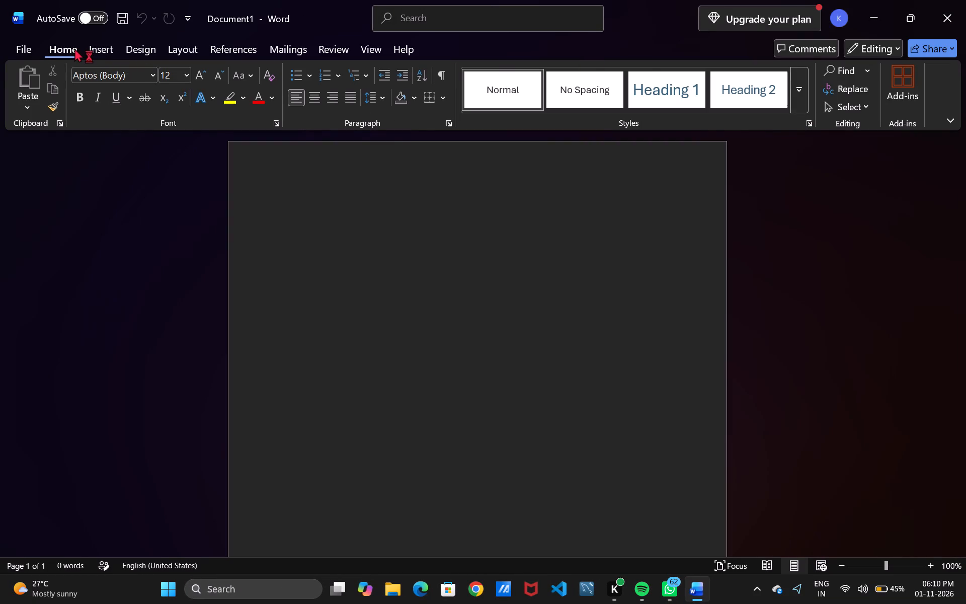
{"action": "left_click", "coordinate": [95, 44]}
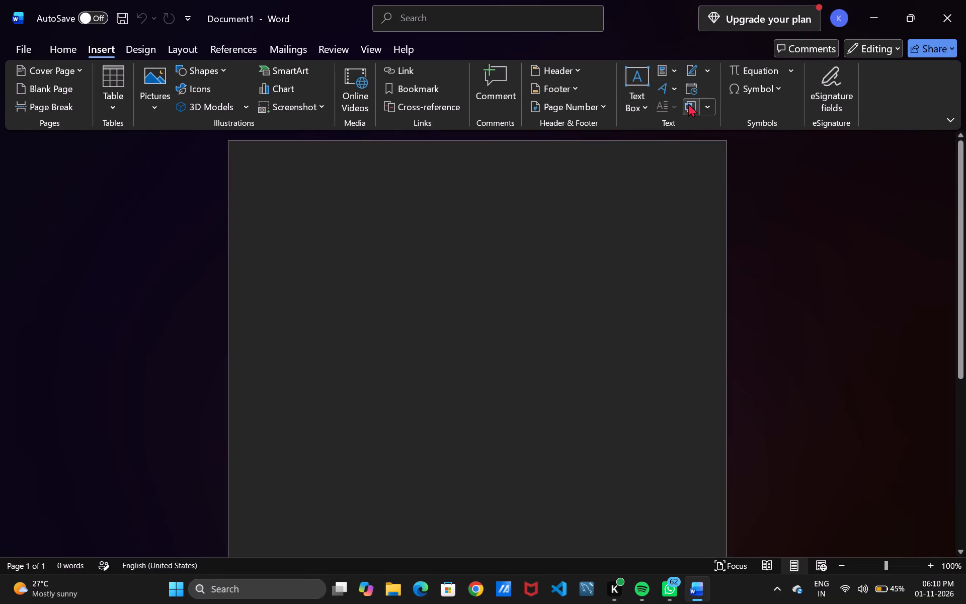
{"action": "left_click", "coordinate": [700, 103]}
{"action": "left_click", "coordinate": [726, 149]}
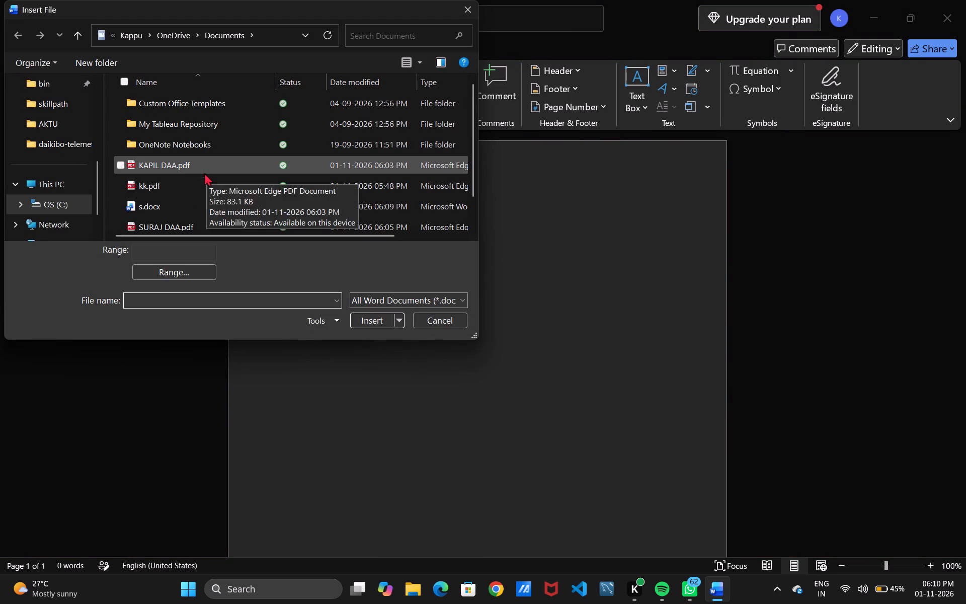
{"action": "double_click", "coordinate": [166, 224]}
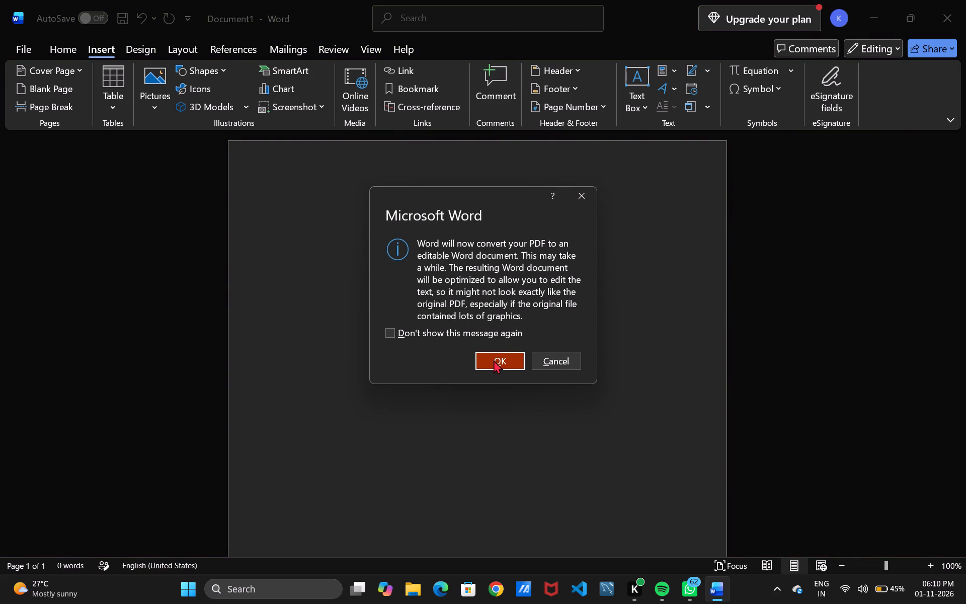
{"action": "left_click", "coordinate": [494, 360]}
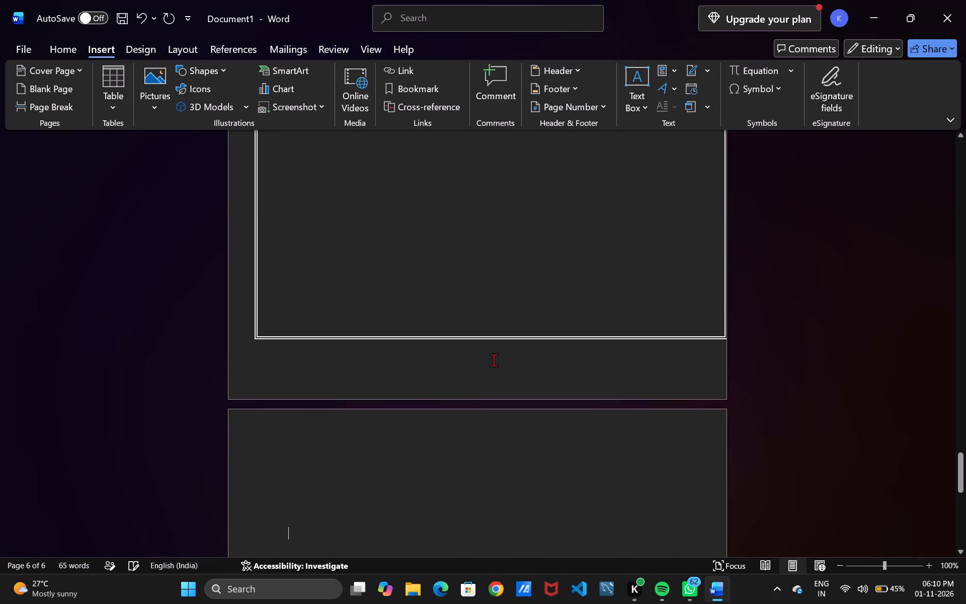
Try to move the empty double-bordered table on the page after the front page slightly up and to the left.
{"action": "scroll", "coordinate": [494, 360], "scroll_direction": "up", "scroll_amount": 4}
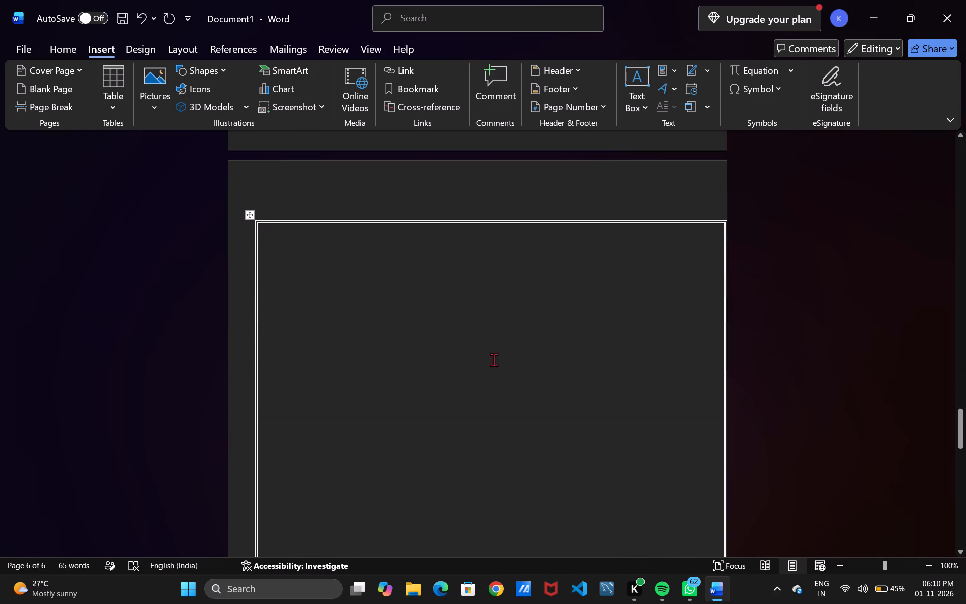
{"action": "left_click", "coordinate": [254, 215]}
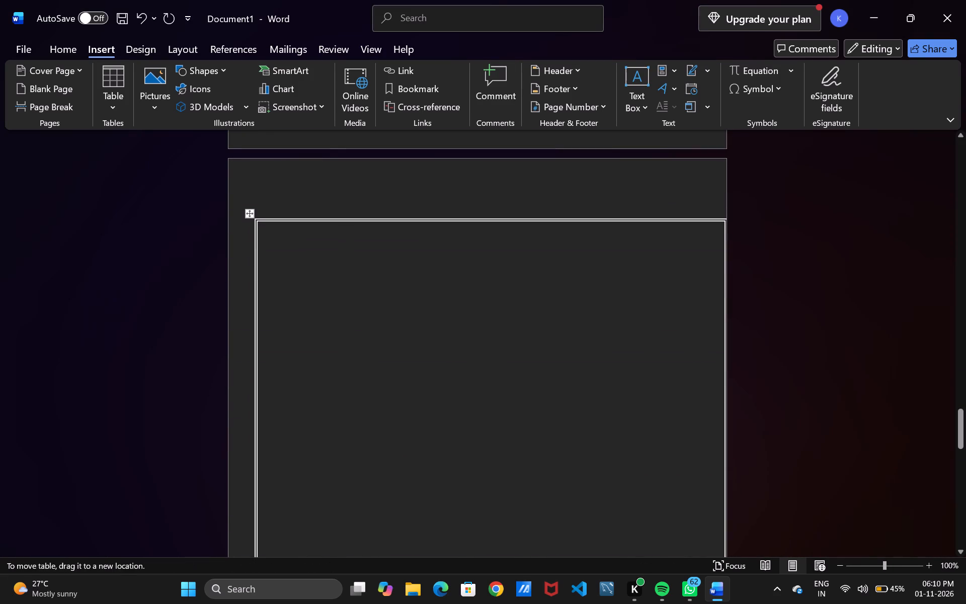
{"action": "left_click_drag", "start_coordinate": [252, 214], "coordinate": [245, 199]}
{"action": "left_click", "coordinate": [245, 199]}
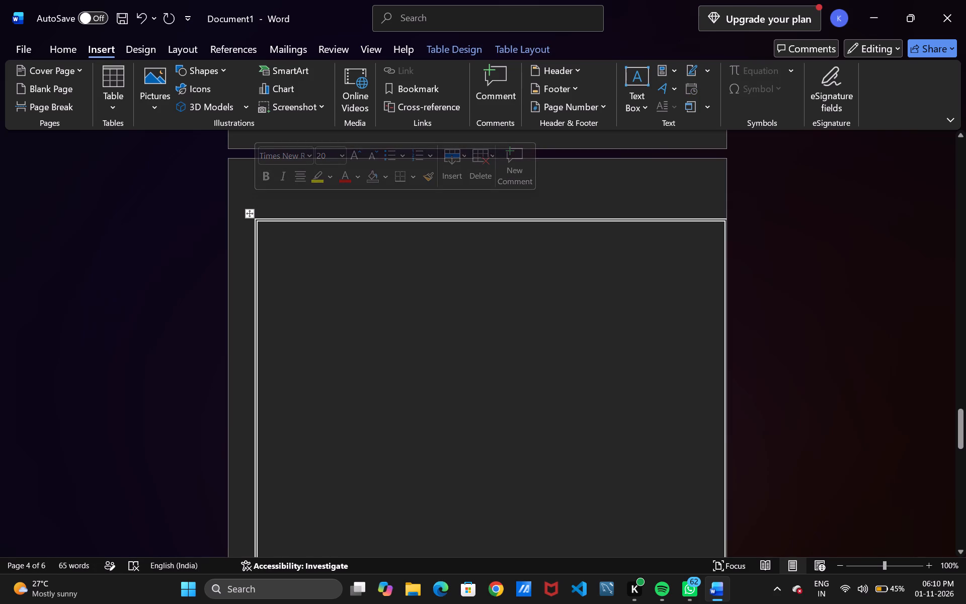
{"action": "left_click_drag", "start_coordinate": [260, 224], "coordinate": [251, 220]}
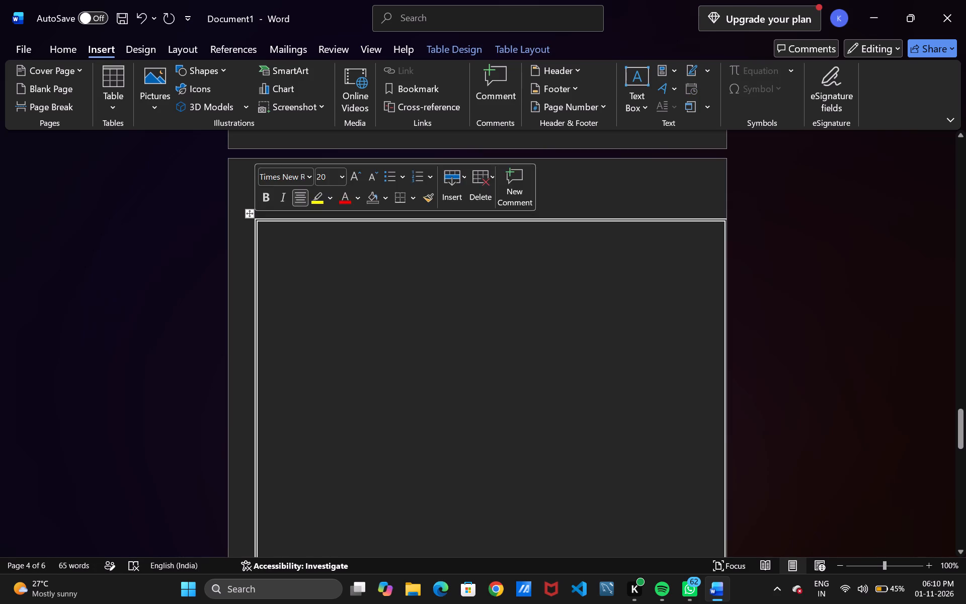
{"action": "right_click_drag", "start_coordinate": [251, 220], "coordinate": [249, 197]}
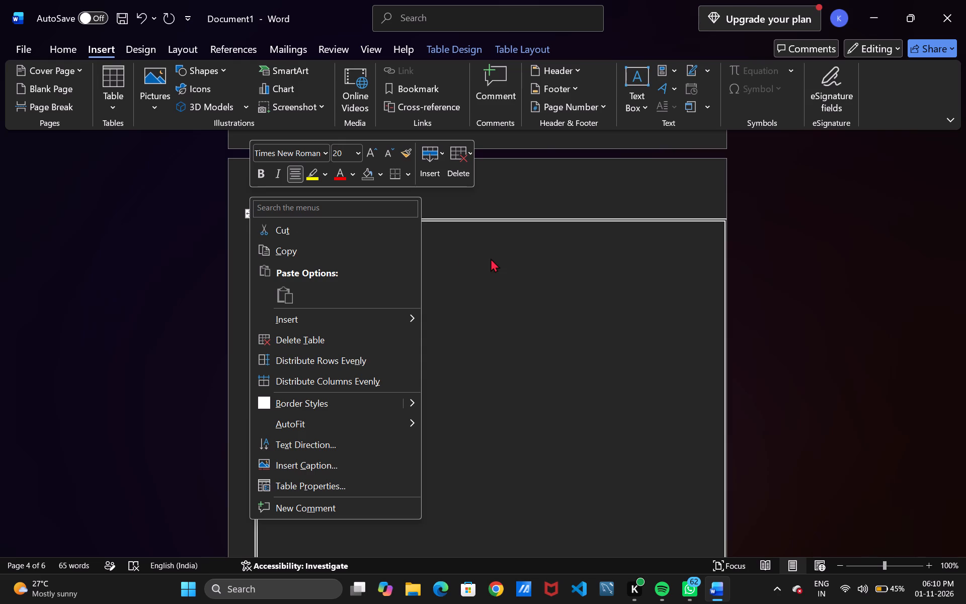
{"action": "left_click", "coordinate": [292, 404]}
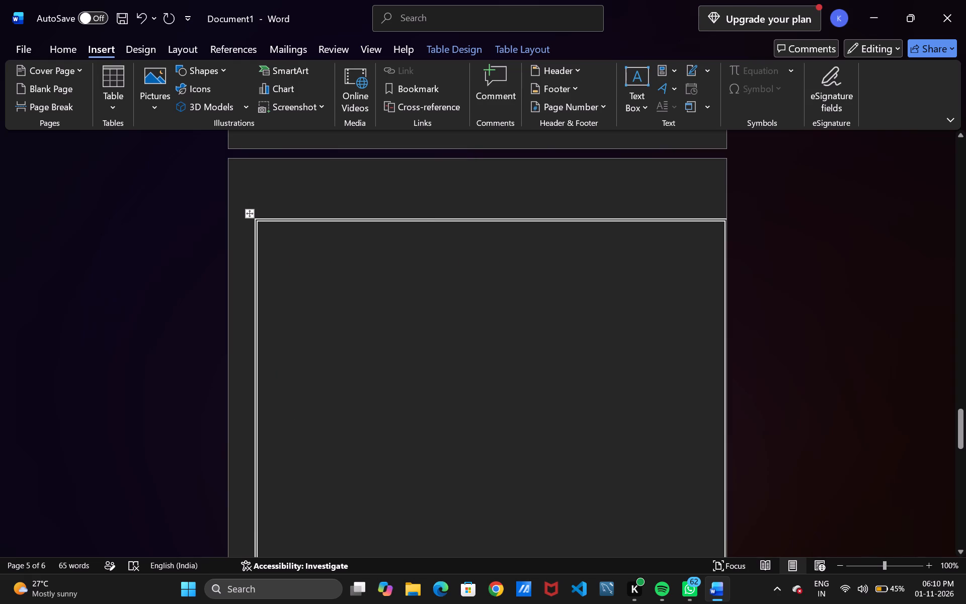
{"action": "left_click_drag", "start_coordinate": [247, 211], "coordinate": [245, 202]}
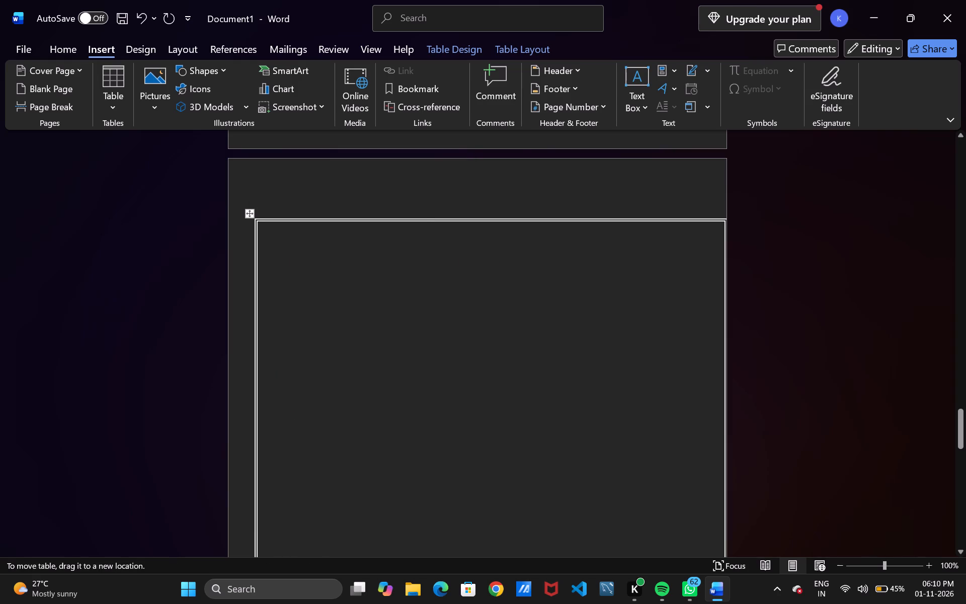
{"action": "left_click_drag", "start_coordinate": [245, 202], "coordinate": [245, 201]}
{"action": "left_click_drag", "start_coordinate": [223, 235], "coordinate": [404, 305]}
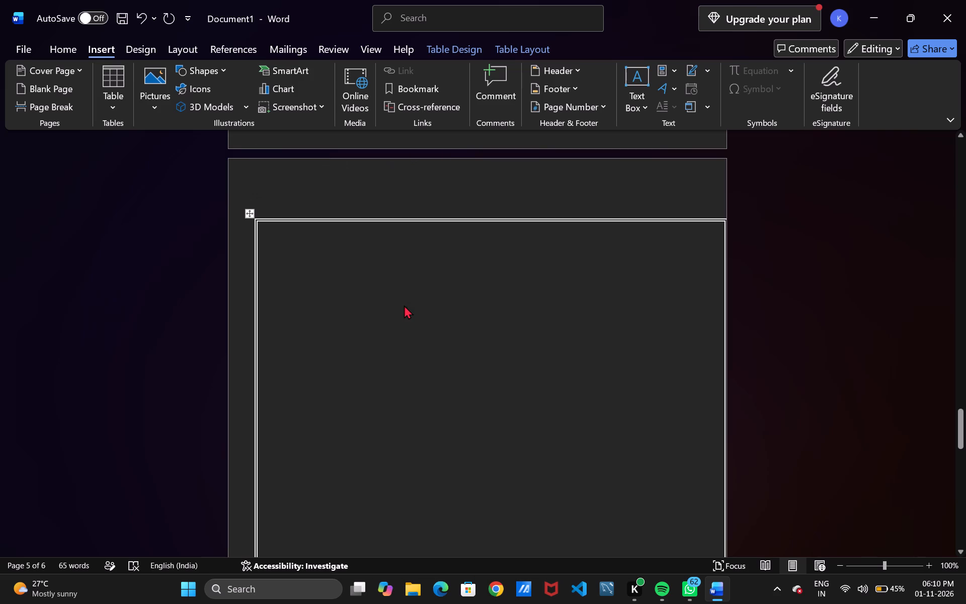
Replace the student name under Submitted By on the lab file front page with Suraj's full name.
{"action": "scroll", "coordinate": [404, 305], "scroll_direction": "down", "scroll_amount": 12}
{"action": "scroll", "coordinate": [404, 305], "scroll_direction": "up", "scroll_amount": 5}
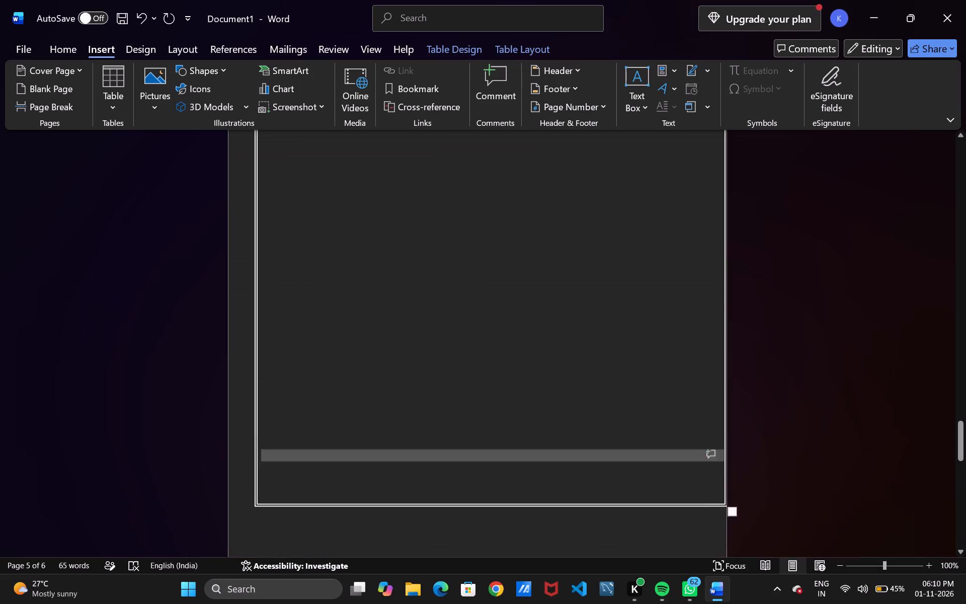
{"action": "scroll", "coordinate": [404, 305], "scroll_direction": "up", "scroll_amount": 6}
{"action": "scroll", "coordinate": [404, 305], "scroll_direction": "down", "scroll_amount": 3}
{"action": "scroll", "coordinate": [404, 305], "scroll_direction": "up", "scroll_amount": 1}
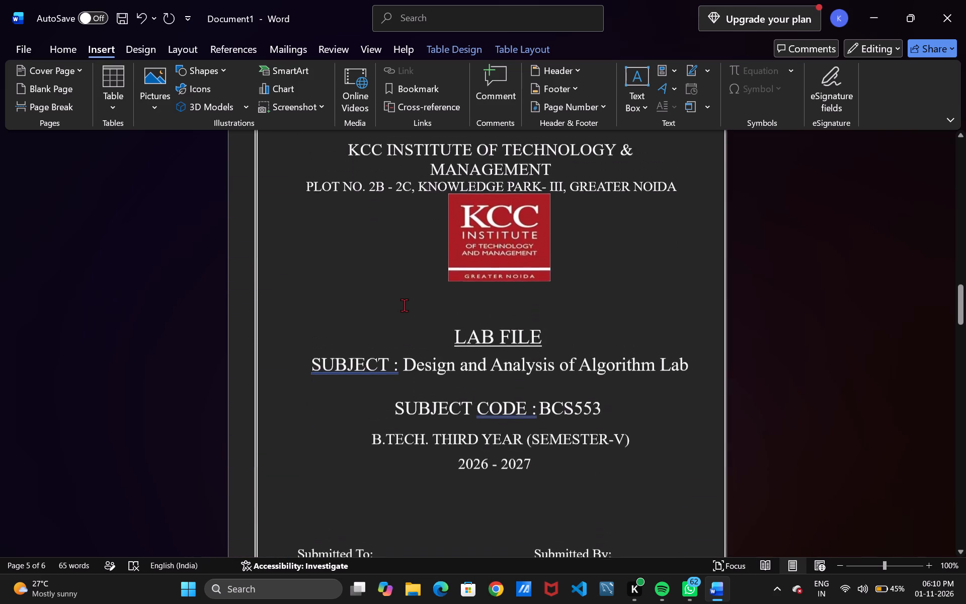
{"action": "scroll", "coordinate": [404, 305], "scroll_direction": "down", "scroll_amount": 1}
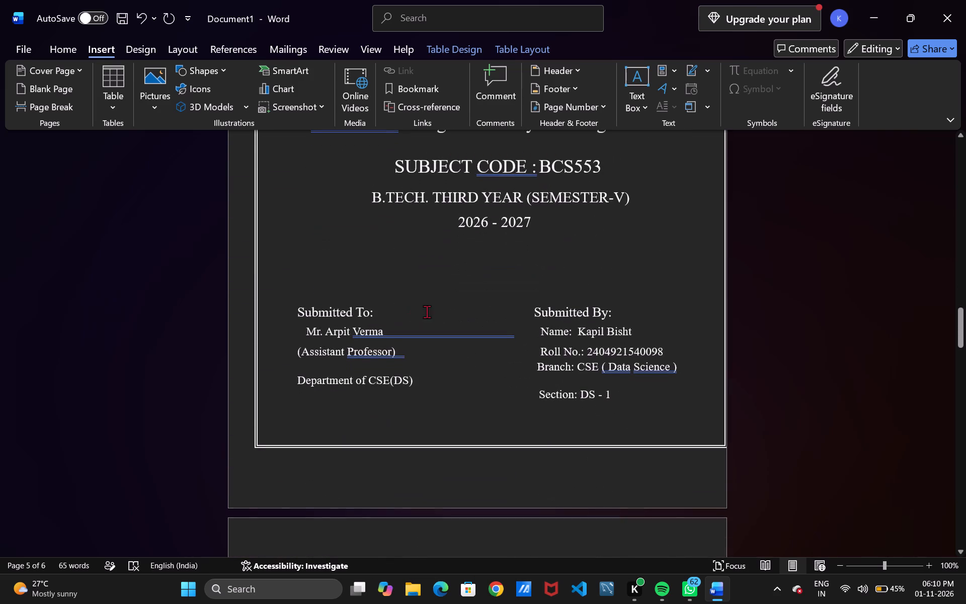
{"action": "left_click", "coordinate": [649, 332]}
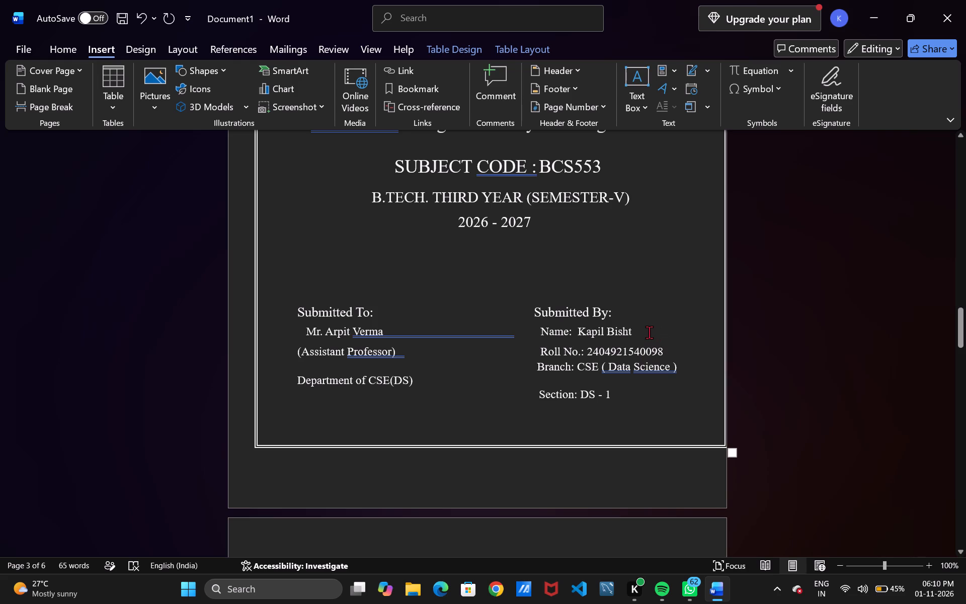
{"action": "key", "text": "BackSpace"}
{"action": "key", "text": "BackSpace"}
{"action": "key", "text": "BackSpace"}
{"action": "key", "text": "BackSpace"}
{"action": "key", "text": "BackSpace"}
{"action": "key", "text": "BackSpace"}
{"action": "key", "text": "BackSpace"}
{"action": "key", "text": "BackSpace"}
{"action": "key", "text": "BackSpace"}
{"action": "key", "text": "BackSpace"}
{"action": "key", "text": "BackSpace"}
{"action": "key", "text": "BackSpace"}
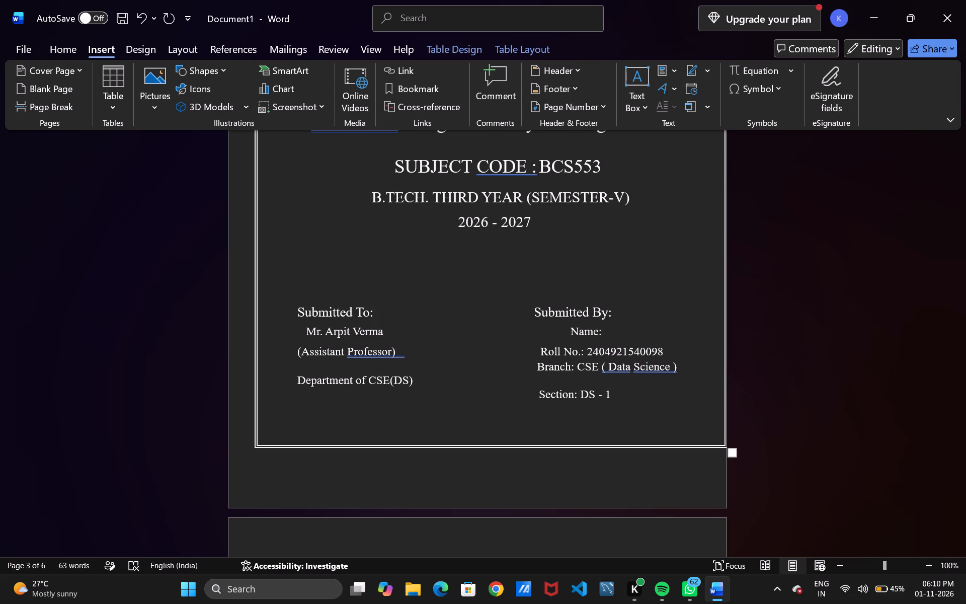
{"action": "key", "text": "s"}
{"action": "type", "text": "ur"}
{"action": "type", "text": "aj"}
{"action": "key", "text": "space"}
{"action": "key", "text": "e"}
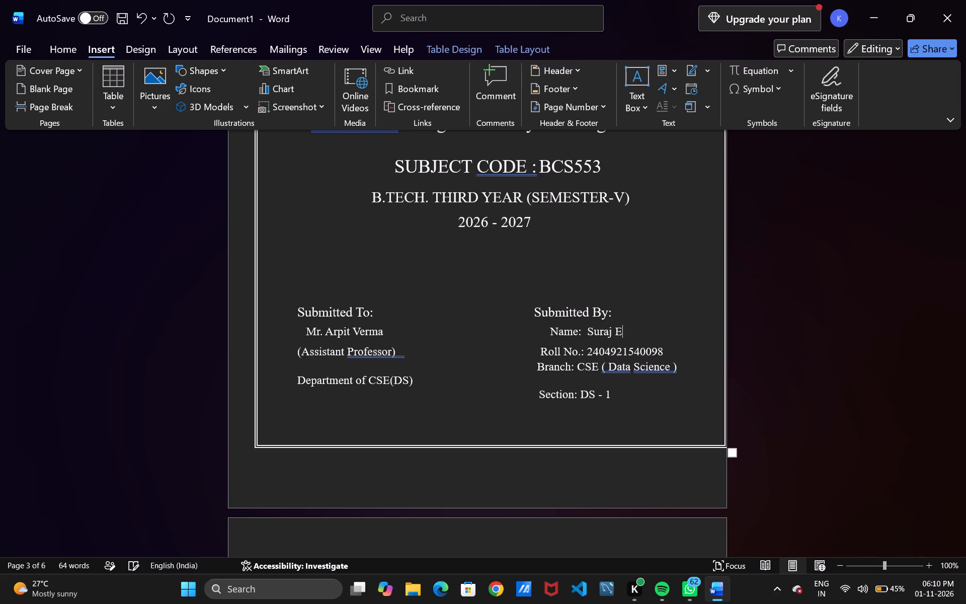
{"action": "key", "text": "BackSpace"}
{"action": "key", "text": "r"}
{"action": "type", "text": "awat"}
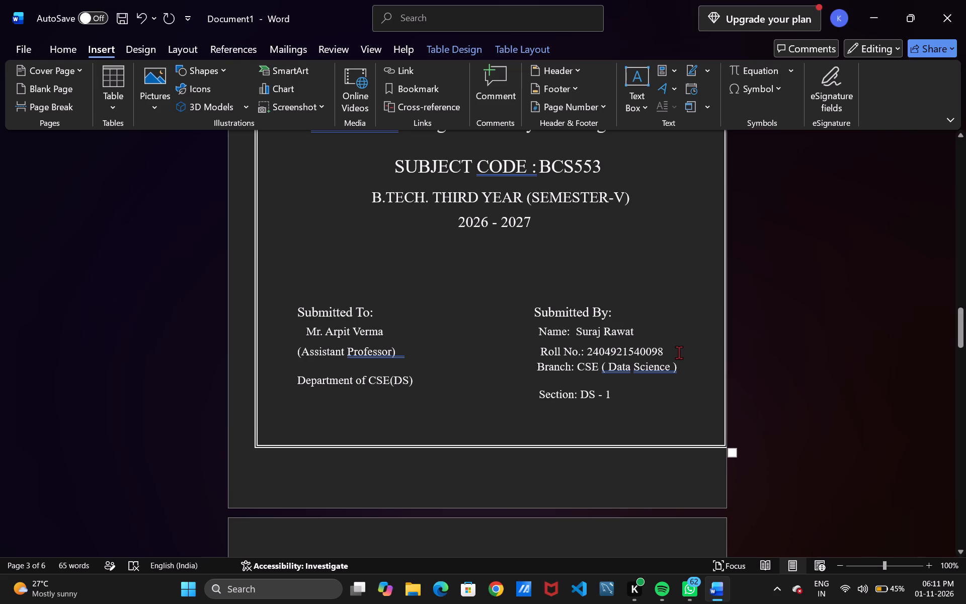
Change the last three digits of the roll number under Submitted By to Suraj's roll number.
{"action": "left_click", "coordinate": [679, 352]}
{"action": "key", "text": "BackSpace"}
{"action": "key", "text": "BackSpace"}
{"action": "key", "text": "BackSpace"}
{"action": "key", "text": "BackSpace"}
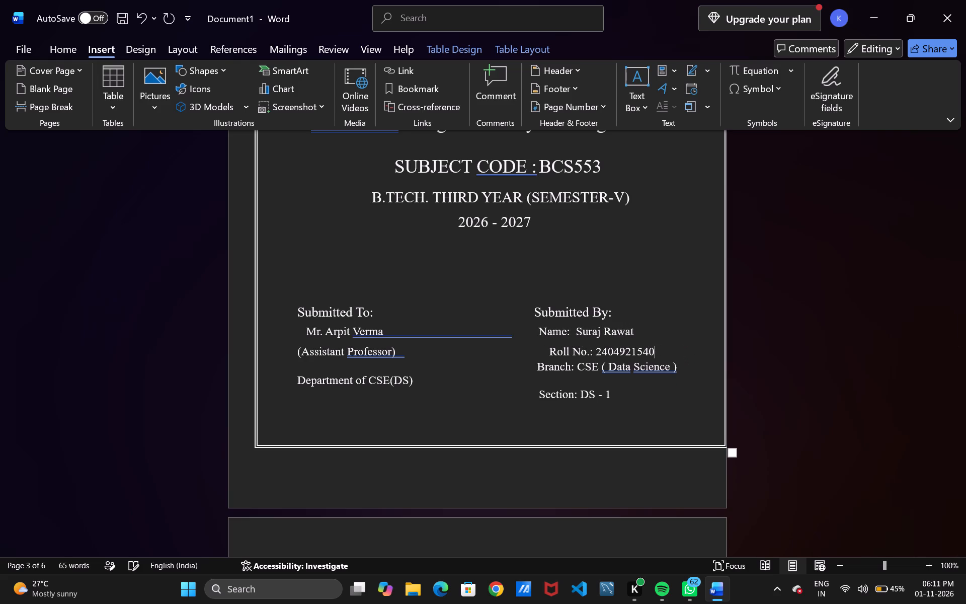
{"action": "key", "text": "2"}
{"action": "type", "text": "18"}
Change the section under Submitted By to DS - 2.
{"action": "left_click", "coordinate": [619, 399]}
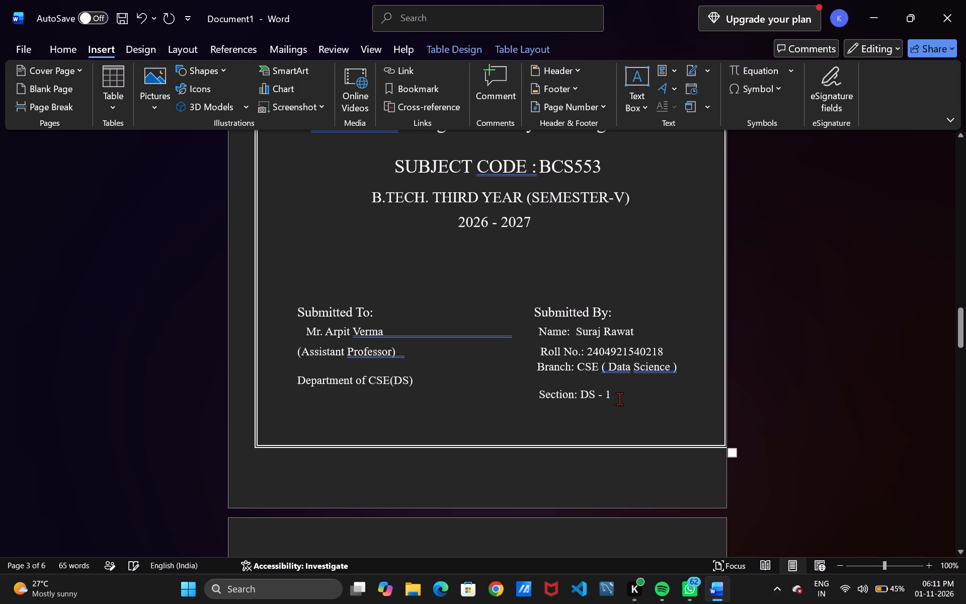
{"action": "key", "text": "BackSpace"}
{"action": "key", "text": "BackSpace"}
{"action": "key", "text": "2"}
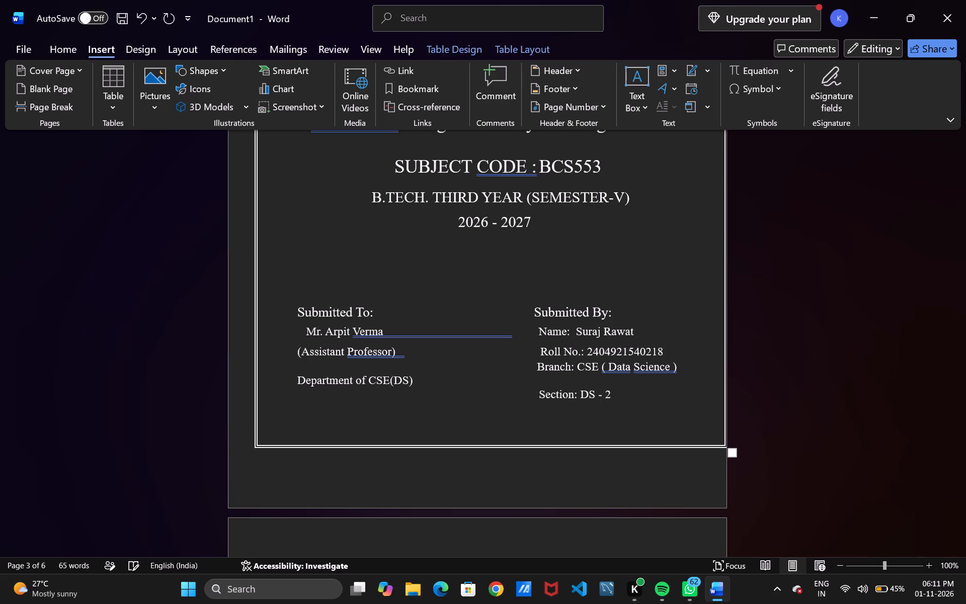
Save the document as daa in the OneDrive Documents folder and dismiss the AutoSave notice.
{"action": "key", "text": "ctrl+s"}
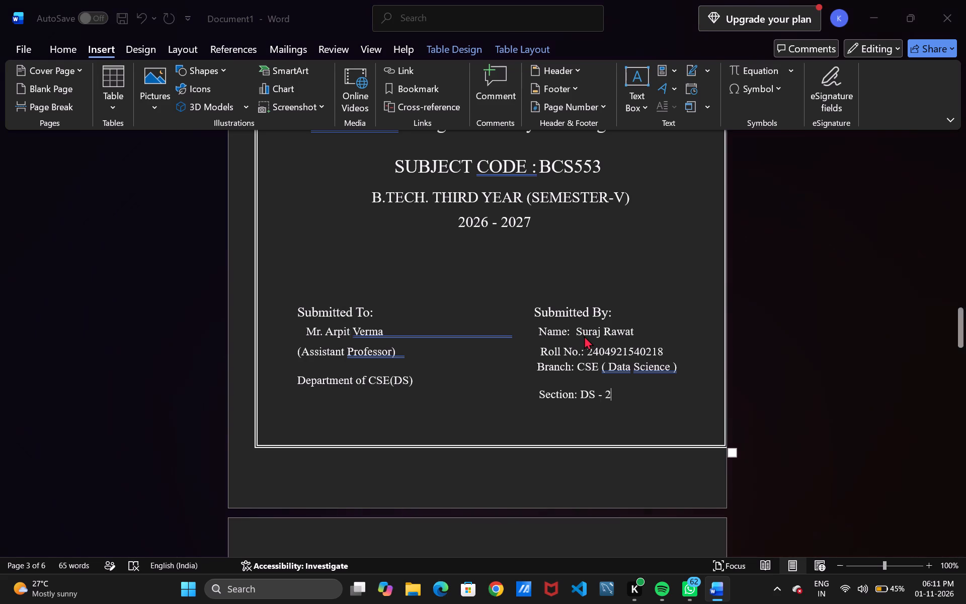
{"action": "left_click", "coordinate": [507, 252]}
{"action": "key", "text": "BackSpace"}
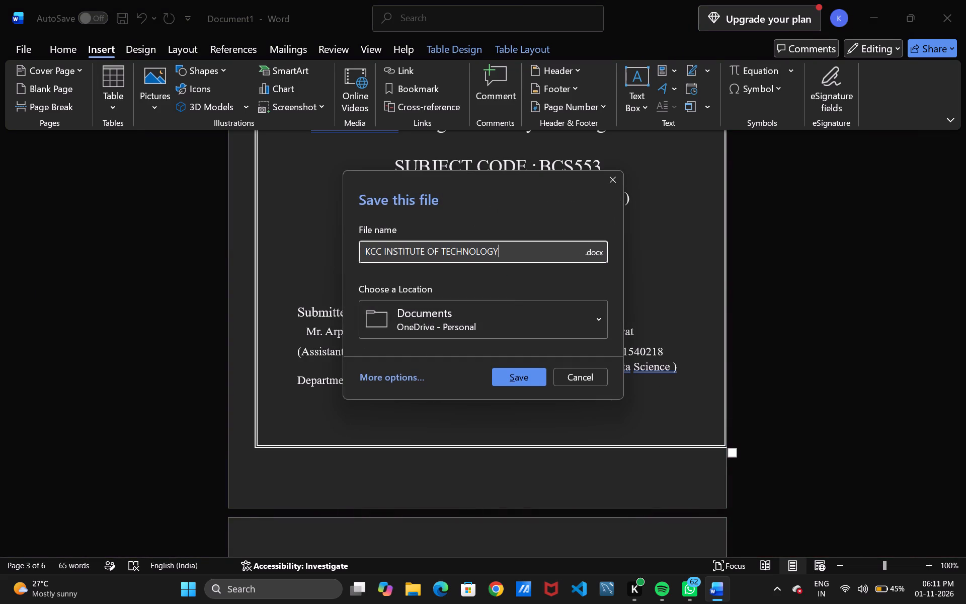
{"action": "key", "text": "BackSpace"}
{"action": "key", "text": "BackSpace"}
{"action": "key", "text": "BackSpace"}
{"action": "key", "text": "BackSpace"}
{"action": "key", "text": "BackSpace"}
{"action": "key", "text": "BackSpace"}
{"action": "key", "text": "BackSpace"}
{"action": "key", "text": "BackSpace"}
{"action": "key", "text": "BackSpace"}
{"action": "key", "text": "BackSpace"}
{"action": "key", "text": "BackSpace"}
{"action": "key", "text": "BackSpace"}
{"action": "key", "text": "BackSpace"}
{"action": "key", "text": "BackSpace"}
{"action": "key", "text": "BackSpace"}
{"action": "key", "text": "BackSpace"}
{"action": "key", "text": "BackSpace"}
{"action": "key", "text": "BackSpace"}
{"action": "key", "text": "BackSpace"}
{"action": "key", "text": "BackSpace"}
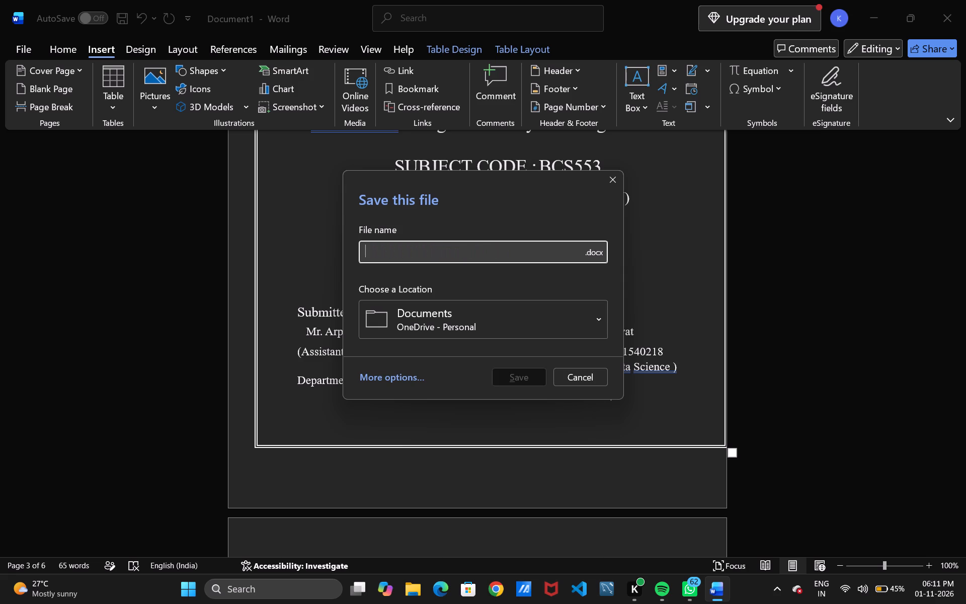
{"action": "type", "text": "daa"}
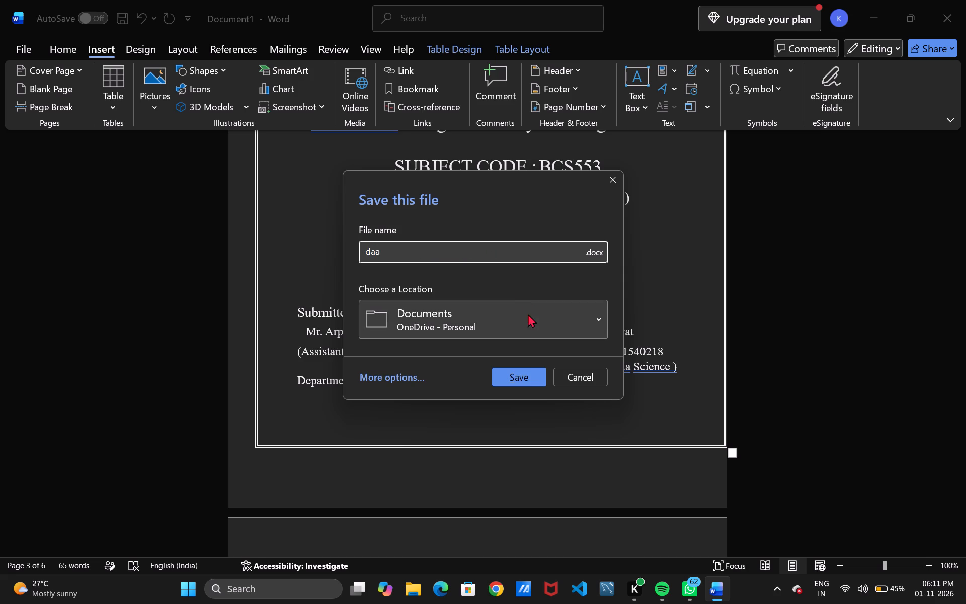
{"action": "left_click", "coordinate": [519, 377]}
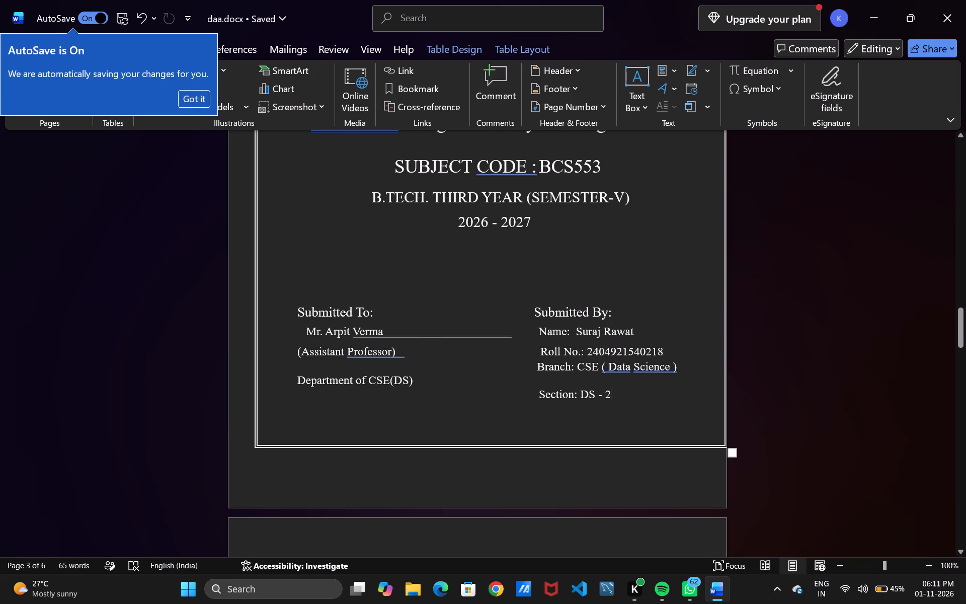
{"action": "left_click", "coordinate": [189, 104]}
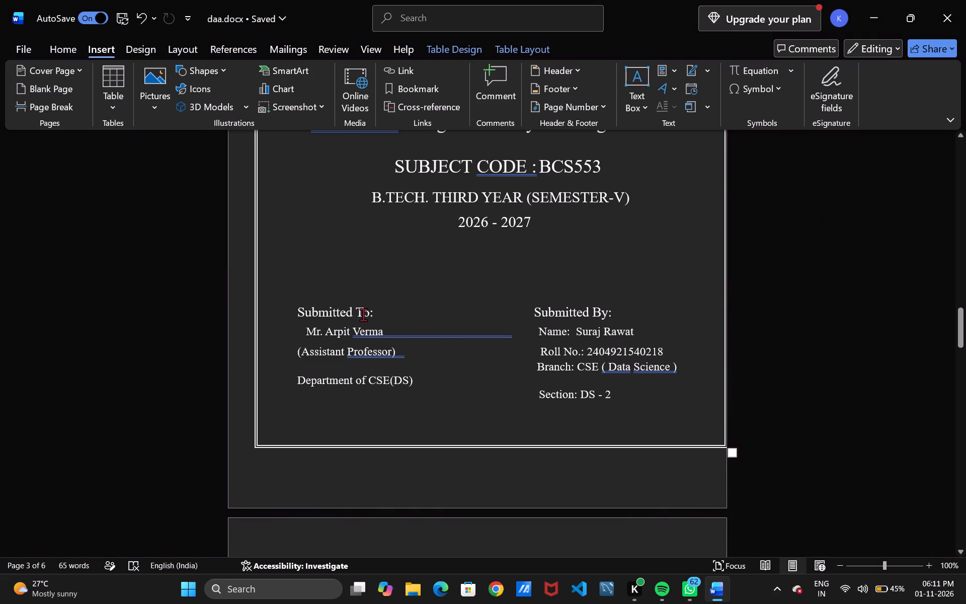
Look over the blank pages and the lab file front page to check the layout and student details.
{"action": "scroll", "coordinate": [363, 315], "scroll_direction": "up", "scroll_amount": 12}
{"action": "scroll", "coordinate": [363, 315], "scroll_direction": "down", "scroll_amount": 1}
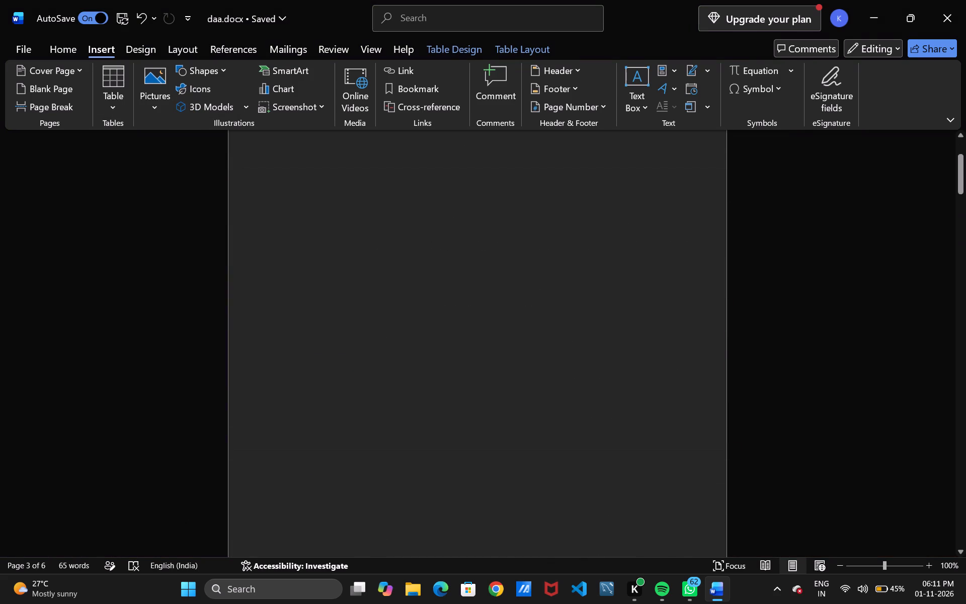
{"action": "scroll", "coordinate": [363, 315], "scroll_direction": "down", "scroll_amount": 7}
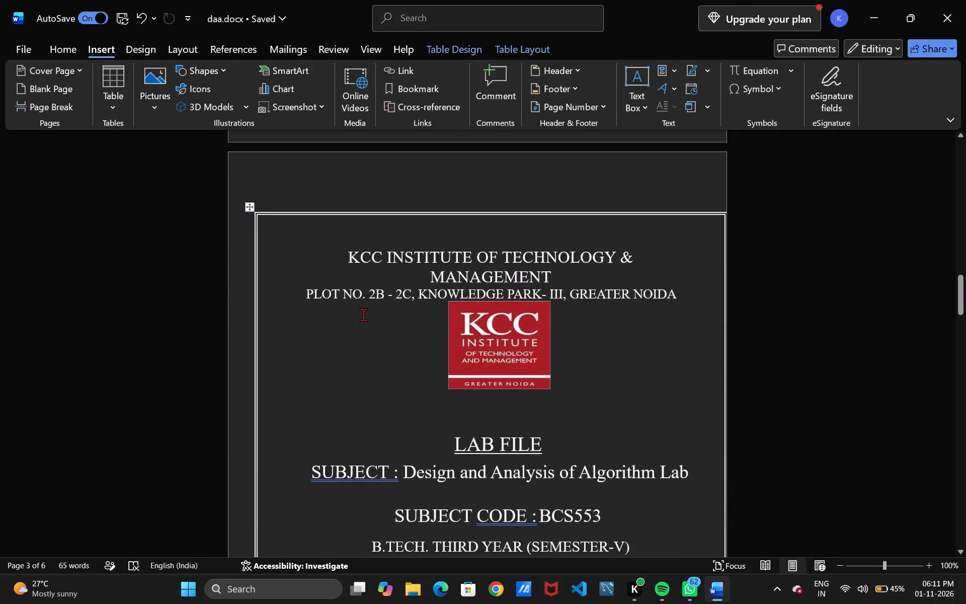
{"action": "scroll", "coordinate": [363, 315], "scroll_direction": "down", "scroll_amount": 1}
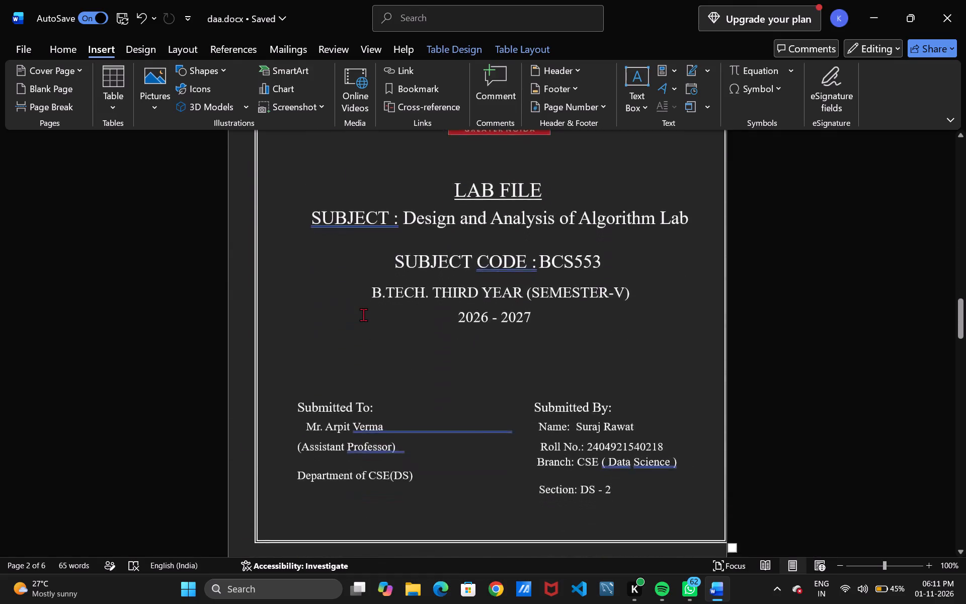
{"action": "scroll", "coordinate": [363, 315], "scroll_direction": "down", "scroll_amount": 3}
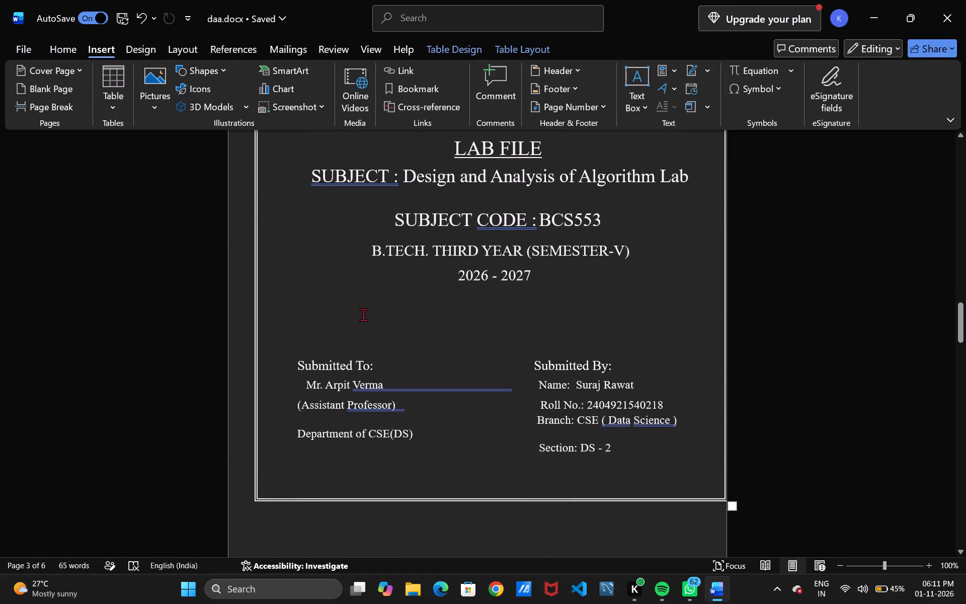
{"action": "scroll", "coordinate": [363, 315], "scroll_direction": "down", "scroll_amount": 1}
Save the daa document.
{"action": "key", "text": "ctrl+s"}
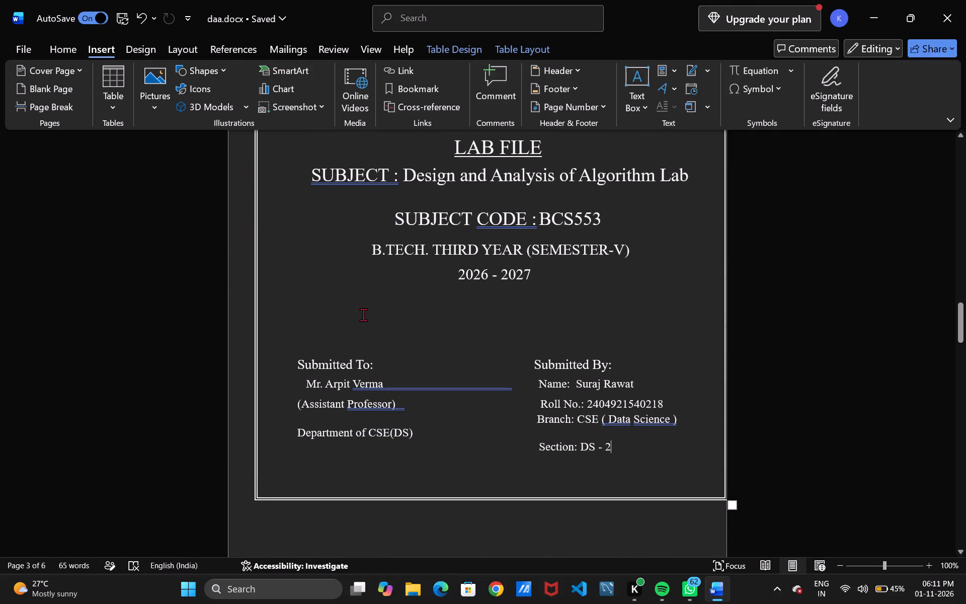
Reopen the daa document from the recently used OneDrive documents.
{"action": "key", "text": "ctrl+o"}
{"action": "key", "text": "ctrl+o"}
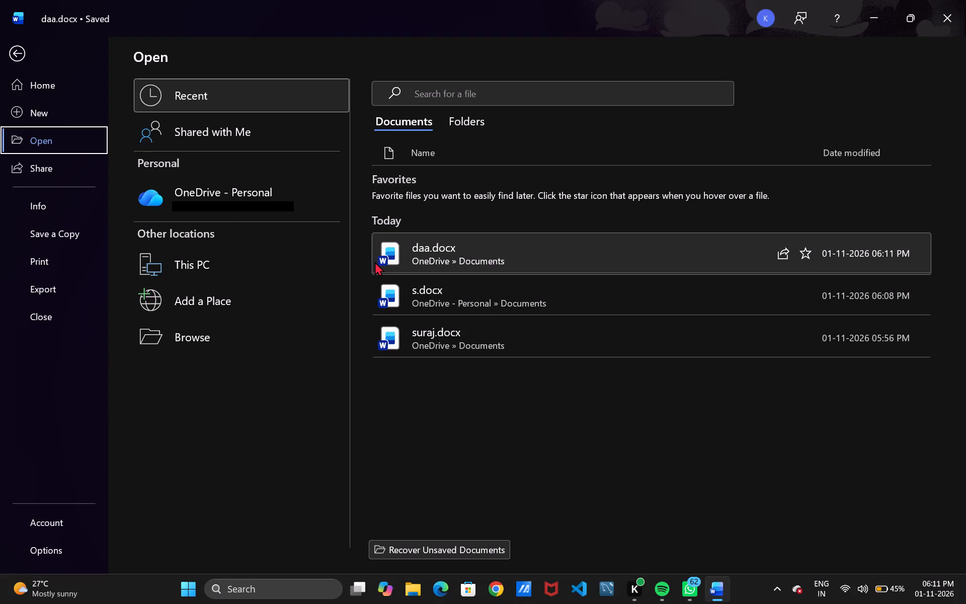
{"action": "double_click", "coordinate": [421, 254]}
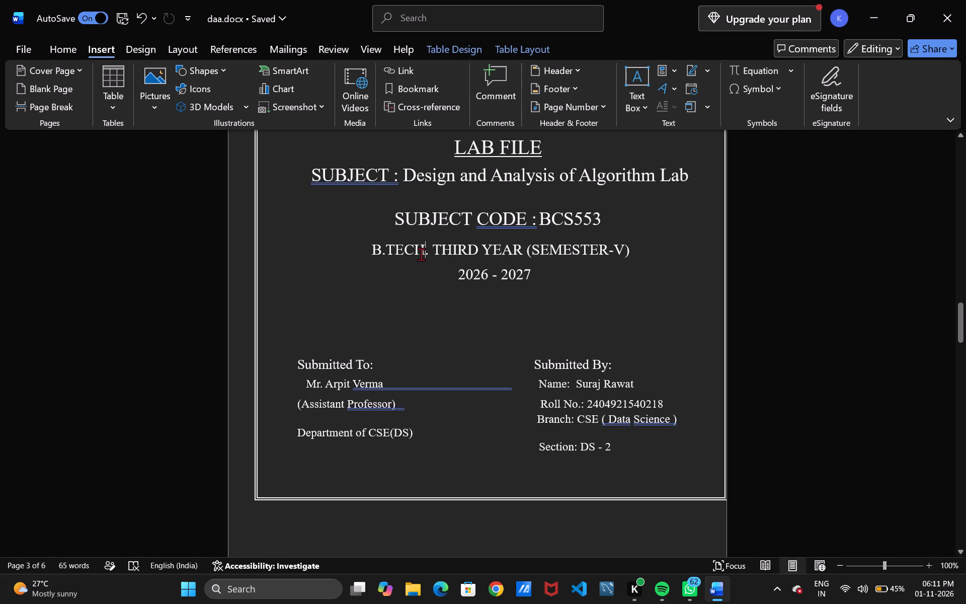
Preview the daa document for printing and check its front page and the pages before it.
{"action": "key", "text": "ctrl+p"}
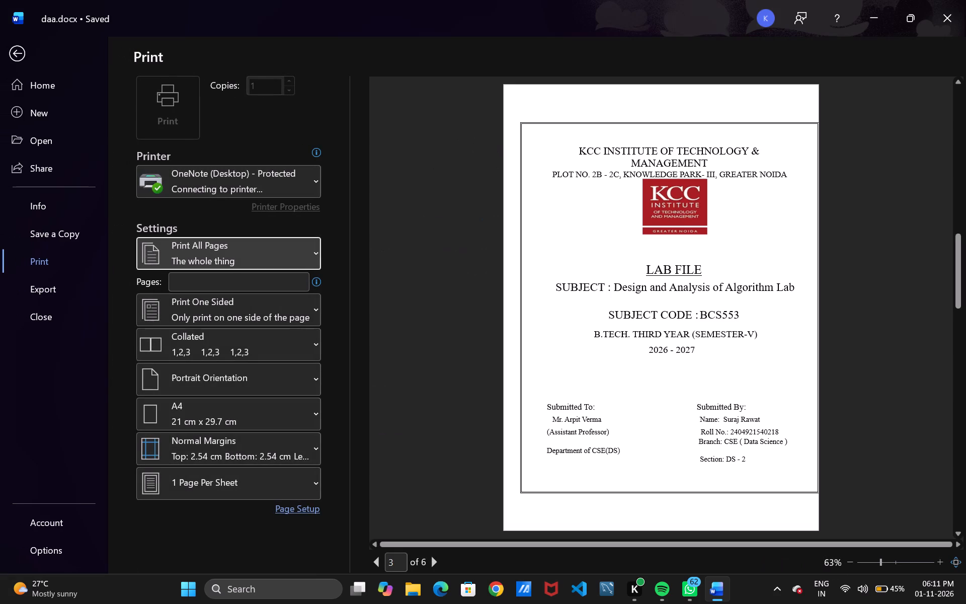
{"action": "scroll", "coordinate": [485, 252], "scroll_direction": "left", "scroll_amount": 1}
{"action": "scroll", "coordinate": [485, 252], "scroll_direction": "up", "scroll_amount": 3}
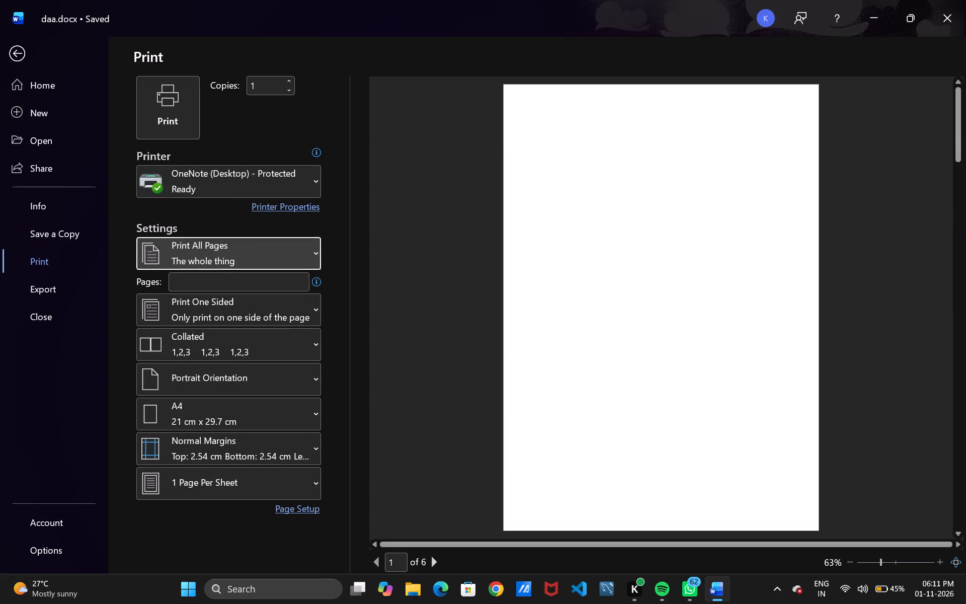
{"action": "scroll", "coordinate": [485, 252], "scroll_direction": "up", "scroll_amount": 3}
{"action": "scroll", "coordinate": [609, 267], "scroll_direction": "up", "scroll_amount": 3}
Save a copy of the daa document in PDF format in the OneDrive Documents folder.
{"action": "left_click", "coordinate": [61, 235]}
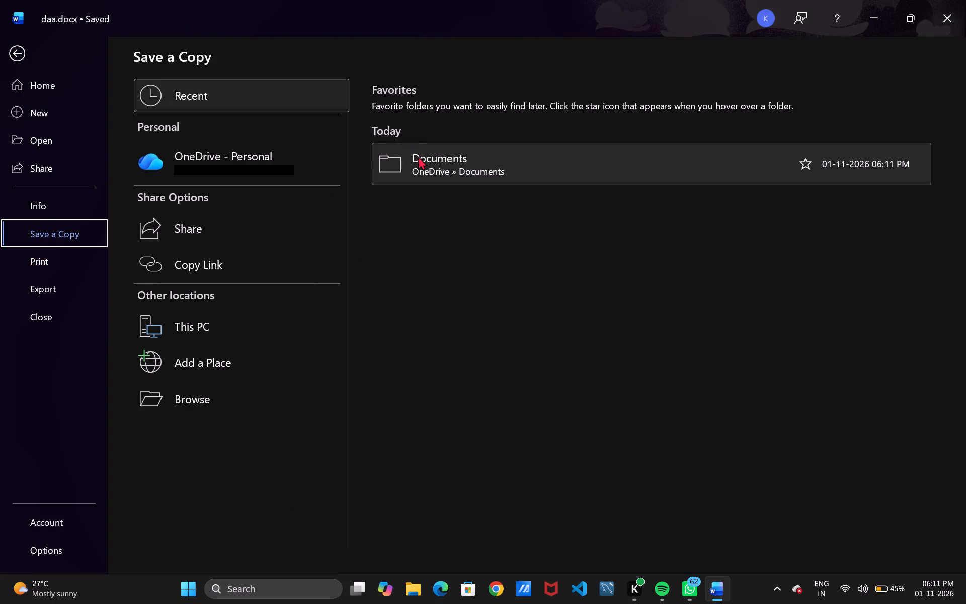
{"action": "left_click", "coordinate": [418, 156]}
{"action": "left_click", "coordinate": [418, 156]}
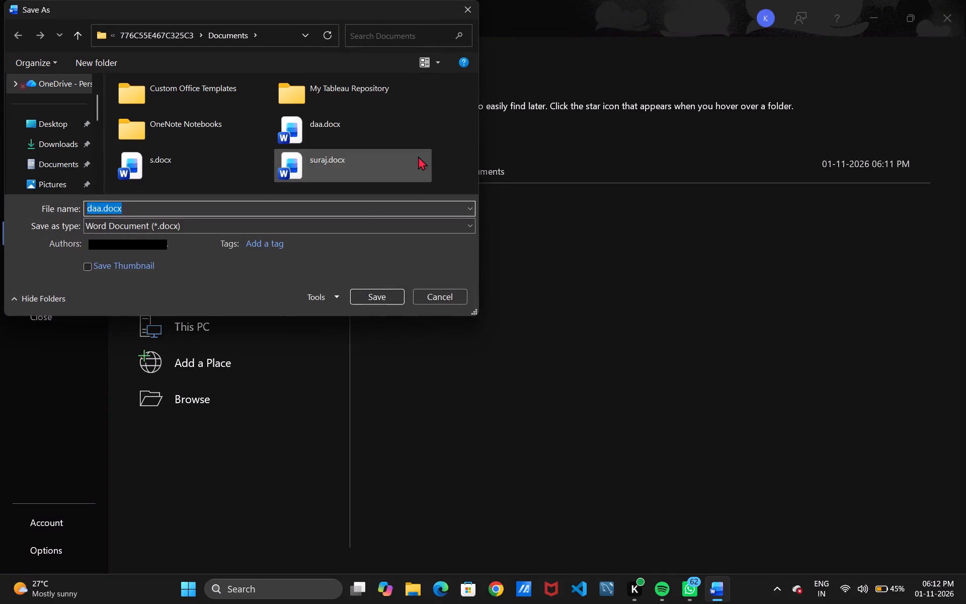
{"action": "left_click", "coordinate": [384, 294]}
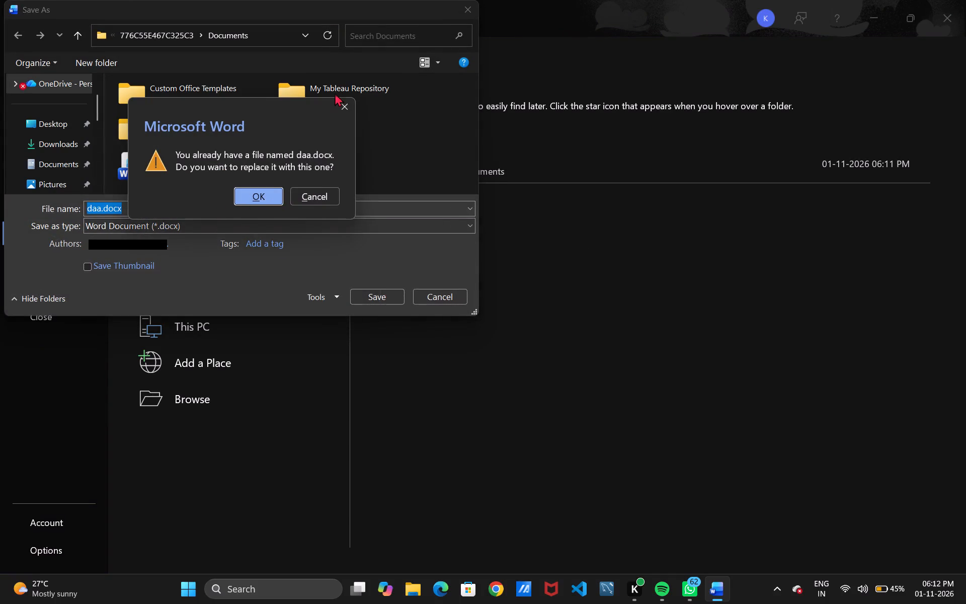
{"action": "left_click", "coordinate": [344, 102]}
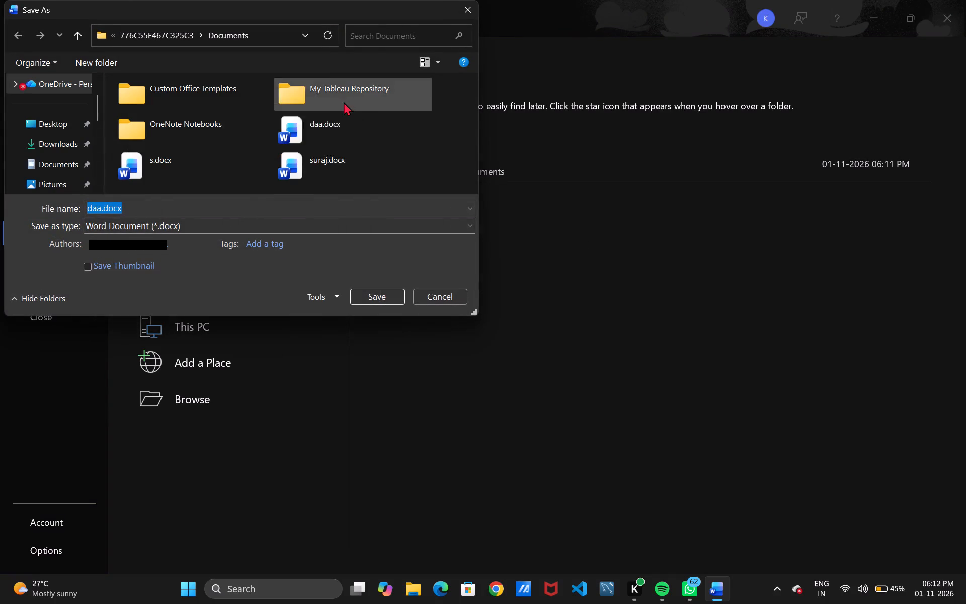
{"action": "left_click", "coordinate": [229, 226]}
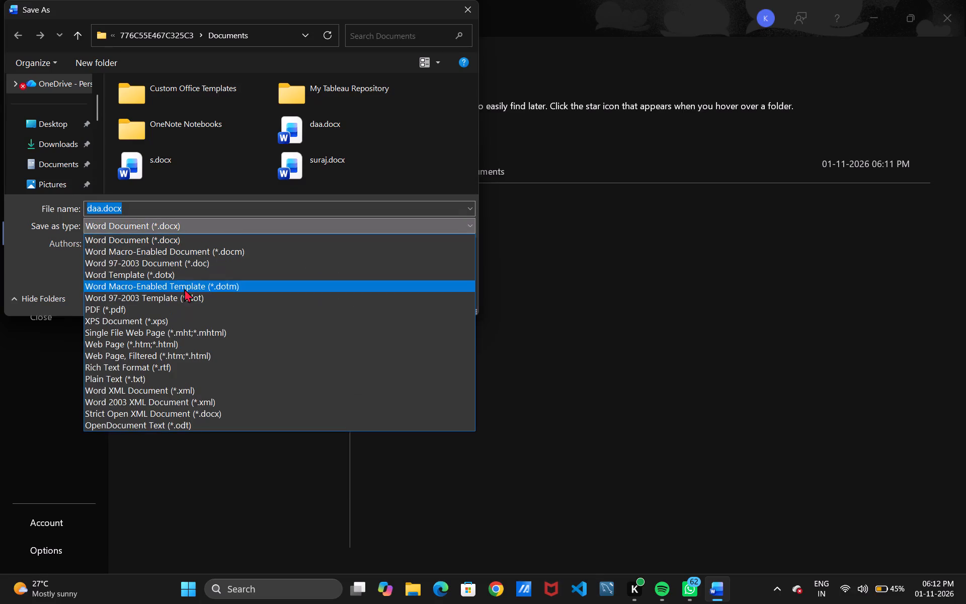
{"action": "left_click", "coordinate": [163, 313]}
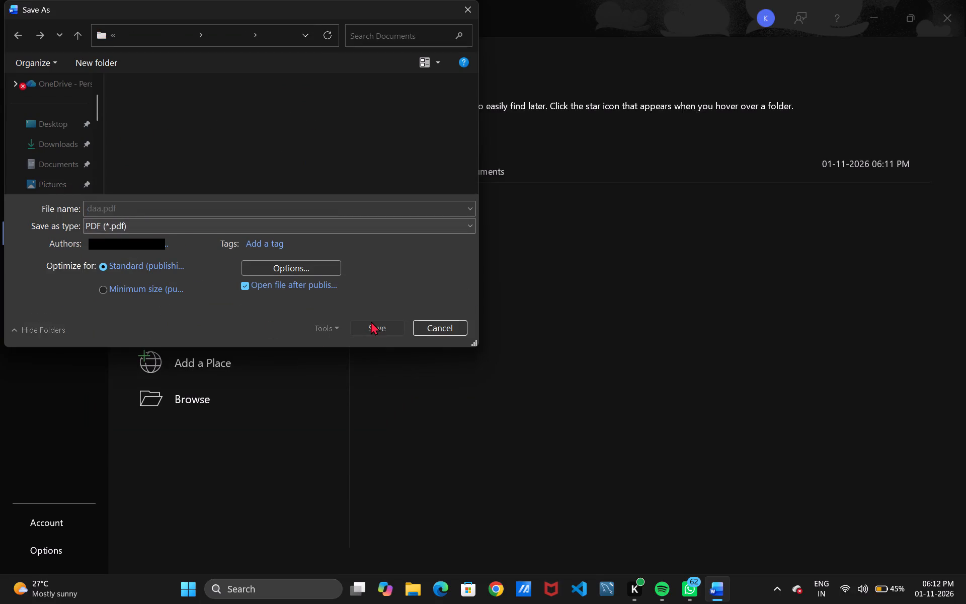
{"action": "left_click", "coordinate": [374, 325]}
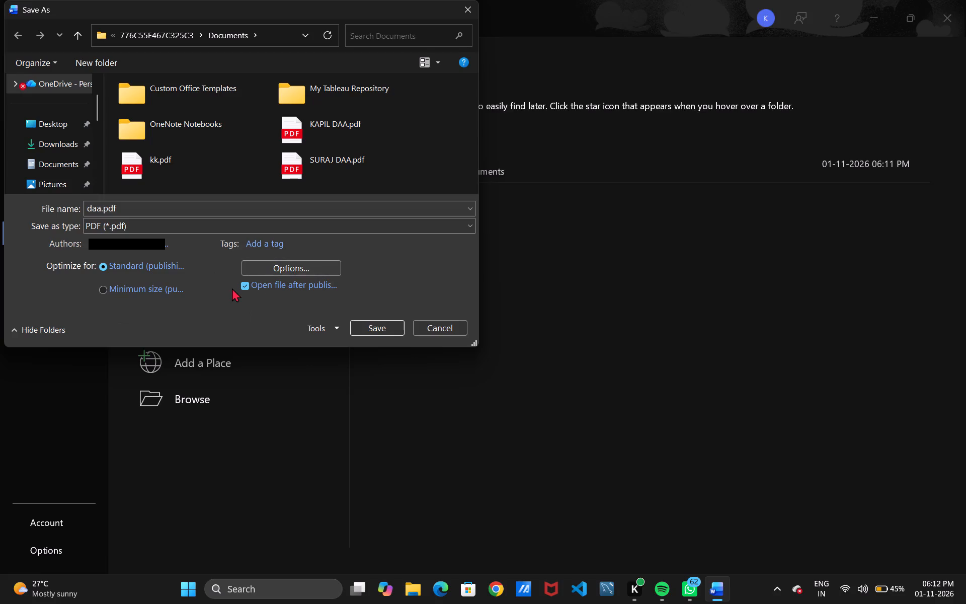
Finish saving the PDF copy as daa.pdf in the OneDrive Documents folder, with Standard optimization.
{"action": "left_click", "coordinate": [168, 271]}
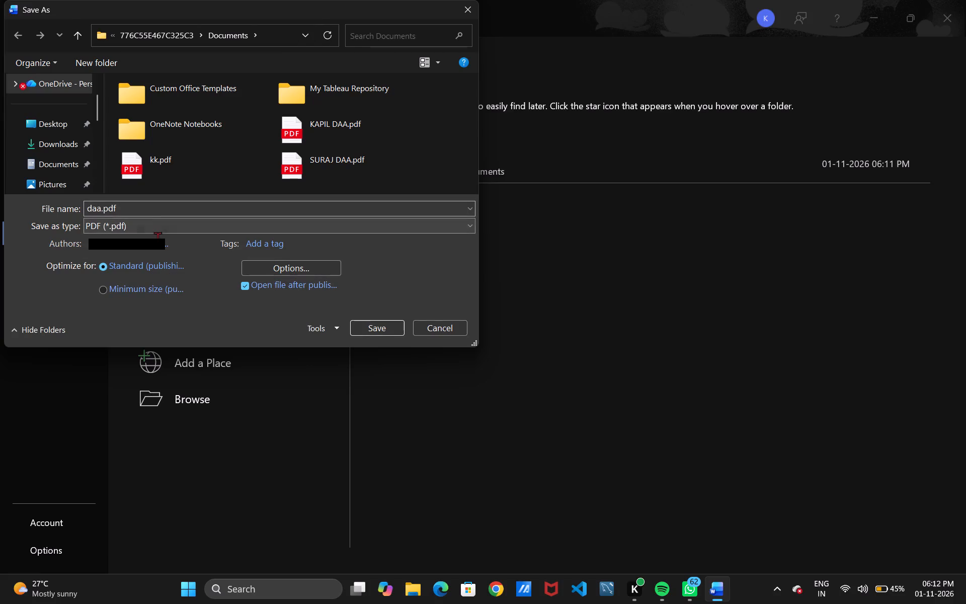
{"action": "left_click", "coordinate": [376, 321]}
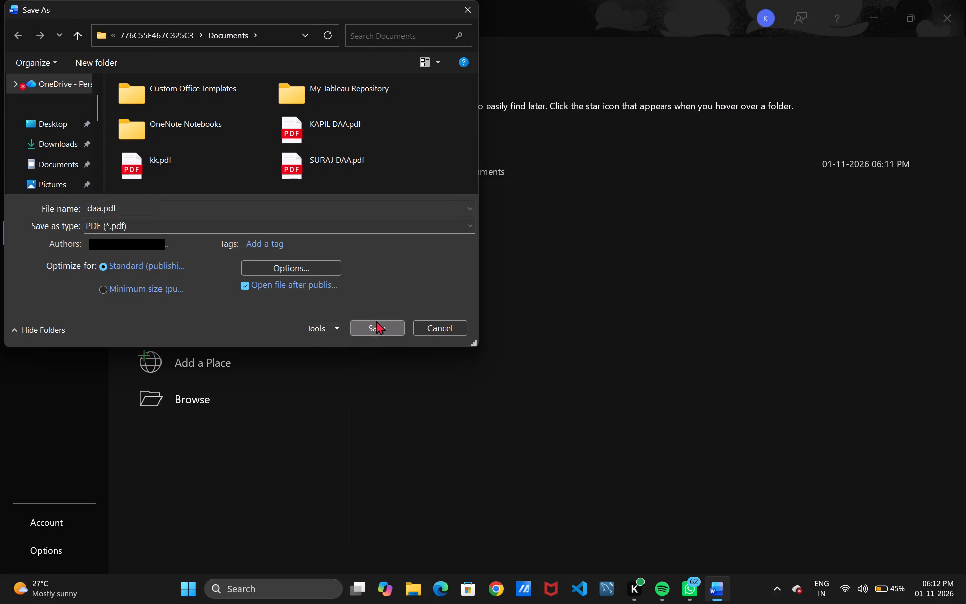
{"action": "left_click", "coordinate": [376, 321]}
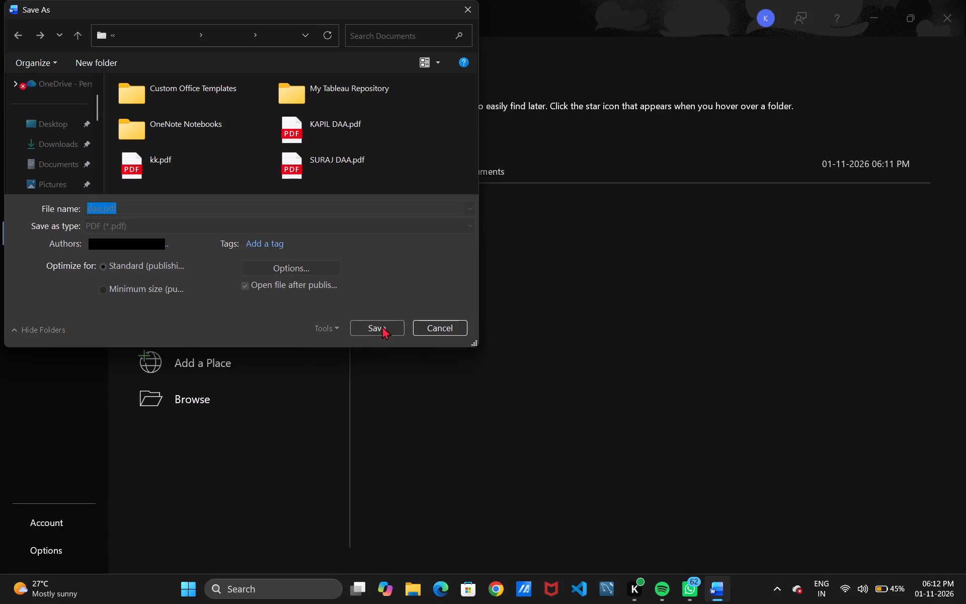
{"action": "left_click", "coordinate": [390, 333]}
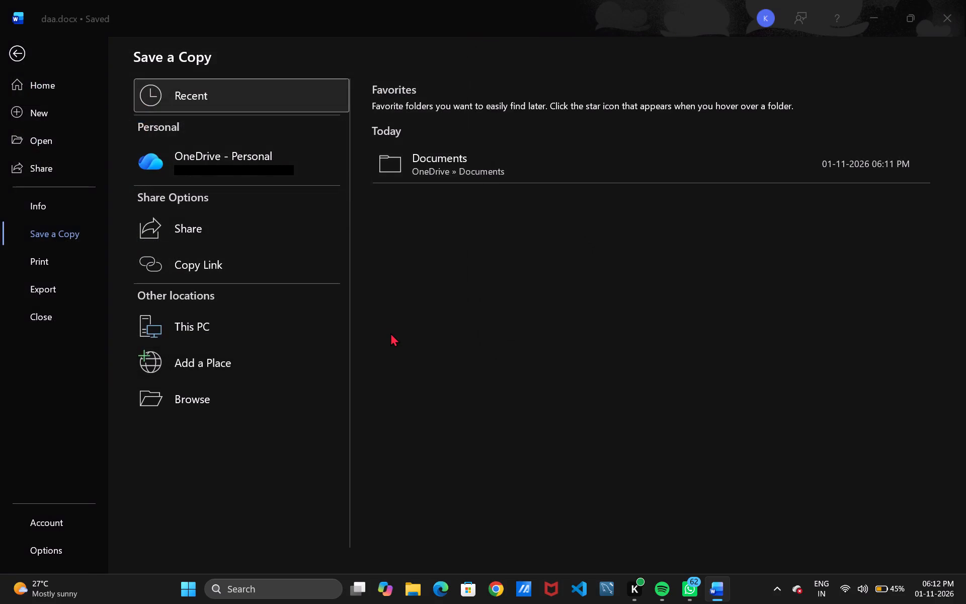
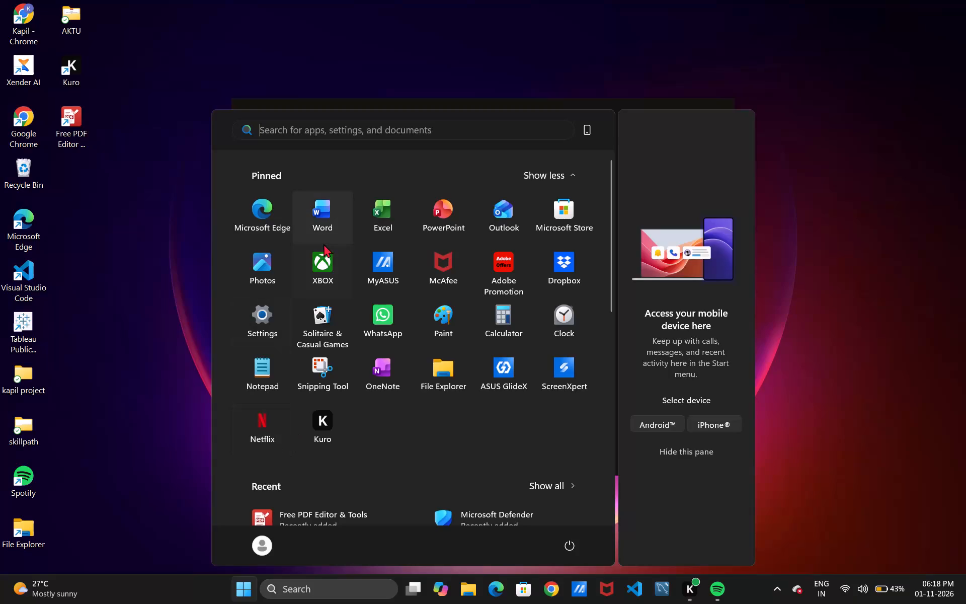
Switch to Word and create a new blank document.
{"action": "left_click", "coordinate": [320, 231]}
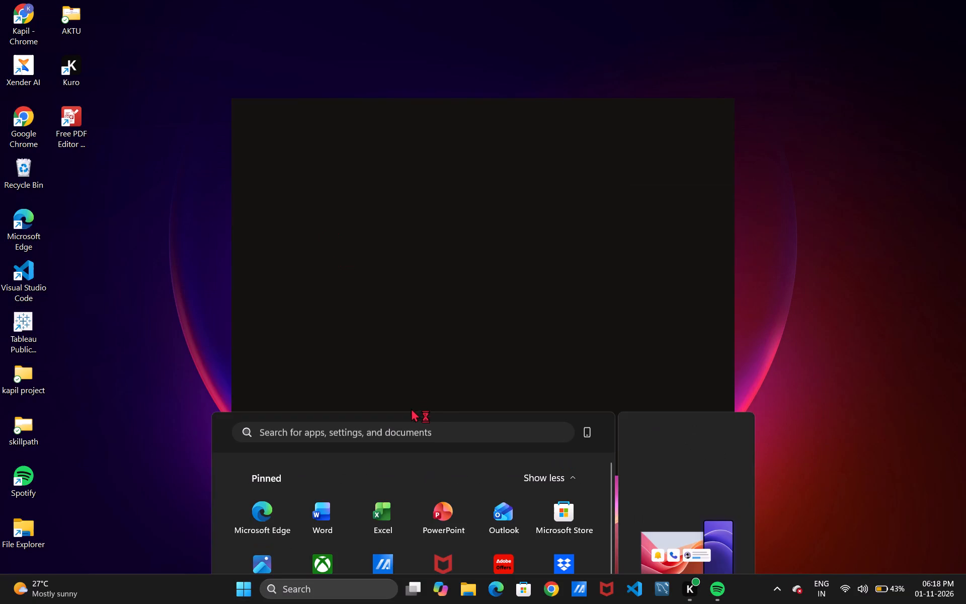
{"action": "left_click", "coordinate": [227, 164]}
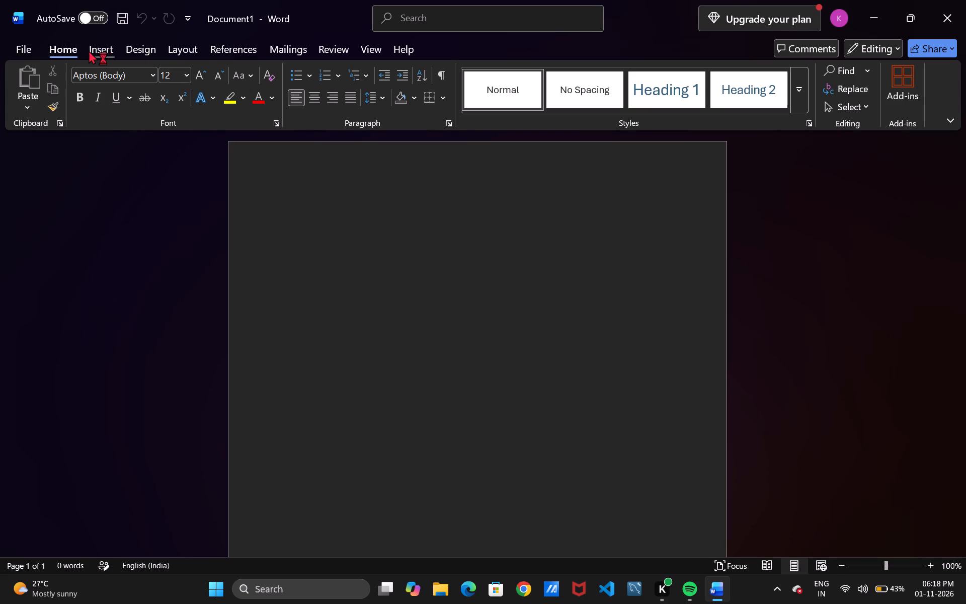
Begin inserting the text from an existing file into the blank document and bring up the file selection.
{"action": "left_click", "coordinate": [89, 50]}
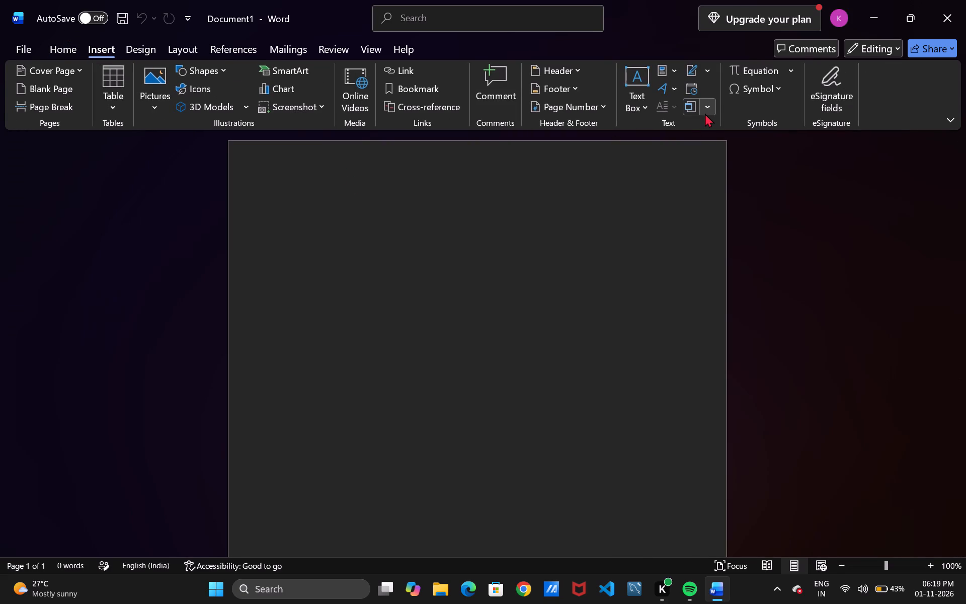
{"action": "left_click", "coordinate": [705, 113]}
{"action": "left_click", "coordinate": [699, 146]}
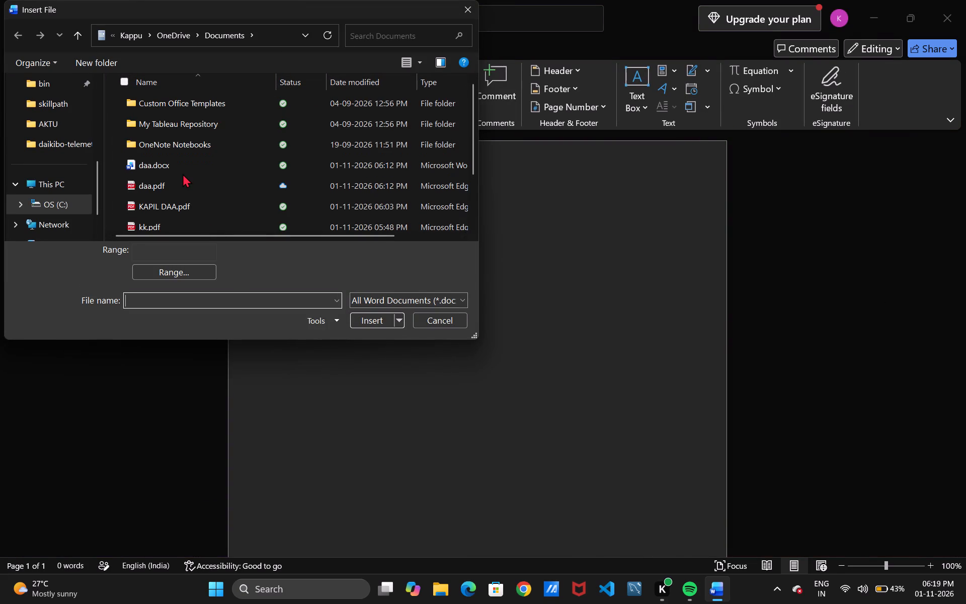
Insert the contents of daa.docx from the OneDrive Documents folder into the blank document and look over the inserted pages.
{"action": "left_click", "coordinate": [162, 162]}
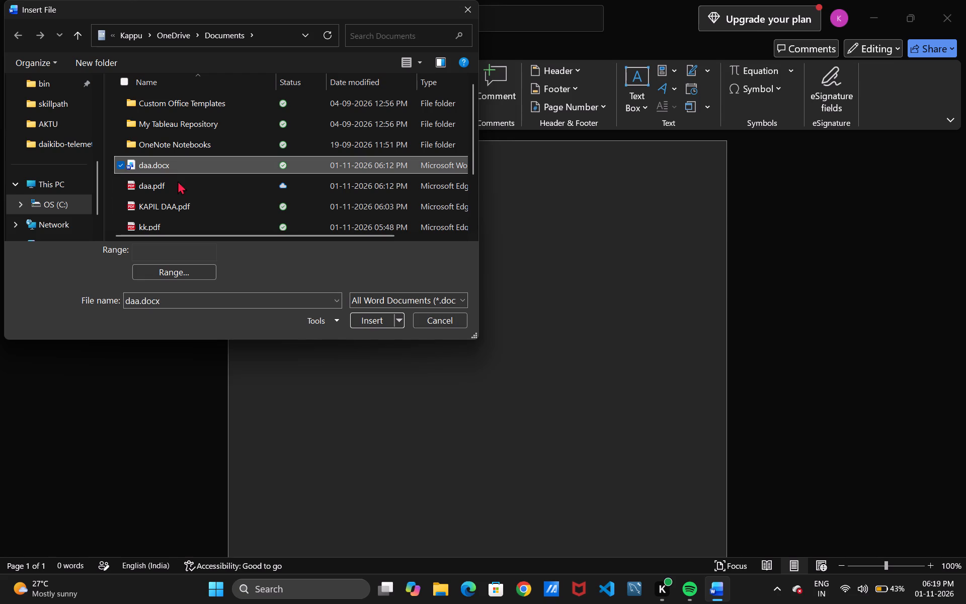
{"action": "left_click", "coordinate": [377, 315]}
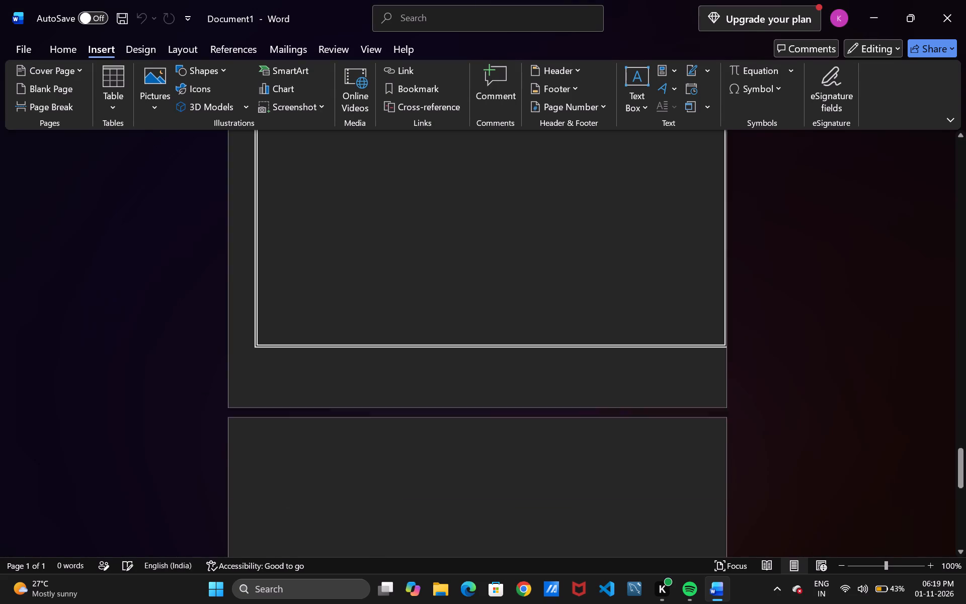
{"action": "scroll", "coordinate": [413, 339], "scroll_direction": "up", "scroll_amount": 14}
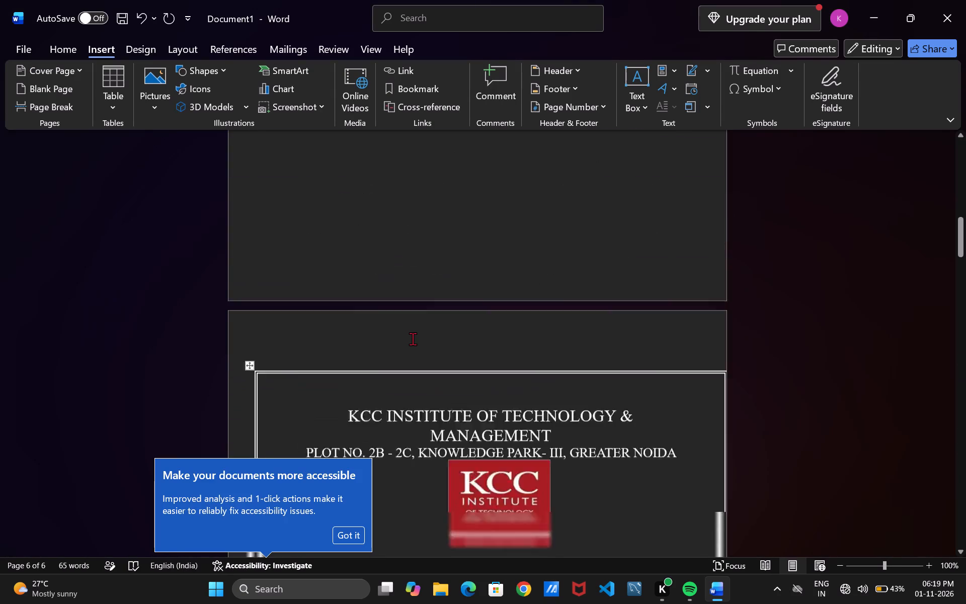
{"action": "scroll", "coordinate": [413, 339], "scroll_direction": "down", "scroll_amount": 9}
{"action": "scroll", "coordinate": [413, 339], "scroll_direction": "up", "scroll_amount": 3}
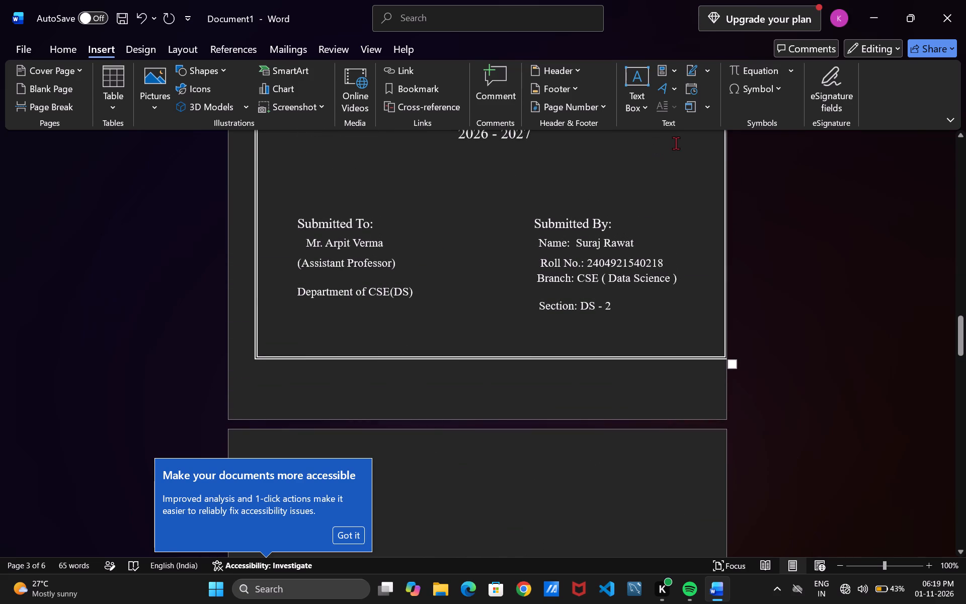
Save the new document as a PDF named sur daa in the OneDrive Documents folder.
{"action": "key", "text": "ctrl+s"}
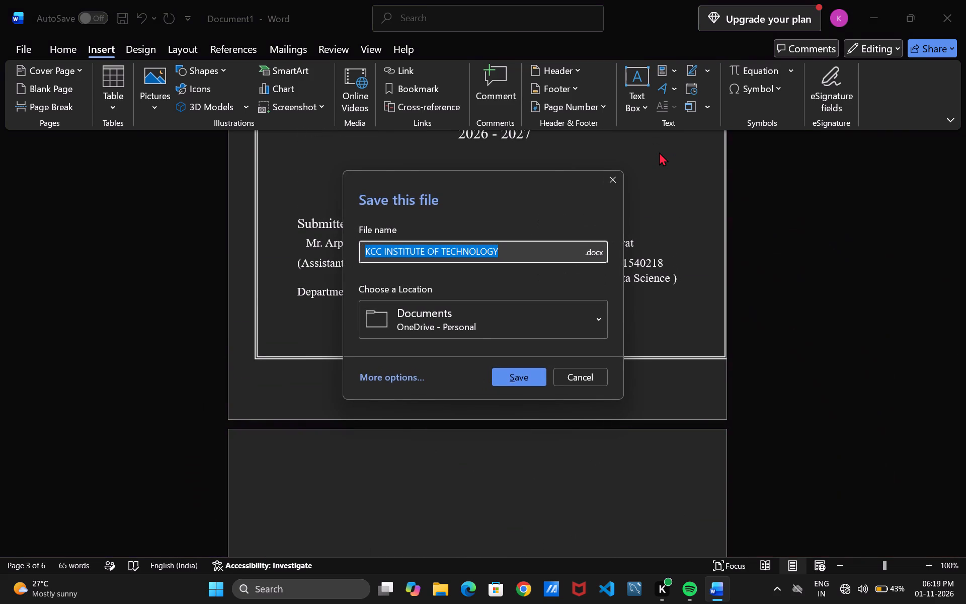
{"action": "key", "text": "BackSpace"}
{"action": "type", "text": "surj"}
{"action": "key", "text": "BackSpace"}
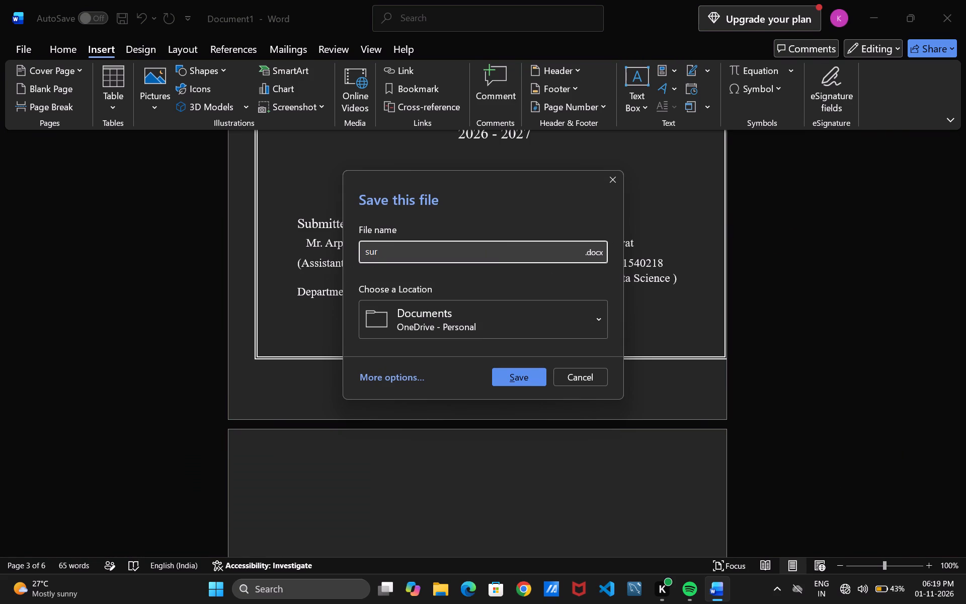
{"action": "key", "text": "space"}
{"action": "type", "text": "dsaa"}
{"action": "key", "text": "BackSpace"}
{"action": "key", "text": "BackSpace"}
{"action": "key", "text": "BackSpace"}
{"action": "type", "text": "aa"}
{"action": "left_click", "coordinate": [591, 247]}
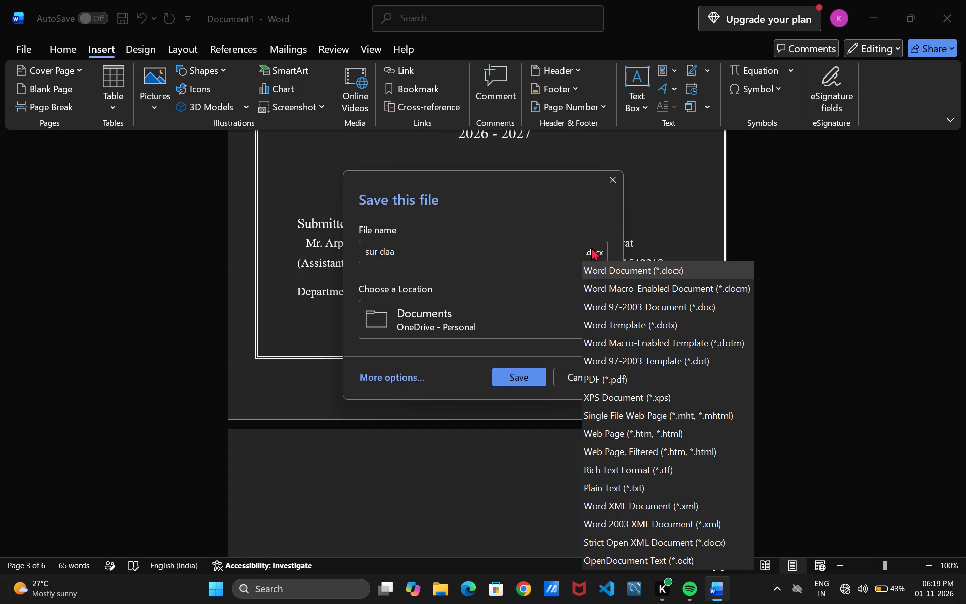
{"action": "left_click", "coordinate": [608, 377]}
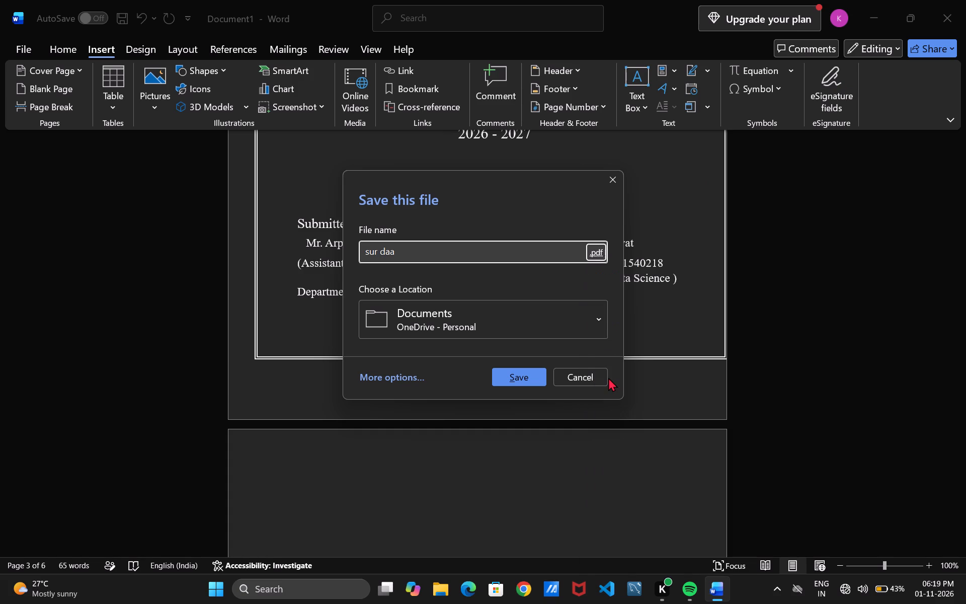
{"action": "left_click", "coordinate": [522, 371]}
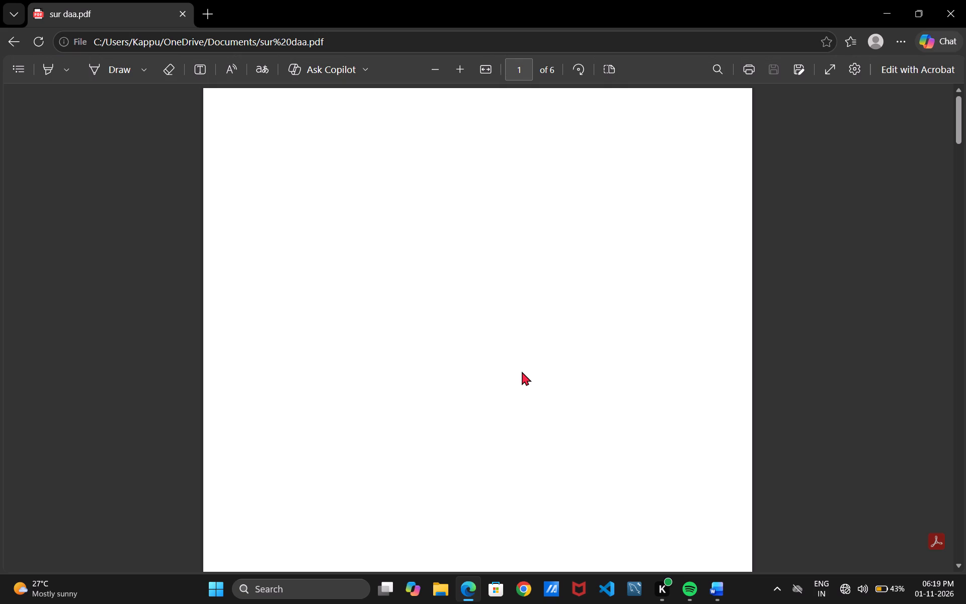
Check the front page in the exported sur daa PDF and save a copy of it to the Downloads folder.
{"action": "left_click", "coordinate": [522, 371]}
{"action": "scroll", "coordinate": [521, 370], "scroll_direction": "down", "scroll_amount": 1}
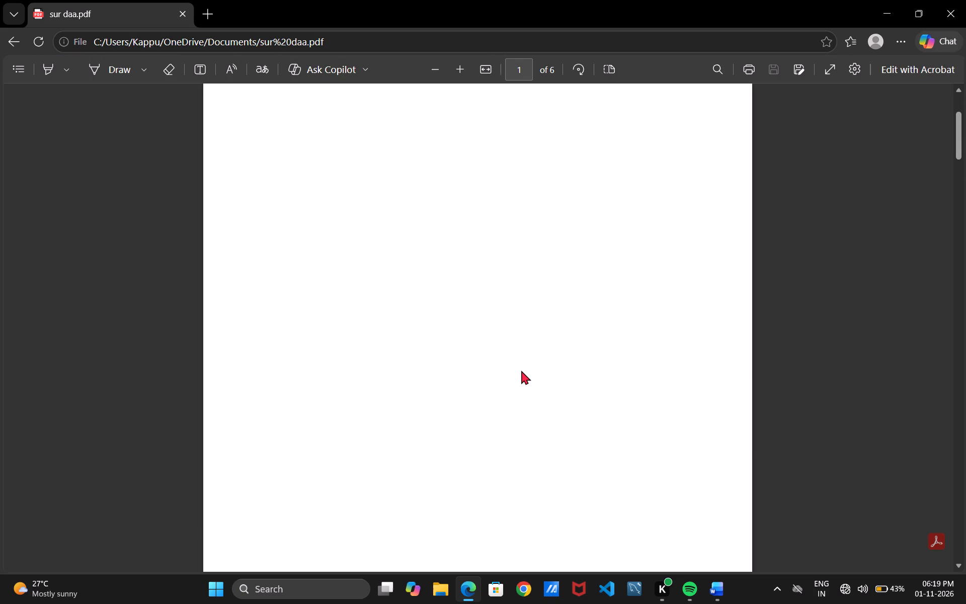
{"action": "scroll", "coordinate": [521, 370], "scroll_direction": "down", "scroll_amount": 7}
{"action": "scroll", "coordinate": [521, 370], "scroll_direction": "up", "scroll_amount": 1}
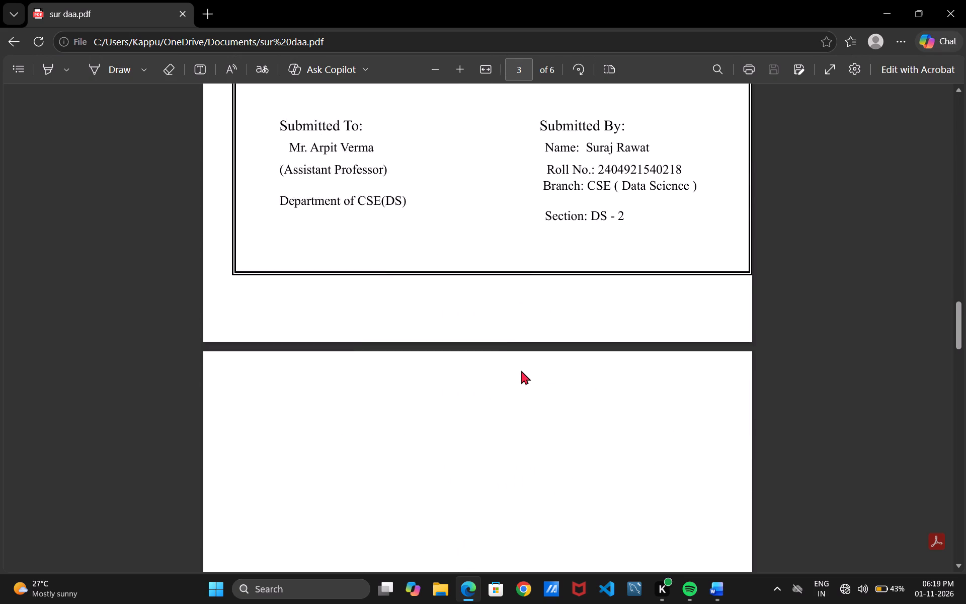
{"action": "scroll", "coordinate": [521, 370], "scroll_direction": "up", "scroll_amount": 2}
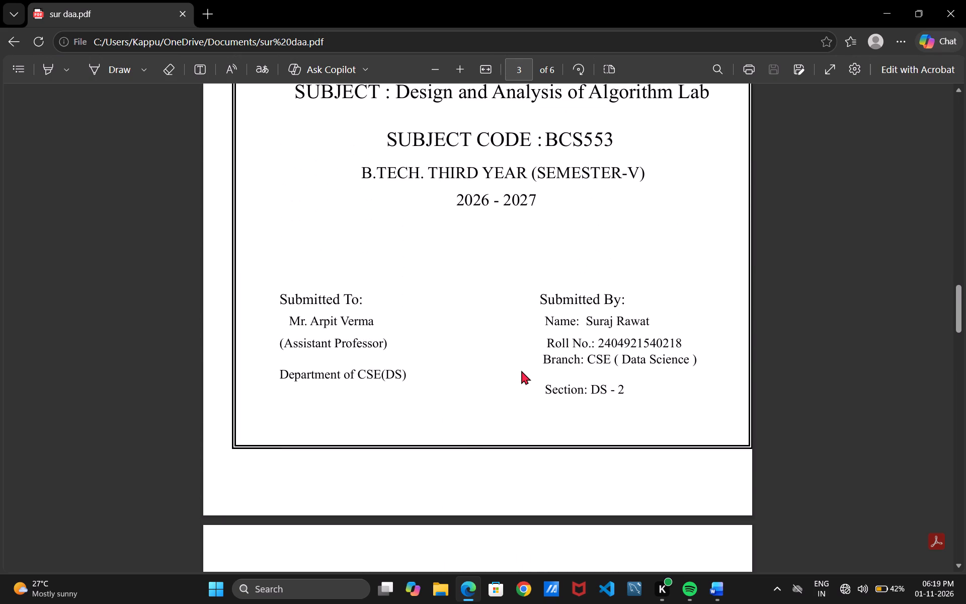
{"action": "key", "text": "ctrl+s"}
{"action": "left_click", "coordinate": [800, 72]}
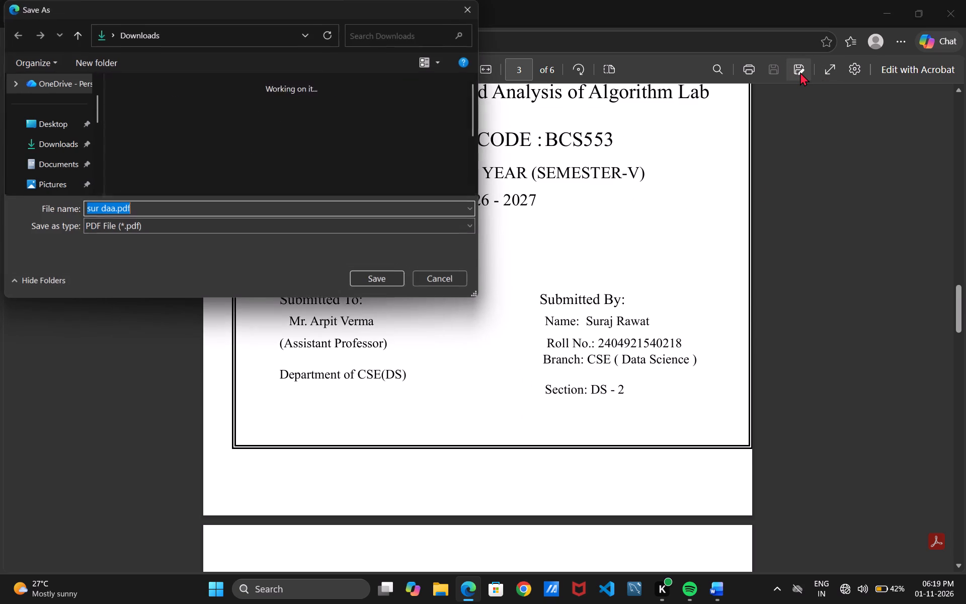
{"action": "left_click", "coordinate": [377, 275]}
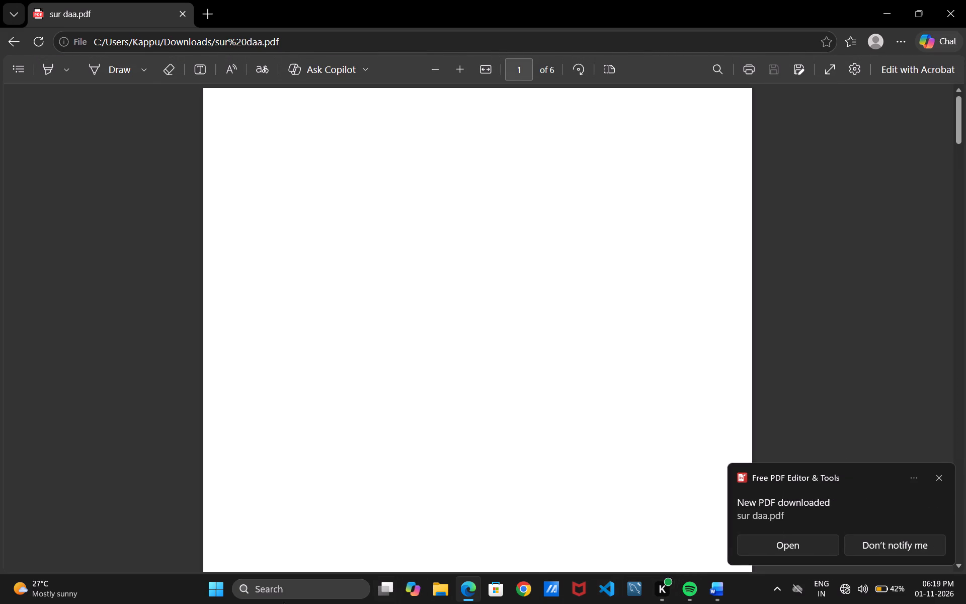
Open the Windows search to pick another app from the recent searches.
{"action": "left_click_drag", "start_coordinate": [262, 587], "coordinate": [301, 584]}
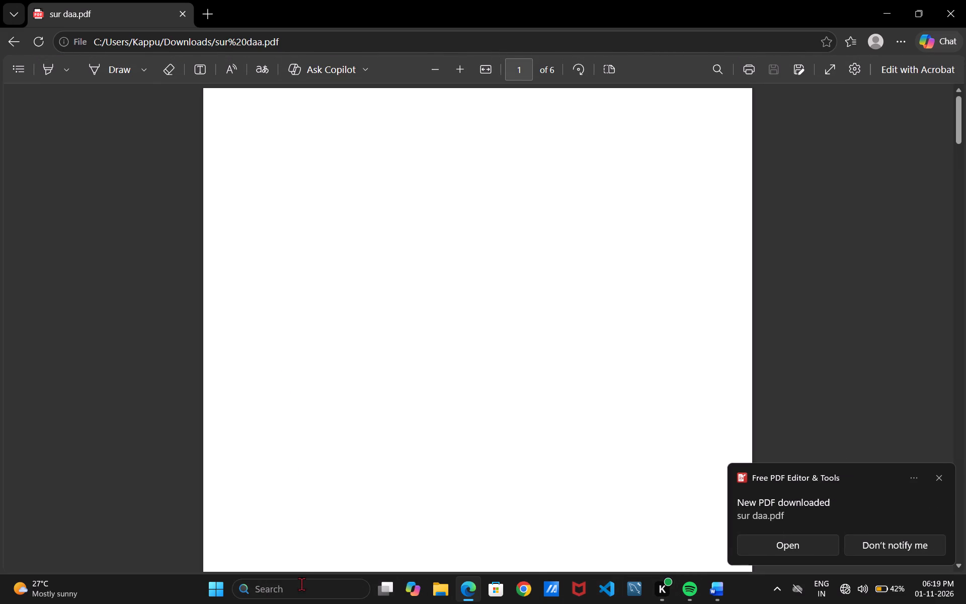
{"action": "left_click_drag", "start_coordinate": [301, 584], "coordinate": [303, 585]}
{"action": "left_click", "coordinate": [303, 585]}
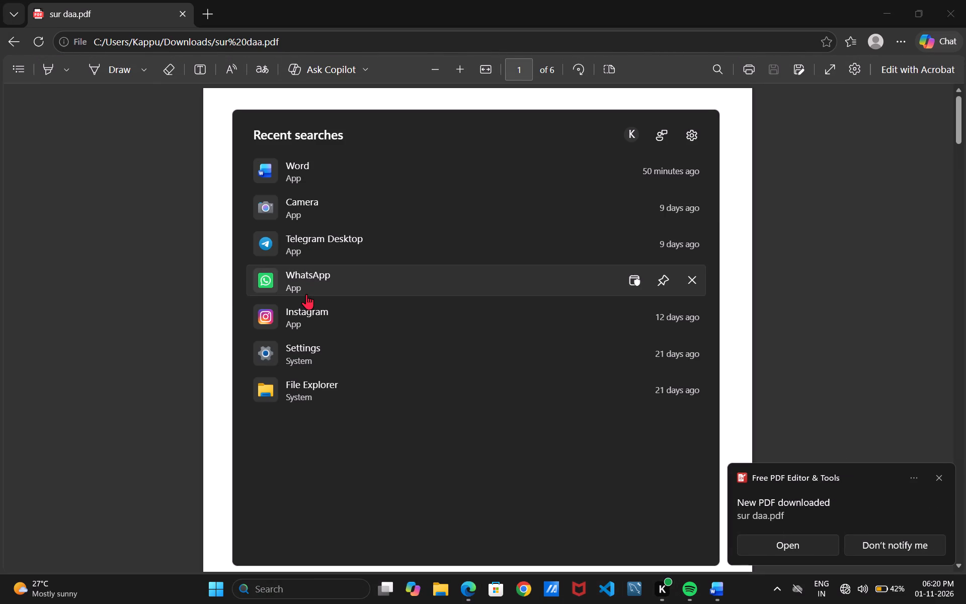
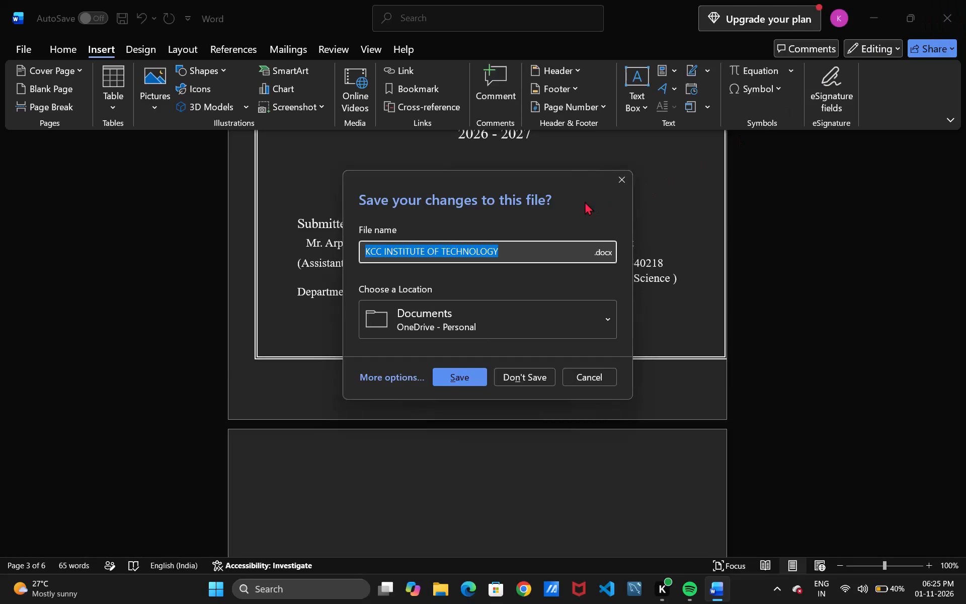
Cancel closing the unsaved lab file document and keep it open.
{"action": "left_click", "coordinate": [624, 172]}
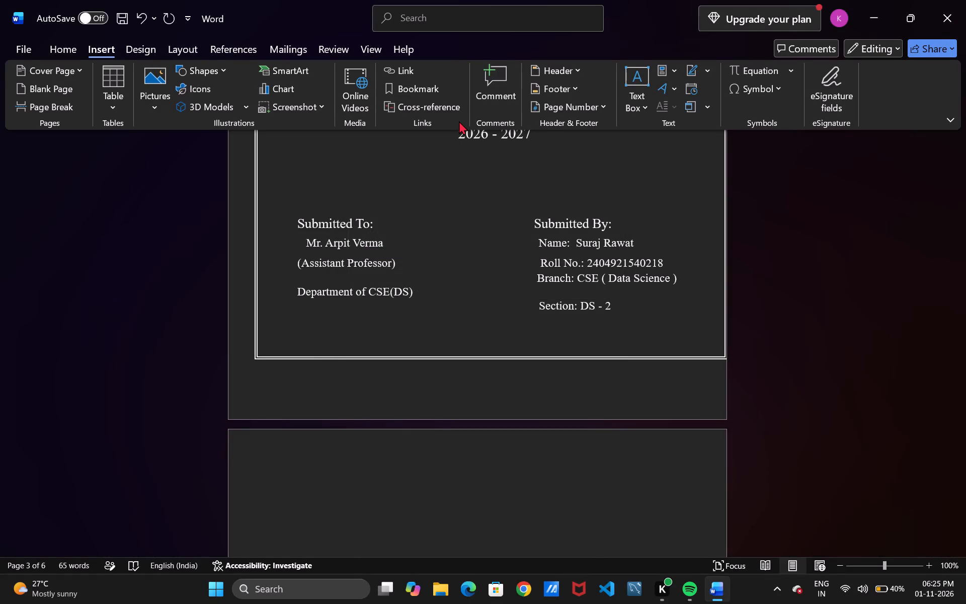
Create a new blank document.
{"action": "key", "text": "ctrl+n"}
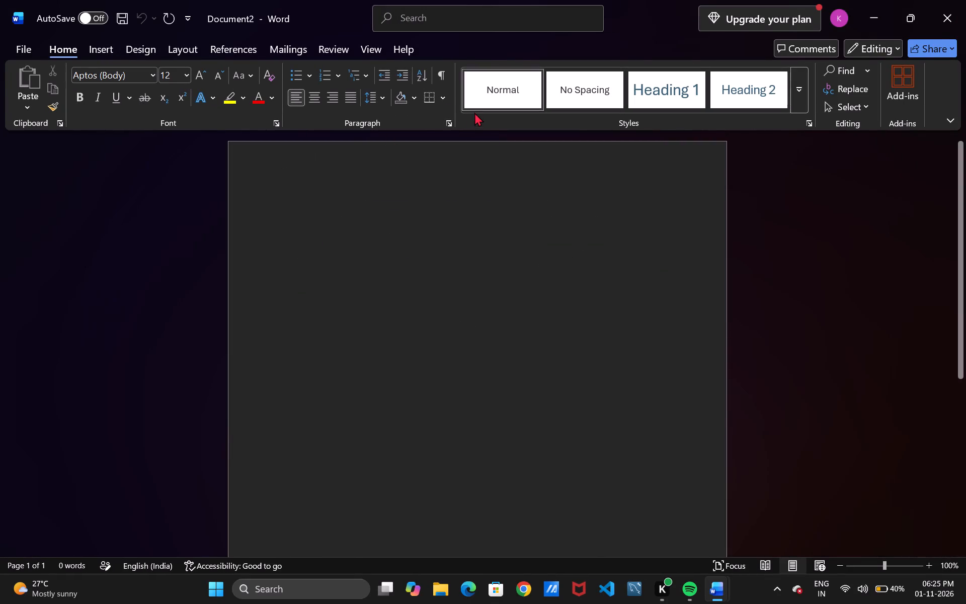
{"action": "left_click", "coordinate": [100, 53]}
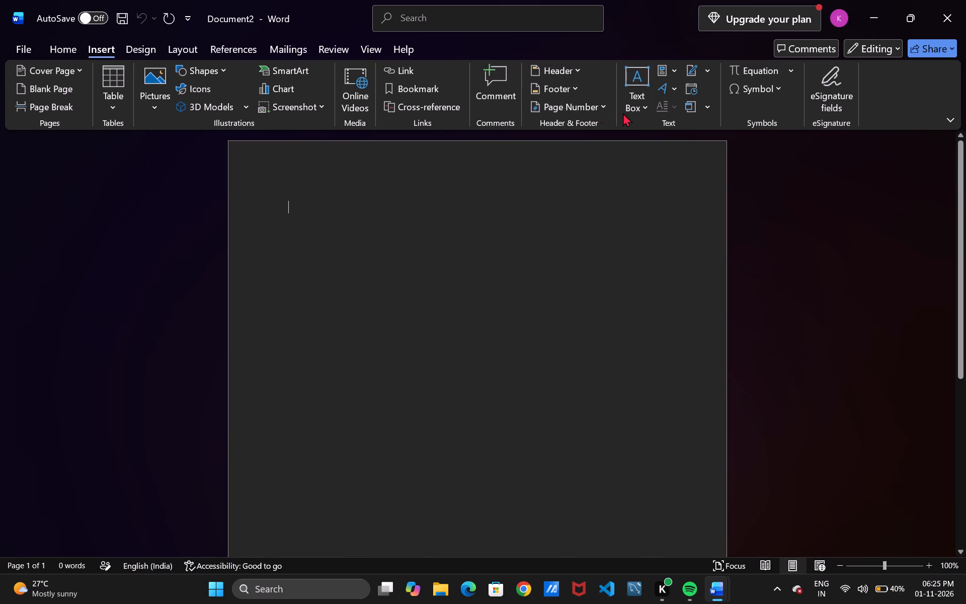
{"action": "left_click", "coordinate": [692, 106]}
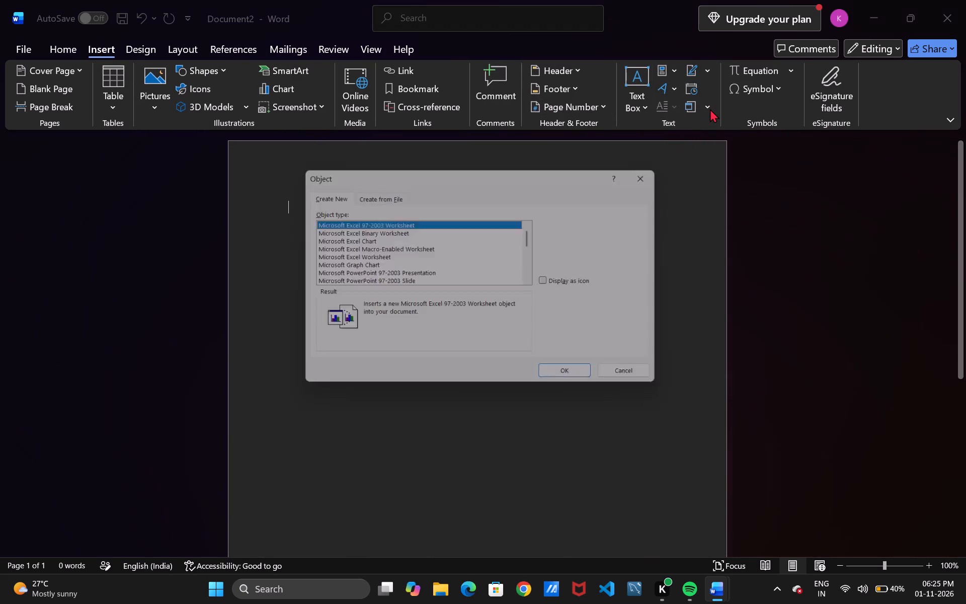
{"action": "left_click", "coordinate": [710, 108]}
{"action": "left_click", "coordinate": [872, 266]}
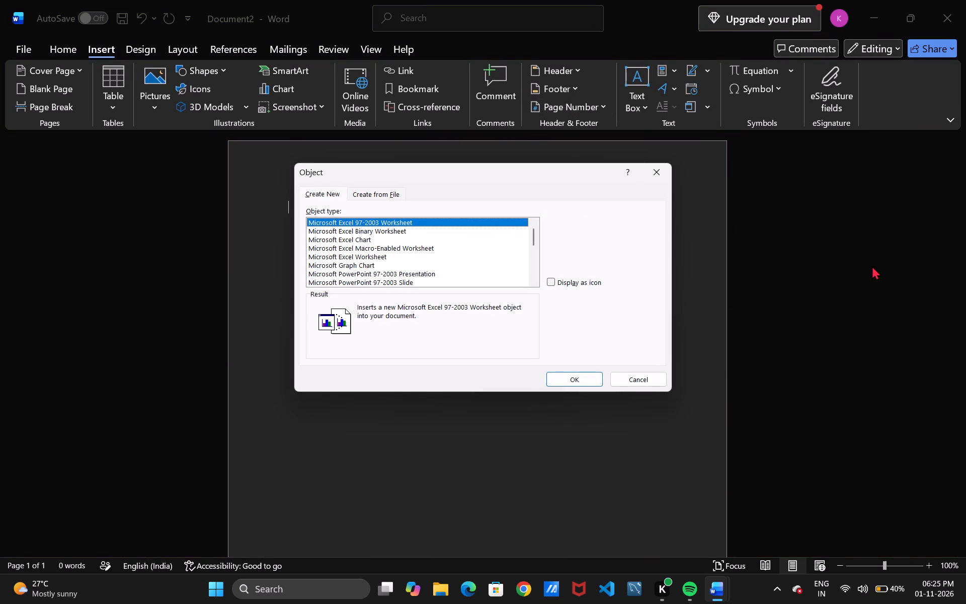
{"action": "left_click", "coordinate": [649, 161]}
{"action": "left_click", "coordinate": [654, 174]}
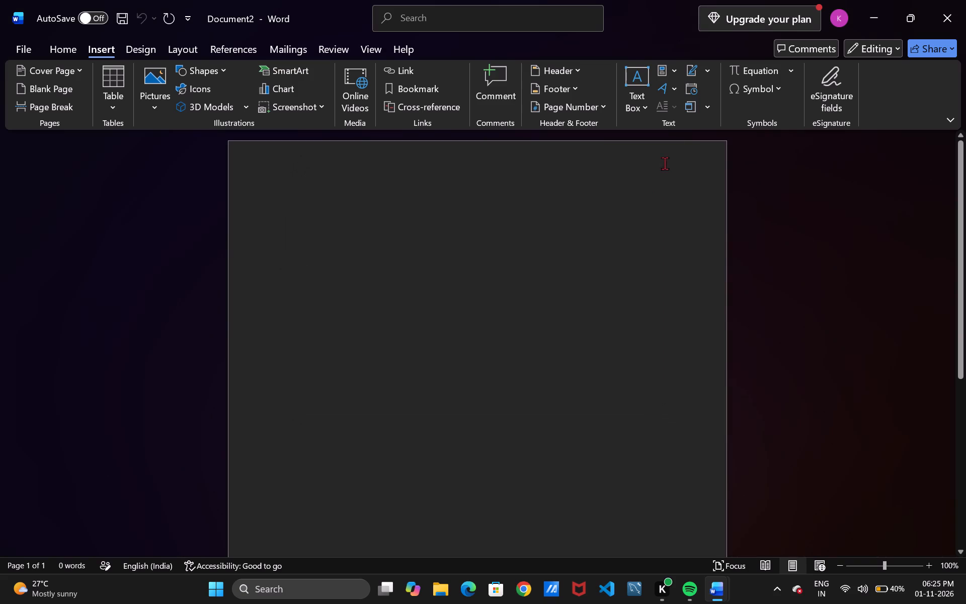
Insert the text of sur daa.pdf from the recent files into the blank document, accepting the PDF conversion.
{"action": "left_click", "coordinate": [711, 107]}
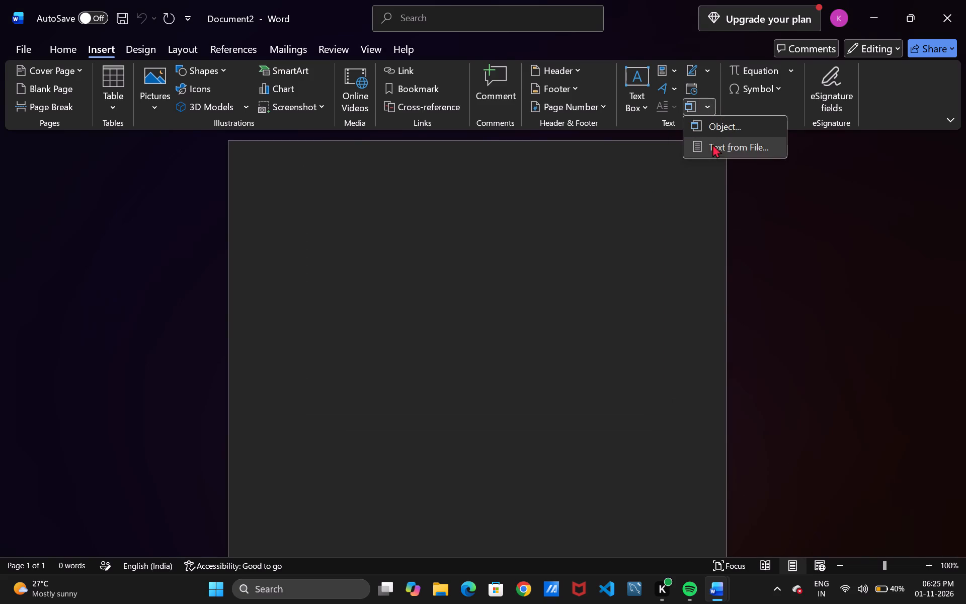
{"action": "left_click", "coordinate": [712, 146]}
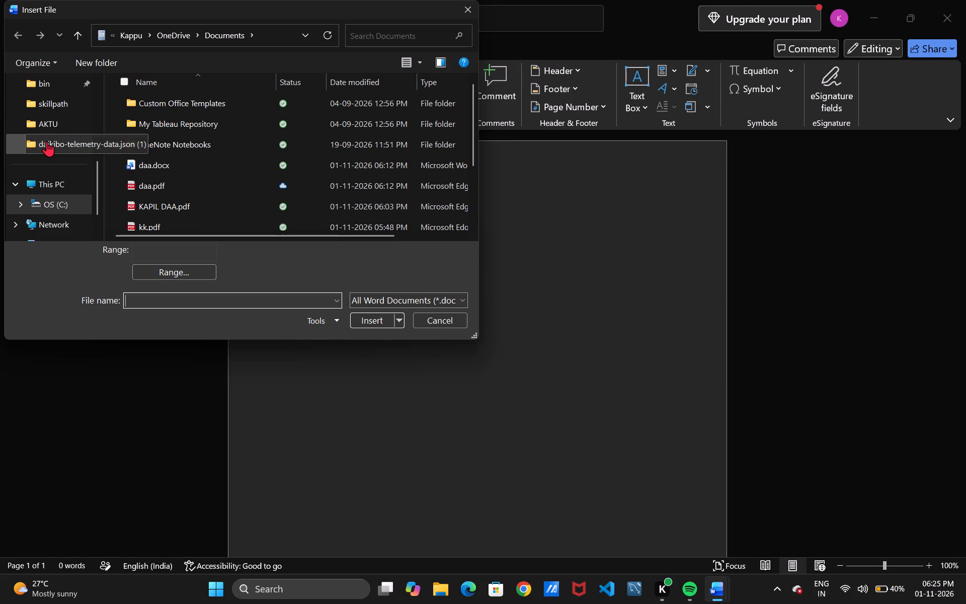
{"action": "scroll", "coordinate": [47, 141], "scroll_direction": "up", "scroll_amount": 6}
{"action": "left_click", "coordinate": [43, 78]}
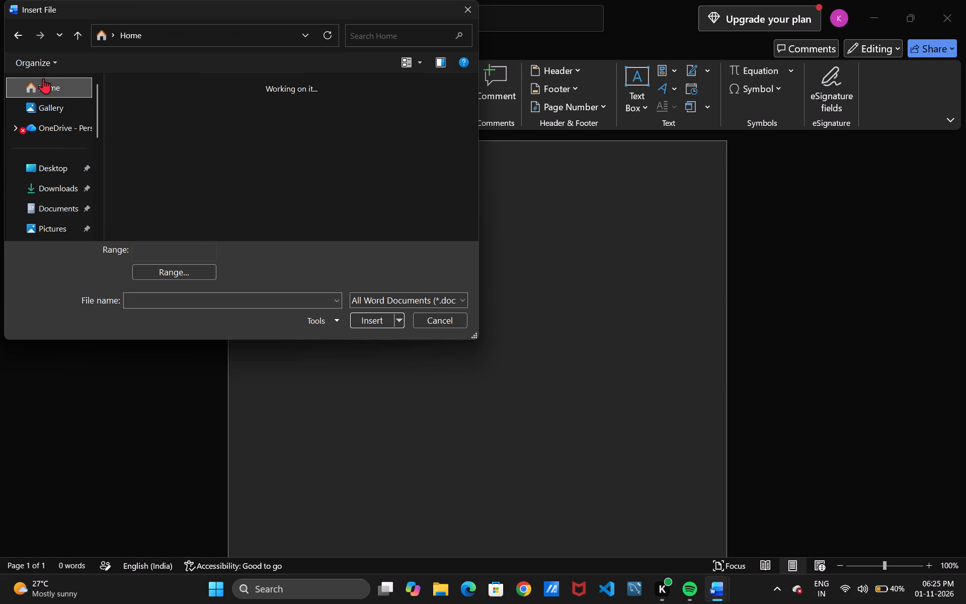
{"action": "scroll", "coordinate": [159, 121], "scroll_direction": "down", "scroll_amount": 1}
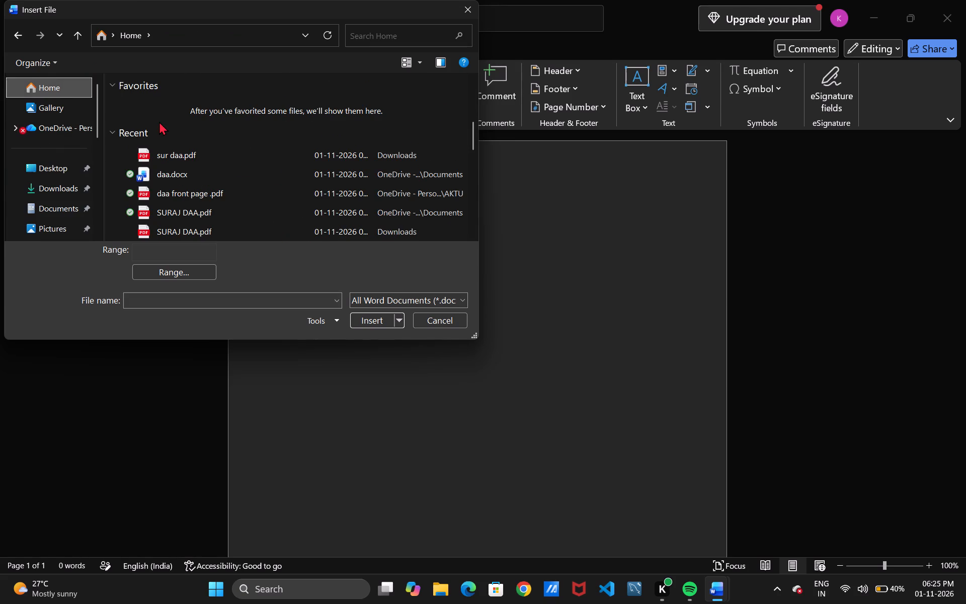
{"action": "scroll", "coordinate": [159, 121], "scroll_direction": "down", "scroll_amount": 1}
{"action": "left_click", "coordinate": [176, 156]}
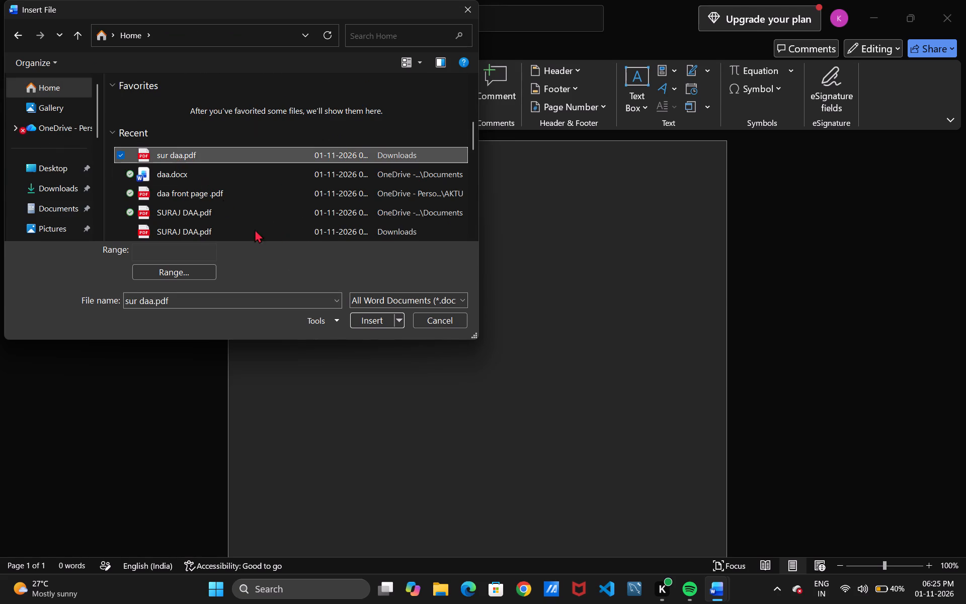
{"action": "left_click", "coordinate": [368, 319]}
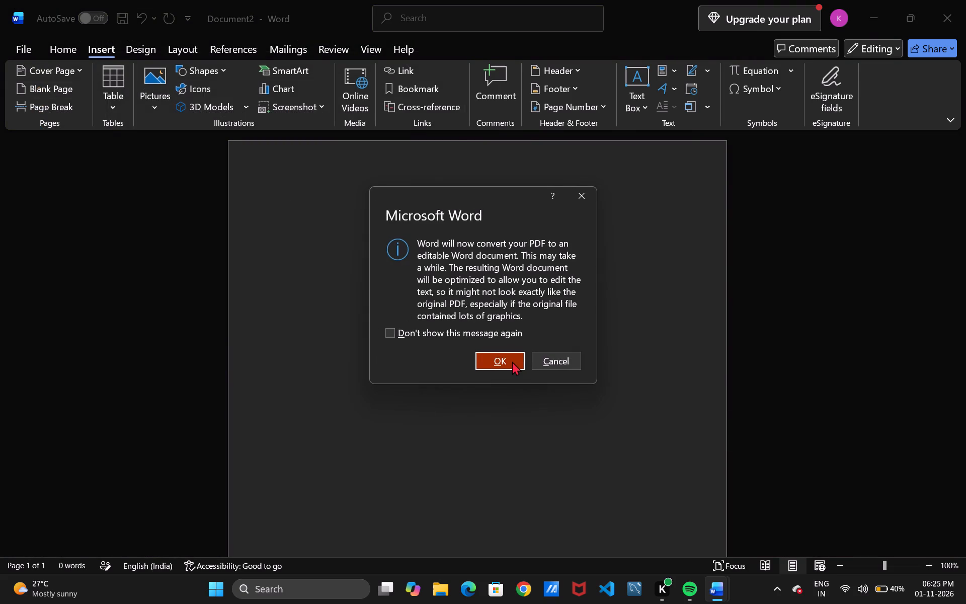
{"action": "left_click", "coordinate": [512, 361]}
Look through the pages inserted from the PDF and examine the layout of the lab file front page.
{"action": "scroll", "coordinate": [512, 361], "scroll_direction": "down", "scroll_amount": 1}
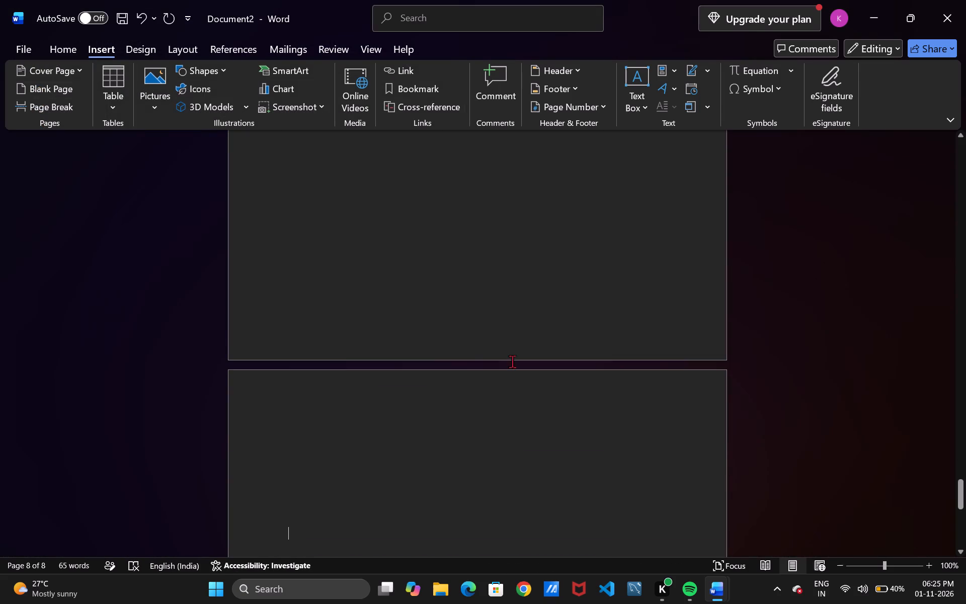
{"action": "scroll", "coordinate": [512, 361], "scroll_direction": "down", "scroll_amount": 10}
{"action": "scroll", "coordinate": [512, 361], "scroll_direction": "up", "scroll_amount": 7}
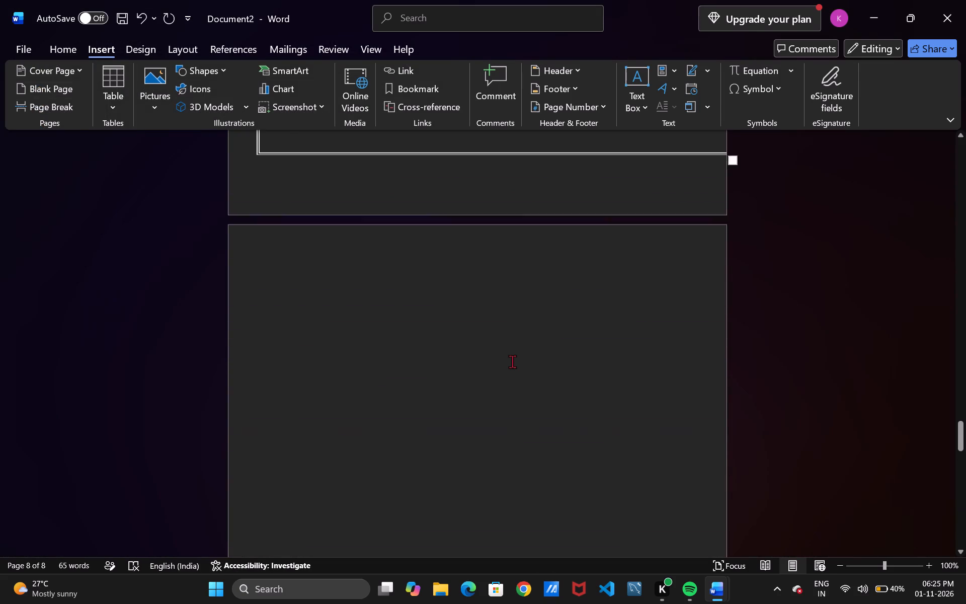
{"action": "scroll", "coordinate": [512, 361], "scroll_direction": "up", "scroll_amount": 6}
{"action": "scroll", "coordinate": [512, 361], "scroll_direction": "down", "scroll_amount": 1}
{"action": "scroll", "coordinate": [512, 361], "scroll_direction": "up", "scroll_amount": 1}
{"action": "scroll", "coordinate": [512, 361], "scroll_direction": "down", "scroll_amount": 1}
{"action": "scroll", "coordinate": [512, 361], "scroll_direction": "up", "scroll_amount": 2}
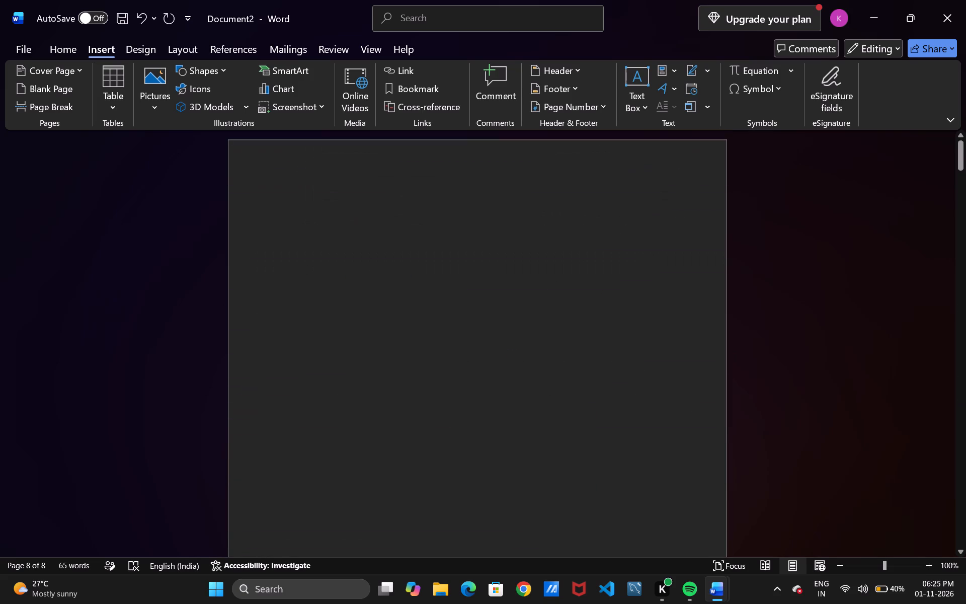
{"action": "scroll", "coordinate": [512, 361], "scroll_direction": "up", "scroll_amount": 2}
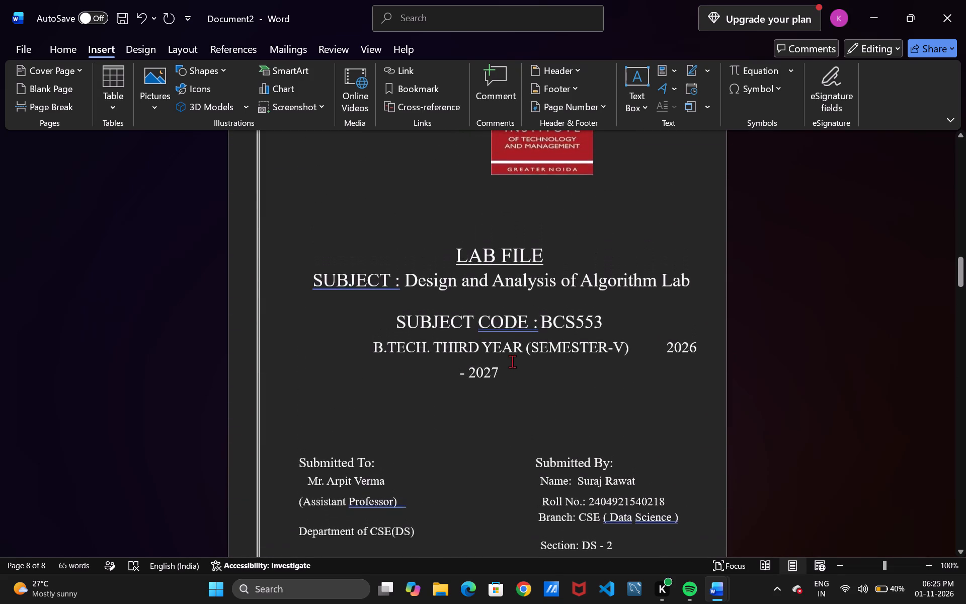
{"action": "scroll", "coordinate": [512, 361], "scroll_direction": "up", "scroll_amount": 2}
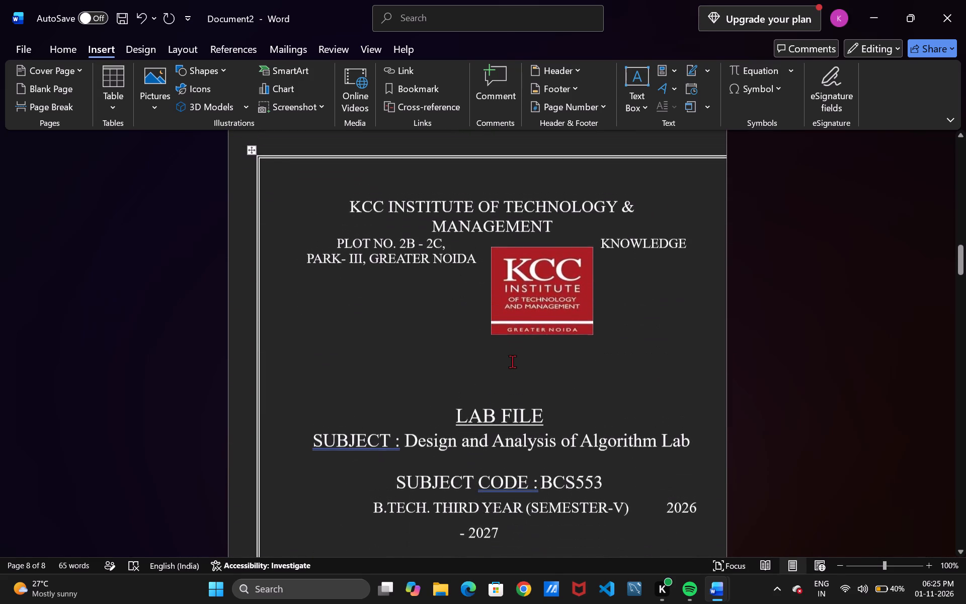
{"action": "scroll", "coordinate": [512, 361], "scroll_direction": "up", "scroll_amount": 1}
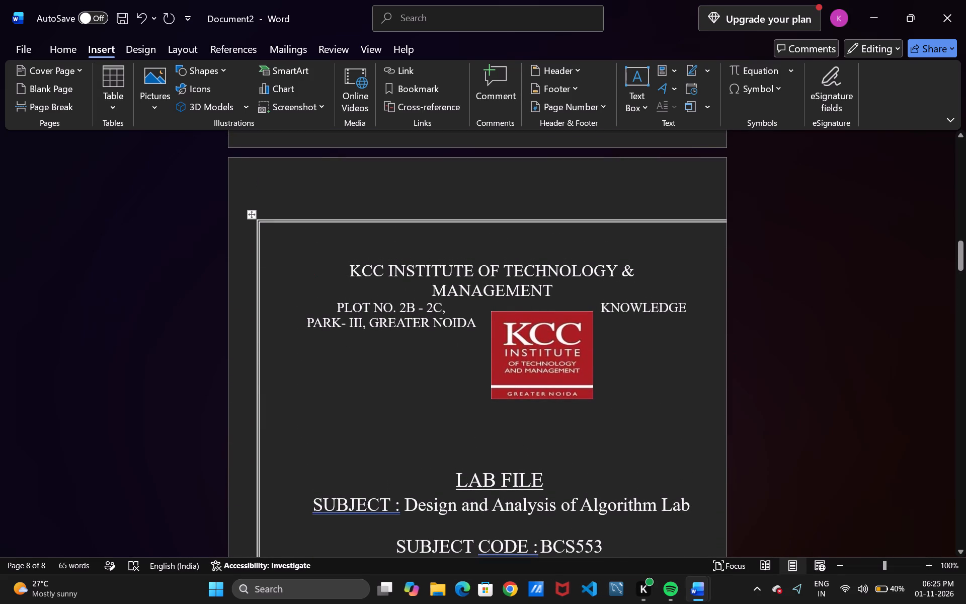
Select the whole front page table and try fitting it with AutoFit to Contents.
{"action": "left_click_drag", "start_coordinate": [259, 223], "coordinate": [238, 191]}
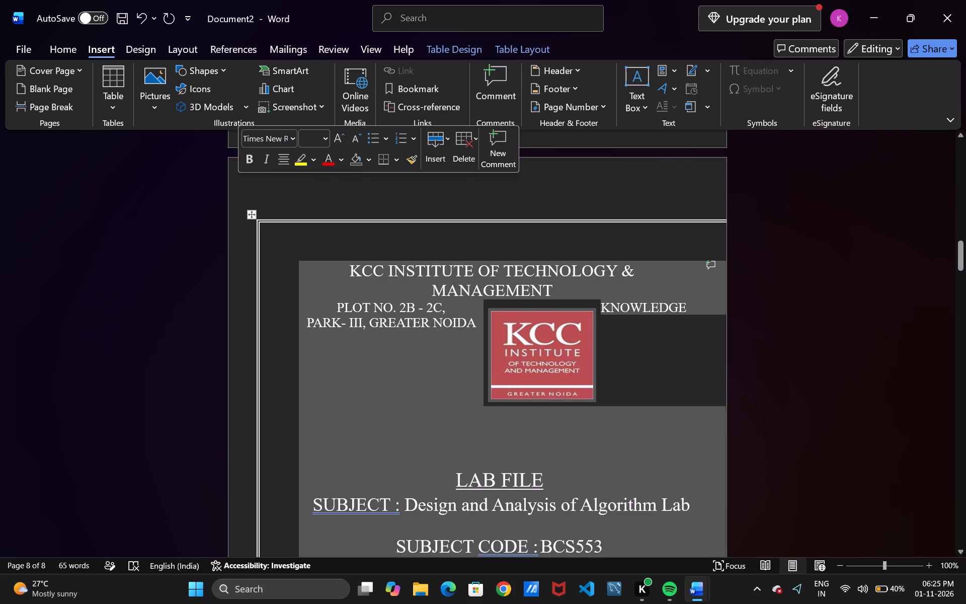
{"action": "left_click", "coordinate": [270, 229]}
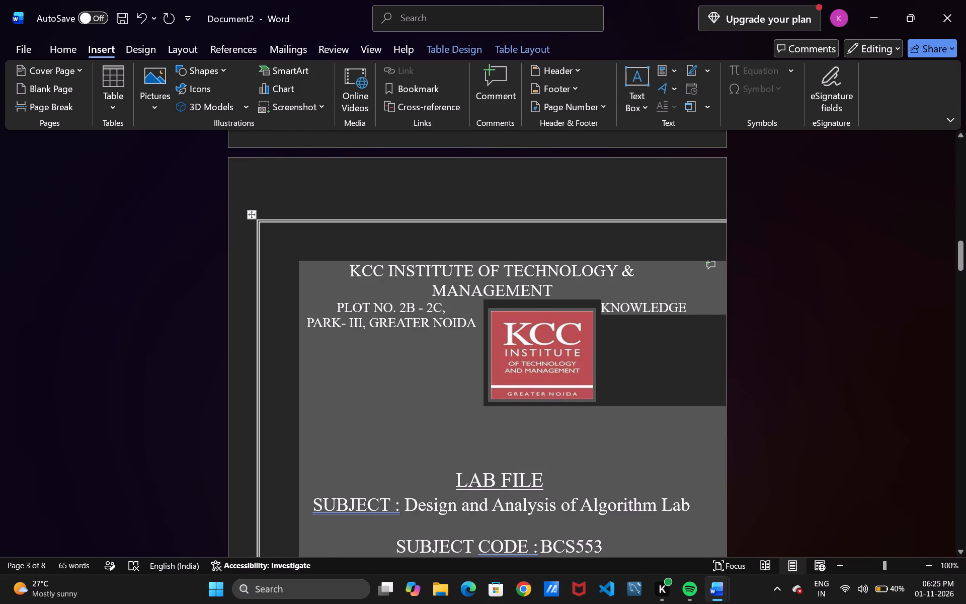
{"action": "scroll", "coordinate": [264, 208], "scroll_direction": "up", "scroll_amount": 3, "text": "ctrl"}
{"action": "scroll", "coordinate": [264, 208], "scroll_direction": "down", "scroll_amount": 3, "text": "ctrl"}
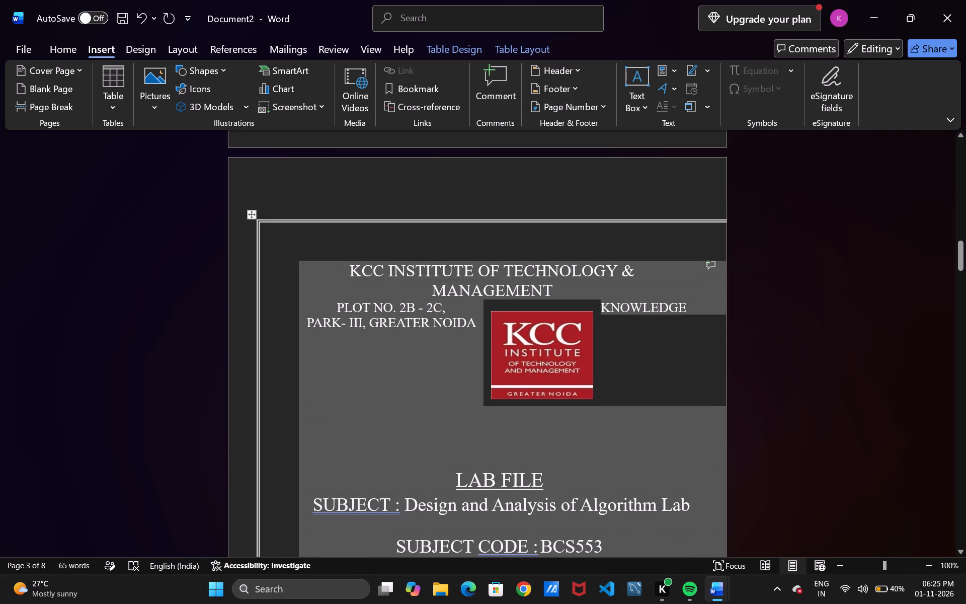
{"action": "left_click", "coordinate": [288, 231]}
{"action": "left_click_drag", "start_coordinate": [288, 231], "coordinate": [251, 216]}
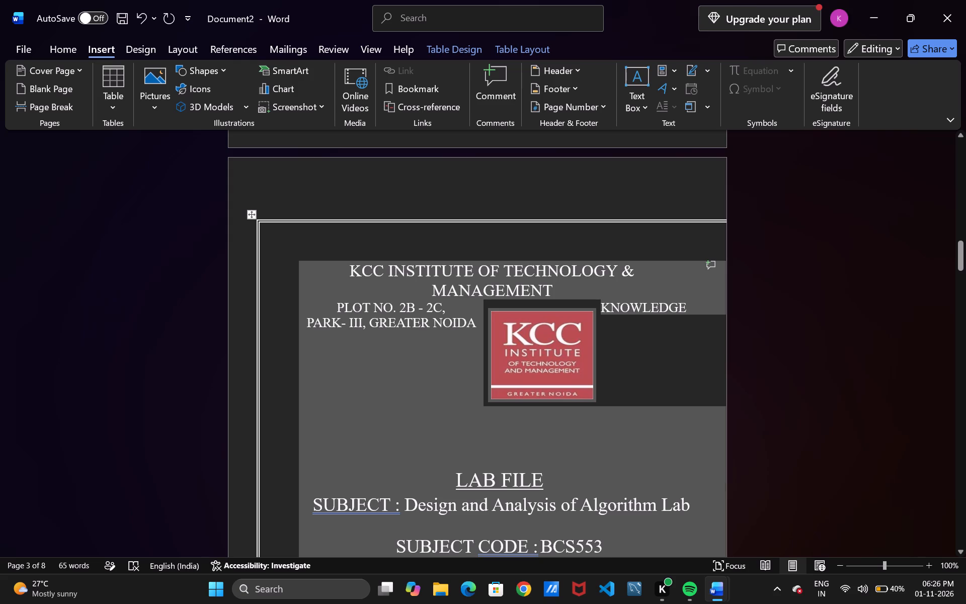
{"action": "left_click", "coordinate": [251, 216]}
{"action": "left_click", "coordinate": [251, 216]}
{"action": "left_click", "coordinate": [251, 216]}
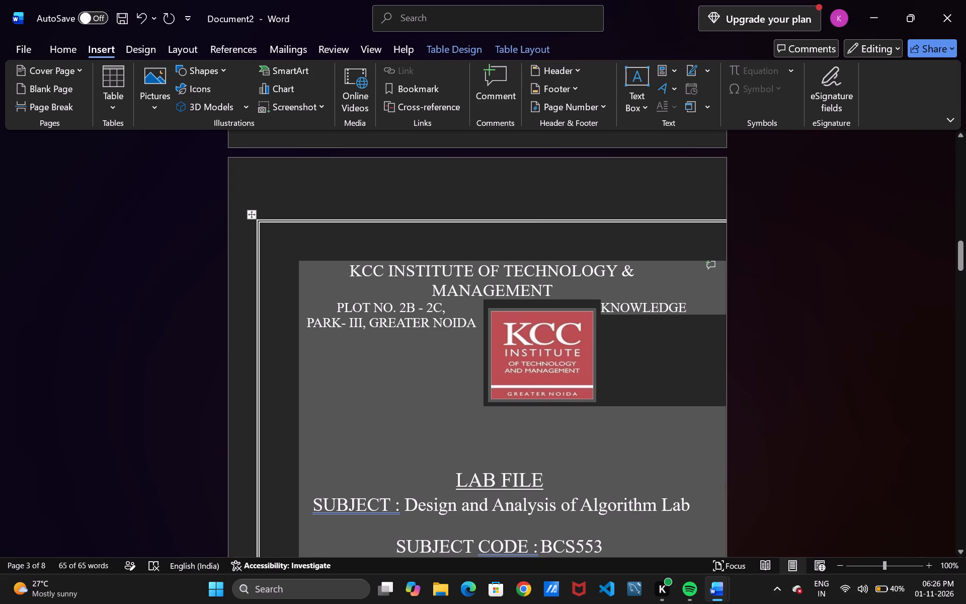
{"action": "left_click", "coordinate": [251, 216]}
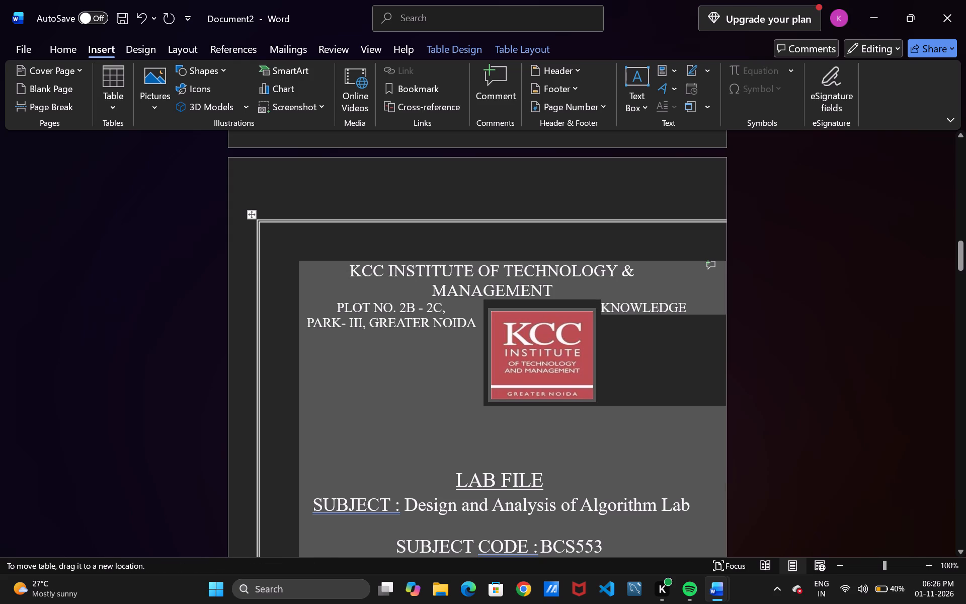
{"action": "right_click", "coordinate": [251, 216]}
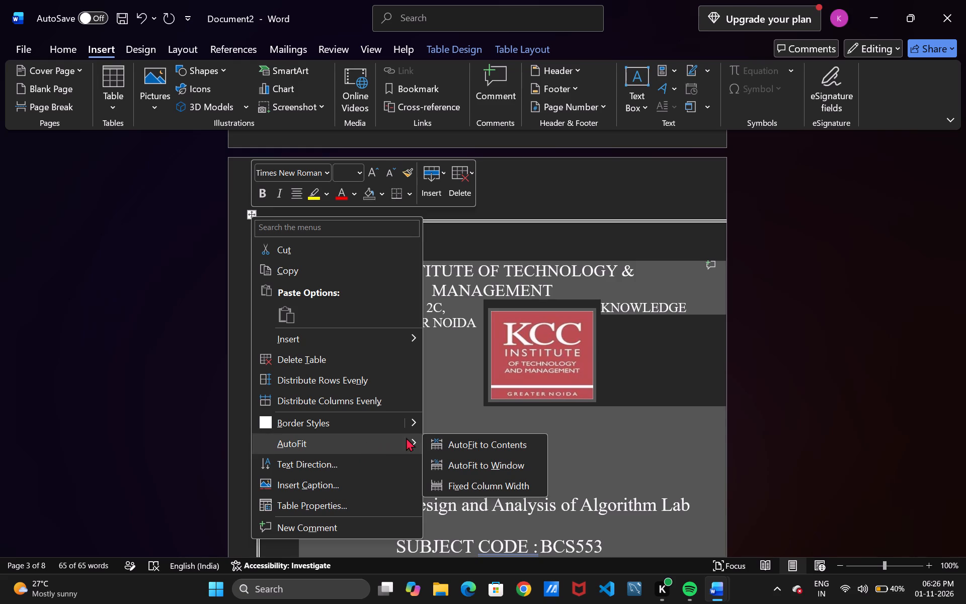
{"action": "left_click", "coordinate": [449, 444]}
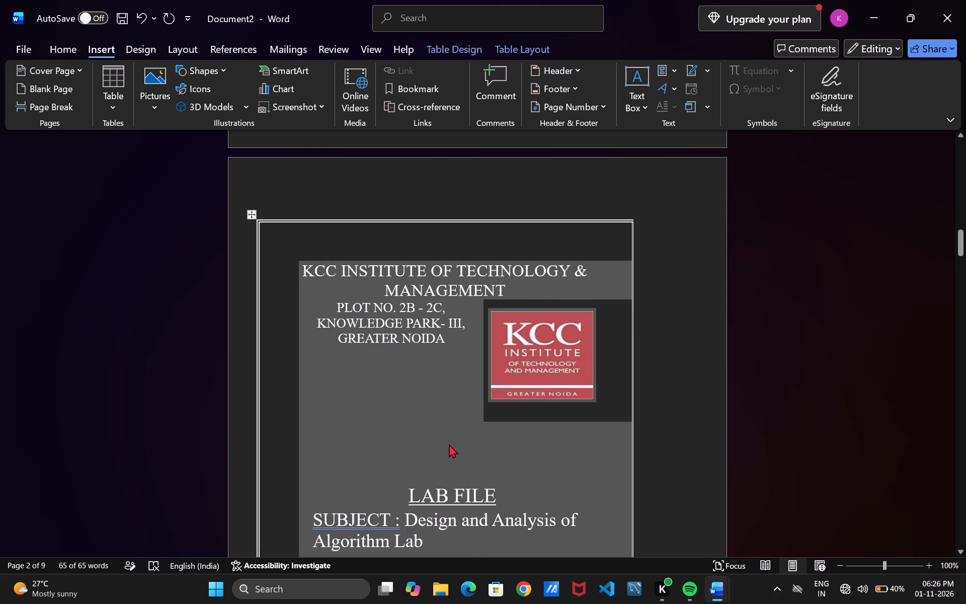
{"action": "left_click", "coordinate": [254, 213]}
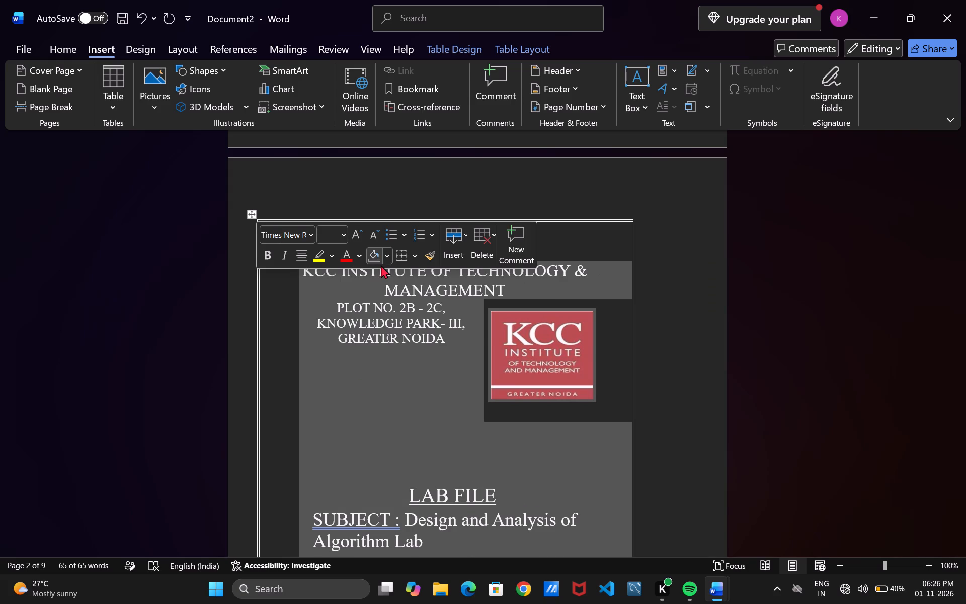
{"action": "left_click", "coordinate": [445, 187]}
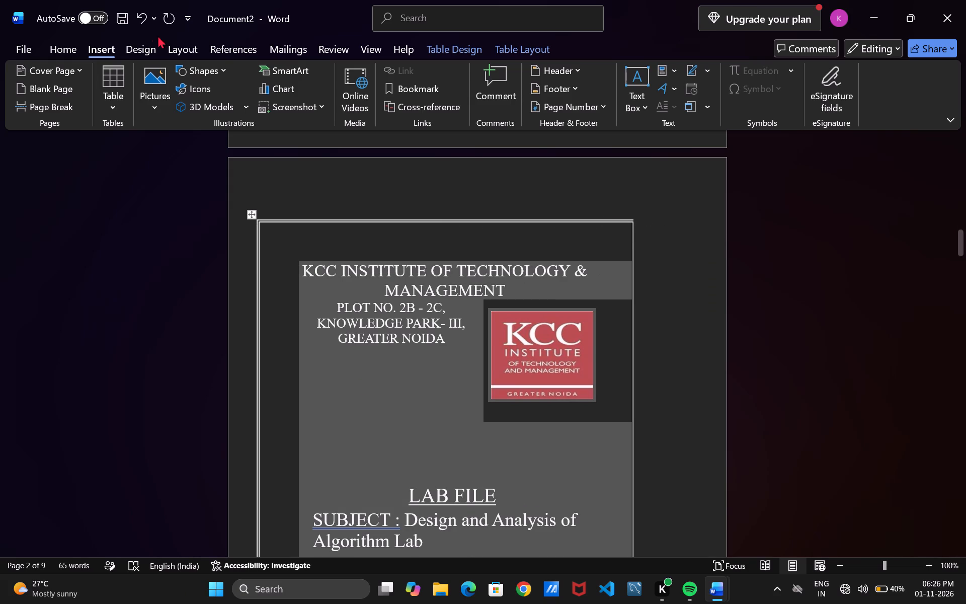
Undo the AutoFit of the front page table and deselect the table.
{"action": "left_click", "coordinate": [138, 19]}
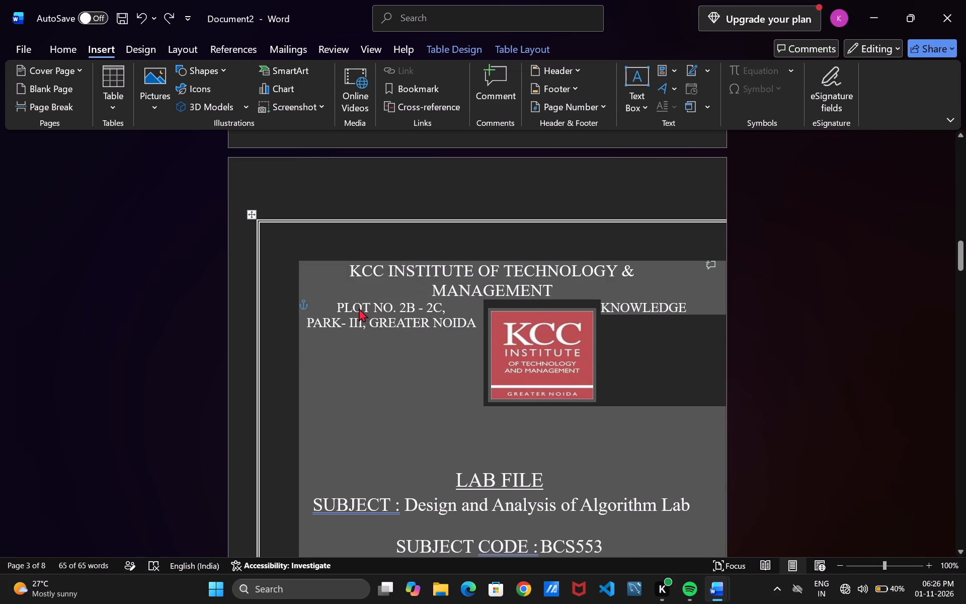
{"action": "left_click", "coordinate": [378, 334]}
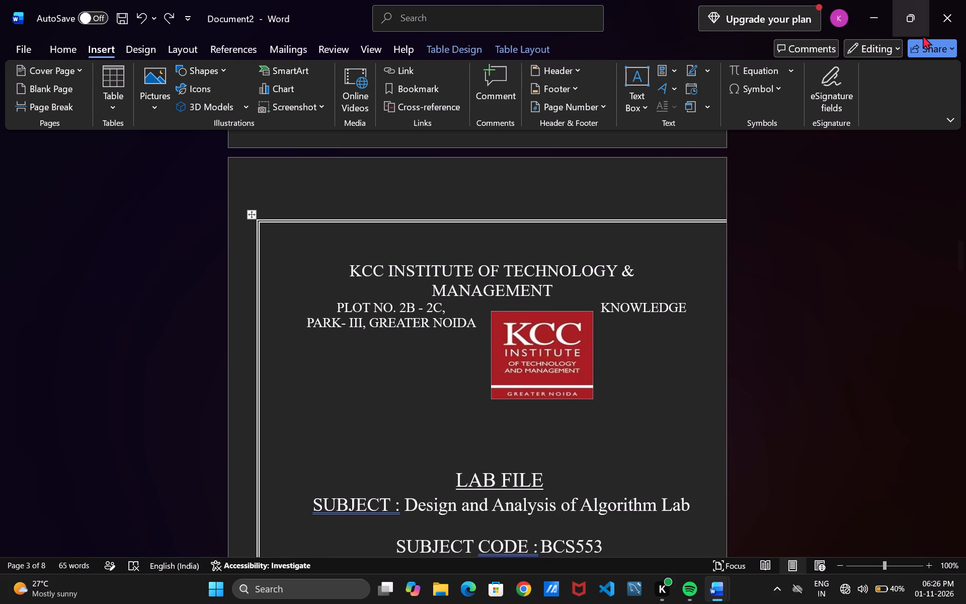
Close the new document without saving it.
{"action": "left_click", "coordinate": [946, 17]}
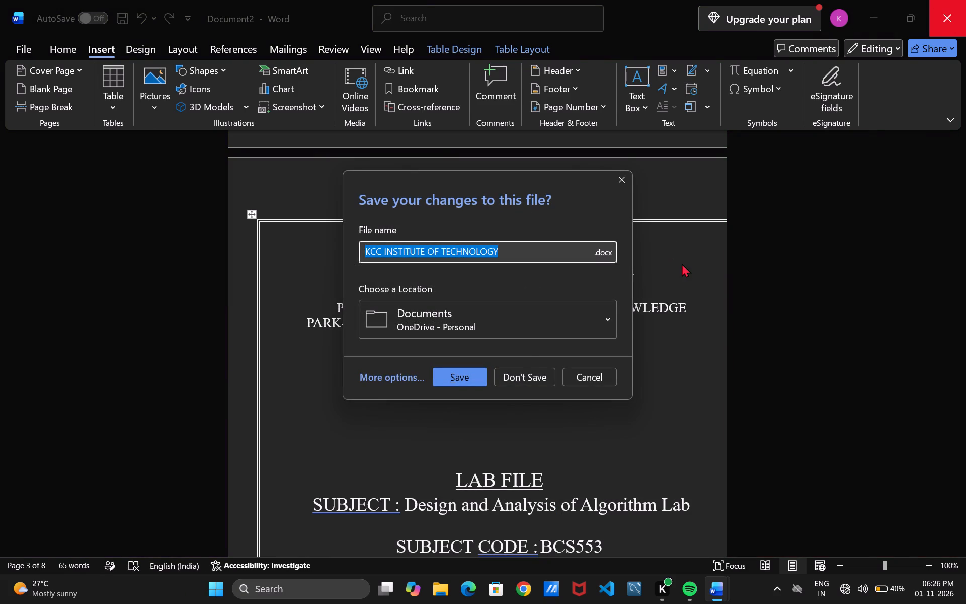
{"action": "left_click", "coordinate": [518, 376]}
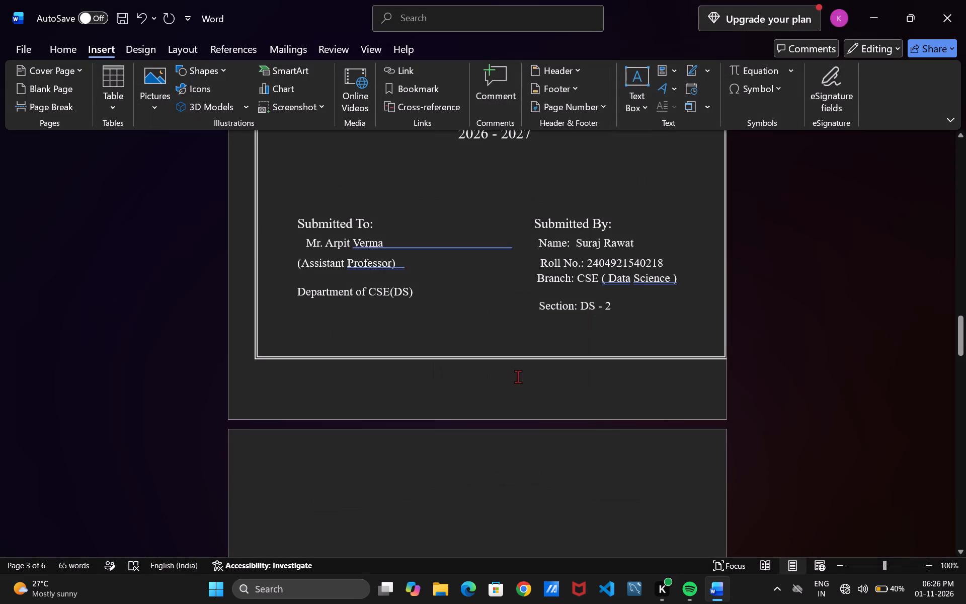
Check the front page layout in the lab file document that is still open.
{"action": "scroll", "coordinate": [521, 302], "scroll_direction": "up", "scroll_amount": 3}
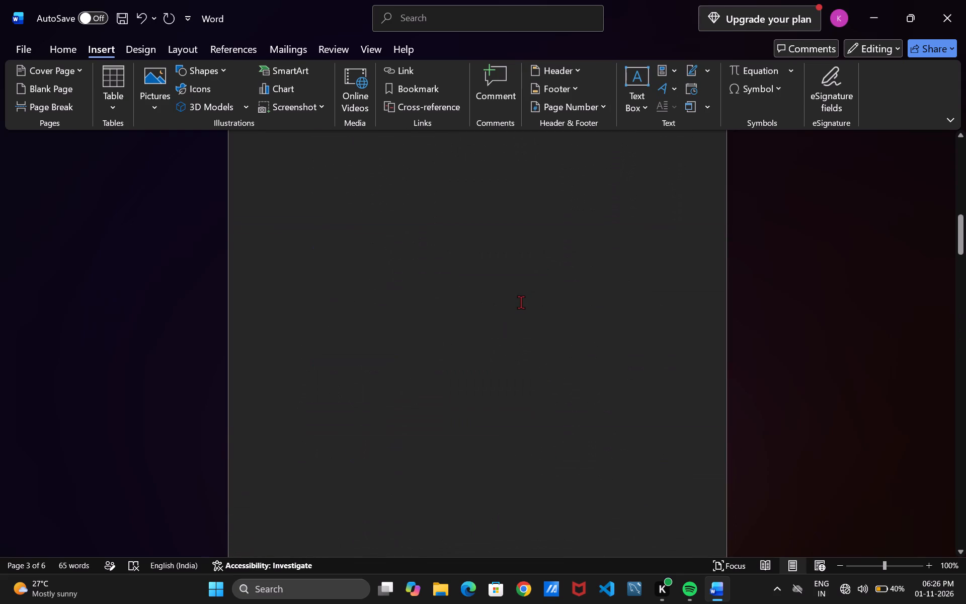
{"action": "scroll", "coordinate": [521, 302], "scroll_direction": "down", "scroll_amount": 4}
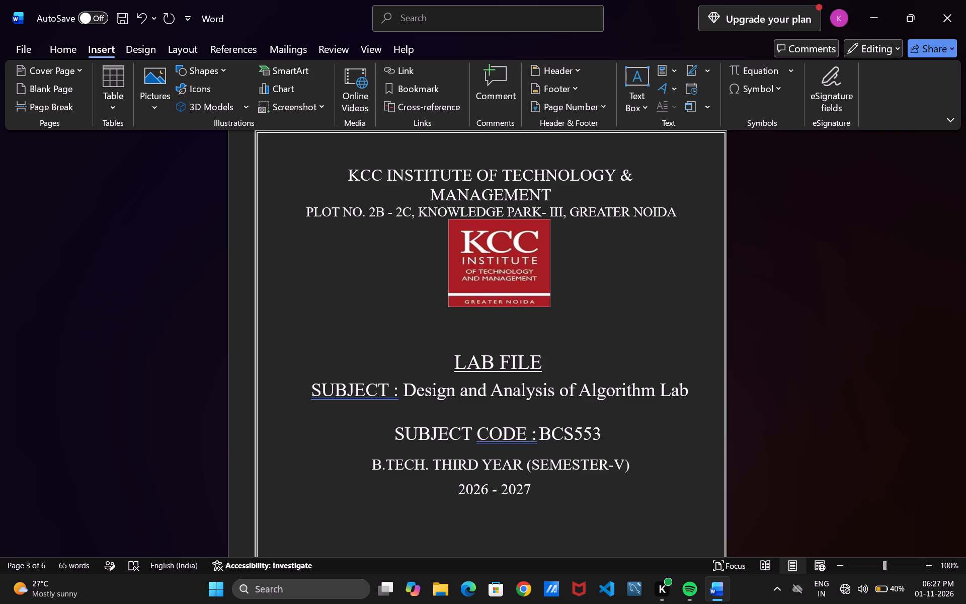
Replace the subject code BCS553 on the lab file front page with BCDS.
{"action": "left_click", "coordinate": [610, 428]}
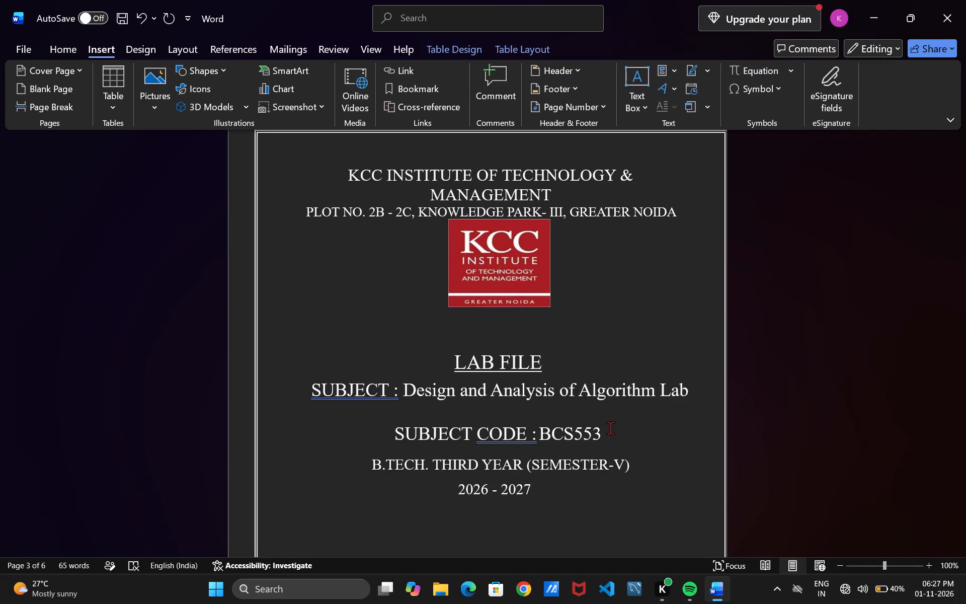
{"action": "key", "text": "BackSpace"}
{"action": "key", "text": "BackSpace"}
{"action": "key", "text": "BackSpace"}
{"action": "key", "text": "BackSpace"}
{"action": "key", "text": "BackSpace"}
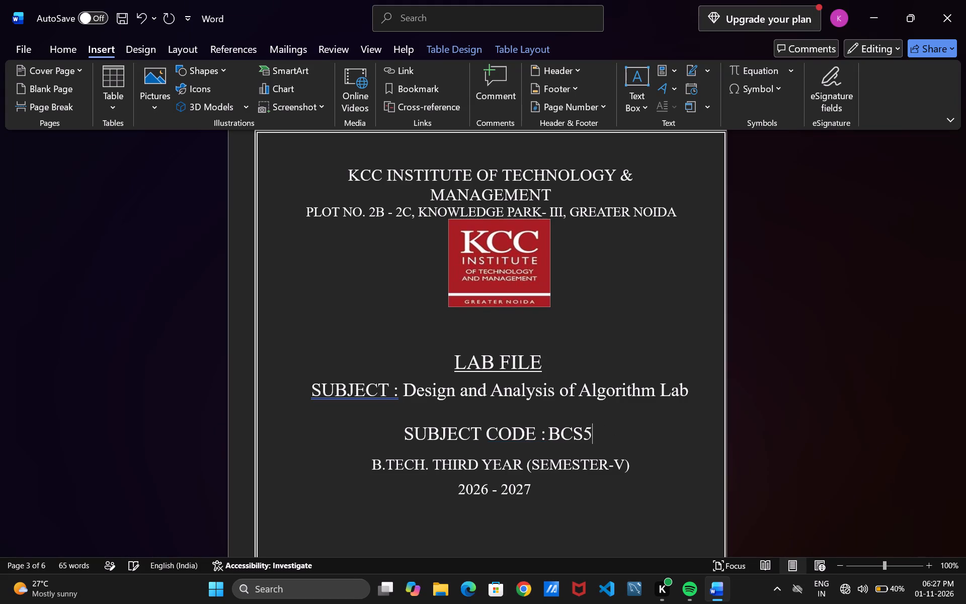
{"action": "key", "text": "BackSpace"}
{"action": "key", "text": "BackSpace"}
{"action": "key", "text": "BackSpace"}
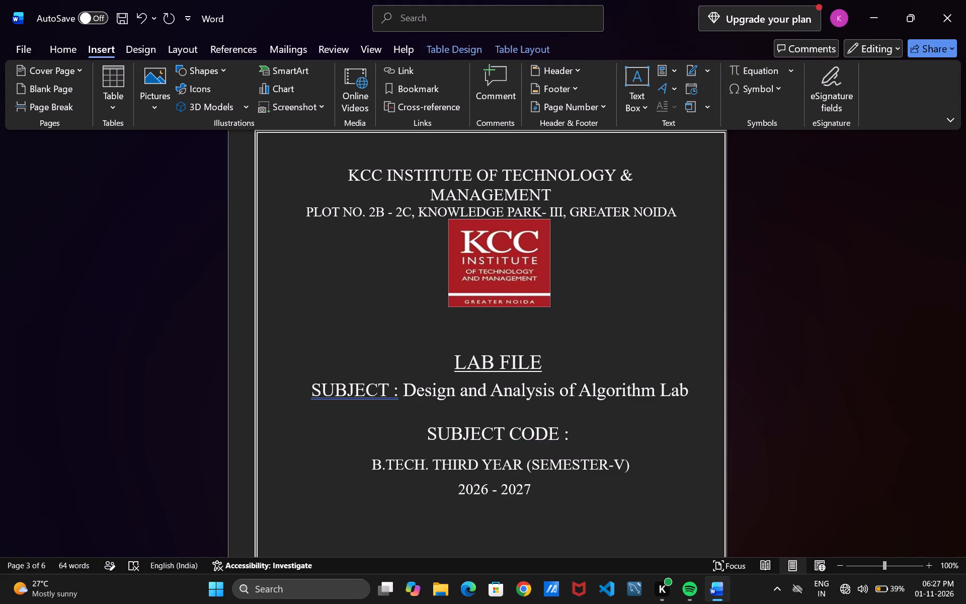
{"action": "type", "text": "BD"}
{"action": "key", "text": "BackSpace"}
{"action": "key", "text": "BackSpace"}
{"action": "key", "text": "space"}
{"action": "type", "text": "b"}
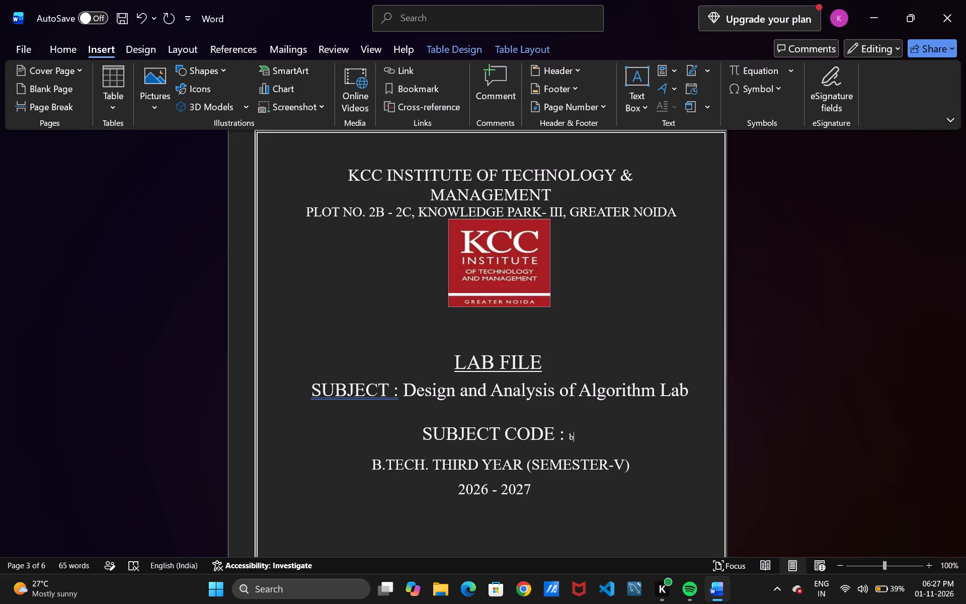
{"action": "key", "text": "BackSpace"}
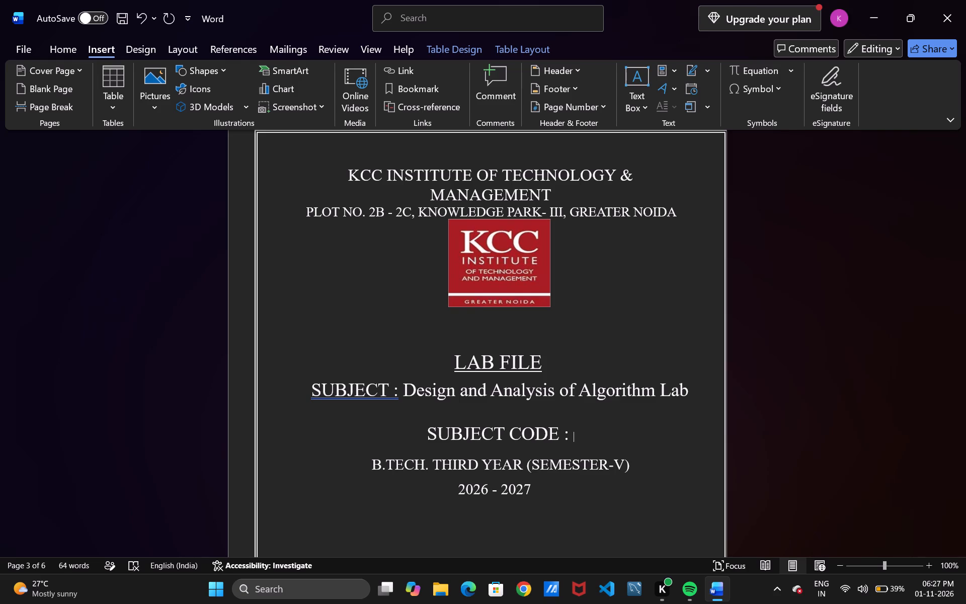
{"action": "key", "text": "b"}
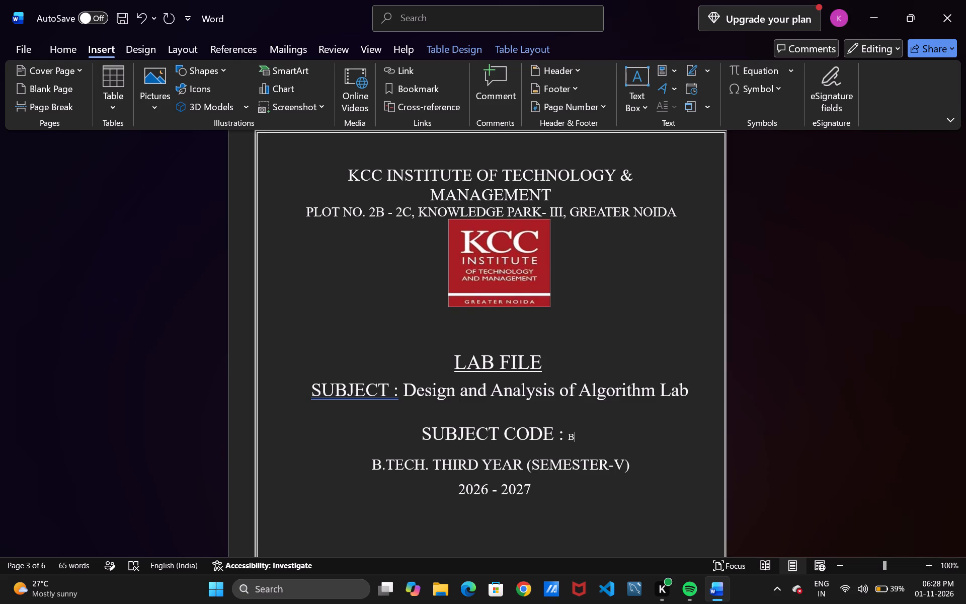
{"action": "type", "text": "CDA"}
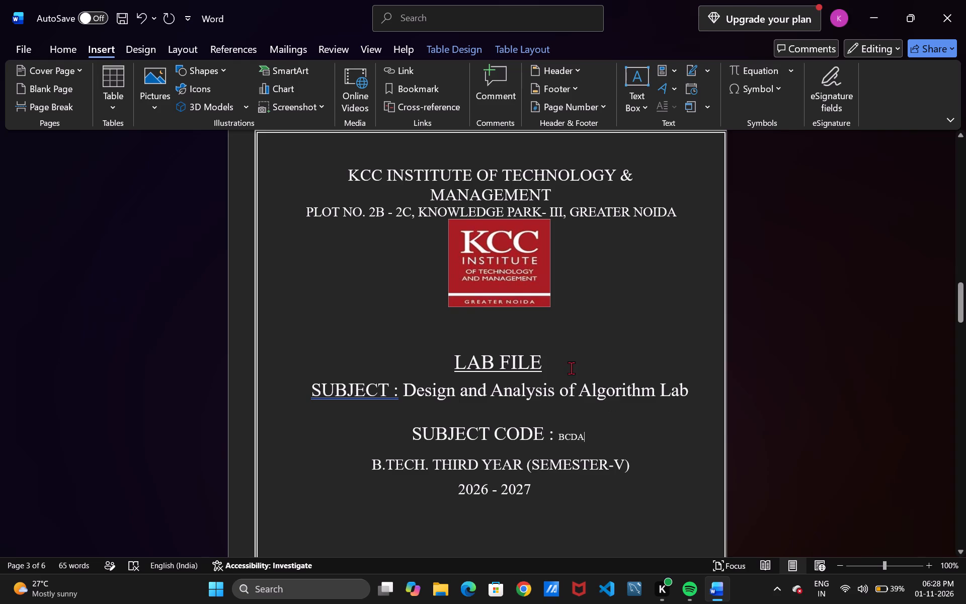
{"action": "key", "text": "BackSpace"}
{"action": "key", "text": "s"}
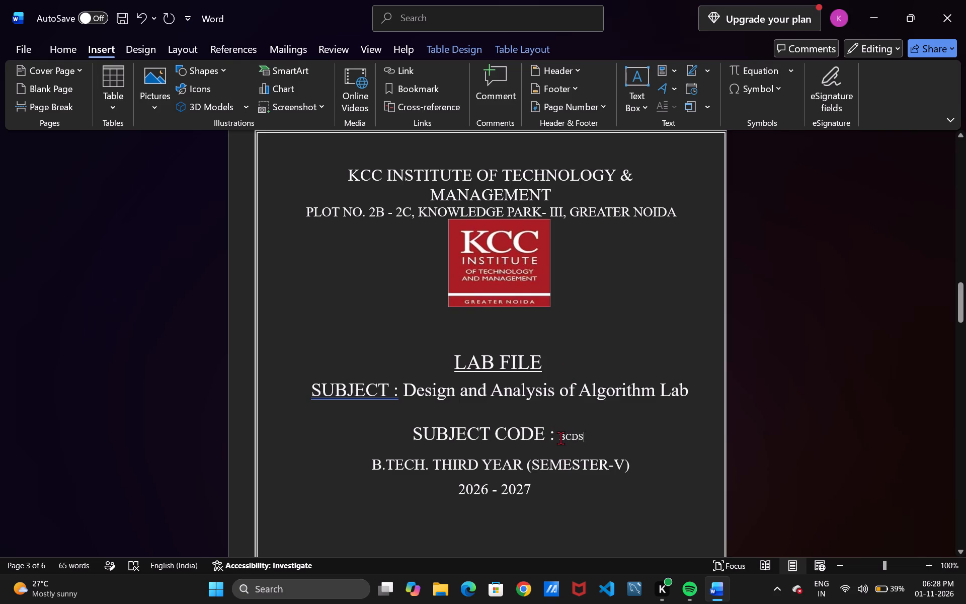
Enlarge the text BCDS in the subject code line, trying font size 16 and settling on 26.
{"action": "left_click", "coordinate": [560, 438]}
{"action": "left_click_drag", "start_coordinate": [560, 438], "coordinate": [579, 439]}
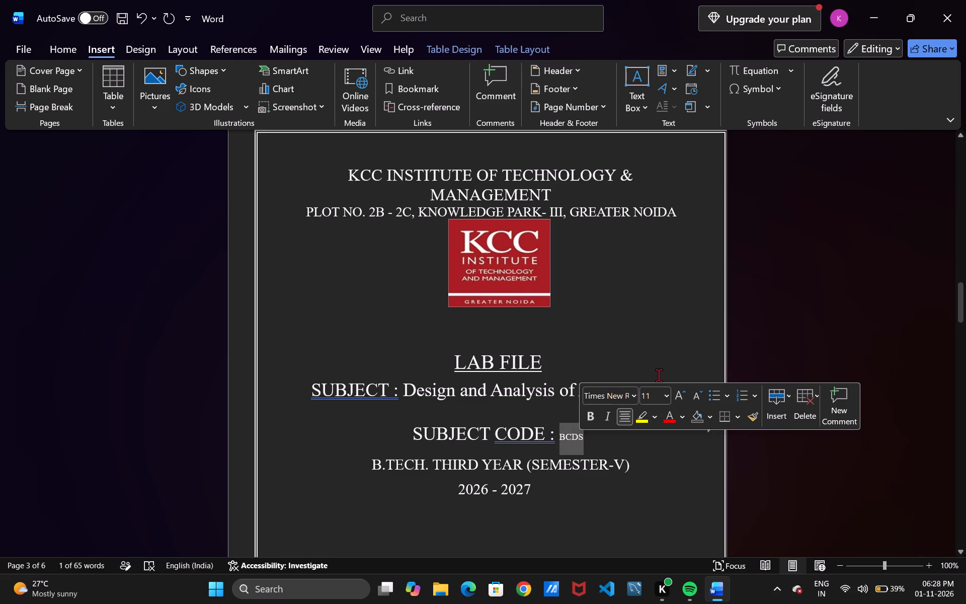
{"action": "left_click", "coordinate": [663, 396]}
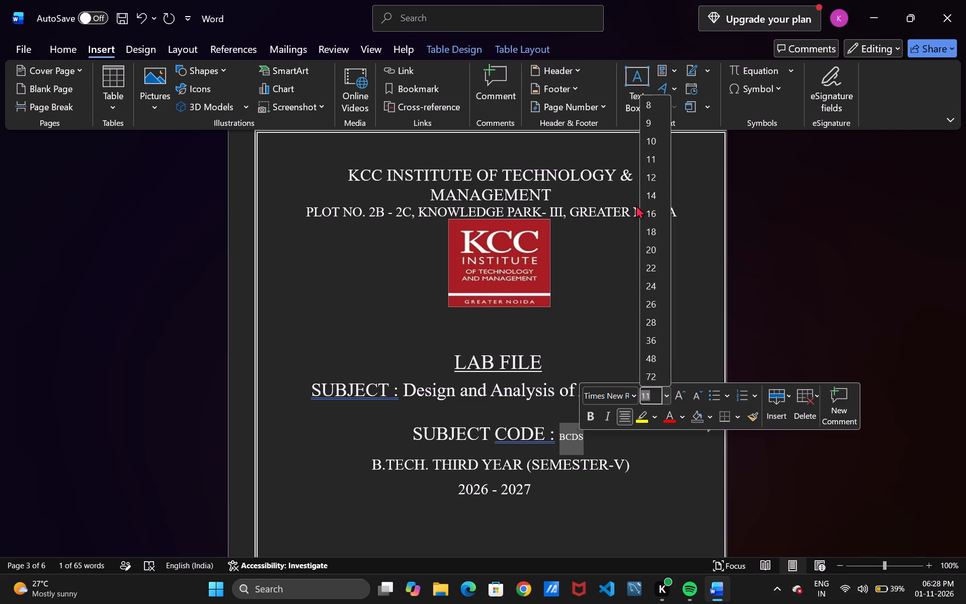
{"action": "left_click", "coordinate": [648, 218]}
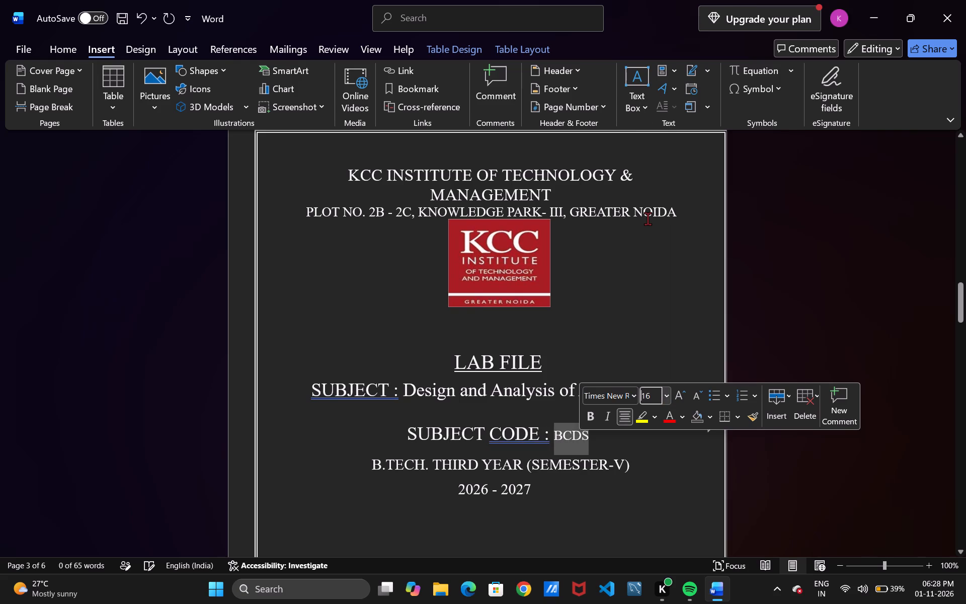
{"action": "left_click", "coordinate": [669, 396]}
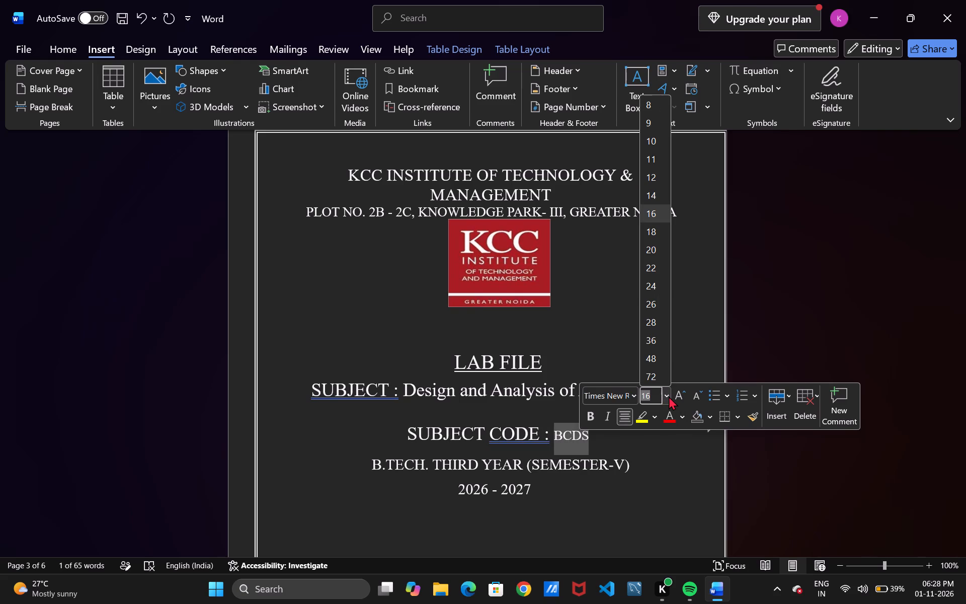
{"action": "left_click", "coordinate": [648, 300]}
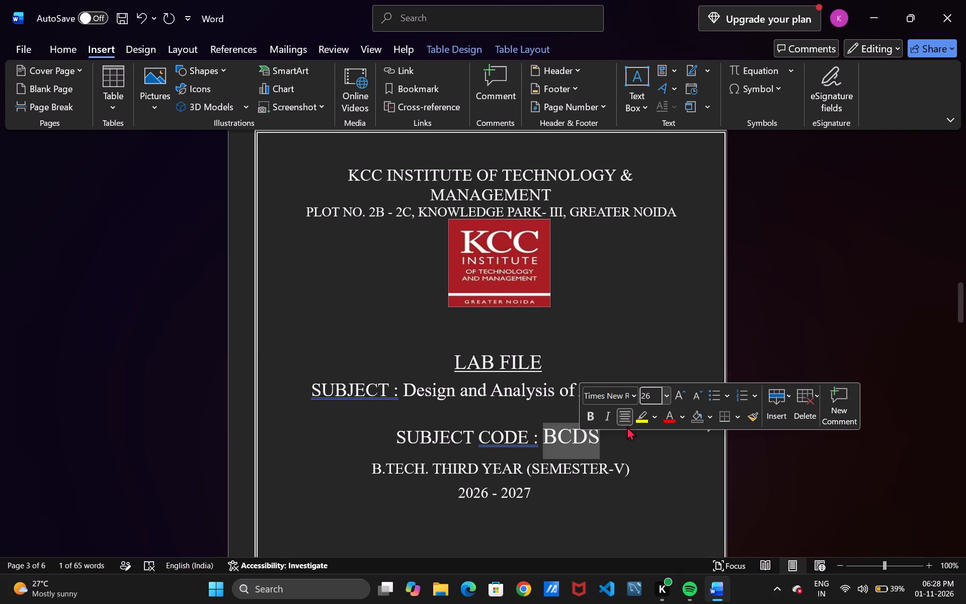
Add the number 551 after BCDS, separated by a space, to complete the subject code.
{"action": "left_click", "coordinate": [612, 433]}
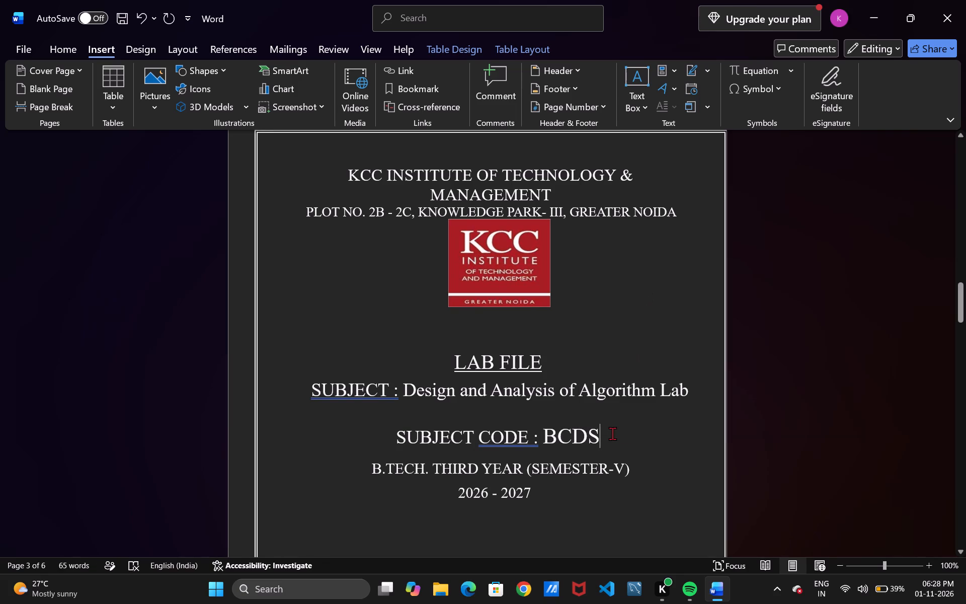
{"action": "key", "text": "space"}
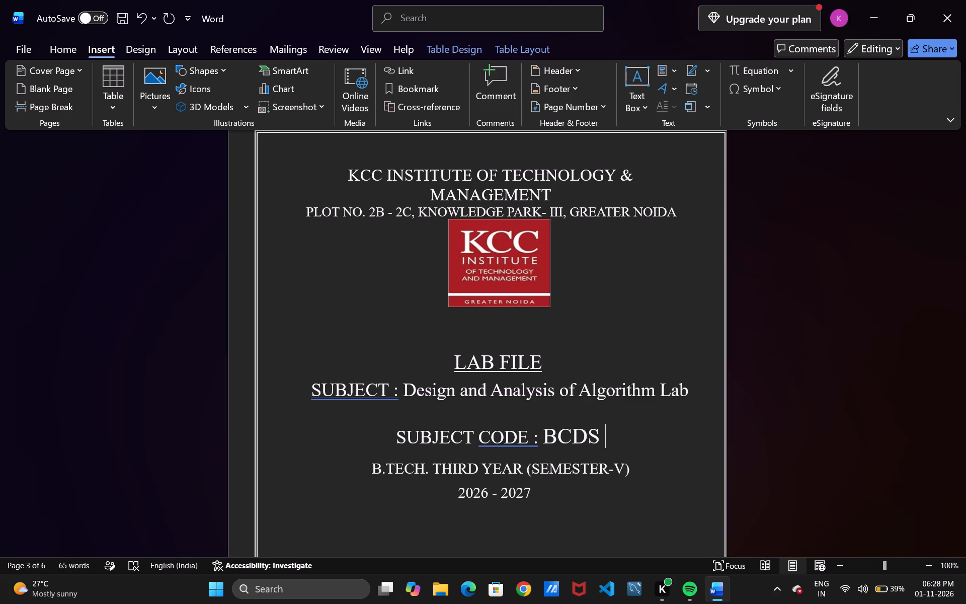
{"action": "type", "text": "55"}
{"action": "key", "text": "1"}
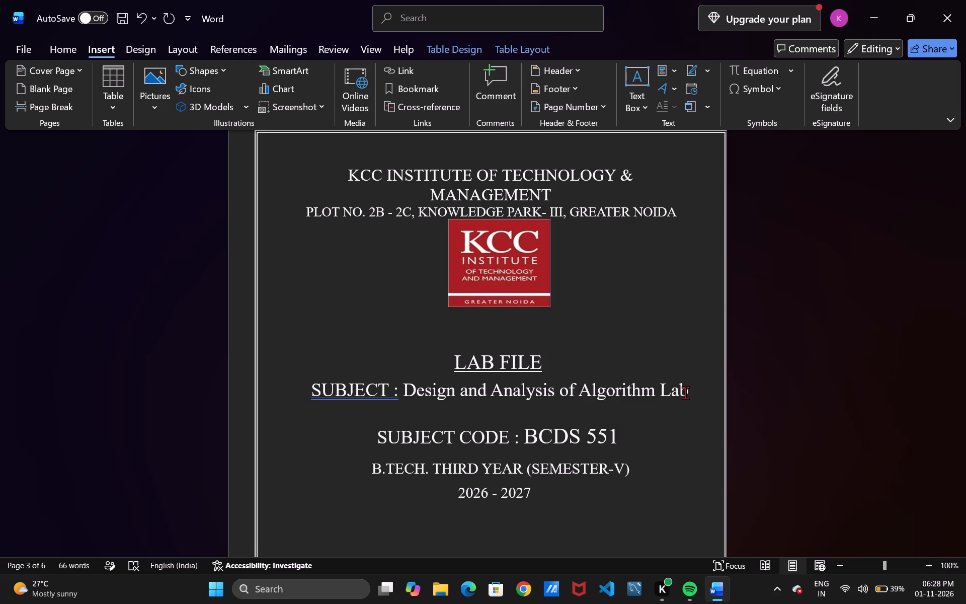
Replace the words "Design and" in the front page's subject line with "DATA".
{"action": "left_click", "coordinate": [488, 392]}
{"action": "key", "text": "BackSpace"}
{"action": "key", "text": "BackSpace"}
{"action": "key", "text": "BackSpace"}
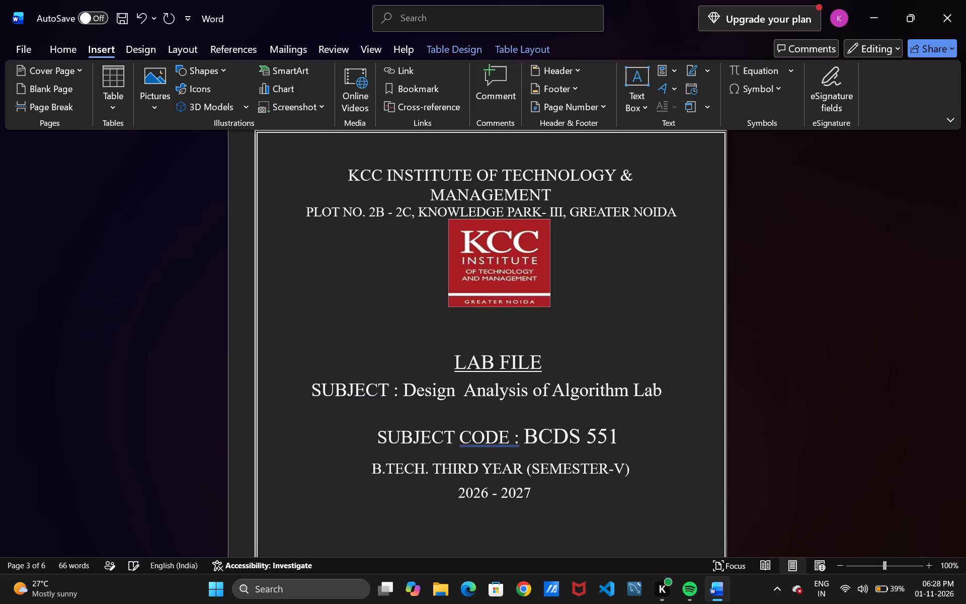
{"action": "key", "text": "BackSpace"}
{"action": "key", "text": "BackSpace"}
{"action": "key", "text": "BackSpace"}
{"action": "key", "text": "BackSpace"}
{"action": "key", "text": "BackSpace"}
{"action": "key", "text": "BackSpace"}
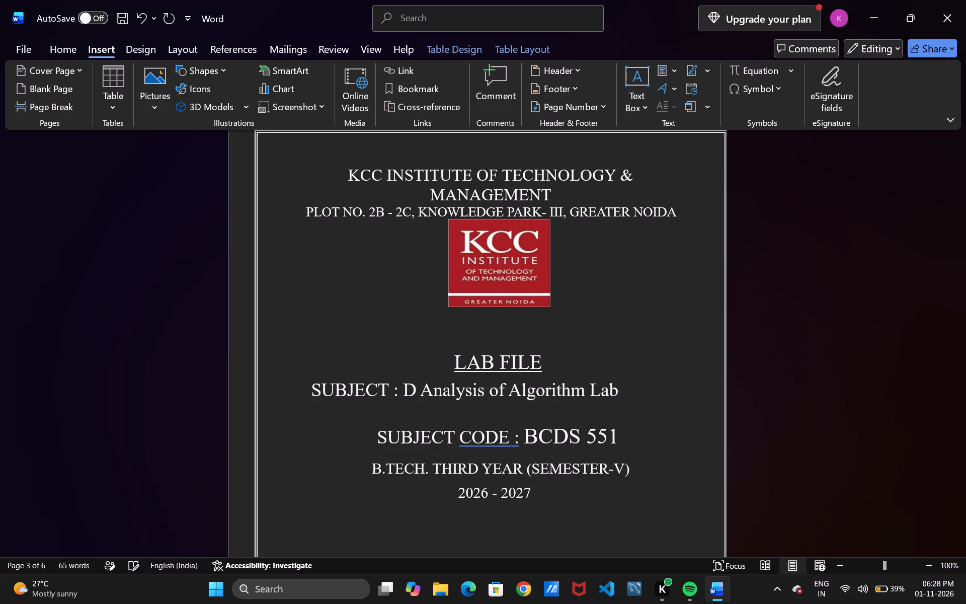
{"action": "type", "text": "ATA"}
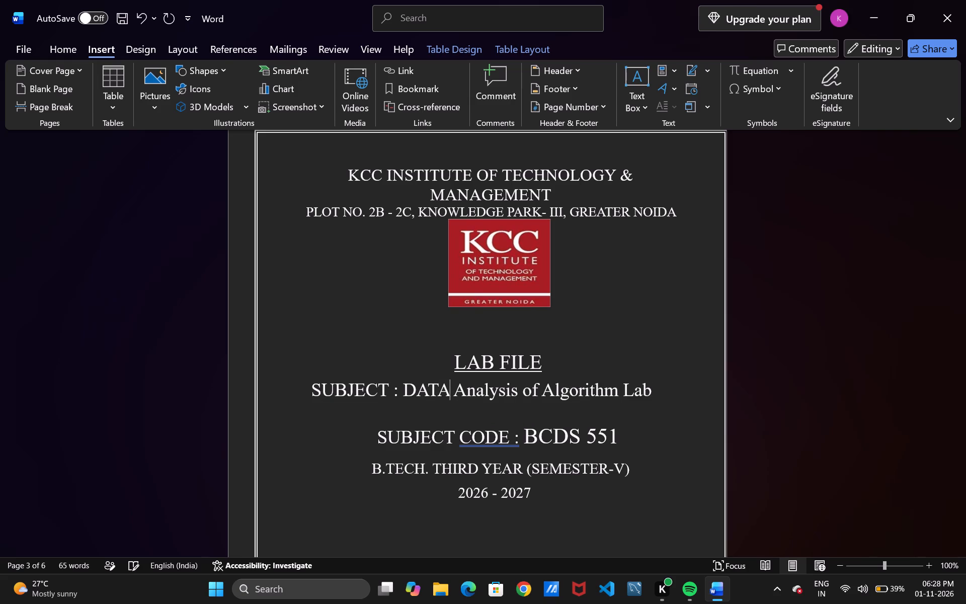
Replace the word "Analysis" in the subject line with "ANALYTICS AND".
{"action": "left_click", "coordinate": [519, 394]}
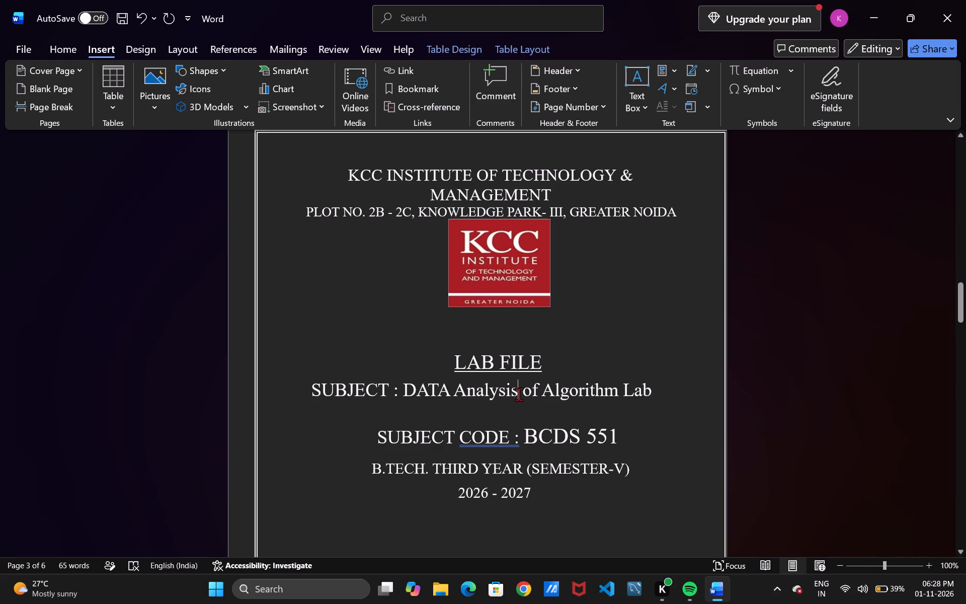
{"action": "key", "text": "BackSpace"}
{"action": "key", "text": "BackSpace"}
{"action": "key", "text": "BackSpace"}
{"action": "key", "text": "BackSpace"}
{"action": "key", "text": "BackSpace"}
{"action": "key", "text": "BackSpace"}
{"action": "key", "text": "BackSpace"}
{"action": "key", "text": "BackSpace"}
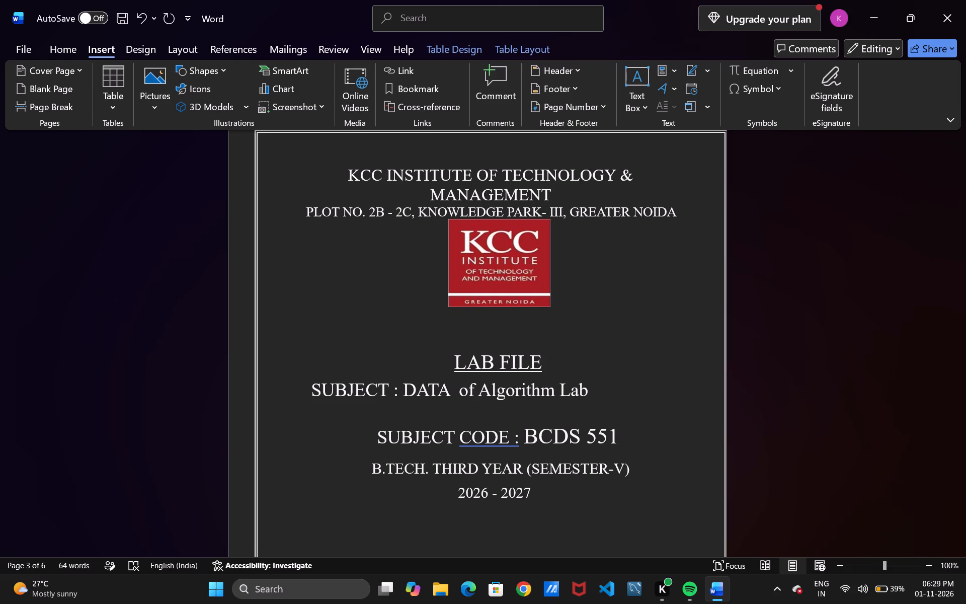
{"action": "type", "text": "ANA"}
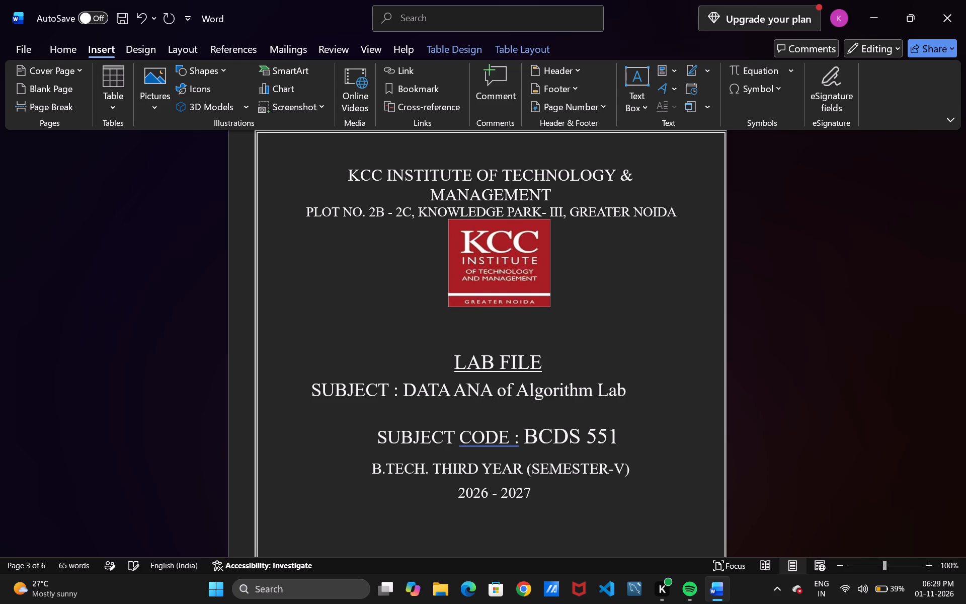
{"action": "type", "text": "LYTIX"}
{"action": "key", "text": "BackSpace"}
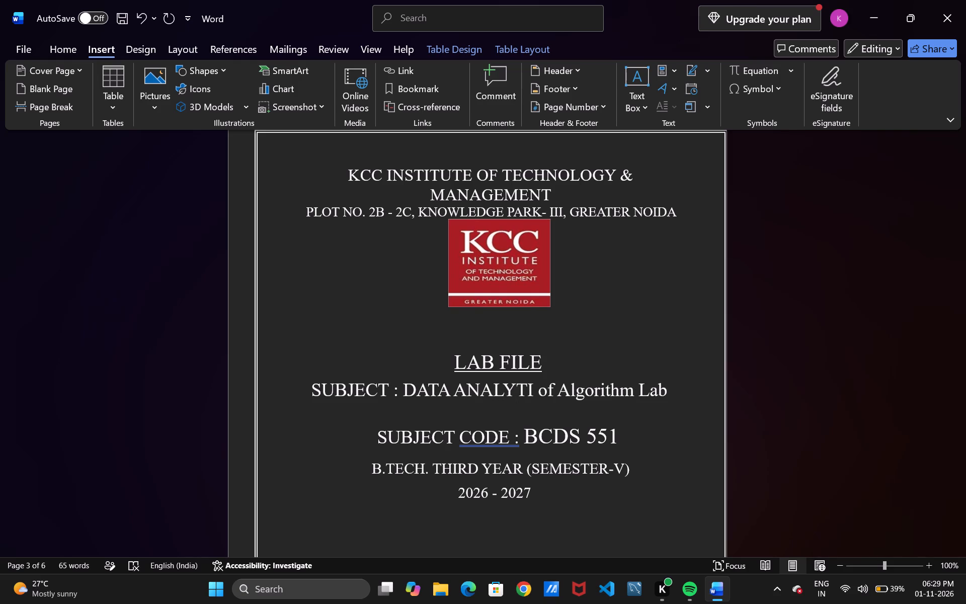
{"action": "type", "text": "CS"}
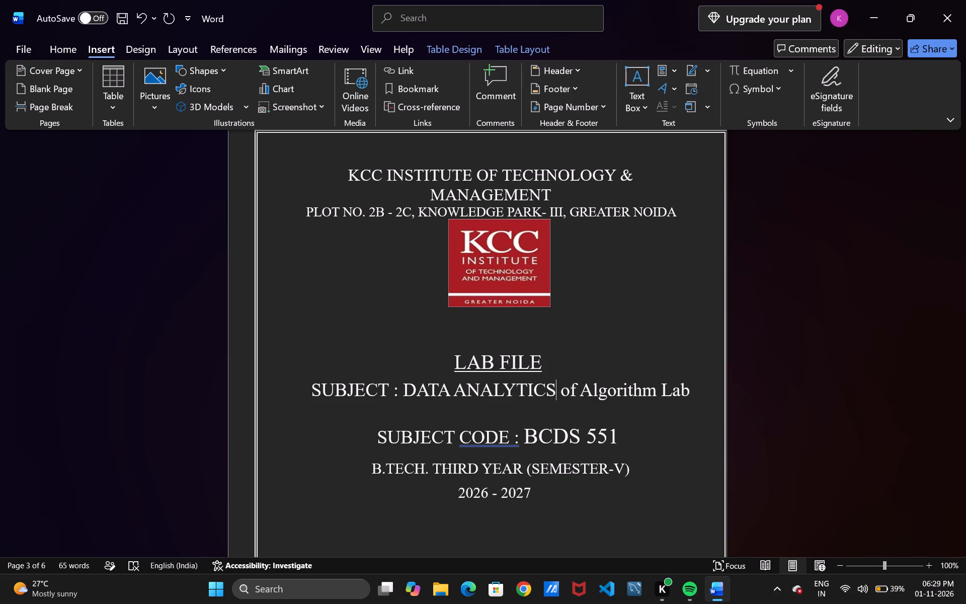
{"action": "key", "text": "space"}
{"action": "type", "text": "AND"}
{"action": "key", "text": "space"}
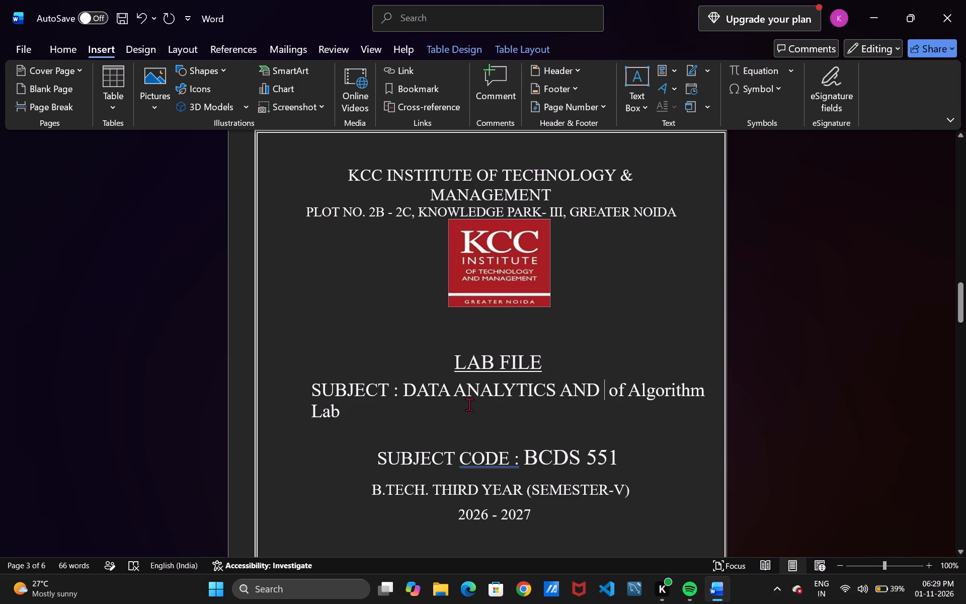
Replace the remaining "of Algorithm Lab" at the end of the subject line with "VISUALIZATION LAB".
{"action": "left_click", "coordinate": [340, 413]}
{"action": "key", "text": "BackSpace"}
{"action": "key", "text": "BackSpace"}
{"action": "key", "text": "BackSpace"}
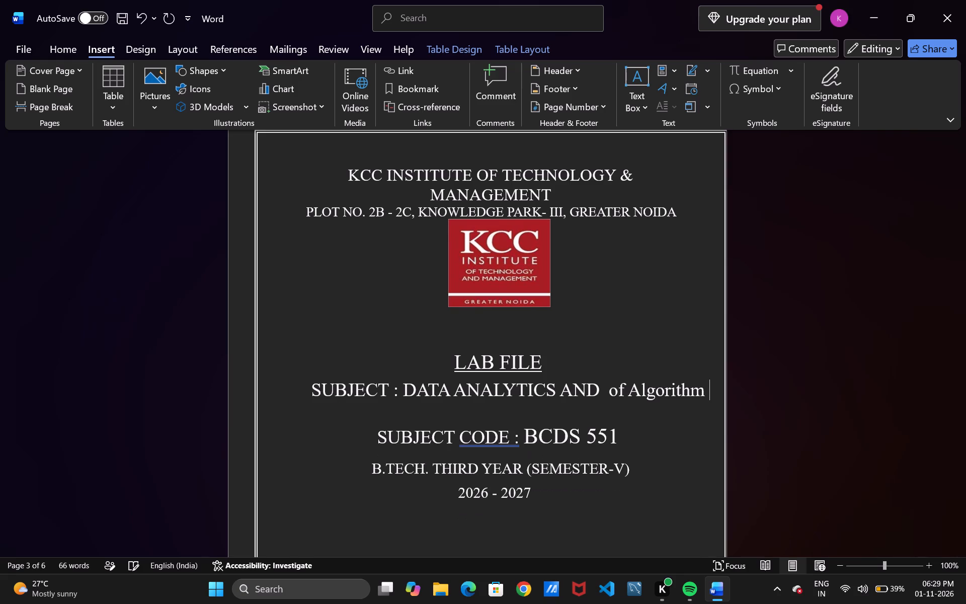
{"action": "key", "text": "BackSpace"}
{"action": "key", "text": "BackSpace"}
{"action": "key", "text": "BackSpace"}
{"action": "key", "text": "BackSpace"}
{"action": "key", "text": "BackSpace"}
{"action": "key", "text": "BackSpace"}
{"action": "key", "text": "BackSpace"}
{"action": "key", "text": "BackSpace"}
{"action": "key", "text": "BackSpace"}
{"action": "key", "text": "BackSpace"}
{"action": "key", "text": "BackSpace"}
{"action": "key", "text": "BackSpace"}
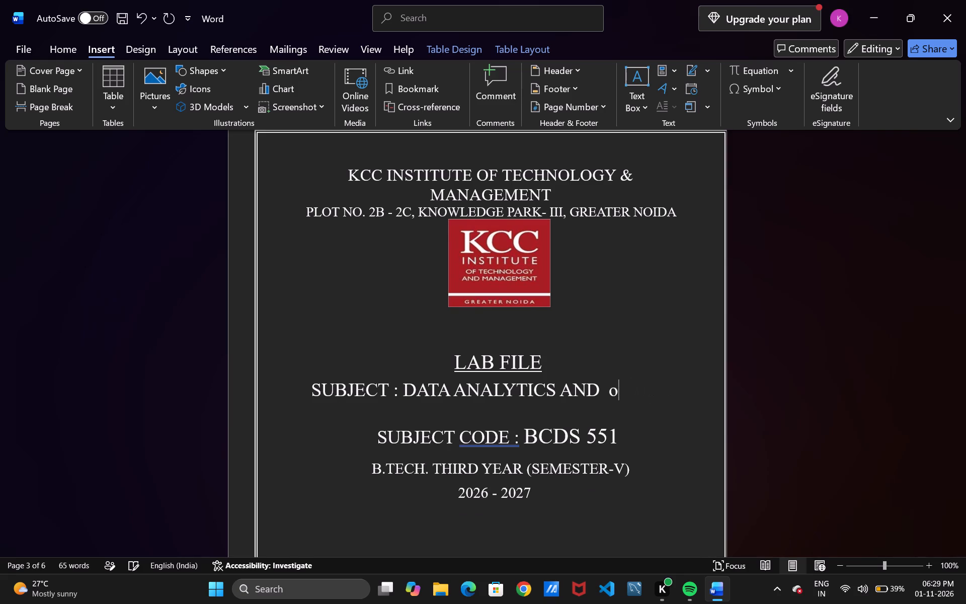
{"action": "key", "text": "BackSpace"}
{"action": "key", "text": "BackSpace"}
{"action": "type", "text": "VIS"}
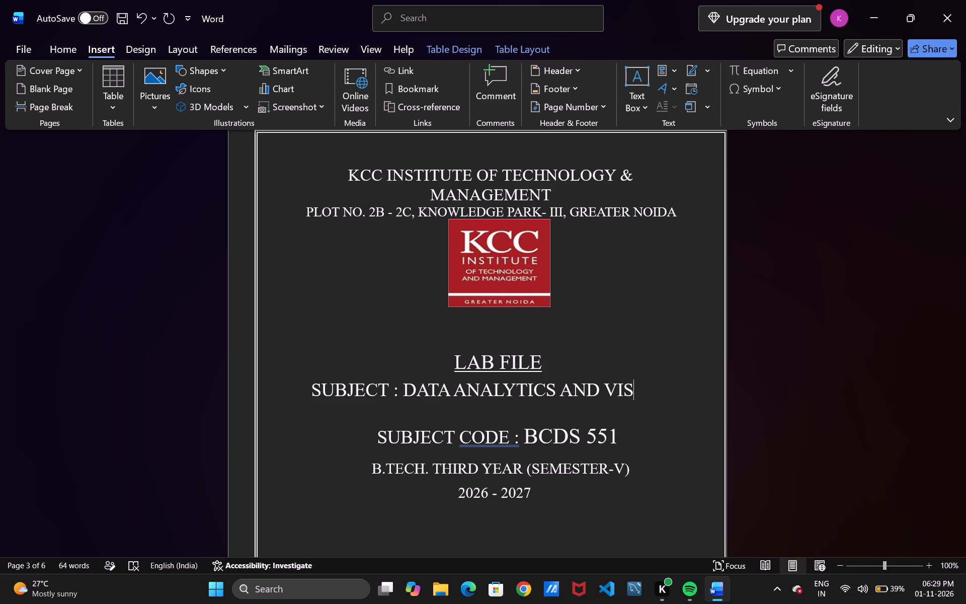
{"action": "type", "text": "UALI"}
{"action": "type", "text": "ZATION"}
{"action": "key", "text": "space"}
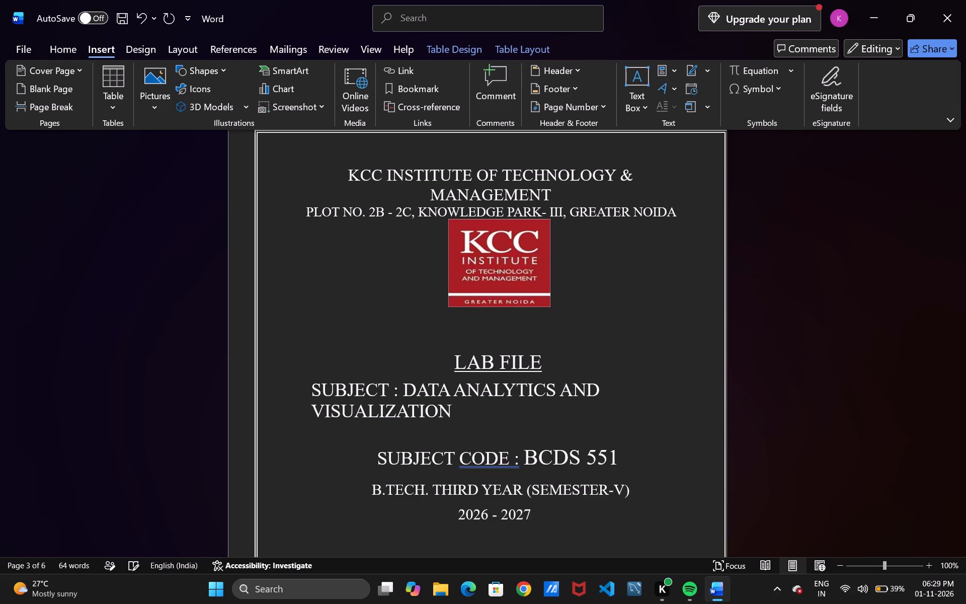
{"action": "type", "text": "LAB"}
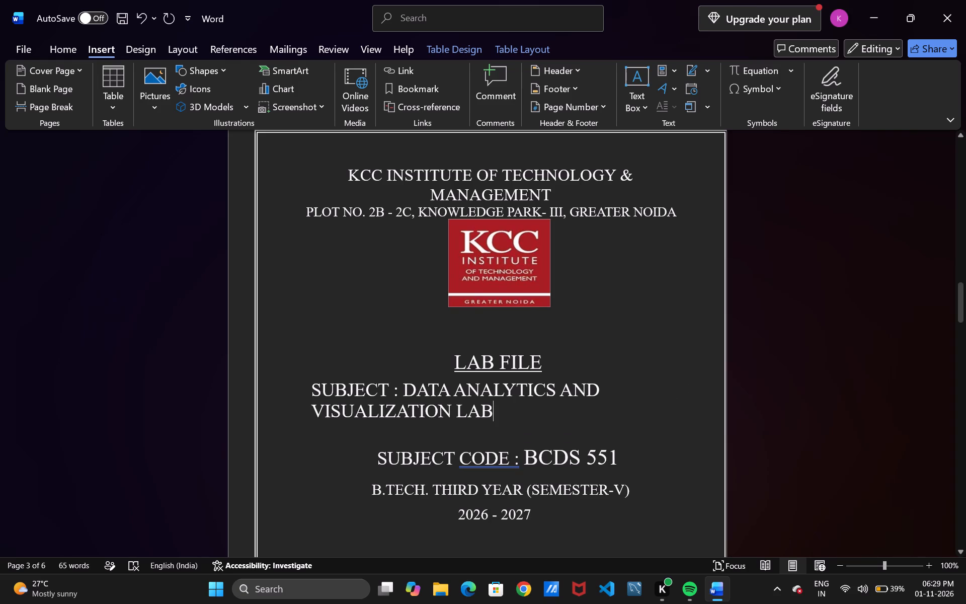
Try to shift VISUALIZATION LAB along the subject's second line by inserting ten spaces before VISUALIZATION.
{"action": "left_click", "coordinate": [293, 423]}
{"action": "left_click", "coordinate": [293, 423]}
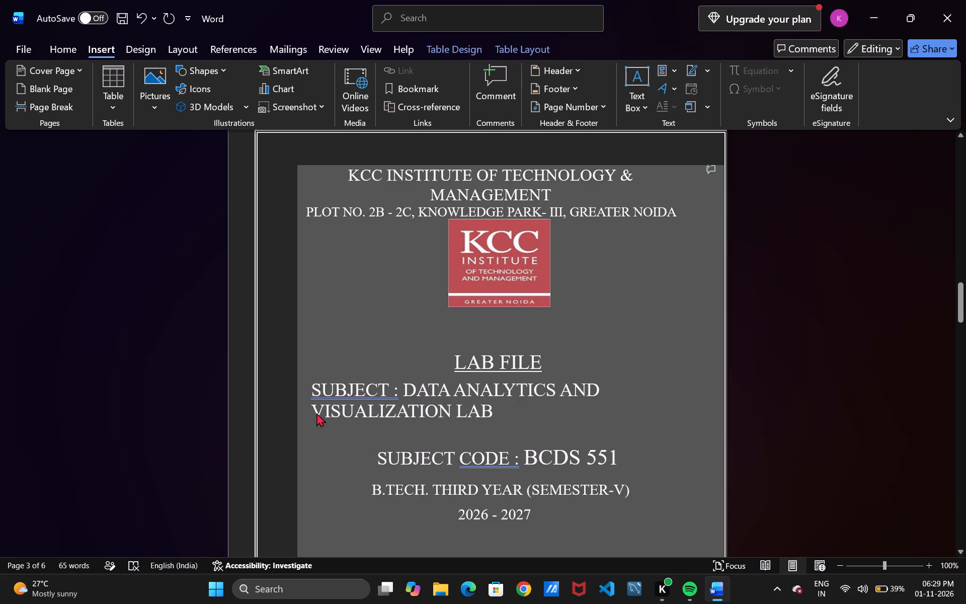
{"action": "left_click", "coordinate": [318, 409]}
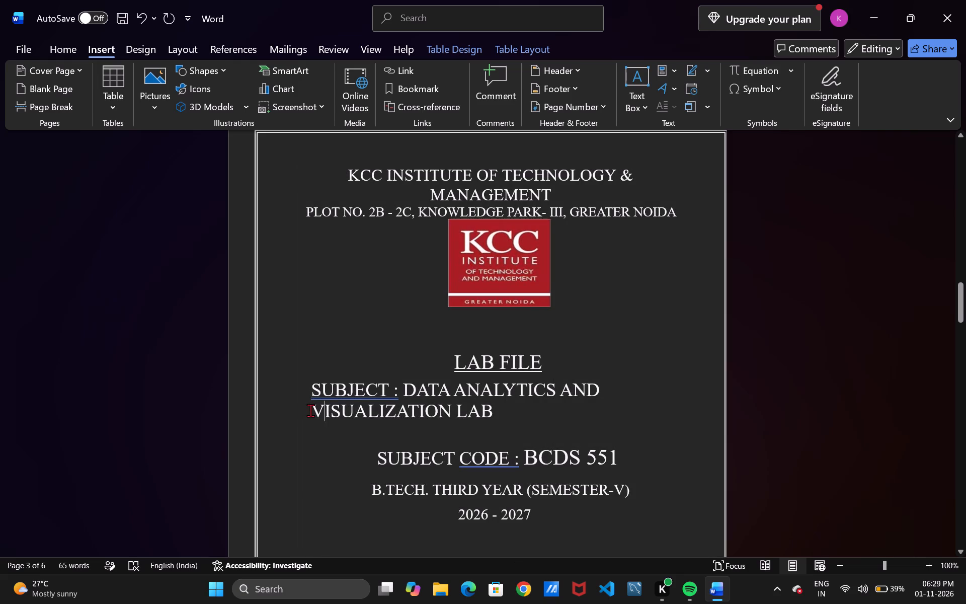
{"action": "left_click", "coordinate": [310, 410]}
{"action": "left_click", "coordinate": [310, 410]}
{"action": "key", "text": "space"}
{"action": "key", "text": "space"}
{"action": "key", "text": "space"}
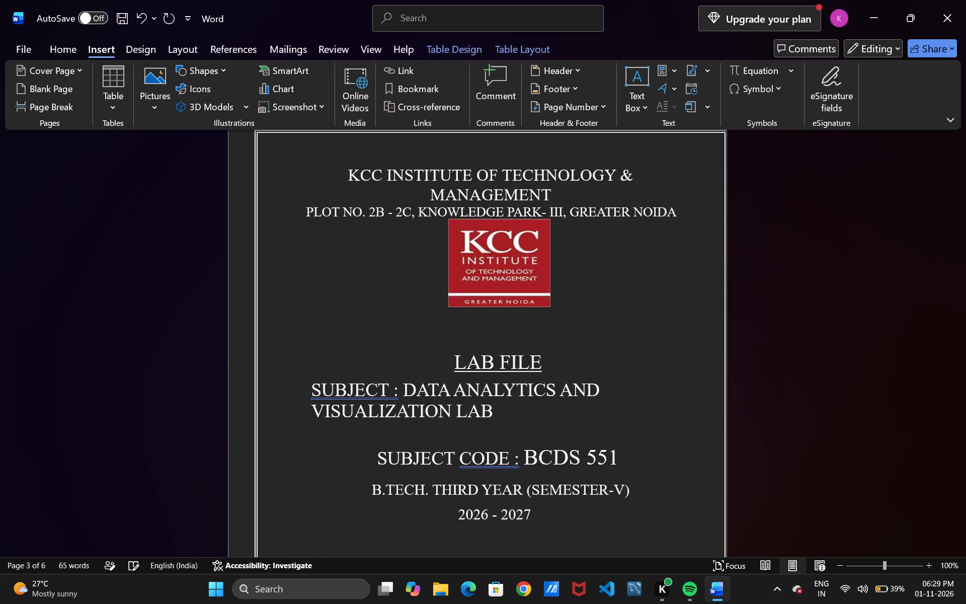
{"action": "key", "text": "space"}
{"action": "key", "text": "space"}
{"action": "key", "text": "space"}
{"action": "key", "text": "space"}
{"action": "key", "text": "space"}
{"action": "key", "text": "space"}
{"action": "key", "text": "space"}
Insert five extra spaces after the colon in the subject line, before DATA.
{"action": "left_click", "coordinate": [400, 389]}
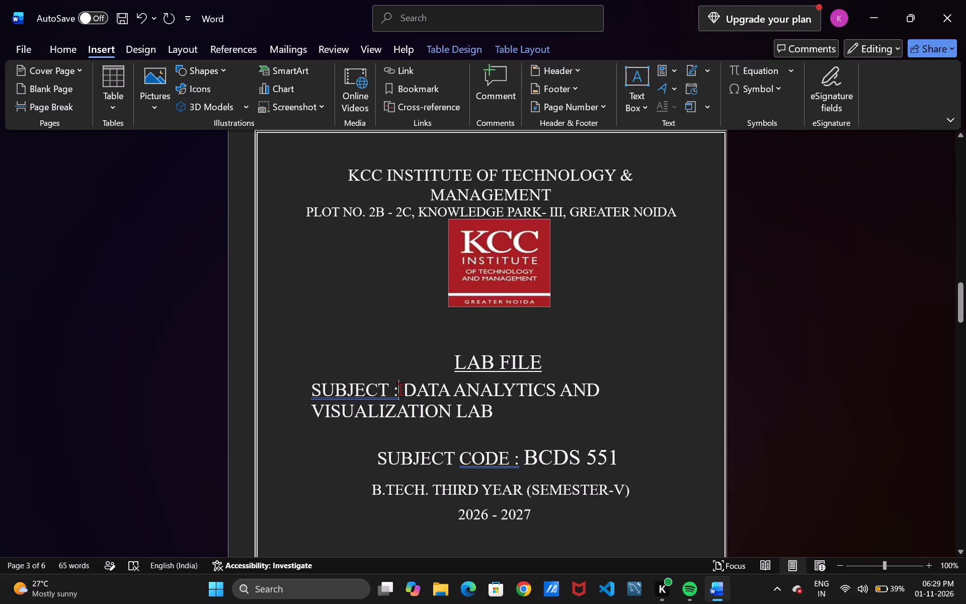
{"action": "key", "text": "m"}
{"action": "key", "text": "BackSpace"}
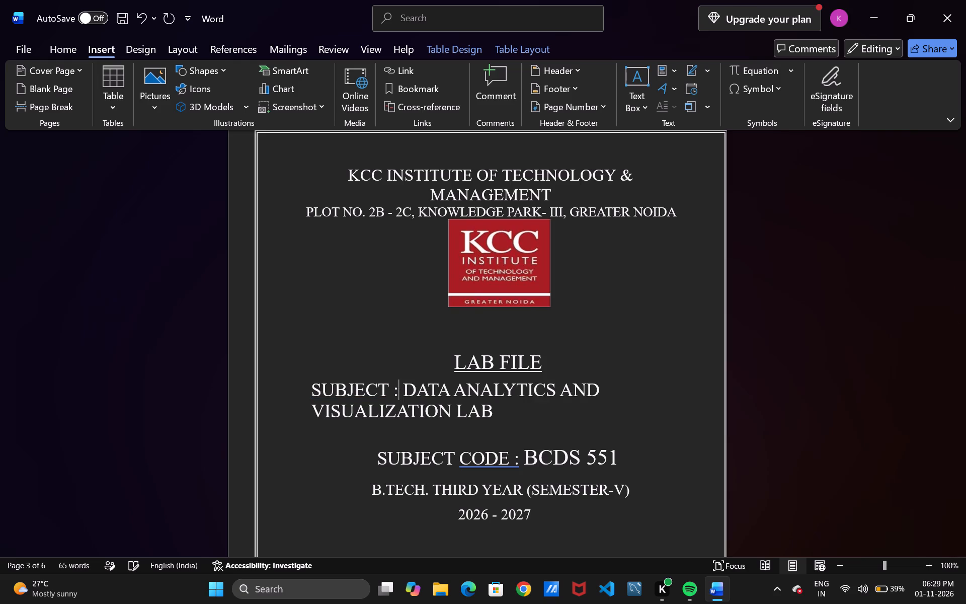
{"action": "key", "text": "space"}
{"action": "key", "text": "space"}
{"action": "key", "text": "space"}
{"action": "key", "text": "space"}
{"action": "key", "text": "space"}
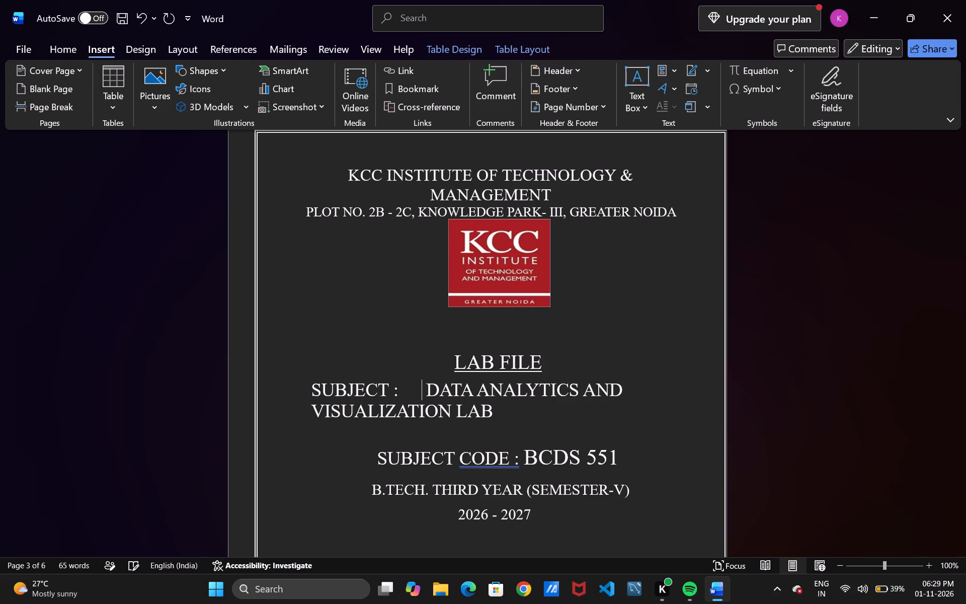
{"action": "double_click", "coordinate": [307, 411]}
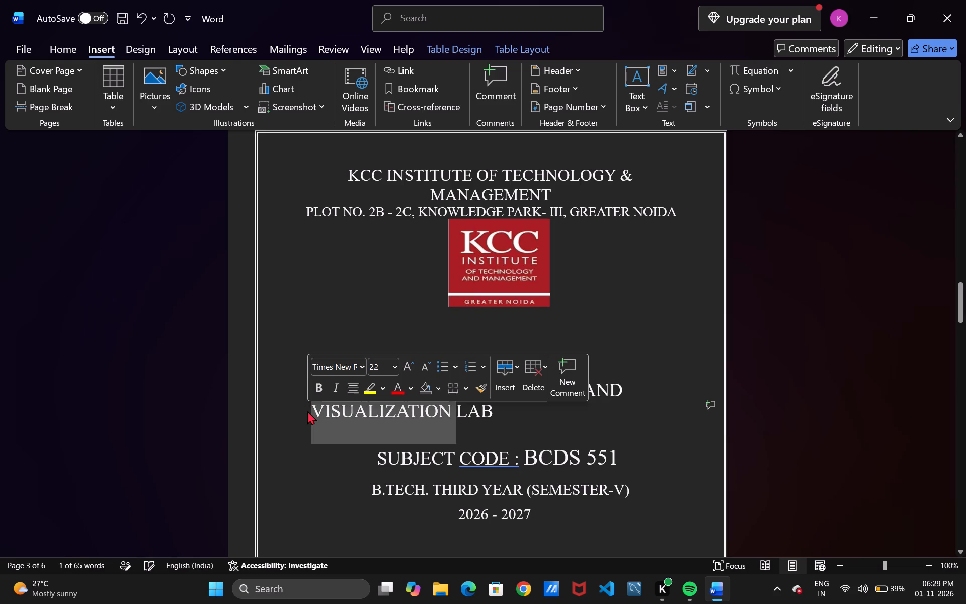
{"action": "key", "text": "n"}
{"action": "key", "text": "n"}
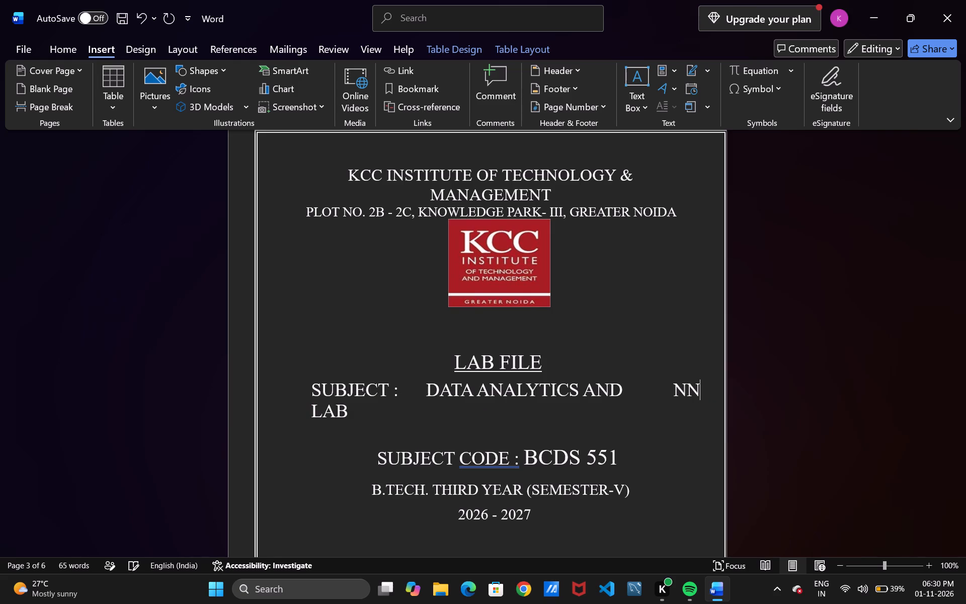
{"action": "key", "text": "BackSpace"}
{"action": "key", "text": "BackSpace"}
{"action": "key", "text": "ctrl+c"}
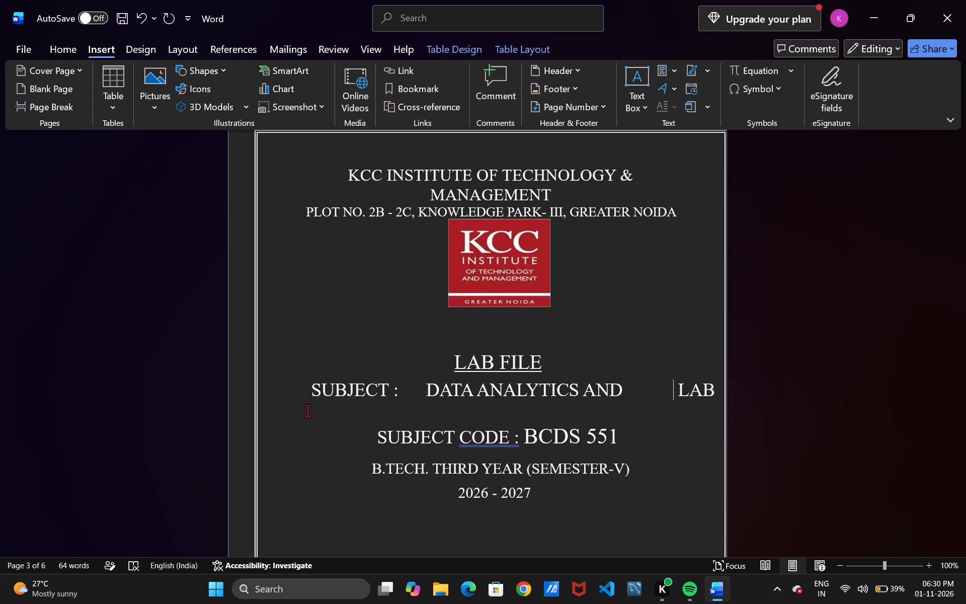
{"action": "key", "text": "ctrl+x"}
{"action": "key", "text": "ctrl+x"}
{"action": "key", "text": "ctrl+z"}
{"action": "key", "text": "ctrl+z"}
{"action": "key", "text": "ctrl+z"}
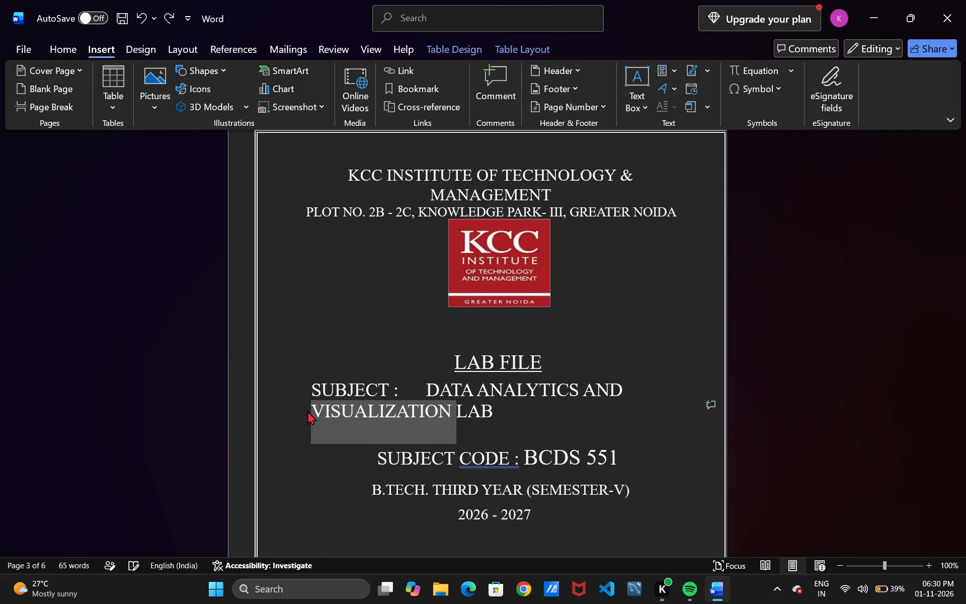
Delete the word VISUALIZATION from the subject line along with eight of the extra spaces before it.
{"action": "key", "text": "BackSpace"}
{"action": "key", "text": "BackSpace"}
{"action": "key", "text": "BackSpace"}
{"action": "key", "text": "BackSpace"}
{"action": "key", "text": "BackSpace"}
{"action": "key", "text": "BackSpace"}
{"action": "key", "text": "BackSpace"}
{"action": "key", "text": "BackSpace"}
{"action": "key", "text": "BackSpace"}
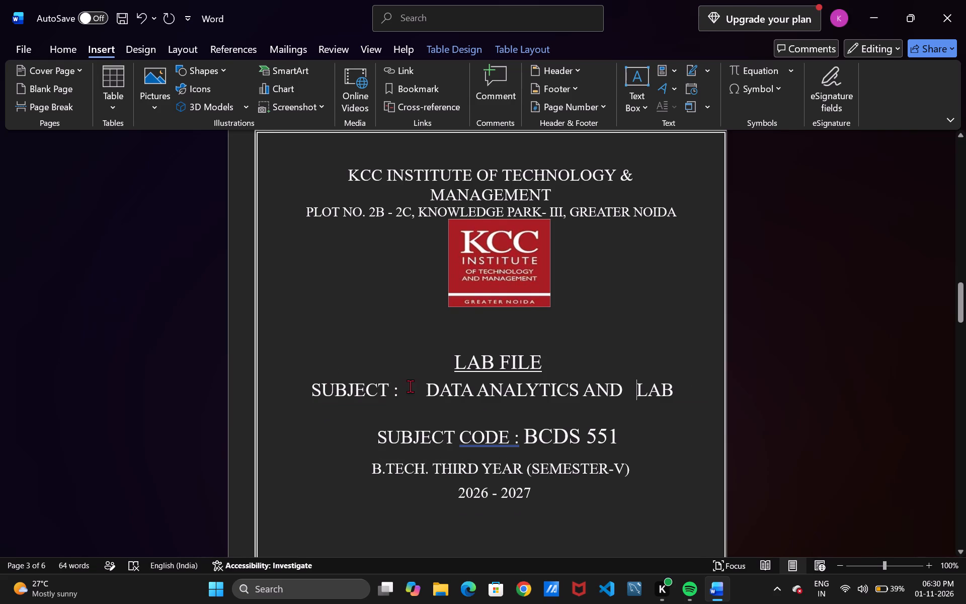
Remove four of the extra spaces before DATA in the subject line.
{"action": "left_click", "coordinate": [424, 391]}
{"action": "key", "text": "BackSpace"}
{"action": "key", "text": "BackSpace"}
{"action": "key", "text": "BackSpace"}
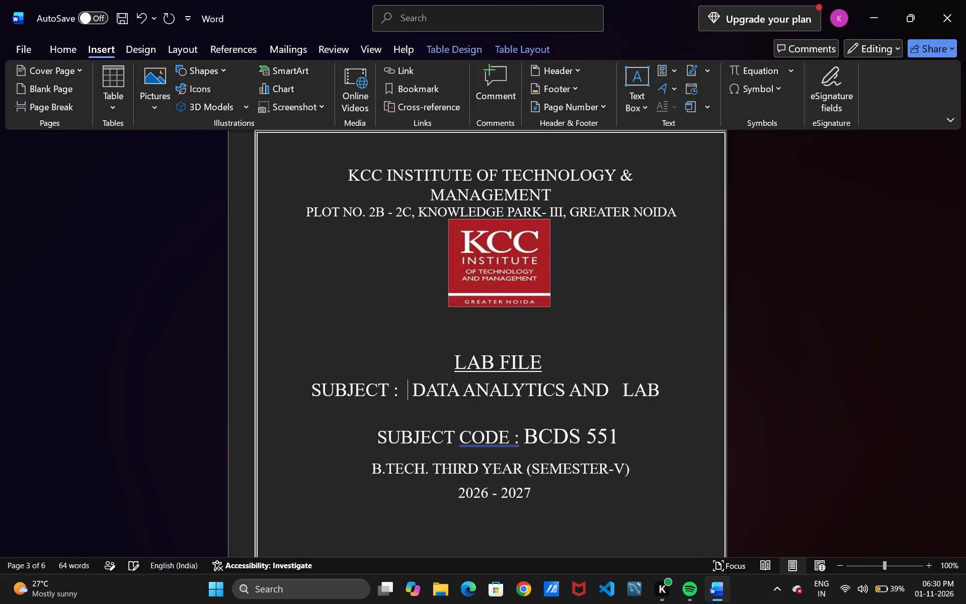
{"action": "key", "text": "BackSpace"}
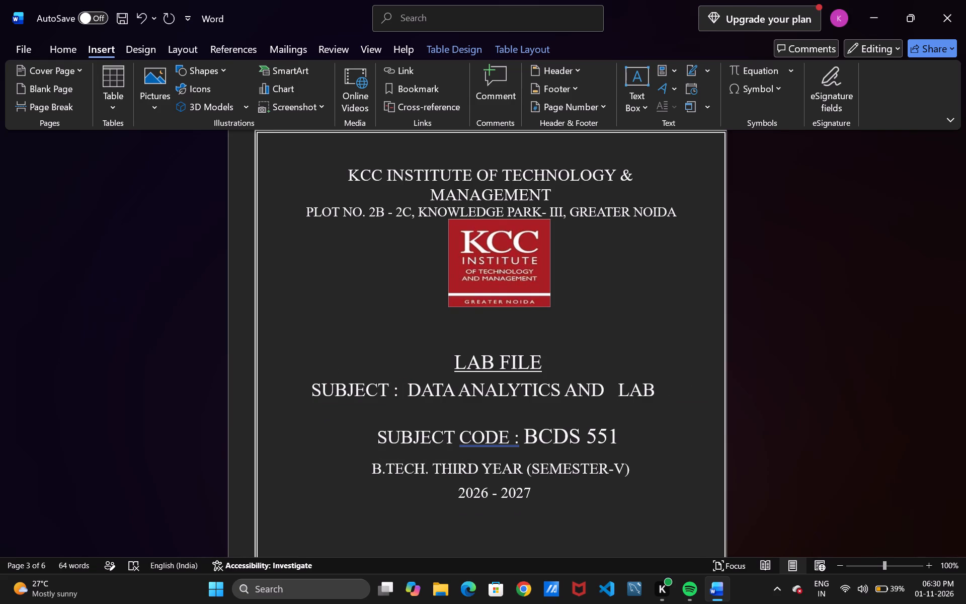
Insert the word VISUALIZATION followed by a space between AND and LAB in the subject line.
{"action": "left_click", "coordinate": [614, 378]}
{"action": "left_click", "coordinate": [609, 390]}
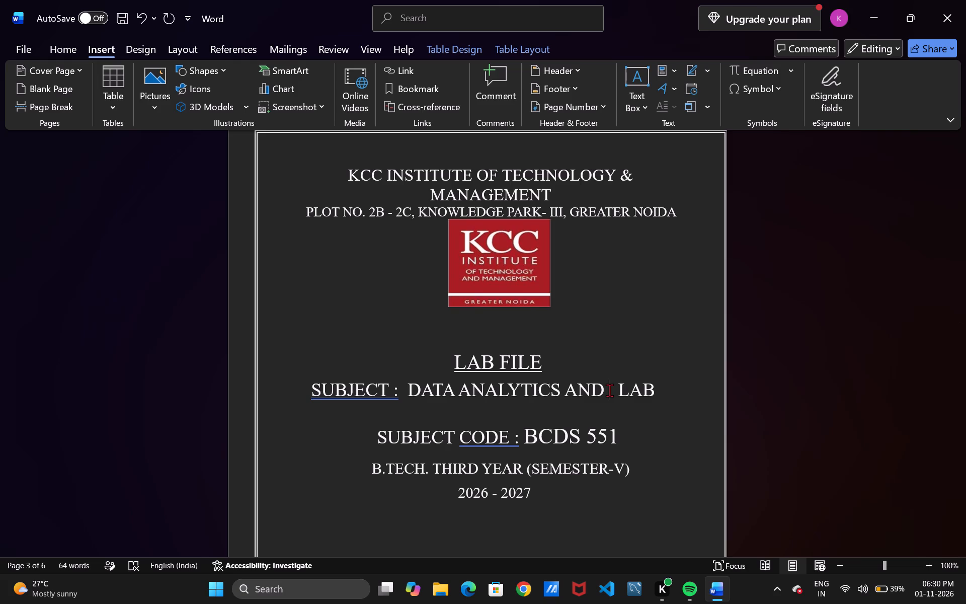
{"action": "left_click", "coordinate": [609, 390]}
{"action": "type", "text": "VI"}
{"action": "type", "text": "SU"}
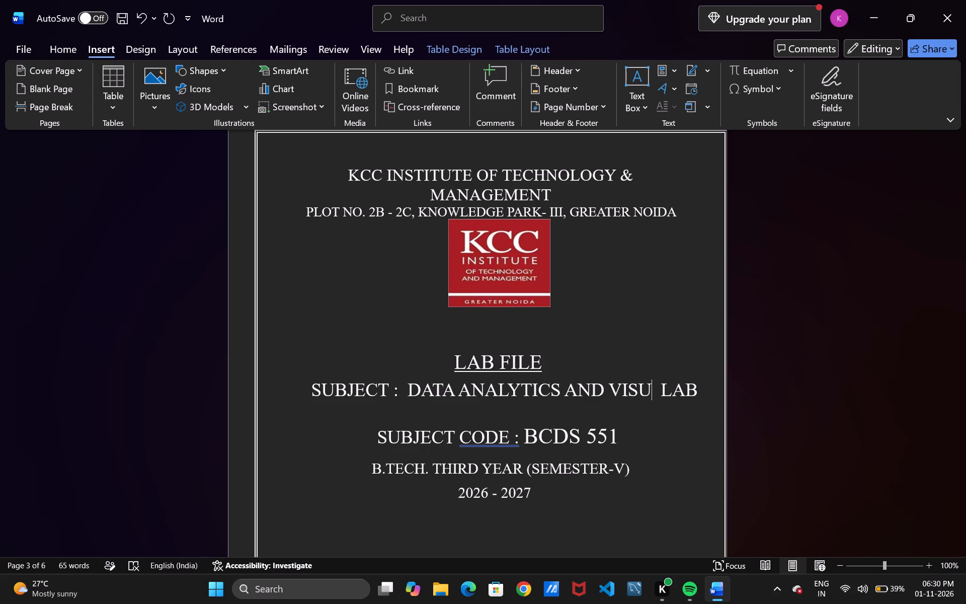
{"action": "type", "text": "ALIX"}
{"action": "key", "text": "BackSpace"}
{"action": "type", "text": "ZATION"}
{"action": "key", "text": "space"}
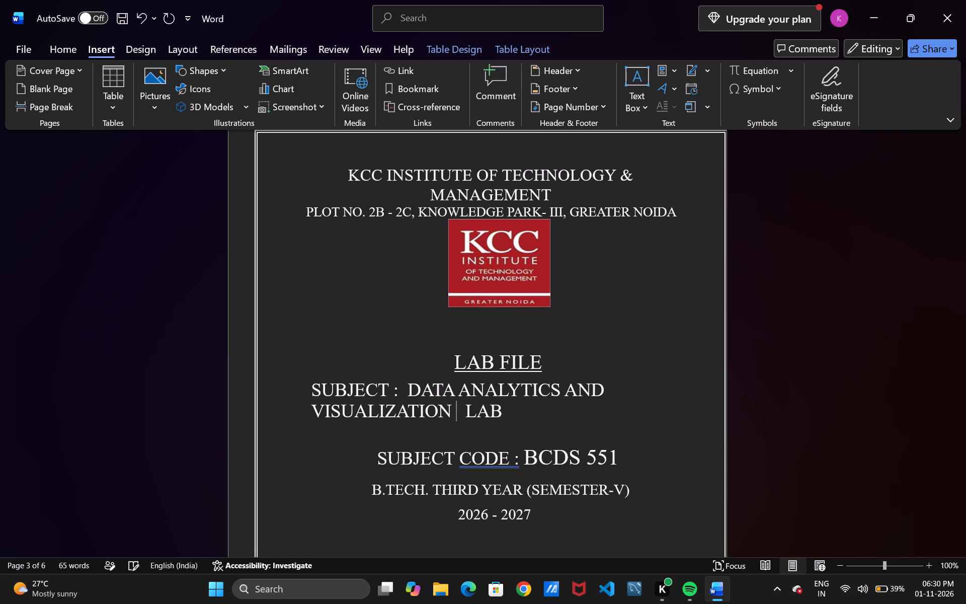
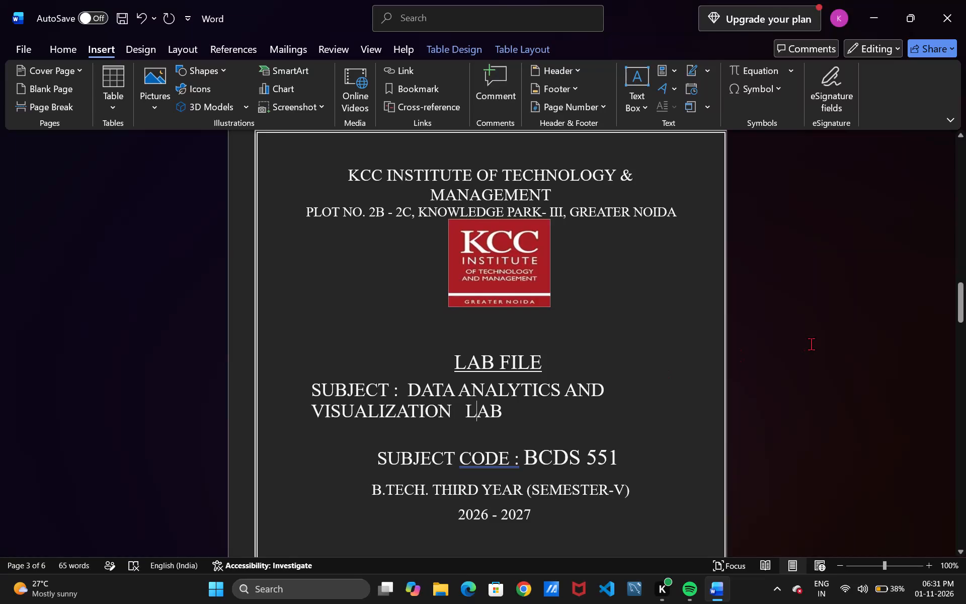
Try to push the wrapped word VISUALIZATION along by adding seven spaces and a tab after AND in the subject line.
{"action": "left_click", "coordinate": [618, 390]}
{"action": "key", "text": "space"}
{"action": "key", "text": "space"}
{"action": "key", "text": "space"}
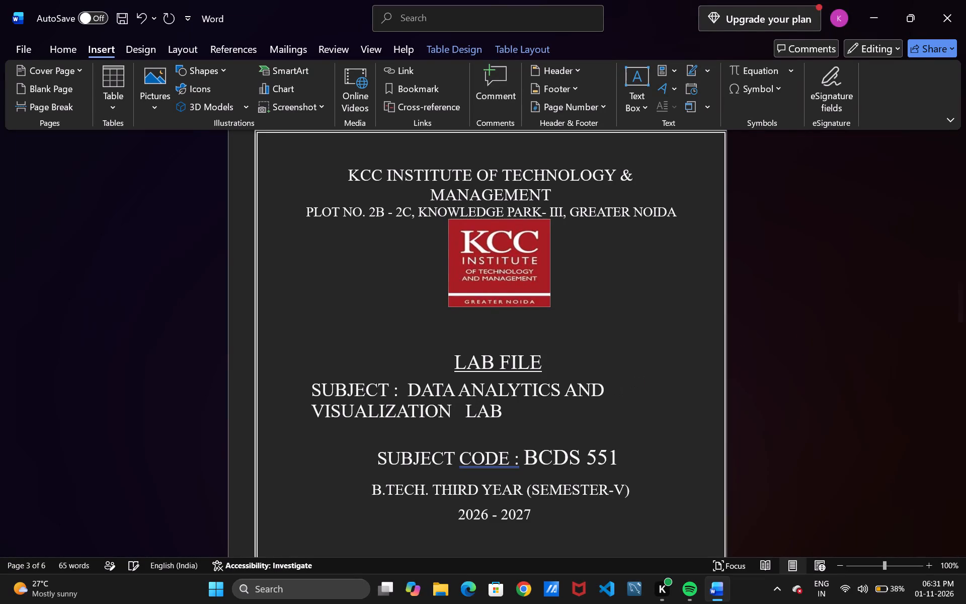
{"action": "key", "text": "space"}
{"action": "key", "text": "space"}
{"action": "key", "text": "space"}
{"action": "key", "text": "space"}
{"action": "key", "text": "Tab"}
Insert six spaces directly before VISUALIZATION in the subject line.
{"action": "scroll", "coordinate": [618, 391], "scroll_direction": "up", "scroll_amount": 15}
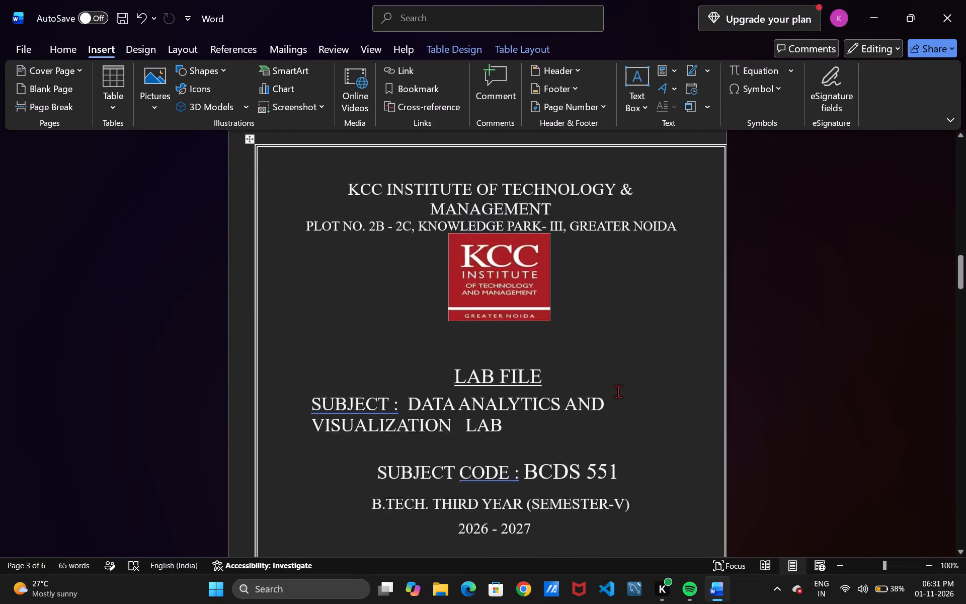
{"action": "scroll", "coordinate": [618, 391], "scroll_direction": "up", "scroll_amount": 1}
{"action": "scroll", "coordinate": [618, 391], "scroll_direction": "down", "scroll_amount": 2}
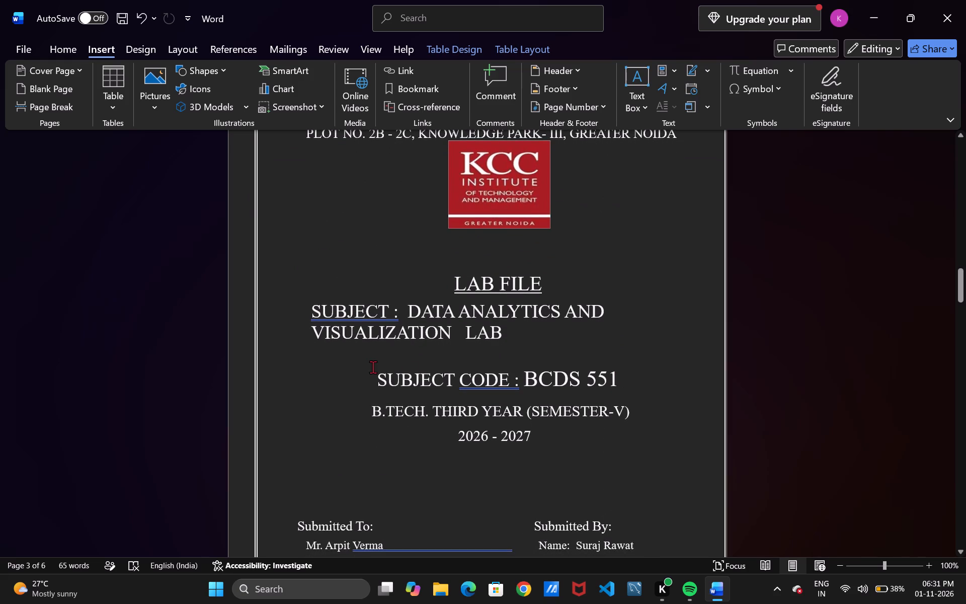
{"action": "left_click", "coordinate": [310, 333]}
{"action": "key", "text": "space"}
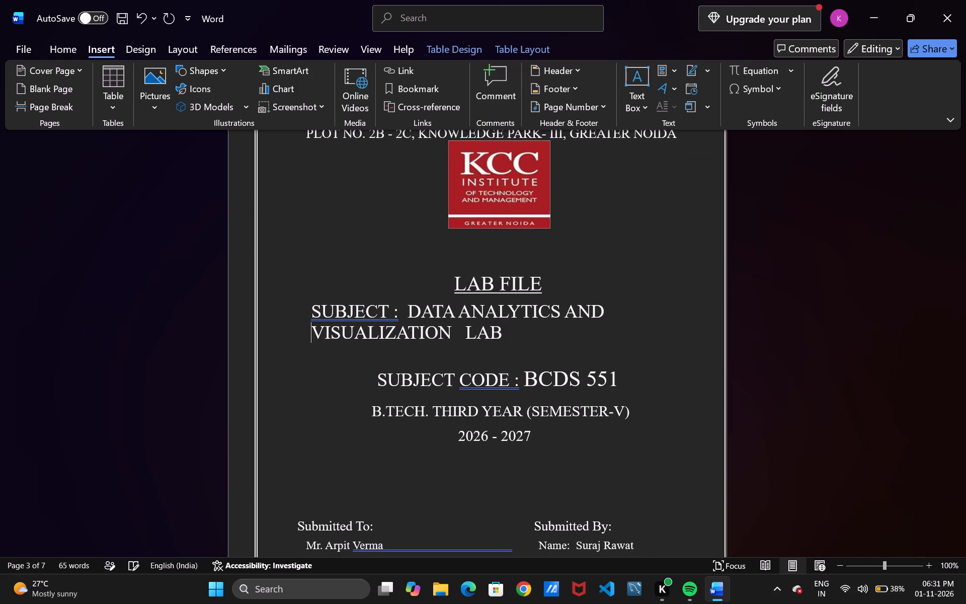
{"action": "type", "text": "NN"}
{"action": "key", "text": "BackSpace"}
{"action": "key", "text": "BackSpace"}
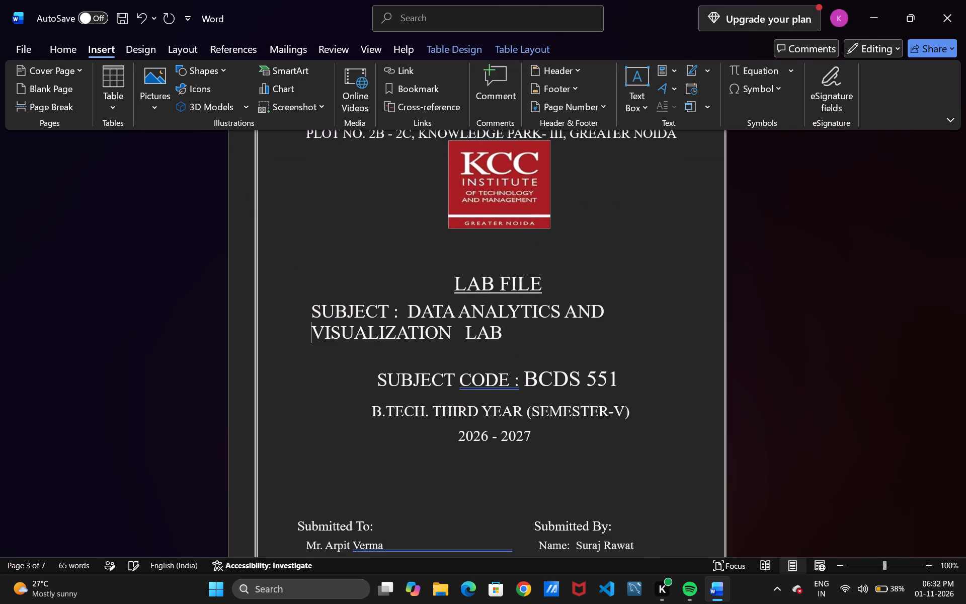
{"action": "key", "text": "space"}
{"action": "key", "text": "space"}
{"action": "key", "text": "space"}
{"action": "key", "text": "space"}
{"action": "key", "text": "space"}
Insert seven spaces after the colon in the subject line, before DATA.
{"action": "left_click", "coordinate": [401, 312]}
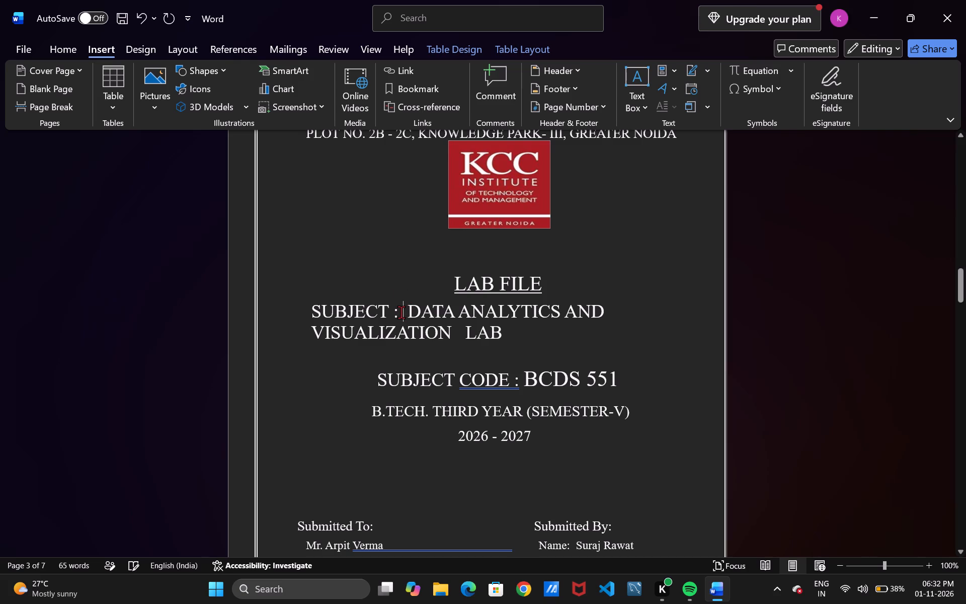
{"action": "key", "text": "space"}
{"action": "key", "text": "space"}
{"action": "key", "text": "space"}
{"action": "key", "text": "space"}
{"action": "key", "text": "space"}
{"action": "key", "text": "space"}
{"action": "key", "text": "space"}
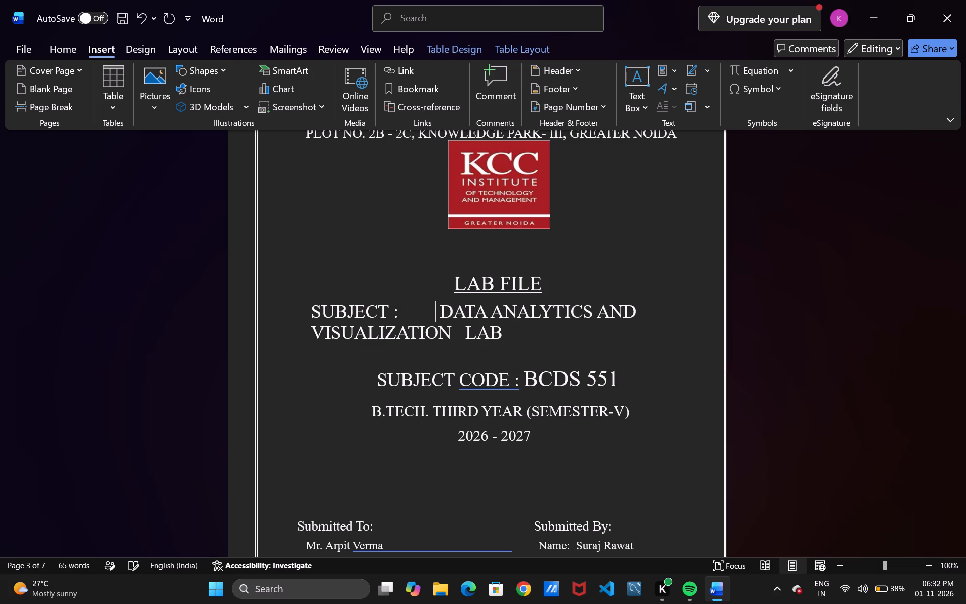
Insert 21 spaces inside VISUALIZATION, between VIS and UALIZATION, in the subject line.
{"action": "left_click", "coordinate": [340, 329]}
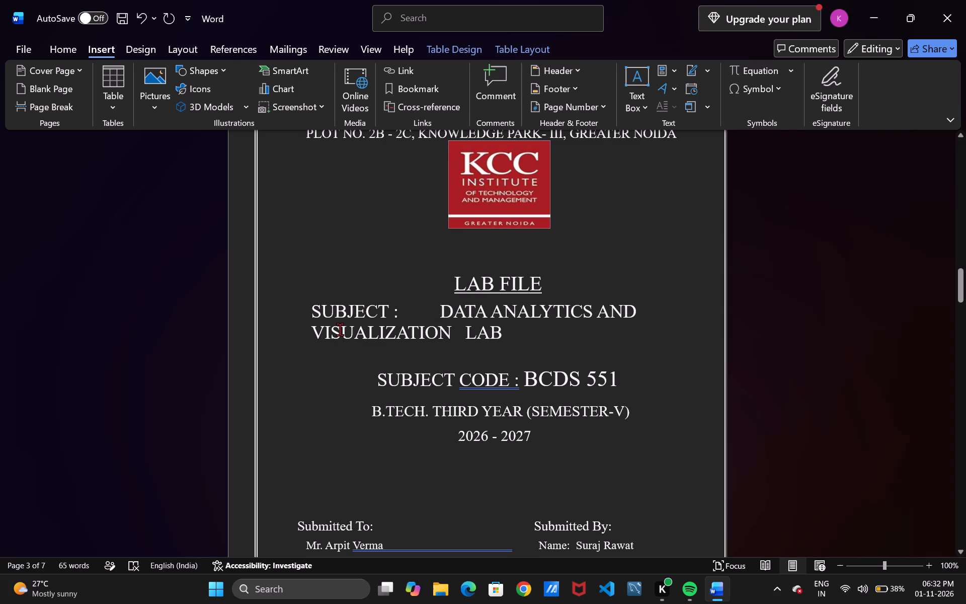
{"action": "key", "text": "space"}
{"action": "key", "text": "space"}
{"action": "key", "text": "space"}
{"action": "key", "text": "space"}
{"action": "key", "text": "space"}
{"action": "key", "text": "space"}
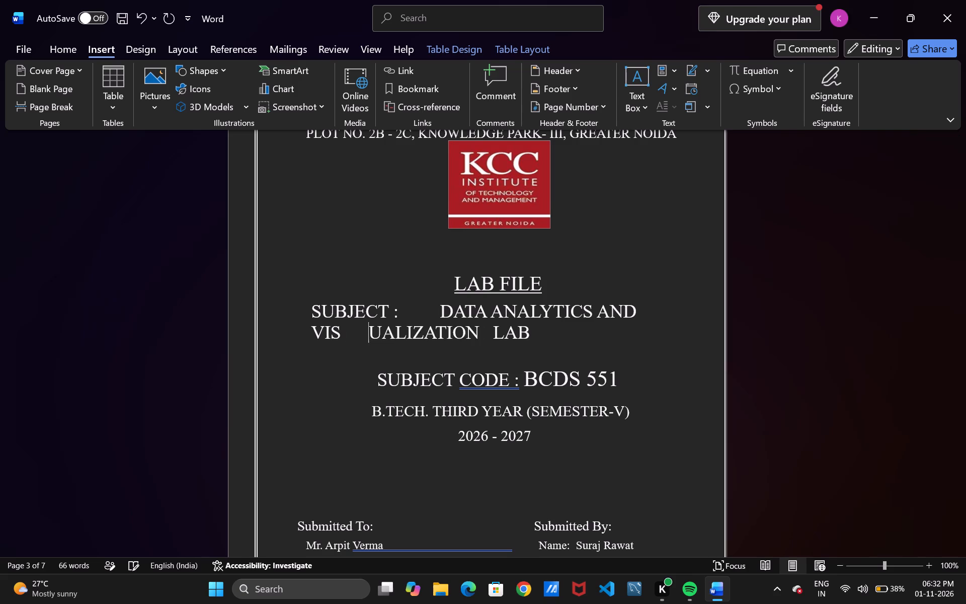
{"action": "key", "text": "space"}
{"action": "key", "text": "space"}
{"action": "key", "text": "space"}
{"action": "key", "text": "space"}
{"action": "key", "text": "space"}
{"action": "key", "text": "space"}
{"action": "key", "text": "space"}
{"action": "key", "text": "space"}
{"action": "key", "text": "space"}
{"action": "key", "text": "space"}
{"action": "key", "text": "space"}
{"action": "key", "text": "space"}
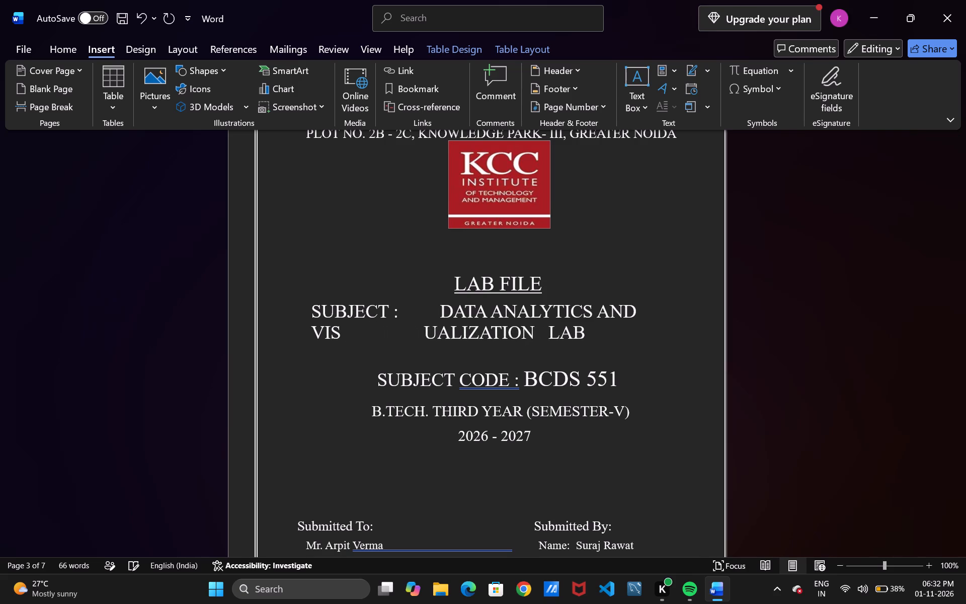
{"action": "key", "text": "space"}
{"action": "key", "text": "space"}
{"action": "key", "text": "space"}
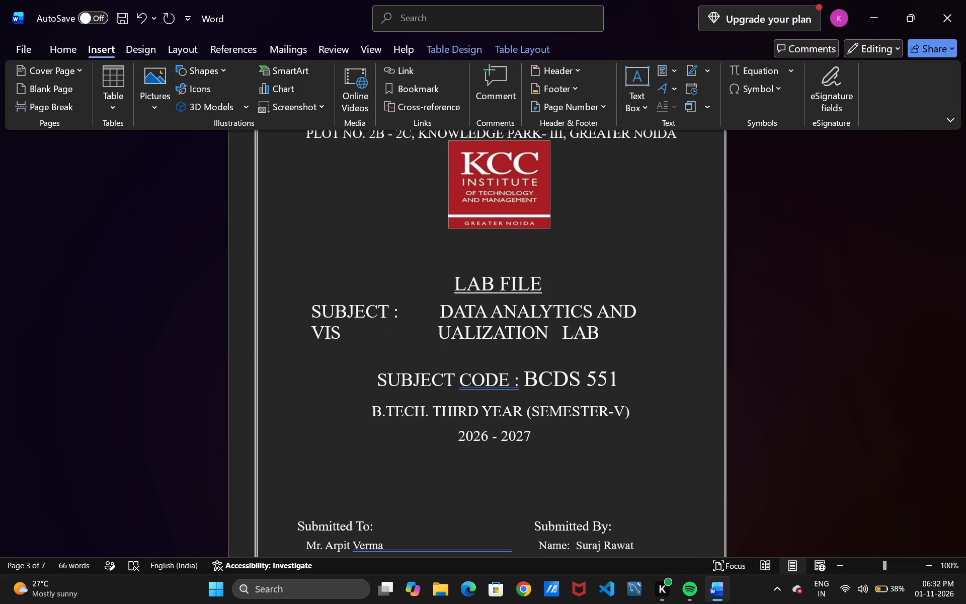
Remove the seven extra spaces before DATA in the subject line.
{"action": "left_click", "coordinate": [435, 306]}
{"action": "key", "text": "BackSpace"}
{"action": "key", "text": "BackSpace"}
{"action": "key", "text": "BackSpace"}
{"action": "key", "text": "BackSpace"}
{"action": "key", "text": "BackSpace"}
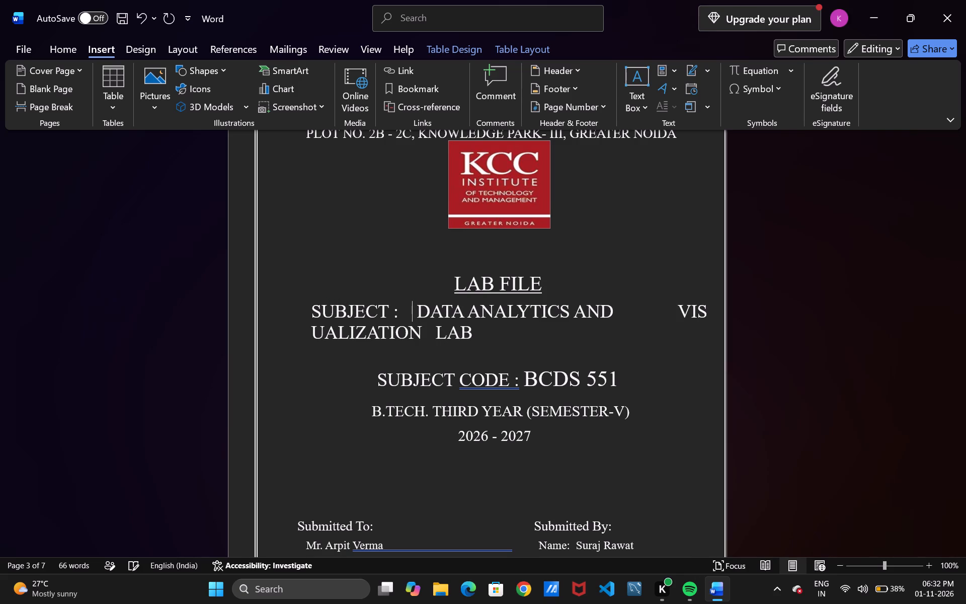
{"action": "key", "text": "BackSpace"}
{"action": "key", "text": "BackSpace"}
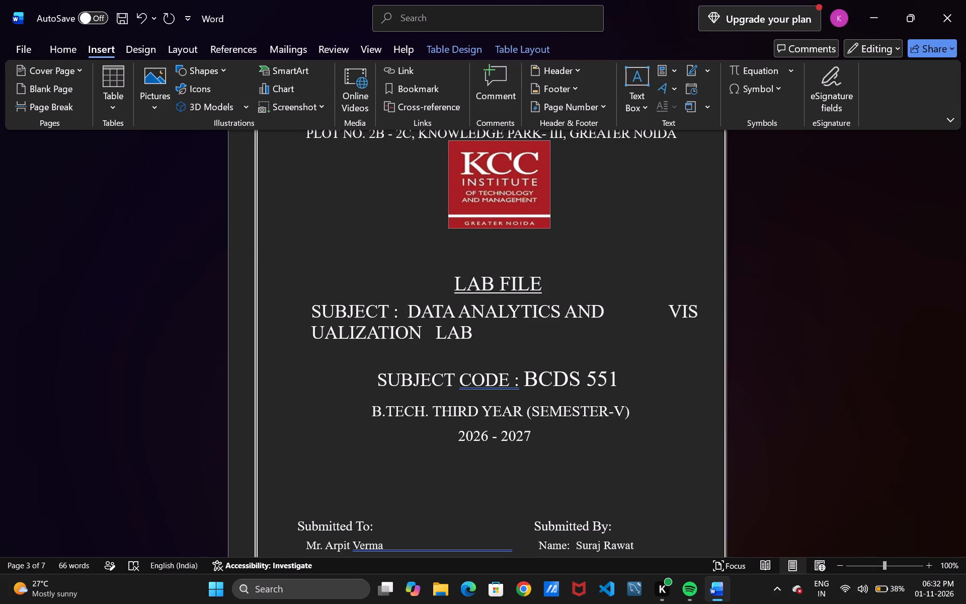
Insert six more spaces after AND in the subject line, ahead of VIS.
{"action": "left_click", "coordinate": [622, 309]}
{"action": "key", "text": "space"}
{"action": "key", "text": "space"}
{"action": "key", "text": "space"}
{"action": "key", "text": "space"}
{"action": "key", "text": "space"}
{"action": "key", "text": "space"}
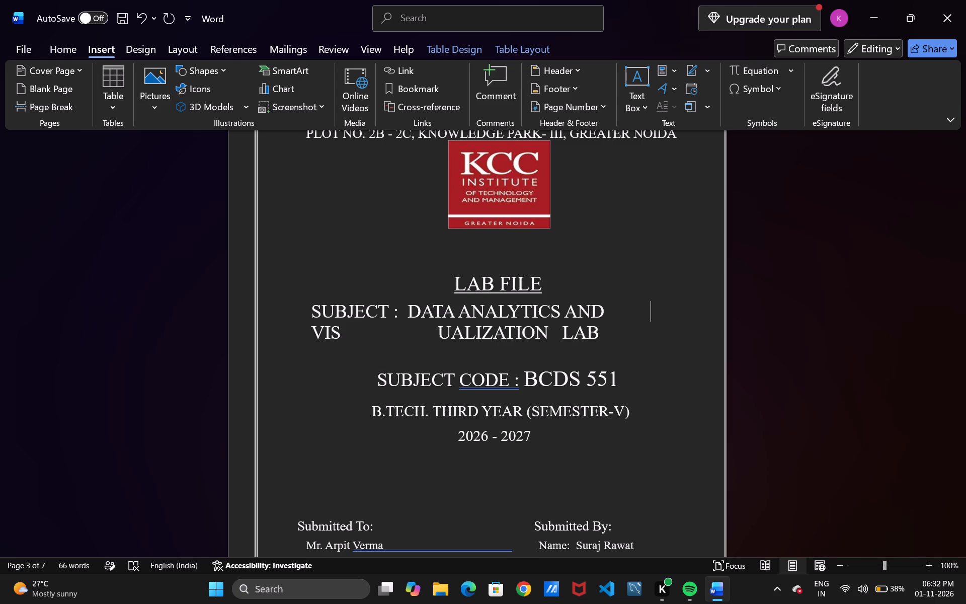
Insert six more spaces in the gap between VIS and UALIZATION.
{"action": "left_click", "coordinate": [431, 337]}
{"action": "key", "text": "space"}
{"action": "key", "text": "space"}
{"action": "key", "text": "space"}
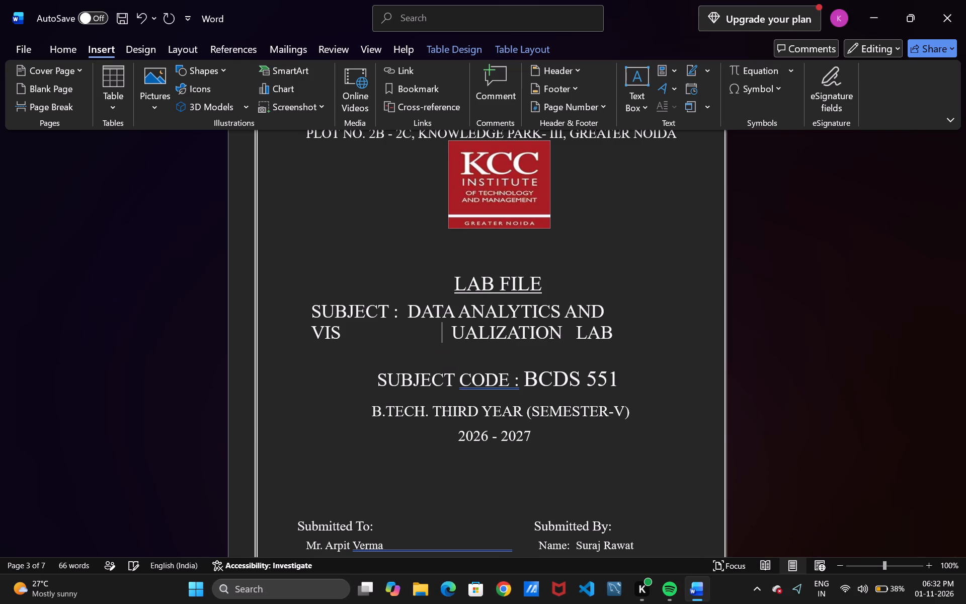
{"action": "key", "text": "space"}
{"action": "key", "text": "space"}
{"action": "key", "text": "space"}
Delete the detached letters VIS from the subject line.
{"action": "left_click", "coordinate": [341, 327]}
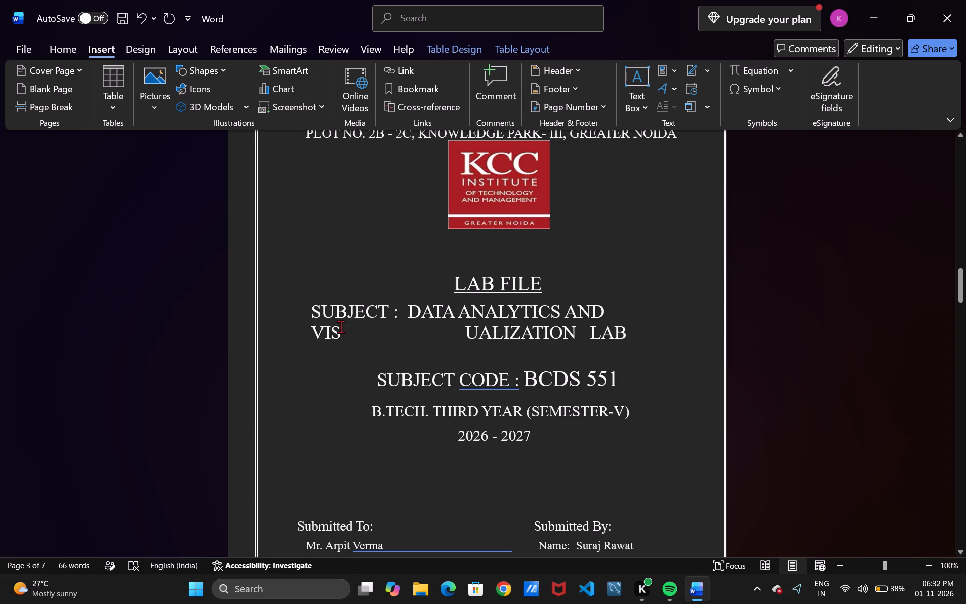
{"action": "key", "text": "BackSpace"}
{"action": "key", "text": "BackSpace"}
{"action": "key", "text": "BackSpace"}
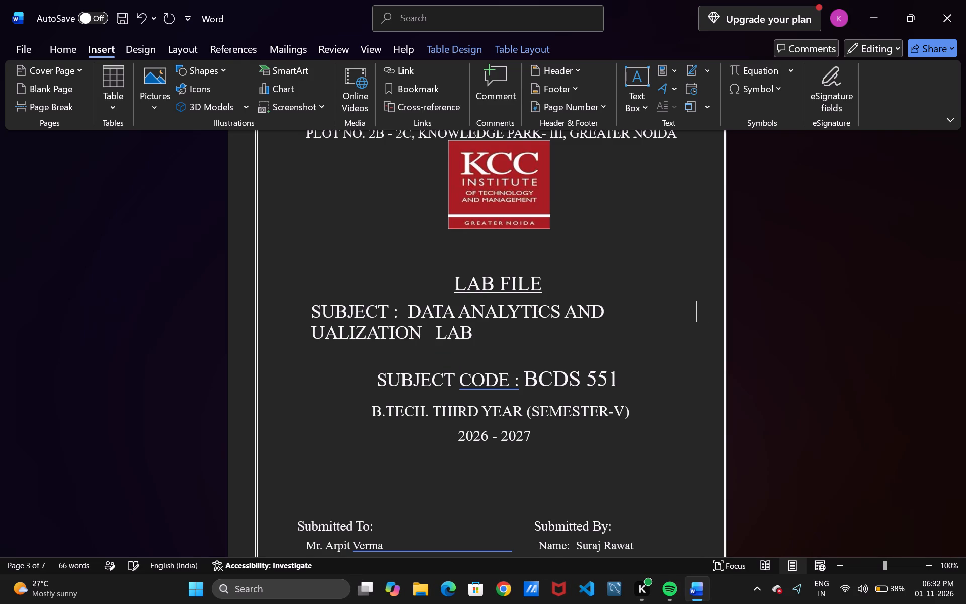
Add 39 spaces where VIS was and break UALIZATION LAB onto a new paragraph below DATA ANALYTICS AND.
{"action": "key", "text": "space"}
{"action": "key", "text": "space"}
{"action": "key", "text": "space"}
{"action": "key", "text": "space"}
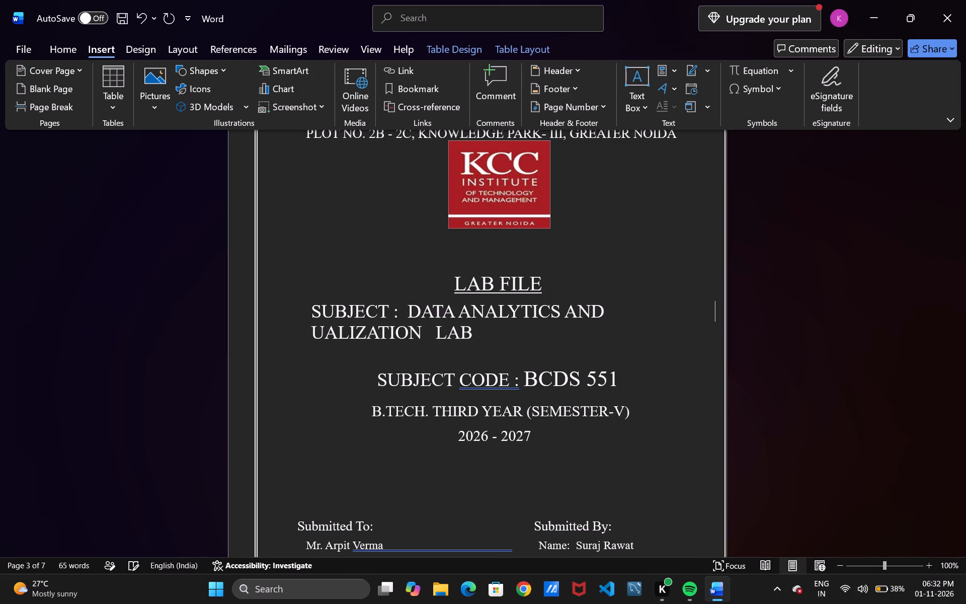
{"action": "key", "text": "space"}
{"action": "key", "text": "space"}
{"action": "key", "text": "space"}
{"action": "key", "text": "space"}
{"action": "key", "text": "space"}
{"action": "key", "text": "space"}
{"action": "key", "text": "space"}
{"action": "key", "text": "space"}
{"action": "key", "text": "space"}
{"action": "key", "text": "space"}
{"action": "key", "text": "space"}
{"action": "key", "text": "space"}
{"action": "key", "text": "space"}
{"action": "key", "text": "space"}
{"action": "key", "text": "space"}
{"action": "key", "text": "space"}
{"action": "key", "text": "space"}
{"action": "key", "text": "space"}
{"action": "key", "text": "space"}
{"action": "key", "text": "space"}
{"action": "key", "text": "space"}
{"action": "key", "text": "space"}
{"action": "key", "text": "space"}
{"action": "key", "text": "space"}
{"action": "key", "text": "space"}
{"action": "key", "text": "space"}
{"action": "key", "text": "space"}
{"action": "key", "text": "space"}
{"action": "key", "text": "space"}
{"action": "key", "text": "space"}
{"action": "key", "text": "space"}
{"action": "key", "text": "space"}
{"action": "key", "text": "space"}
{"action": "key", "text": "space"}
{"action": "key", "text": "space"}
{"action": "key", "text": "Return"}
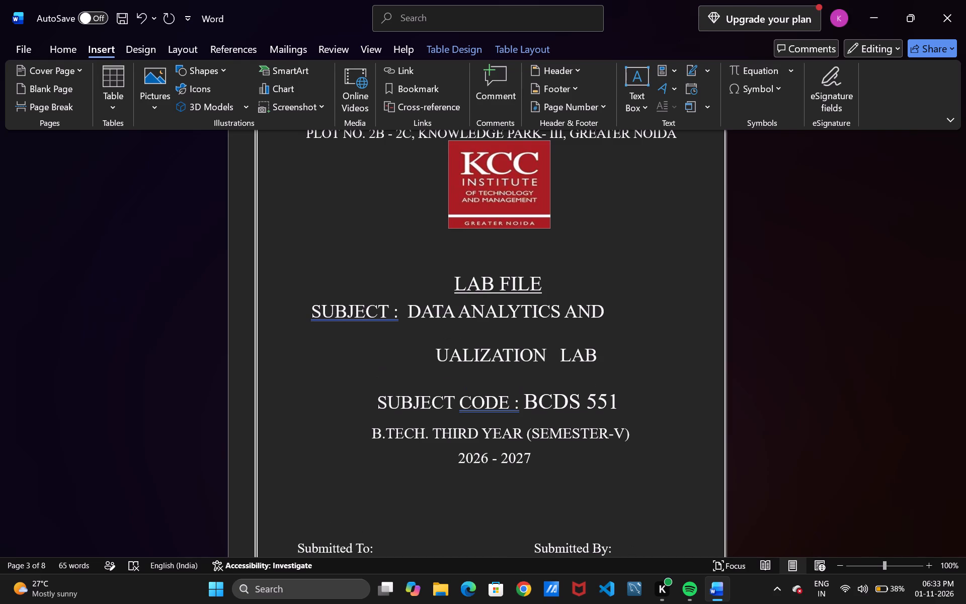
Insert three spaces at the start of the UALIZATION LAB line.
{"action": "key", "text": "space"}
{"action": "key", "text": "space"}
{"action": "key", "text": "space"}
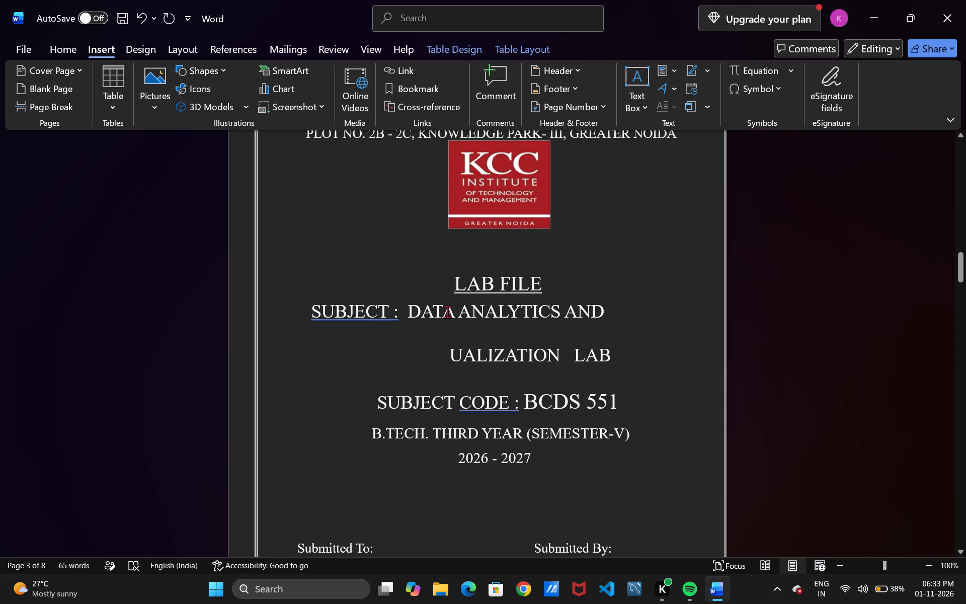
Remove the spaces and paragraph break before UALIZATION LAB so it starts directly beneath SUBJECT in the same paragraph.
{"action": "left_click", "coordinate": [441, 355]}
{"action": "key", "text": "BackSpace"}
{"action": "left_click", "coordinate": [467, 339]}
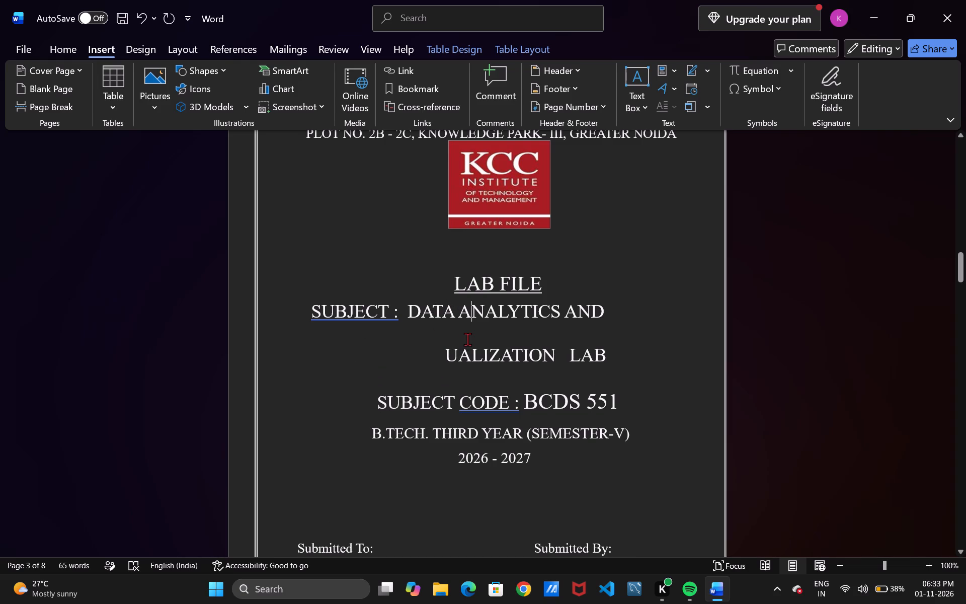
{"action": "left_click_drag", "start_coordinate": [460, 333], "coordinate": [468, 341]}
{"action": "left_click", "coordinate": [422, 352]}
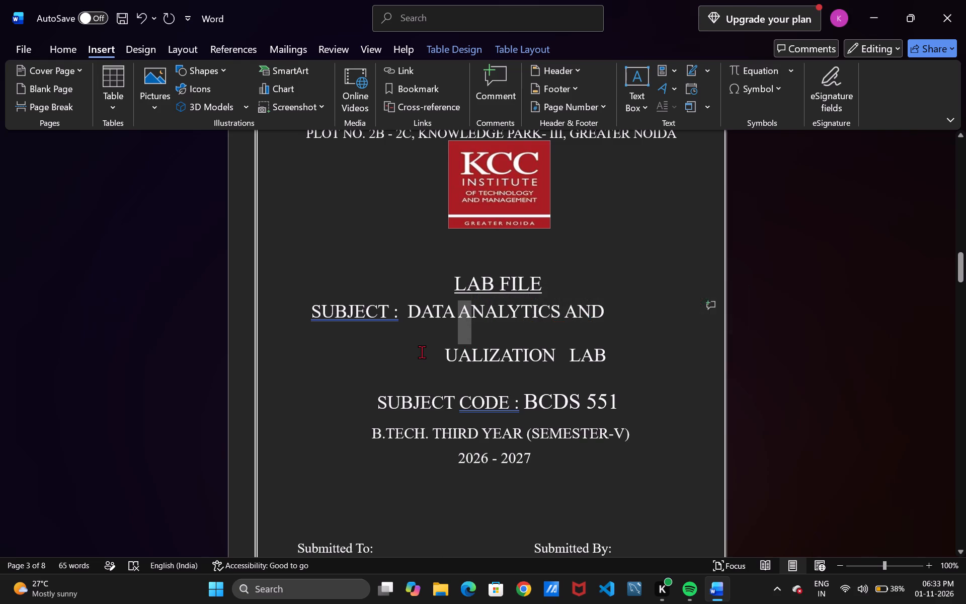
{"action": "left_click", "coordinate": [445, 349]}
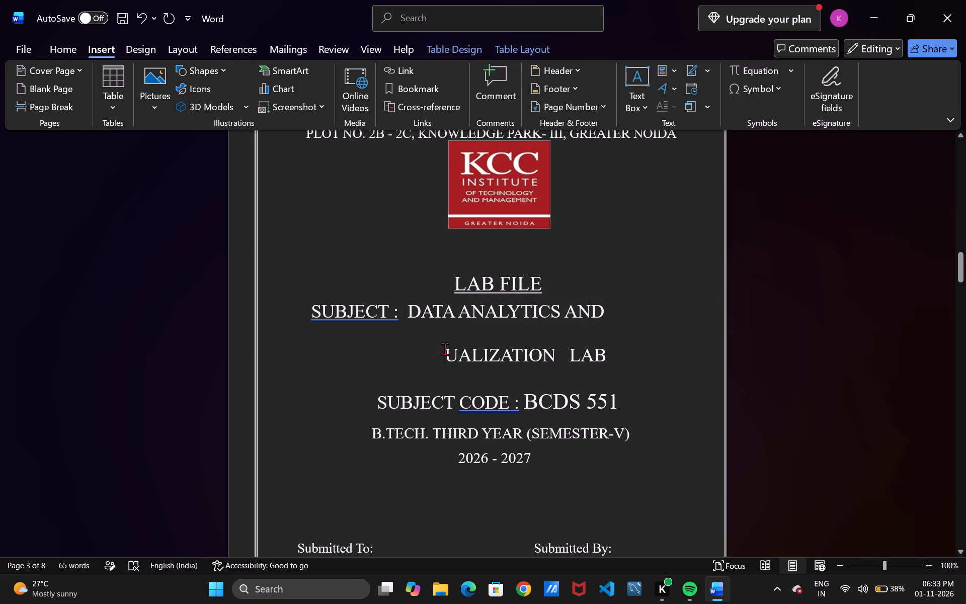
{"action": "key", "text": "BackSpace"}
{"action": "key", "text": "BackSpace"}
{"action": "key", "text": "BackSpace"}
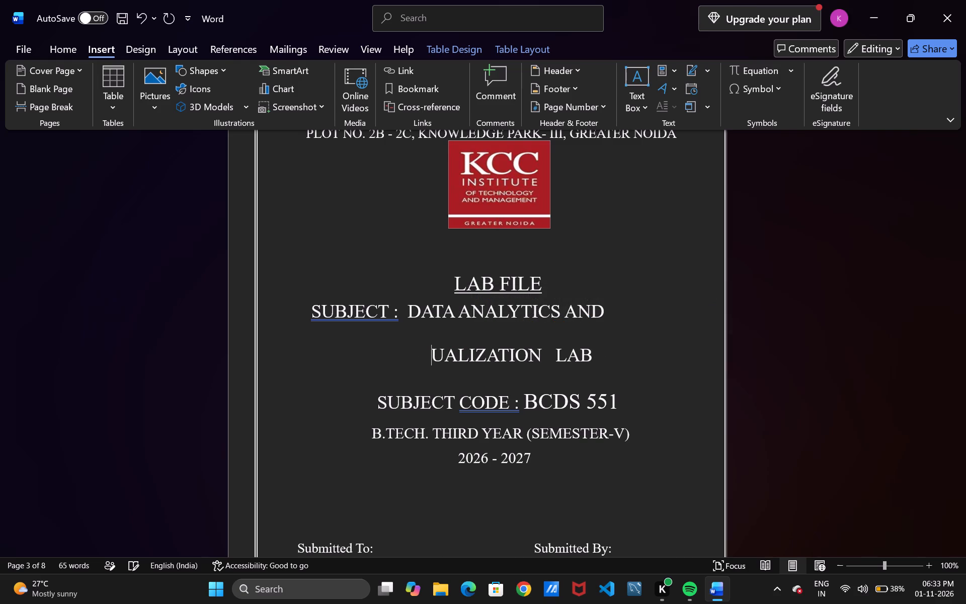
{"action": "key", "text": "BackSpace"}
{"action": "key", "text": "BackSpace"}
{"action": "key", "text": "BackSpace"}
{"action": "key", "text": "BackSpace"}
{"action": "key", "text": "BackSpace"}
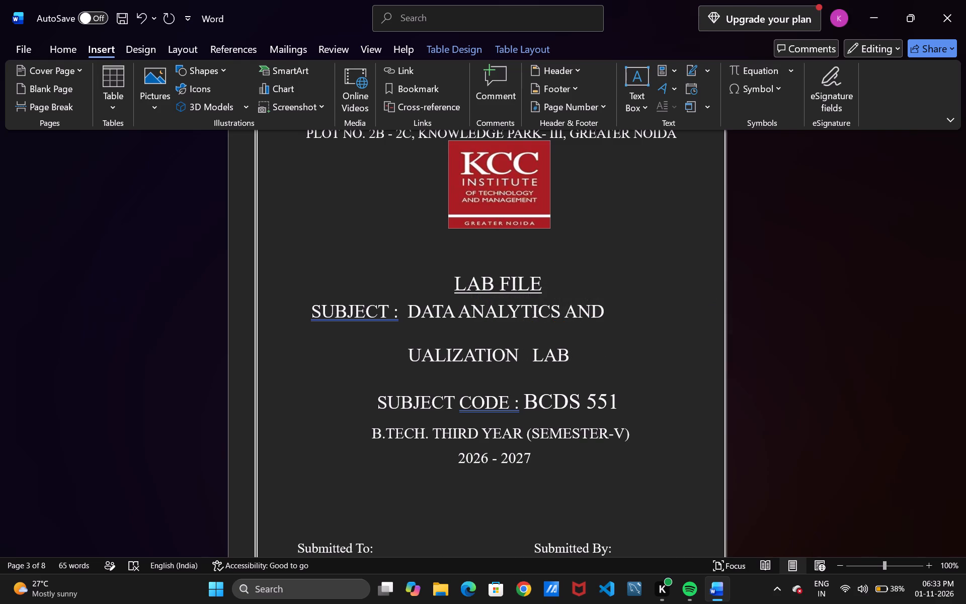
{"action": "key", "text": "BackSpace"}
{"action": "key", "text": "BackSpace"}
{"action": "key", "text": "BackSpace"}
{"action": "key", "text": "BackSpace"}
{"action": "key", "text": "BackSpace"}
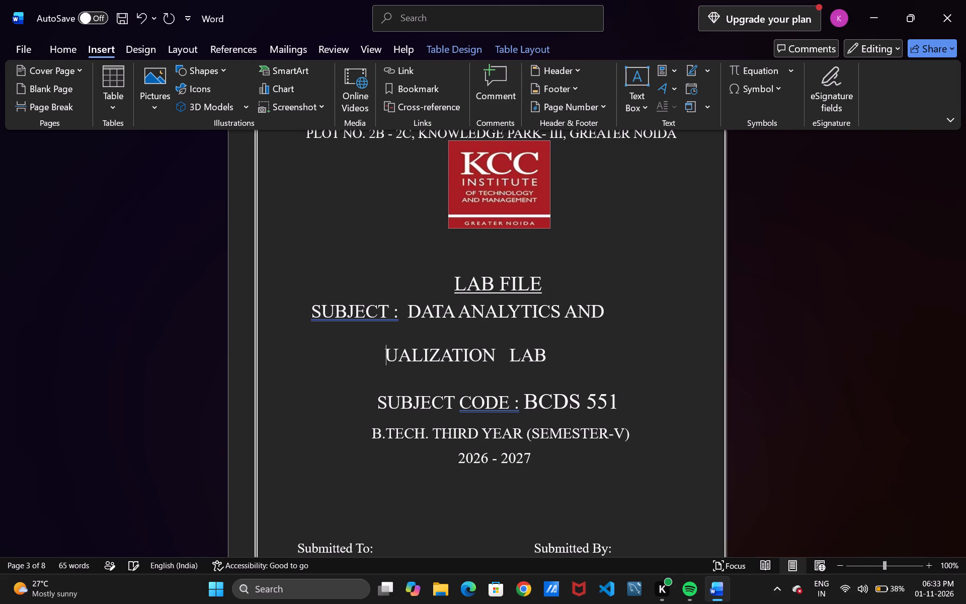
{"action": "key", "text": "BackSpace"}
{"action": "key", "text": "BackSpace"}
{"action": "key", "text": "BackSpace"}
{"action": "key", "text": "backslash"}
{"action": "key", "text": "BackSpace"}
{"action": "key", "text": "BackSpace"}
{"action": "key", "text": "BackSpace"}
{"action": "key", "text": "BackSpace"}
{"action": "key", "text": "BackSpace"}
{"action": "key", "text": "BackSpace"}
{"action": "key", "text": "BackSpace"}
{"action": "key", "text": "BackSpace"}
{"action": "key", "text": "BackSpace"}
{"action": "key", "text": "BackSpace"}
{"action": "key", "text": "BackSpace"}
{"action": "key", "text": "BackSpace"}
{"action": "key", "text": "BackSpace"}
{"action": "key", "text": "BackSpace"}
{"action": "key", "text": "BackSpace"}
{"action": "key", "text": "BackSpace"}
{"action": "key", "text": "BackSpace"}
{"action": "key", "text": "BackSpace"}
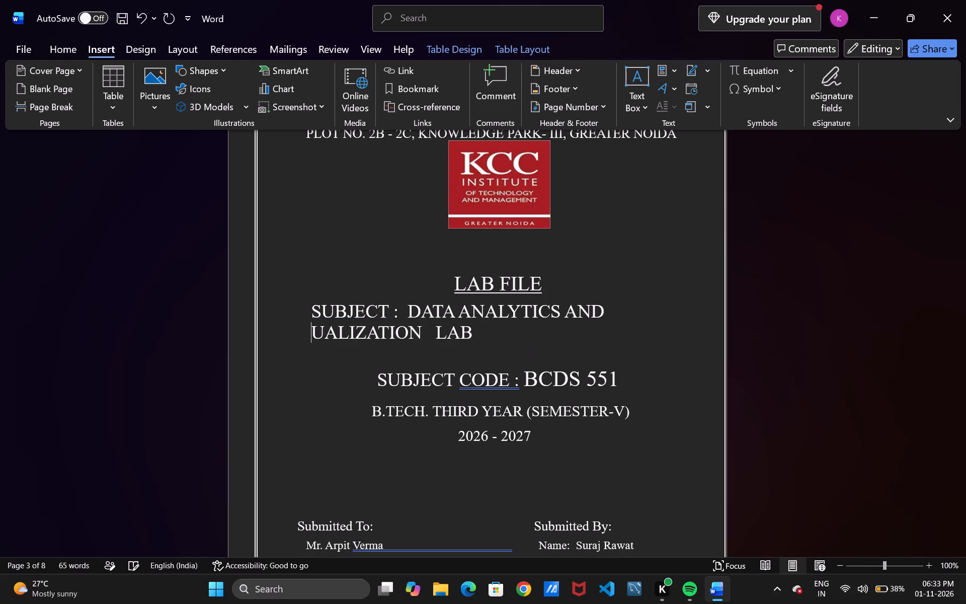
Indent the UALIZATION LAB line with a leading period and spaces, and add VIS to make it read VISUALIZATION LAB.
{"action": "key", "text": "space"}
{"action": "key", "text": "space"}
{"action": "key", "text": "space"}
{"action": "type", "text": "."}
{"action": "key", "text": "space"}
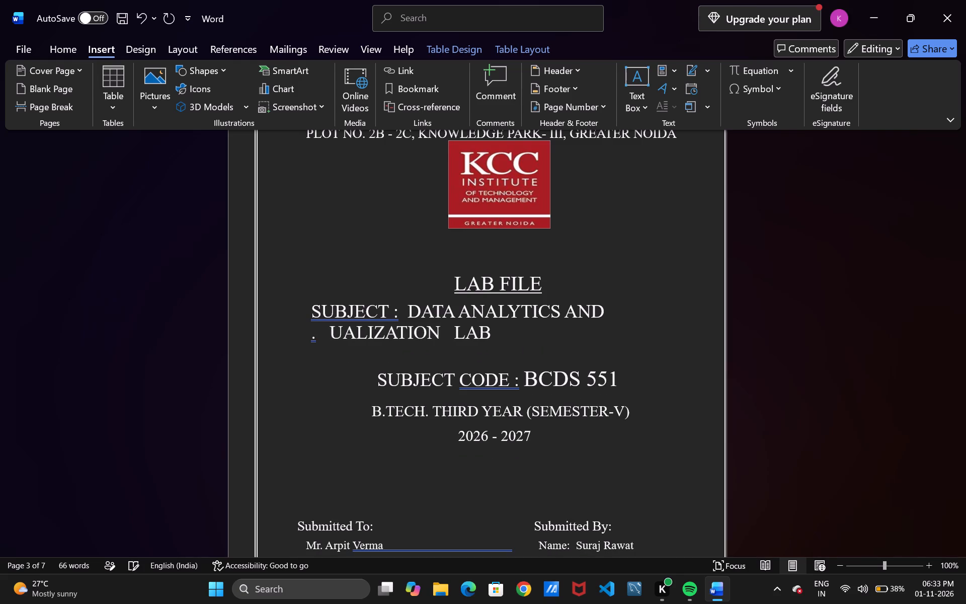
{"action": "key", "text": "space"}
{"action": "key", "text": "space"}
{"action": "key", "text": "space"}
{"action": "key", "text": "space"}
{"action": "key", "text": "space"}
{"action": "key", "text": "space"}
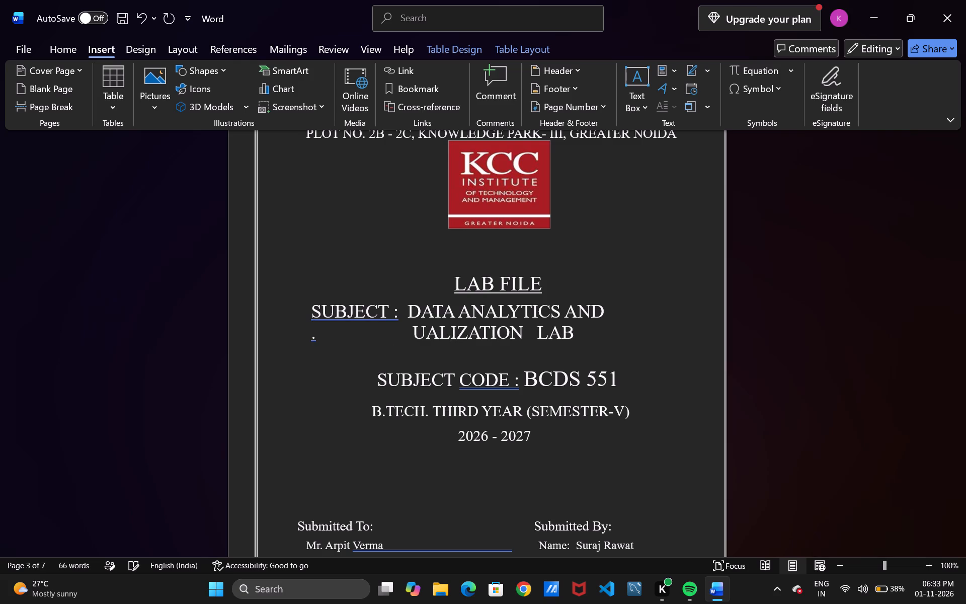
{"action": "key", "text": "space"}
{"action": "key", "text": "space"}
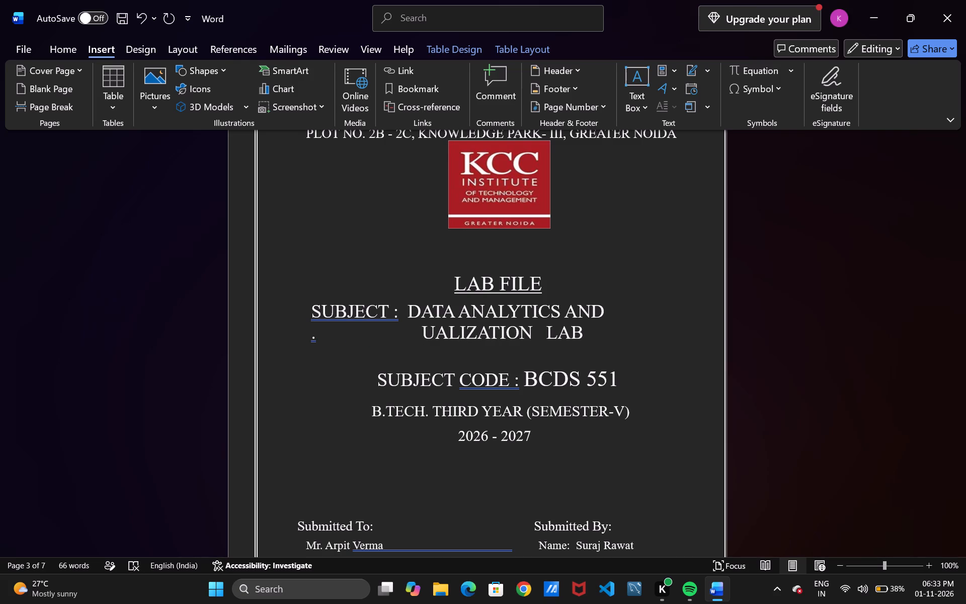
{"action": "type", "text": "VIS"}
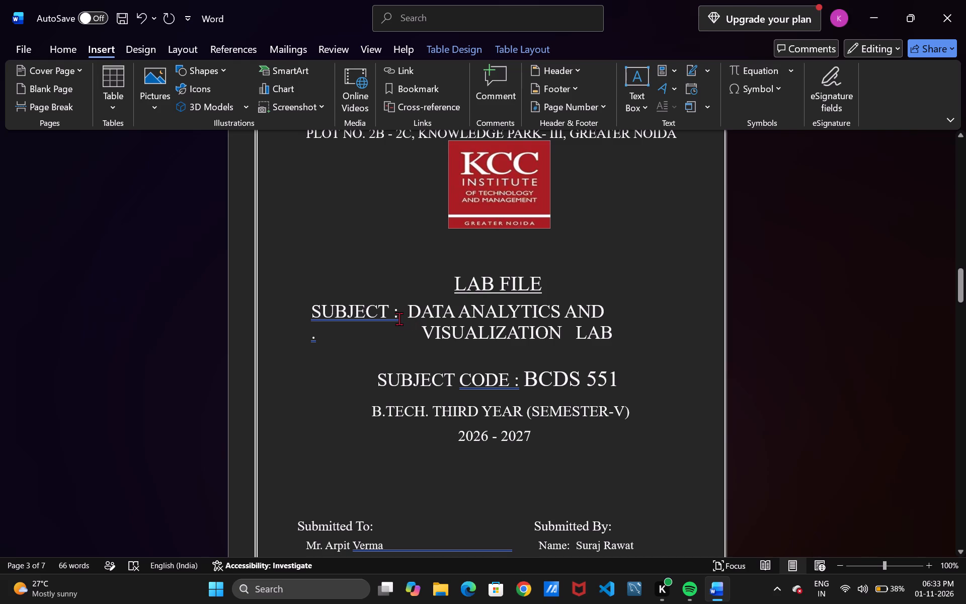
Insert 11 more spaces before VISUALIZATION LAB to shift it further along its line.
{"action": "left_click", "coordinate": [415, 327]}
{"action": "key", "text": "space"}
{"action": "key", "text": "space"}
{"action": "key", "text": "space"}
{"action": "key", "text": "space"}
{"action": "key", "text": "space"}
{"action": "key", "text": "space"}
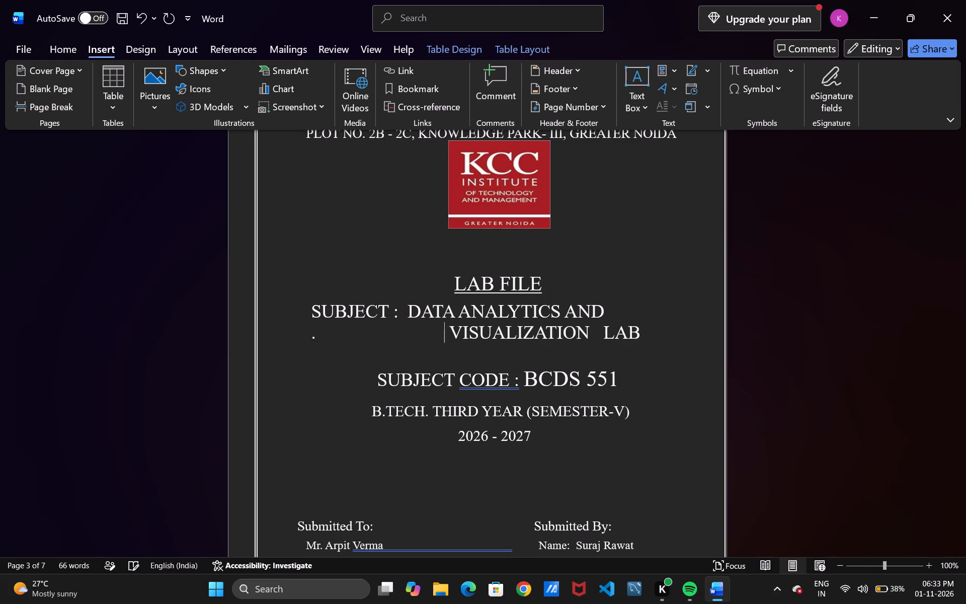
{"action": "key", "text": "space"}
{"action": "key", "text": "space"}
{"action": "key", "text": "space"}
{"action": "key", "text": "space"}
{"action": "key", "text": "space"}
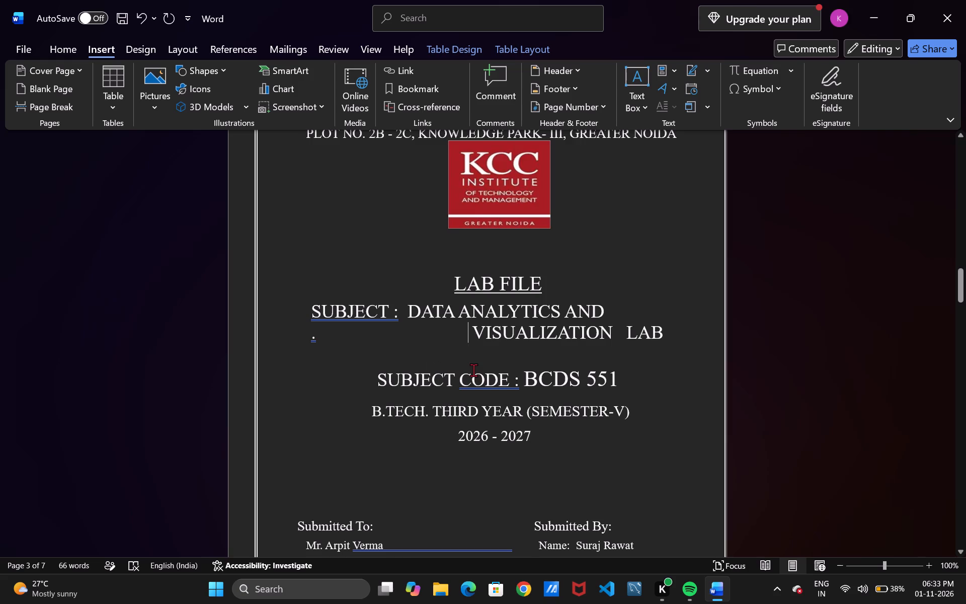
Delete the (Assistant Professor) line and its leading space beneath the teacher's name under Submitted To.
{"action": "scroll", "coordinate": [473, 370], "scroll_direction": "down", "scroll_amount": 1}
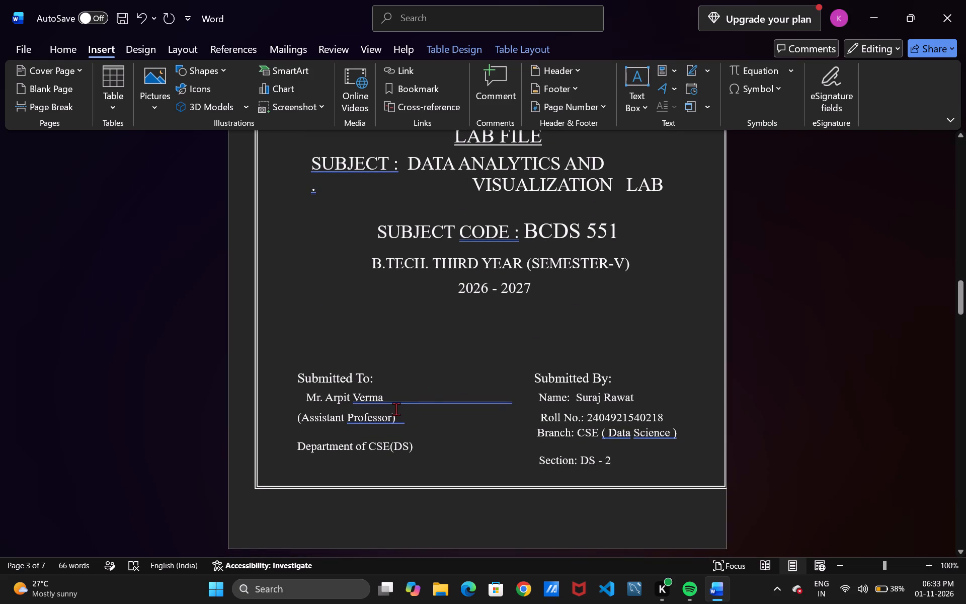
{"action": "left_click", "coordinate": [389, 399]}
{"action": "left_click", "coordinate": [396, 422]}
{"action": "left_click_drag", "start_coordinate": [396, 422], "coordinate": [379, 426]}
{"action": "left_click_drag", "start_coordinate": [379, 426], "coordinate": [319, 414]}
{"action": "key", "text": "BackSpace"}
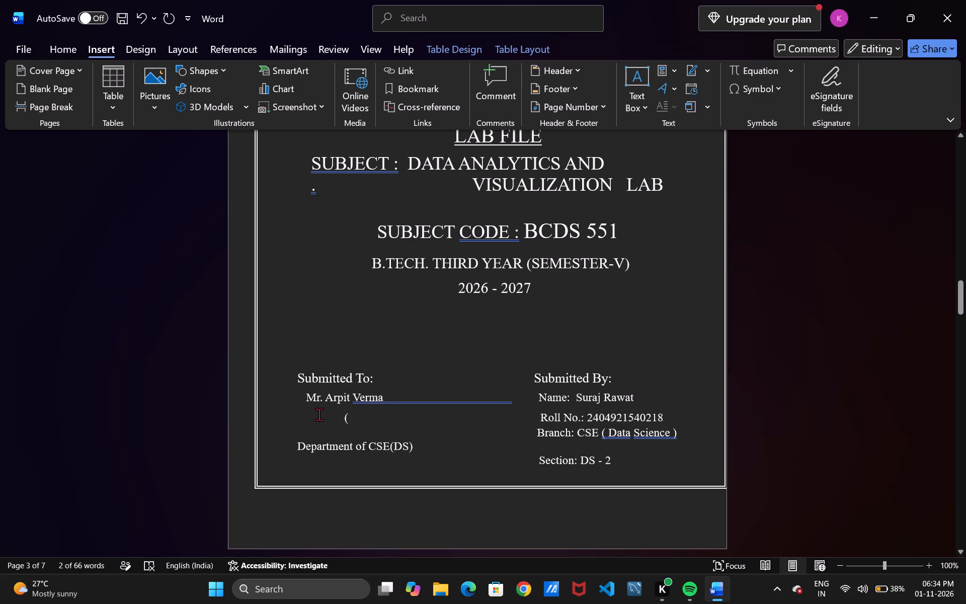
{"action": "key", "text": "BackSpace"}
{"action": "key", "text": "BackSpace"}
{"action": "key", "text": "BackSpace"}
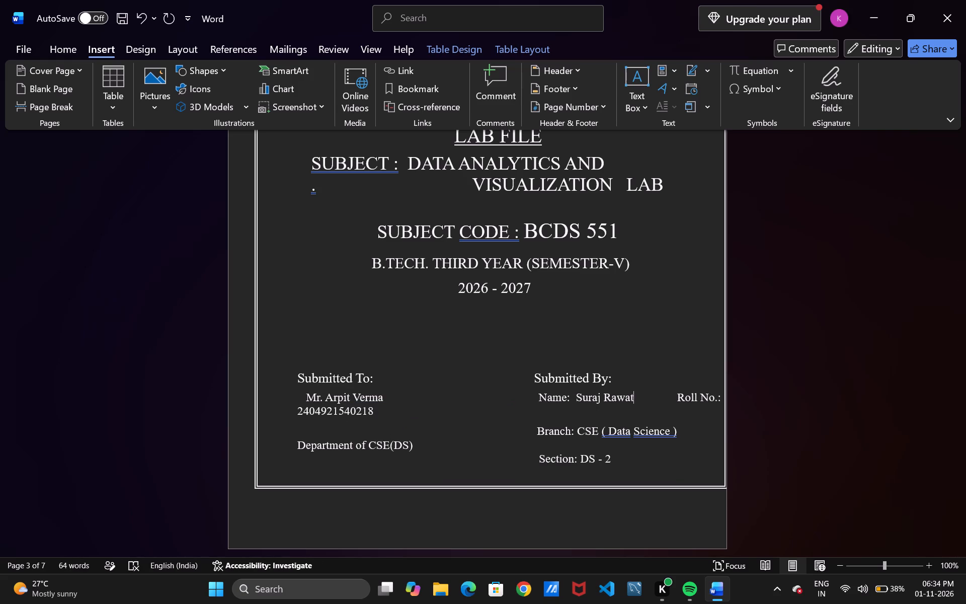
Add spaces after the student's name until the whole Roll No. entry wraps onto the line below.
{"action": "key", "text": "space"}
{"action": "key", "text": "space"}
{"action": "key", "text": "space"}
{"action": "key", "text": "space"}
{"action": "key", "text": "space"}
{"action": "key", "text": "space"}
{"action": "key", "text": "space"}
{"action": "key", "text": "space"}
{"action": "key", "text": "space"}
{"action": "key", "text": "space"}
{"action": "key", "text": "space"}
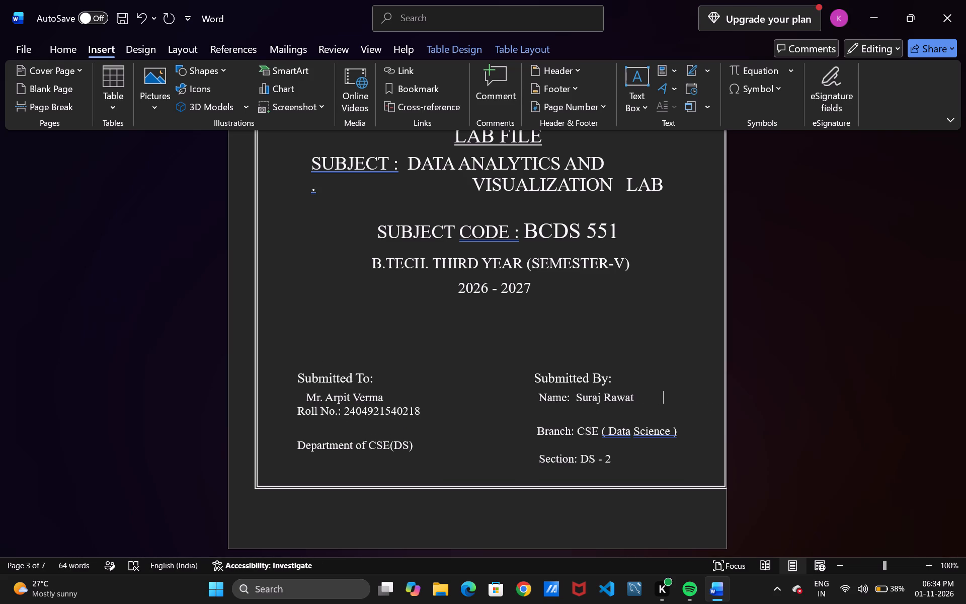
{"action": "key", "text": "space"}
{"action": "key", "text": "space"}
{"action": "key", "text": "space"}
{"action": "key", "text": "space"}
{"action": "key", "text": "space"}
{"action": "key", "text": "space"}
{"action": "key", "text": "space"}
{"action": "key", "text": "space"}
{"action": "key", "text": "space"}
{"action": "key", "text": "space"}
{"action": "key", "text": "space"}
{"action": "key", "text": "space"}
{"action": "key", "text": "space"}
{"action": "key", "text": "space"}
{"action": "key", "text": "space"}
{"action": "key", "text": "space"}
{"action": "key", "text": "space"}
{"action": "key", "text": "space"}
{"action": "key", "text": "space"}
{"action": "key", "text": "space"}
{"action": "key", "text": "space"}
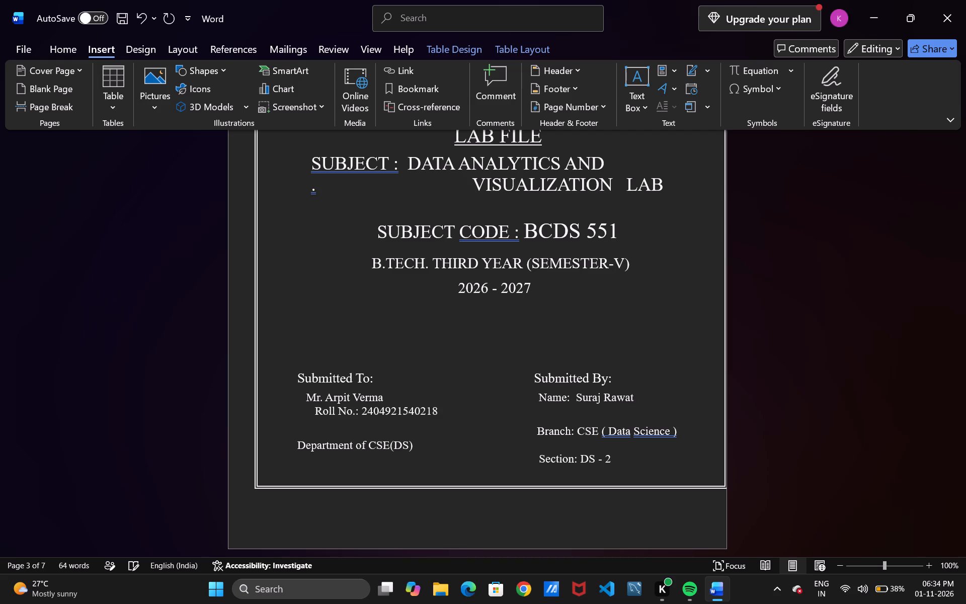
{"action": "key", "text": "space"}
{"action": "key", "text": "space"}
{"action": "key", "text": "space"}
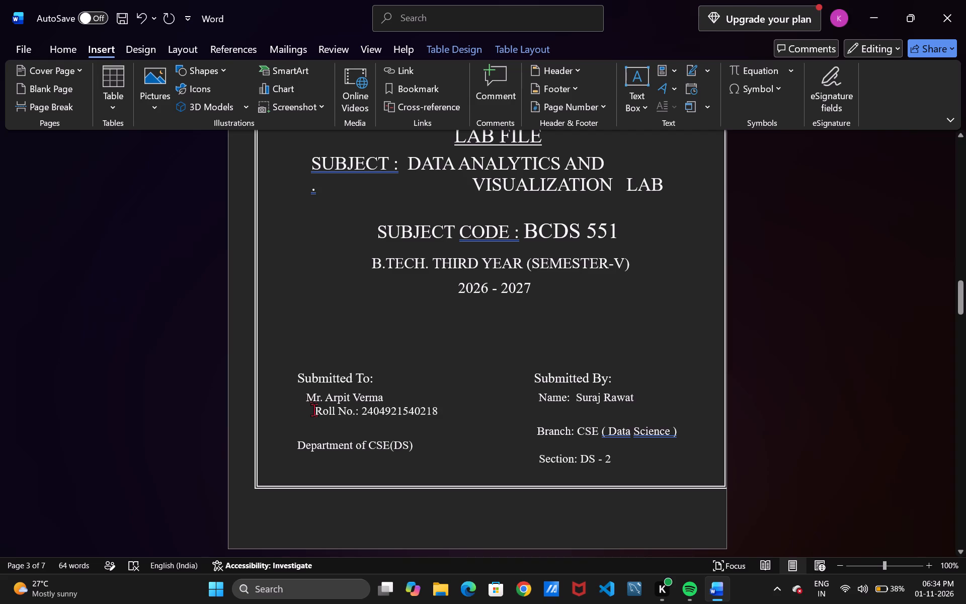
Indent the Roll No. entry with spaces until it sits beneath Name in the Submitted By column.
{"action": "left_click", "coordinate": [311, 412]}
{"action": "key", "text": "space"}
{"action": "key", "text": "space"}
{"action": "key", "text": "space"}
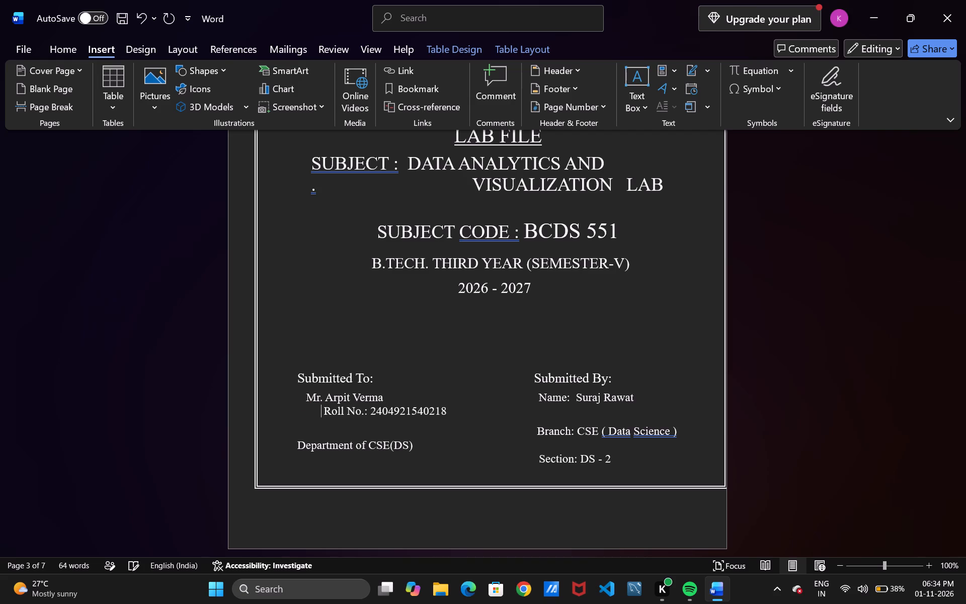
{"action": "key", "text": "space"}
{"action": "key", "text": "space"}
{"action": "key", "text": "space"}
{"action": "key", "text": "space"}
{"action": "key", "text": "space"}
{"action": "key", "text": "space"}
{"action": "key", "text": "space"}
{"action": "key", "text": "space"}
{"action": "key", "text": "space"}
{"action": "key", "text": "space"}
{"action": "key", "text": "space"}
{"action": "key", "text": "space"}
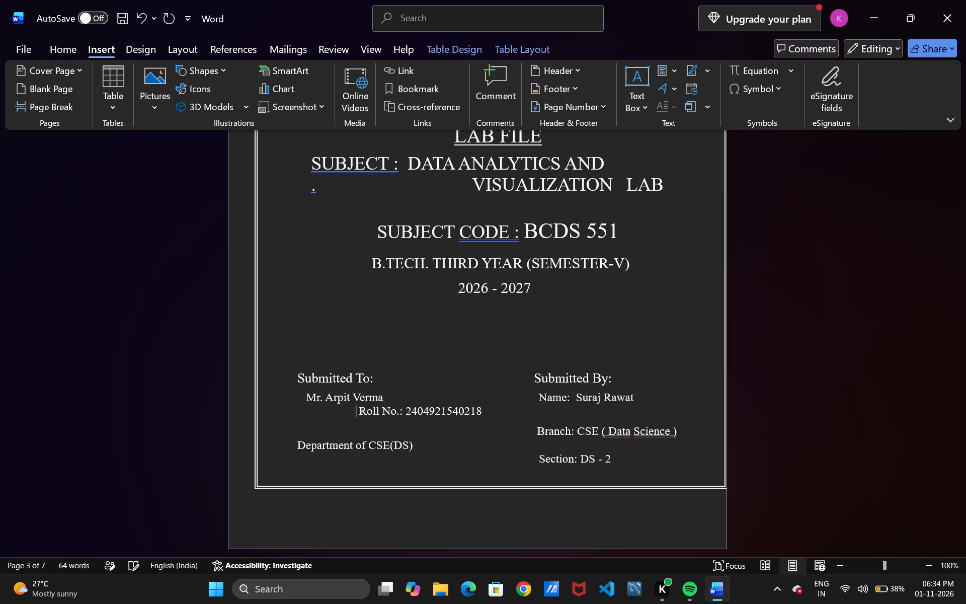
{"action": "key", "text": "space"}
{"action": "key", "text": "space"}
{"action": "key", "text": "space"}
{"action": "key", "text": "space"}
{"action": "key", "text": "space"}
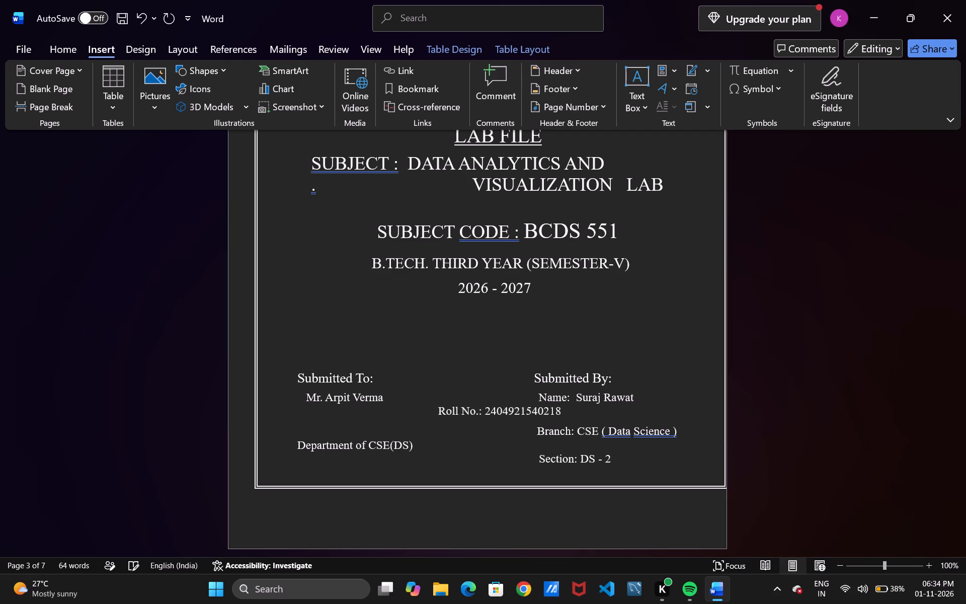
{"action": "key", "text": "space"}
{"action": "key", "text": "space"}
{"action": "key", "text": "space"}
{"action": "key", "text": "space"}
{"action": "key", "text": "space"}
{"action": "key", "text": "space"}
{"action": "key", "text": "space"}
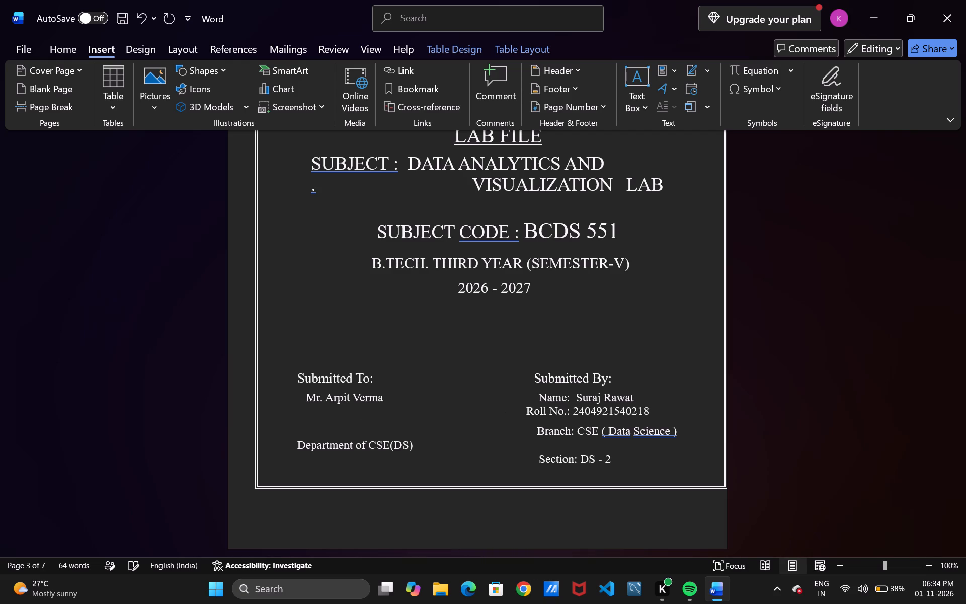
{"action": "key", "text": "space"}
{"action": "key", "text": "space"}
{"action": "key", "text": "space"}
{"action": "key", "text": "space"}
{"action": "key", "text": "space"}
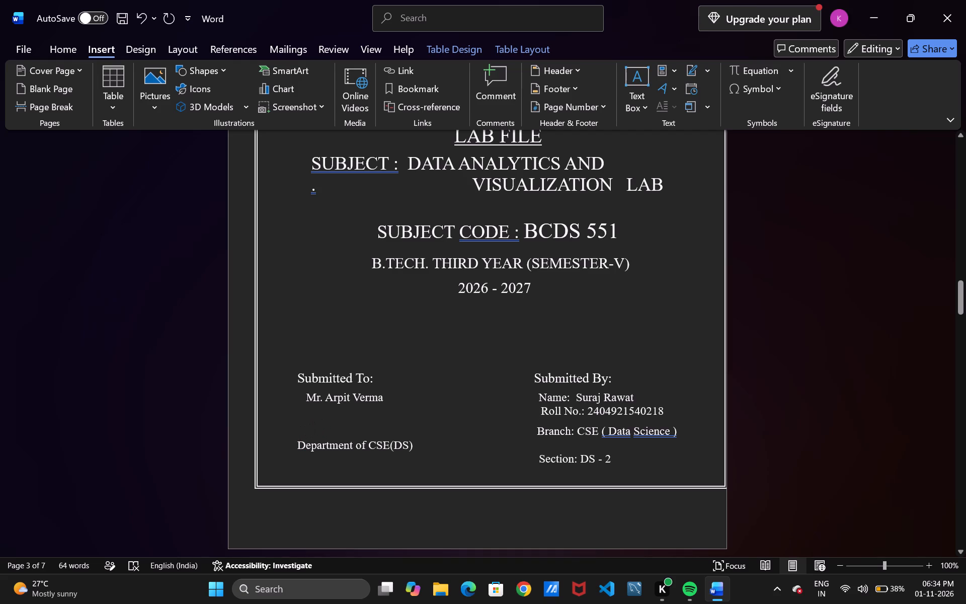
Move the Department of CSE(DS) text up to directly beneath the teacher's name, adding a space before Roll No.
{"action": "left_click_drag", "start_coordinate": [306, 444], "coordinate": [426, 444]}
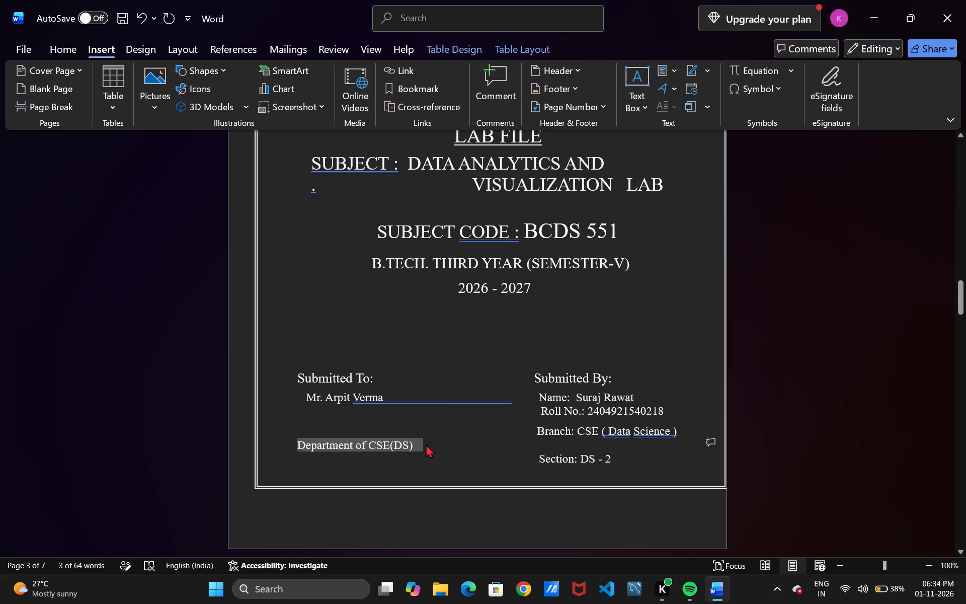
{"action": "key", "text": "ctrl+c"}
{"action": "key", "text": "BackSpace"}
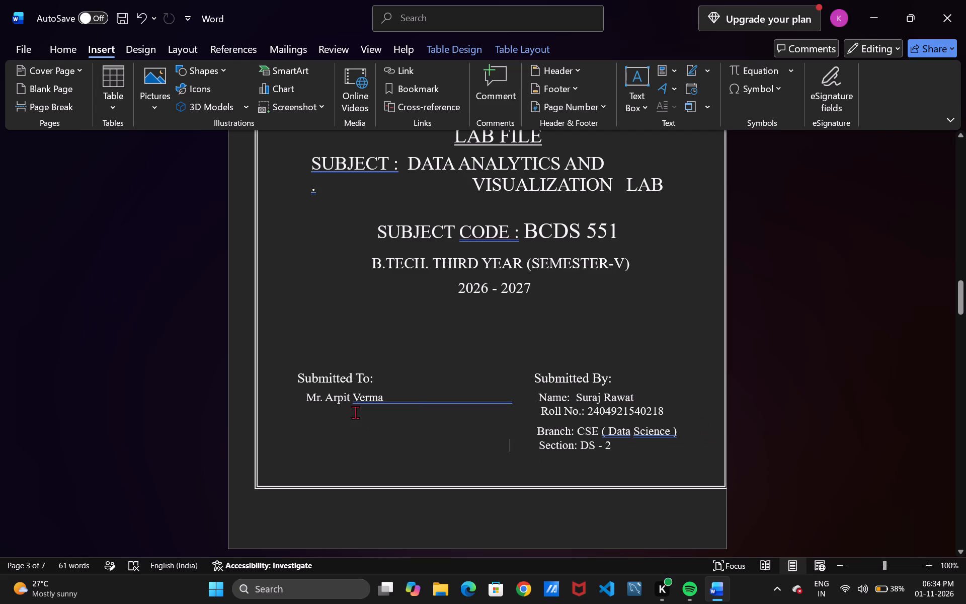
{"action": "left_click", "coordinate": [323, 425]}
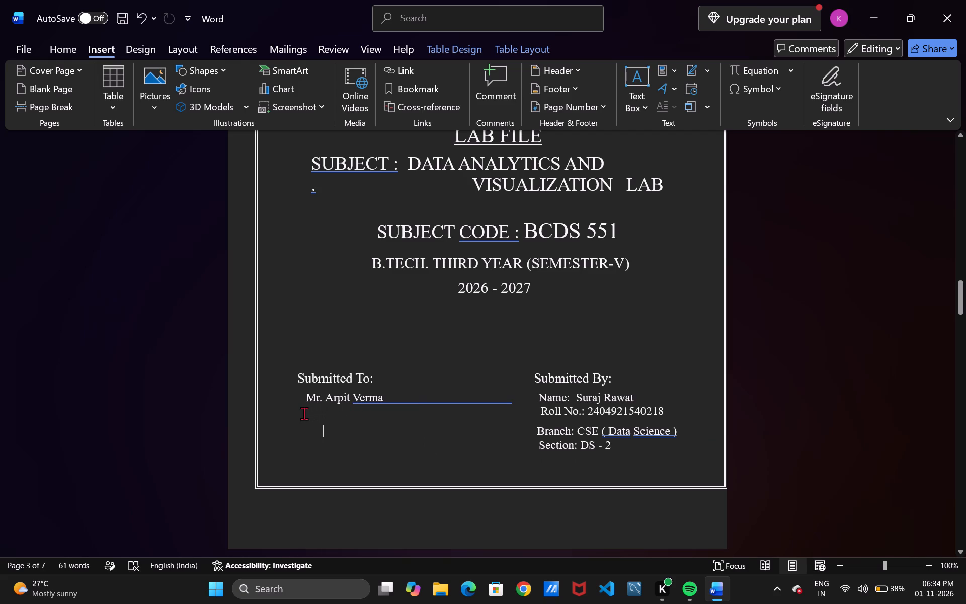
{"action": "left_click", "coordinate": [304, 413]}
{"action": "key", "text": "ctrl+v"}
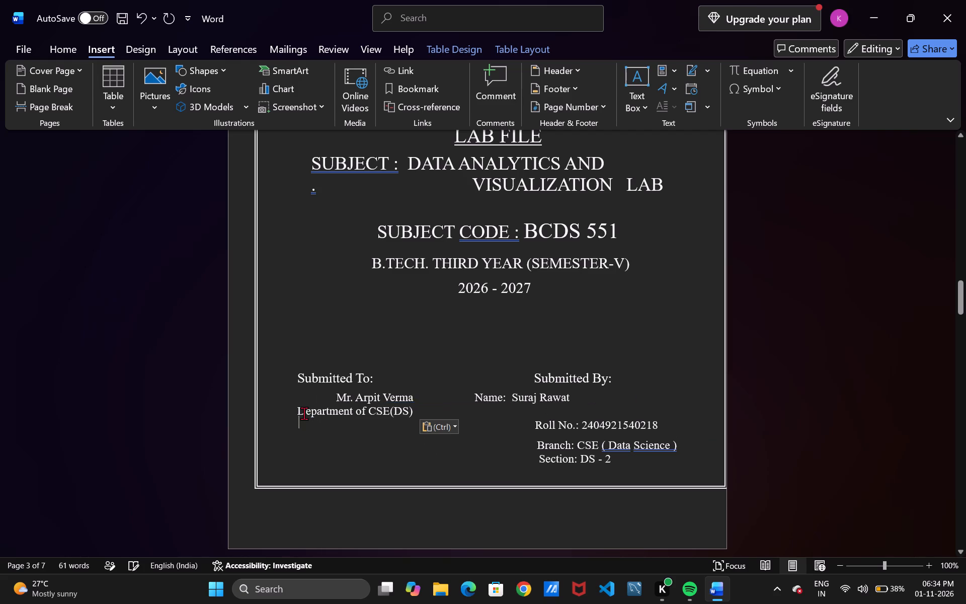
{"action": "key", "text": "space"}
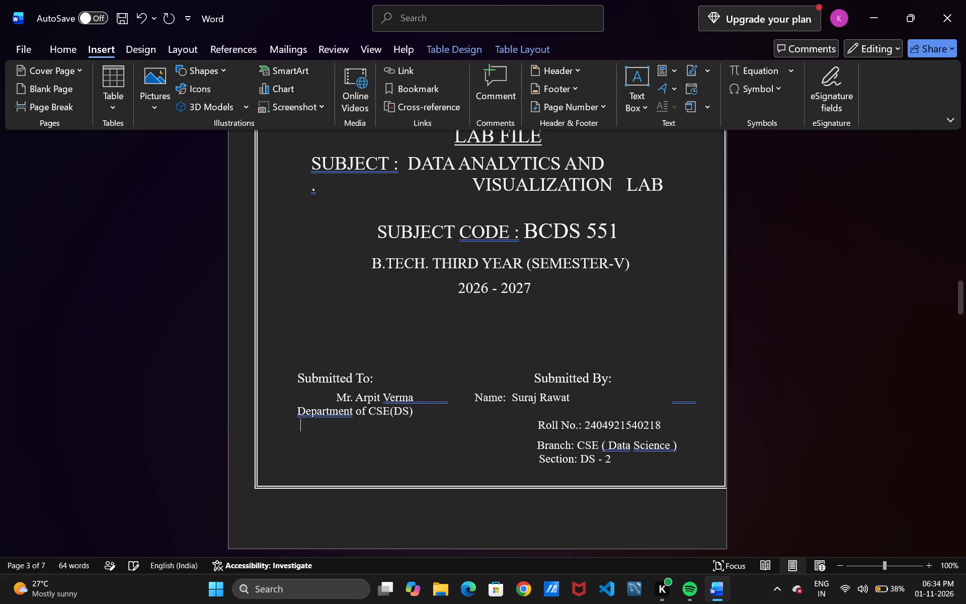
Insert spaces before the student's Name entry until it lines up beneath Submitted By.
{"action": "left_click", "coordinate": [437, 393]}
{"action": "left_click", "coordinate": [457, 398]}
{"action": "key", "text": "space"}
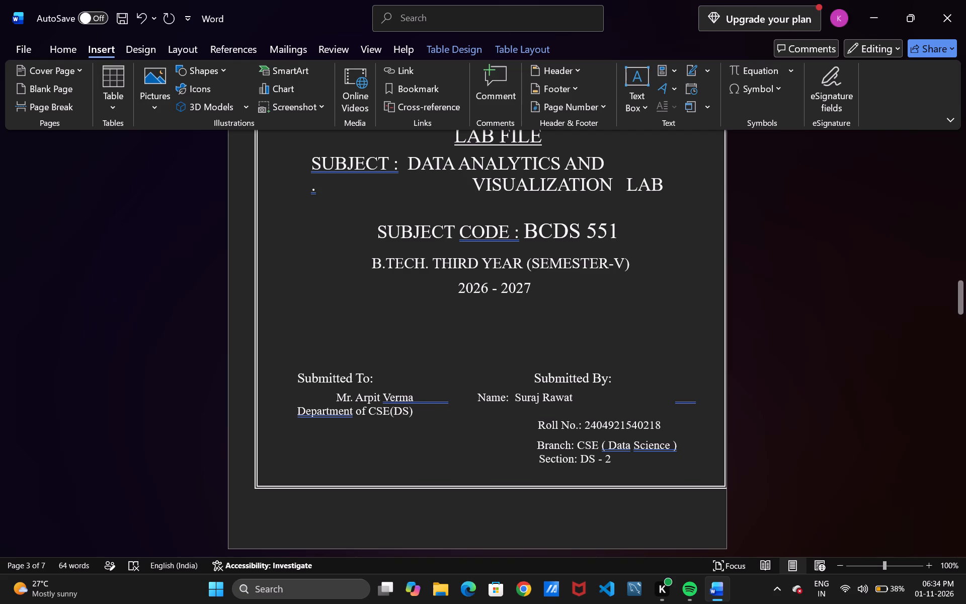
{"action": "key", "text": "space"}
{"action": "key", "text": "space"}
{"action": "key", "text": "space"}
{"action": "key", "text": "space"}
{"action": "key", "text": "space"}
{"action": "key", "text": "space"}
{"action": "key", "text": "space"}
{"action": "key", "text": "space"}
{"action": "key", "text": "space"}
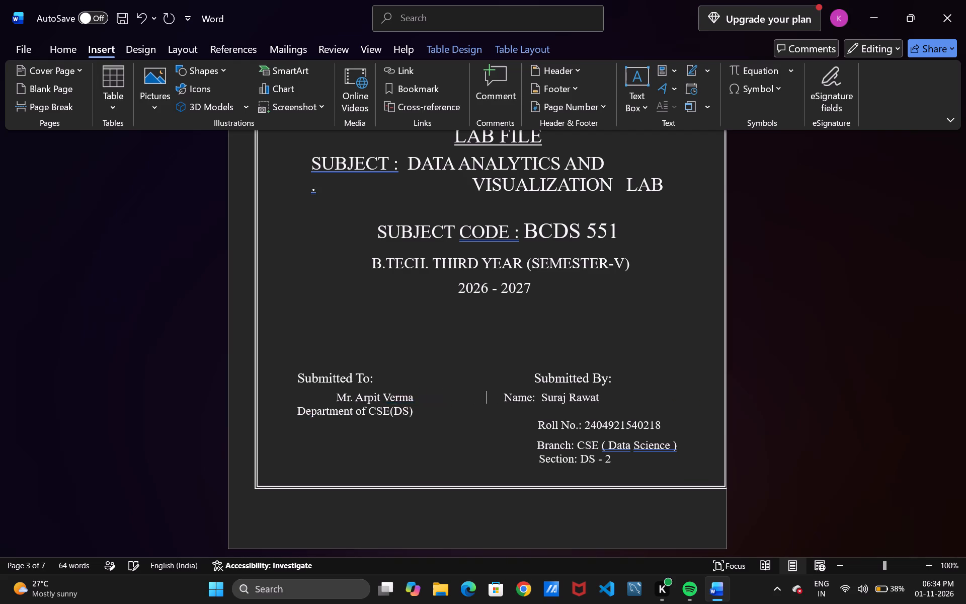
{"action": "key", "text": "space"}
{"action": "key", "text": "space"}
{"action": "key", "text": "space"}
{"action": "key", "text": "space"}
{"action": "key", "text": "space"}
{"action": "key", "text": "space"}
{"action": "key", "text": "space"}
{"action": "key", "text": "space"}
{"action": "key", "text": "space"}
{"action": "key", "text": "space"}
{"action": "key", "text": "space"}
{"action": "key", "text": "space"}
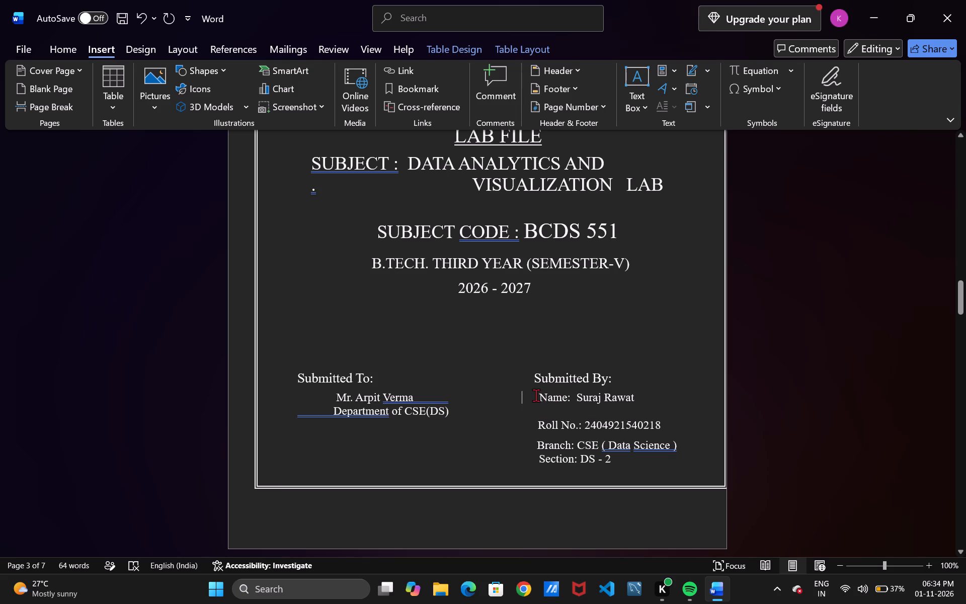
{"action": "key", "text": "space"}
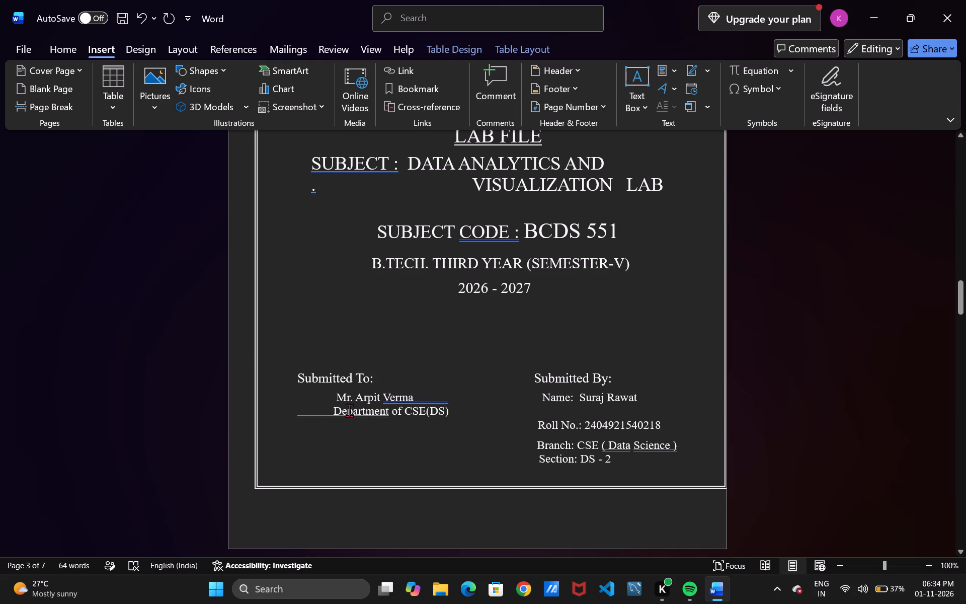
Copy the Department of CSE(DS) line, then delete it and its empty line beneath the teacher's name.
{"action": "left_click_drag", "start_coordinate": [343, 411], "coordinate": [458, 411]}
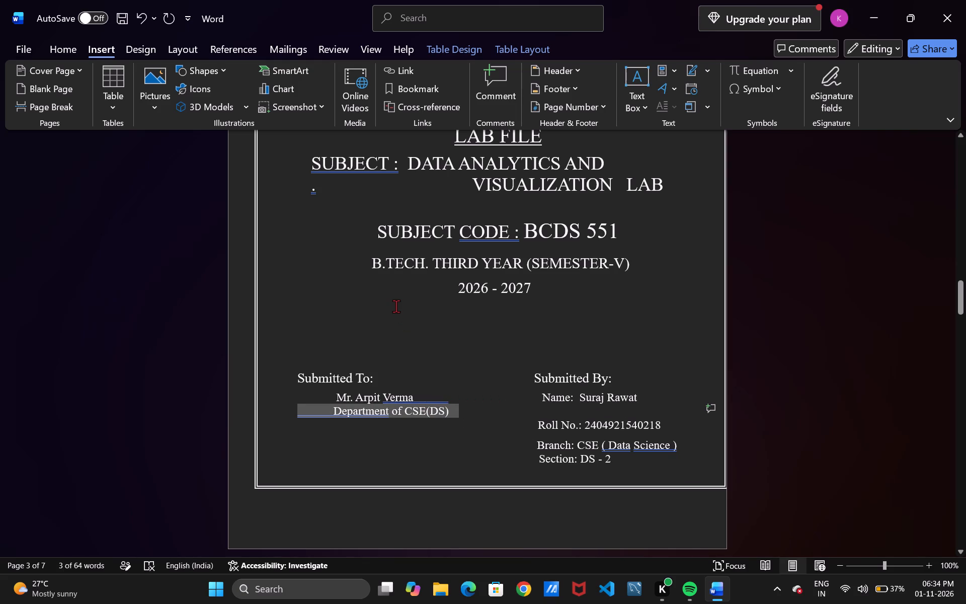
{"action": "key", "text": "ctrl+c"}
{"action": "key", "text": "BackSpace"}
{"action": "key", "text": "BackSpace"}
{"action": "key", "text": "BackSpace"}
{"action": "key", "text": "BackSpace"}
{"action": "key", "text": "BackSpace"}
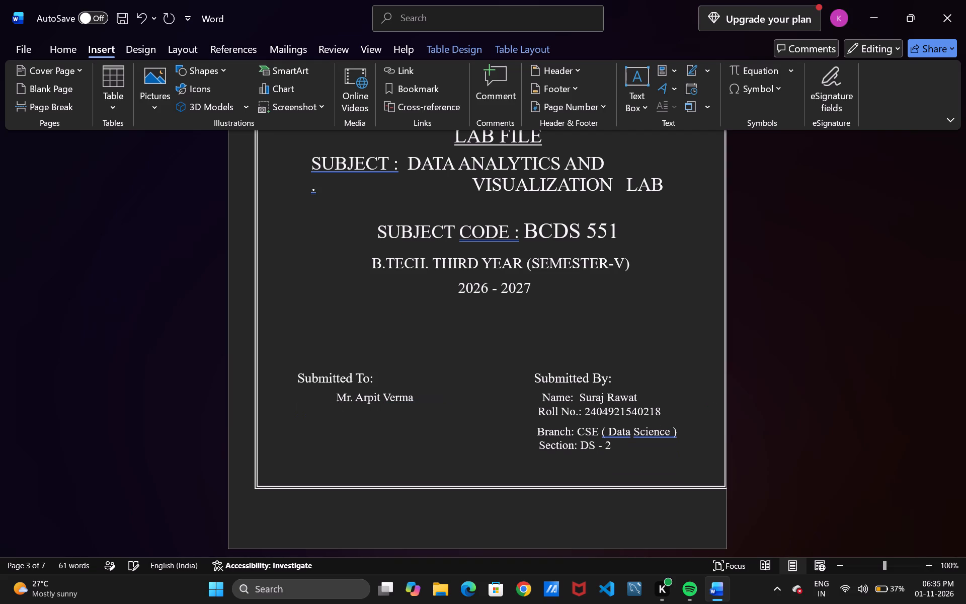
Remove the extra indentation before the teacher's name, keeping it on its own line beneath Submitted To.
{"action": "left_click", "coordinate": [333, 402]}
{"action": "key", "text": "BackSpace"}
{"action": "key", "text": "BackSpace"}
{"action": "key", "text": "BackSpace"}
{"action": "key", "text": "BackSpace"}
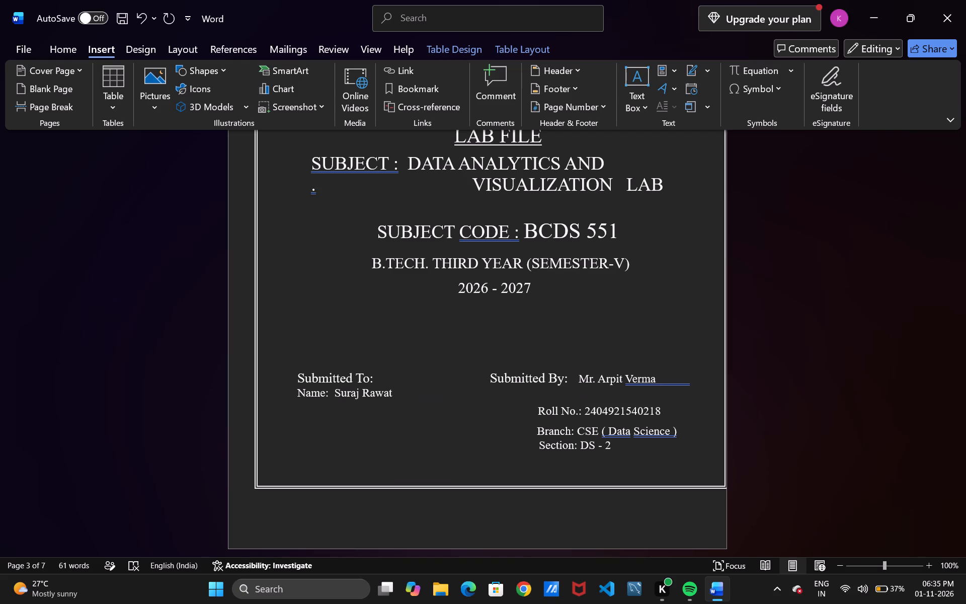
{"action": "key", "text": "Return"}
{"action": "key", "text": "Return"}
{"action": "key", "text": "BackSpace"}
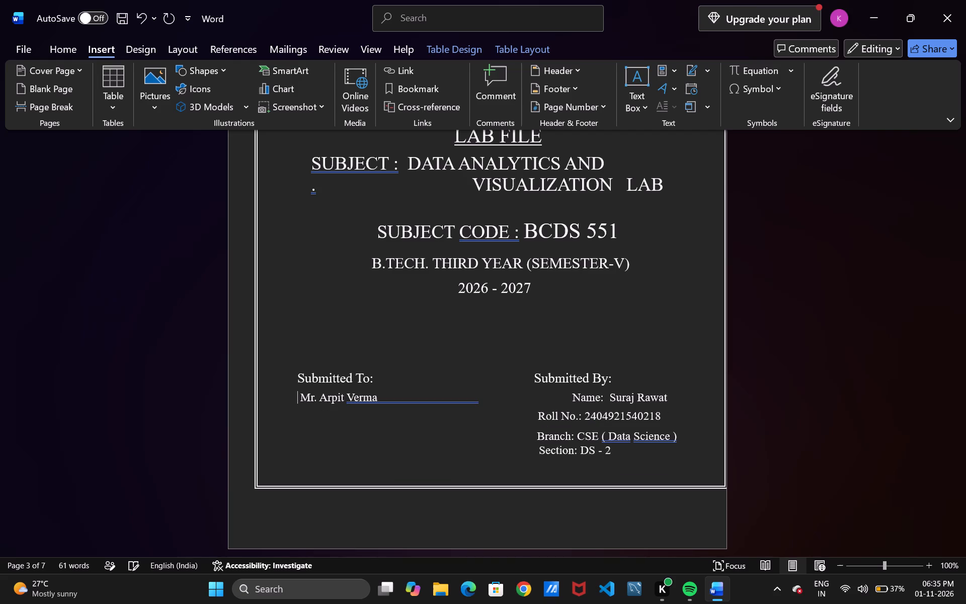
Adjust the spaces before the student's Name entry until it lines up beneath Submitted By, above Roll No.
{"action": "left_click", "coordinate": [534, 400]}
{"action": "key", "text": "BackSpace"}
{"action": "key", "text": "BackSpace"}
{"action": "key", "text": "BackSpace"}
{"action": "key", "text": "BackSpace"}
{"action": "key", "text": "BackSpace"}
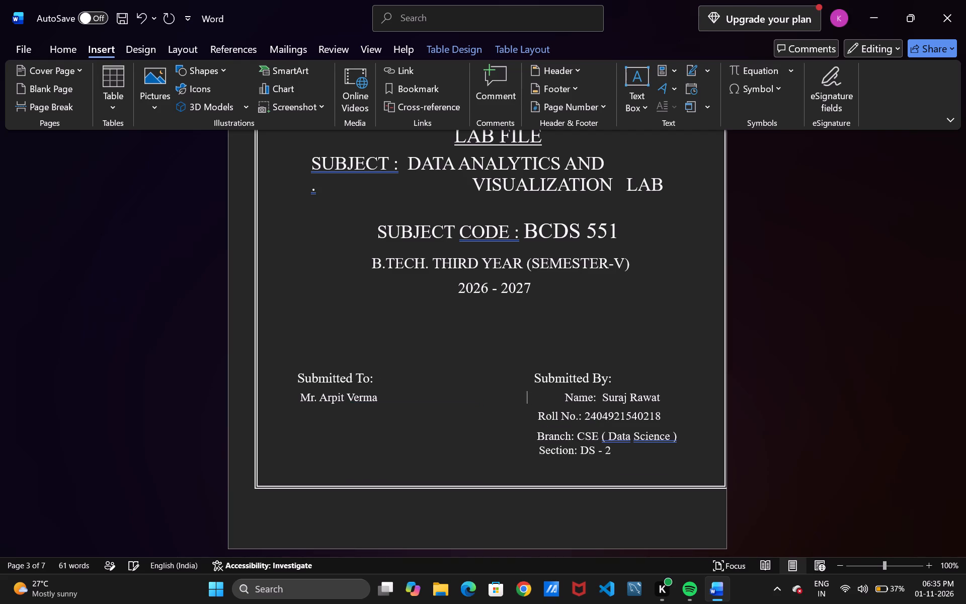
{"action": "key", "text": "BackSpace"}
{"action": "key", "text": "BackSpace"}
{"action": "key", "text": "BackSpace"}
{"action": "key", "text": "BackSpace"}
{"action": "key", "text": "BackSpace"}
{"action": "key", "text": "BackSpace"}
{"action": "key", "text": "BackSpace"}
{"action": "key", "text": "BackSpace"}
{"action": "key", "text": "BackSpace"}
{"action": "key", "text": "BackSpace"}
{"action": "key", "text": "BackSpace"}
{"action": "key", "text": "BackSpace"}
{"action": "key", "text": "BackSpace"}
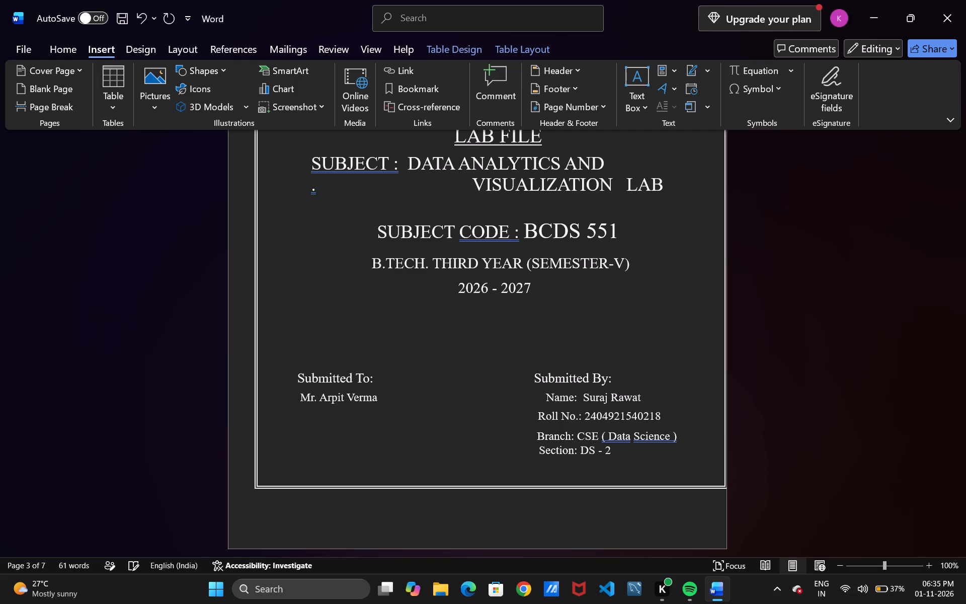
{"action": "key", "text": "BackSpace"}
{"action": "key", "text": "BackSpace"}
{"action": "key", "text": "BackSpace"}
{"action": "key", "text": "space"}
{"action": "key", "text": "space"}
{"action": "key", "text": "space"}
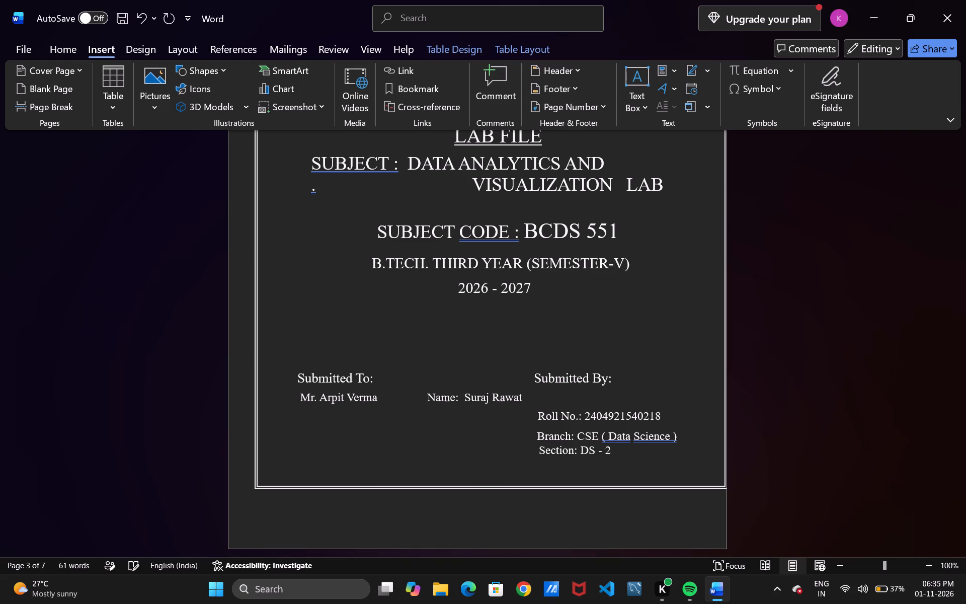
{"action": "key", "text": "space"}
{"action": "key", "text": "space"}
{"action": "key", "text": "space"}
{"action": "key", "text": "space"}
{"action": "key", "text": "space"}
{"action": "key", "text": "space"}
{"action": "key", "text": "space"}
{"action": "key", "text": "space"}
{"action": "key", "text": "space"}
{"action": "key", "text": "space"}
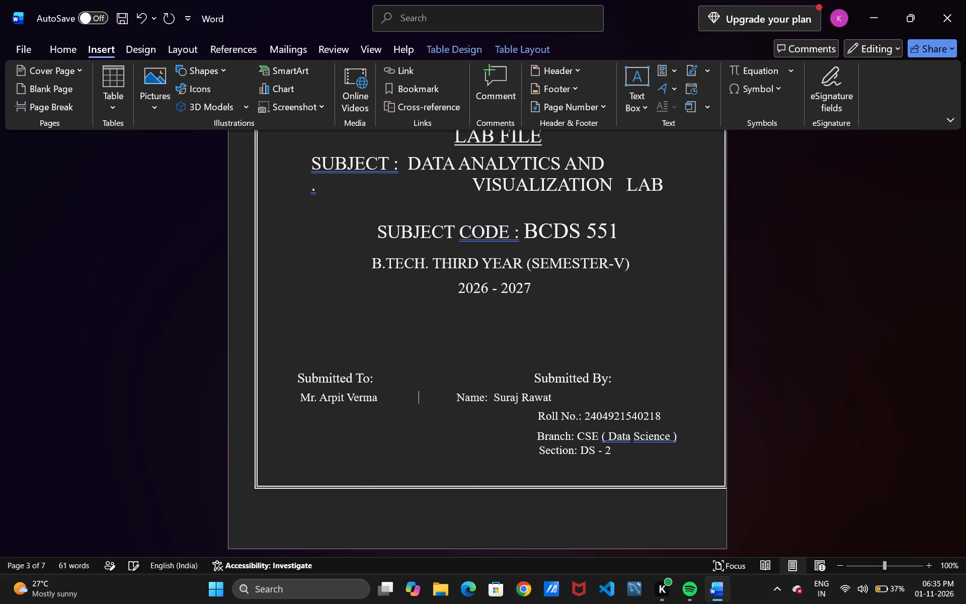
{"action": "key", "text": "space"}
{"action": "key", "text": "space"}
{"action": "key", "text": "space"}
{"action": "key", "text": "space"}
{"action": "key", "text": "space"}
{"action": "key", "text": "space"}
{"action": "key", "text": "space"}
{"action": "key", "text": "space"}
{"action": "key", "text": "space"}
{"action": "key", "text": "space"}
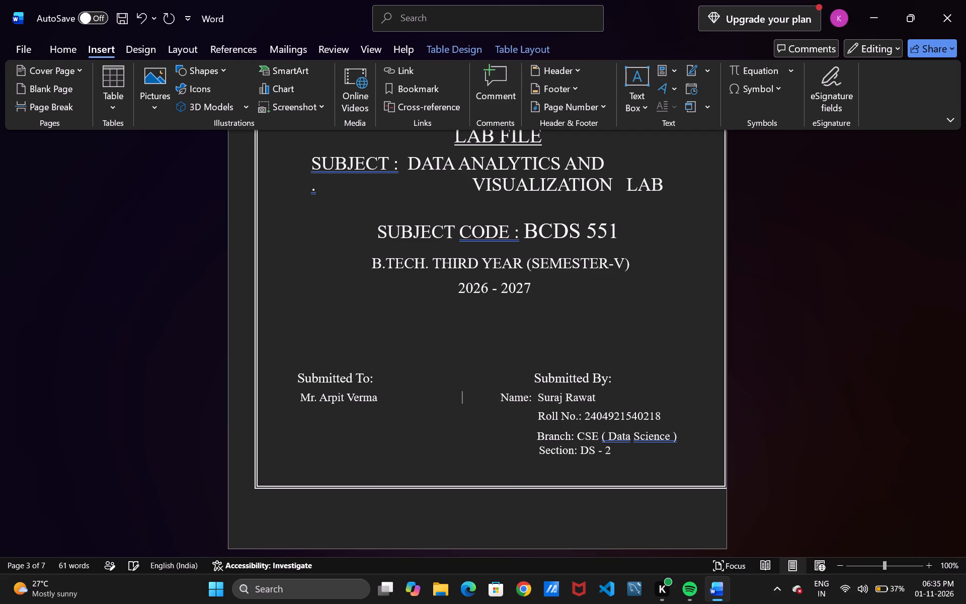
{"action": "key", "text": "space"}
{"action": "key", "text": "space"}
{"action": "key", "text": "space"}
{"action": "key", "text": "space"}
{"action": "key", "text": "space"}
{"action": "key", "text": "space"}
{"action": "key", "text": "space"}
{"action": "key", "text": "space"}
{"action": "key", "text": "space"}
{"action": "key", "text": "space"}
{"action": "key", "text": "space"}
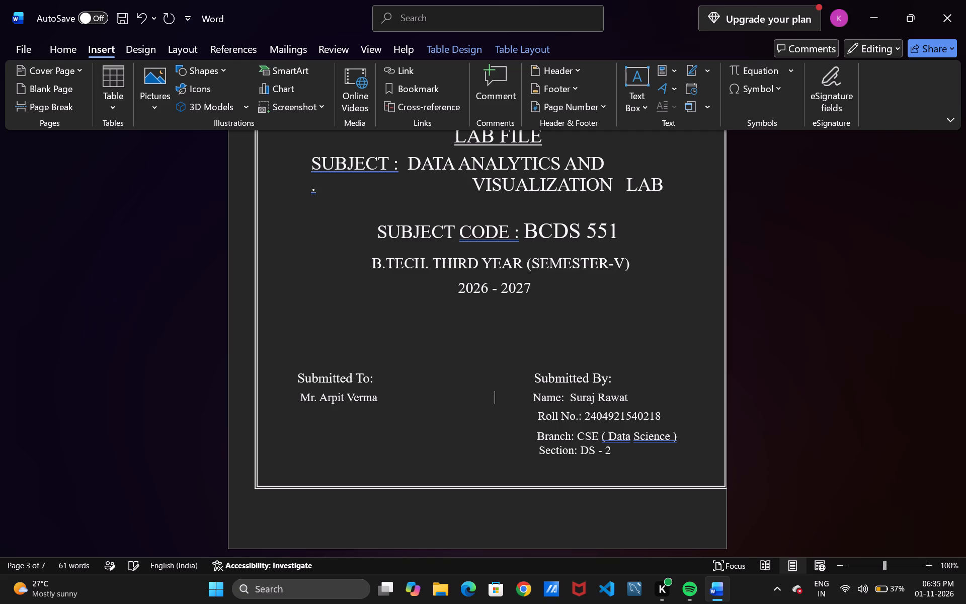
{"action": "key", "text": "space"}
Replace the teacher's name beneath Submitted To with the new teacher's full name in capitals, prefixed with DR.
{"action": "left_click", "coordinate": [385, 394]}
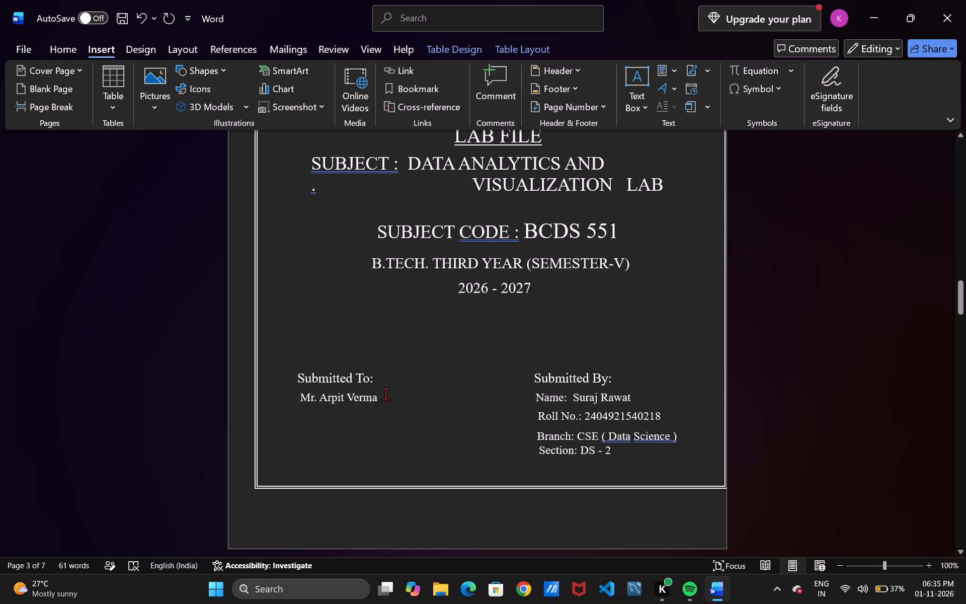
{"action": "left_click_drag", "start_coordinate": [382, 394], "coordinate": [376, 397]}
{"action": "left_click", "coordinate": [376, 397]}
{"action": "key", "text": "BackSpace"}
{"action": "key", "text": "BackSpace"}
{"action": "key", "text": "BackSpace"}
{"action": "key", "text": "BackSpace"}
{"action": "key", "text": "BackSpace"}
{"action": "key", "text": "BackSpace"}
{"action": "key", "text": "BackSpace"}
{"action": "key", "text": "BackSpace"}
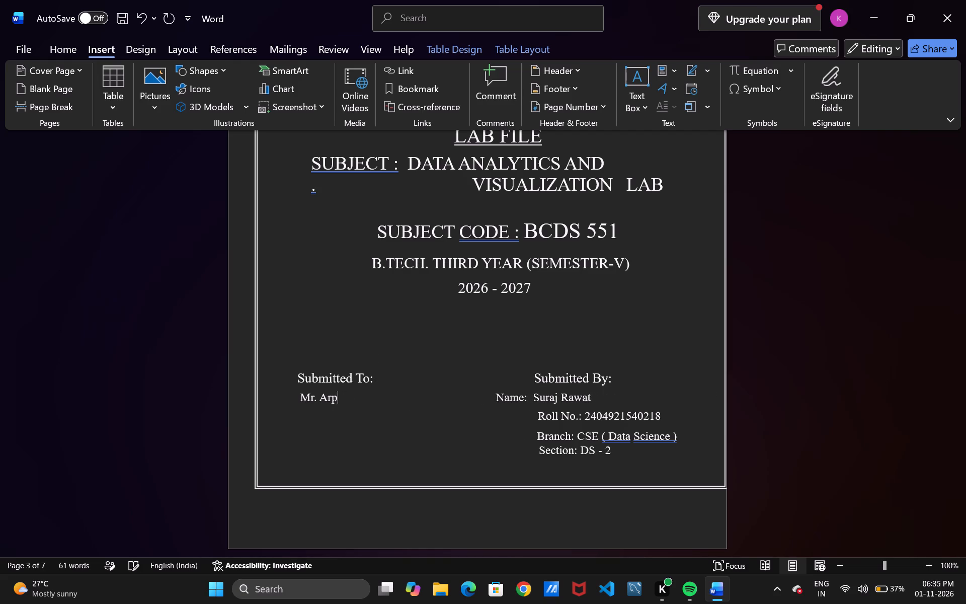
{"action": "key", "text": "BackSpace"}
{"action": "key", "text": "BackSpace"}
{"action": "key", "text": "BackSpace"}
{"action": "key", "text": "BackSpace"}
{"action": "key", "text": "BackSpace"}
{"action": "key", "text": "BackSpace"}
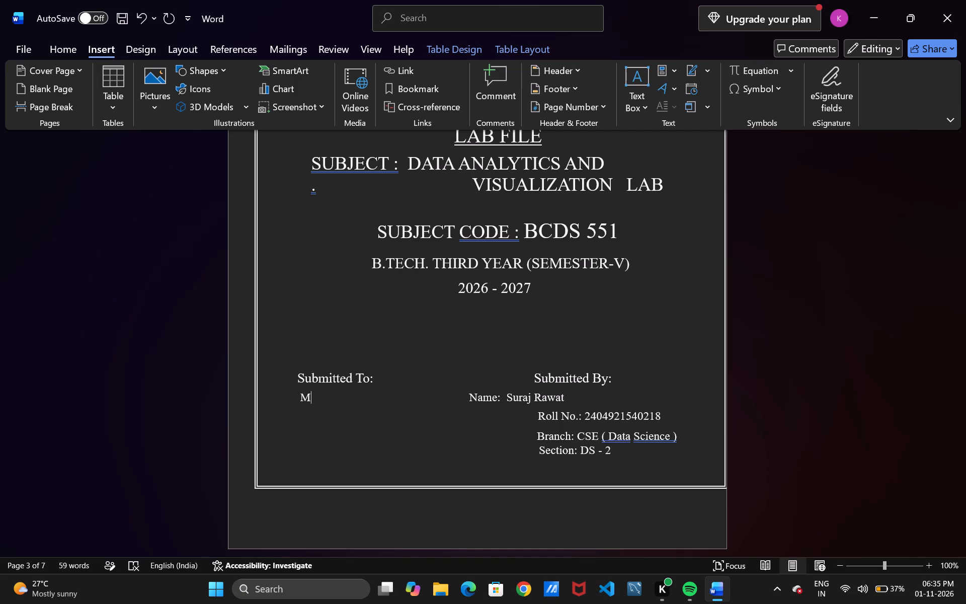
{"action": "key", "text": "BackSpace"}
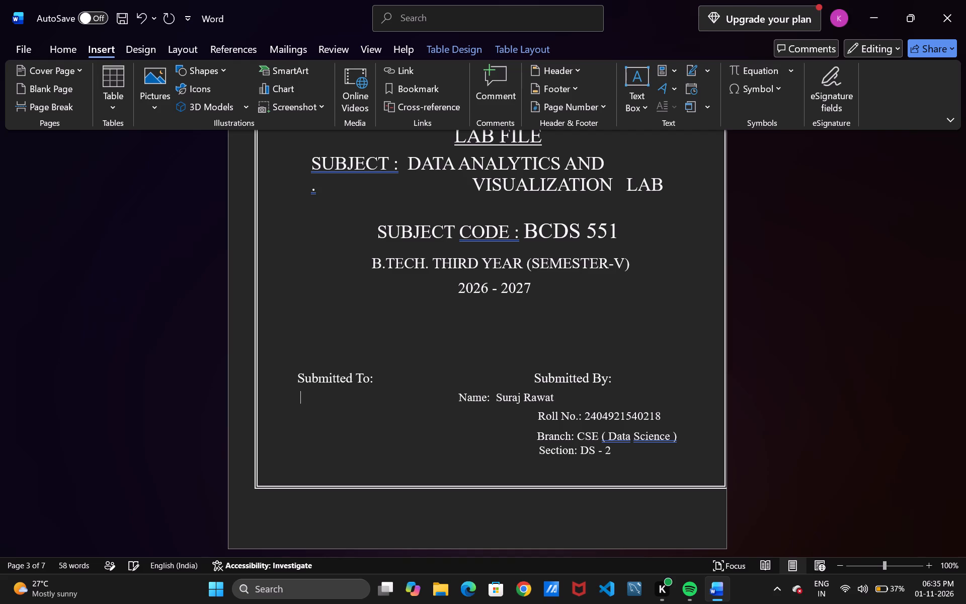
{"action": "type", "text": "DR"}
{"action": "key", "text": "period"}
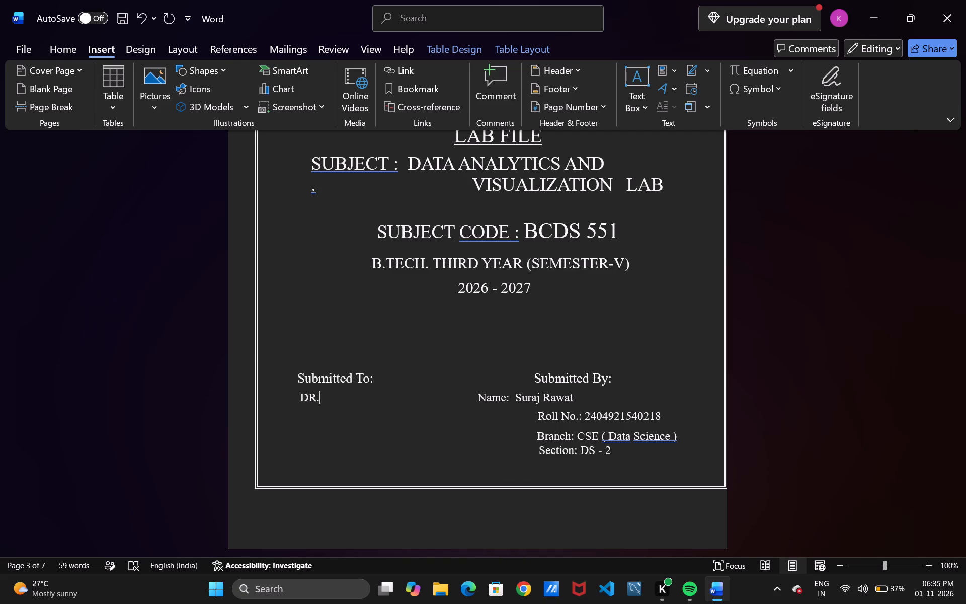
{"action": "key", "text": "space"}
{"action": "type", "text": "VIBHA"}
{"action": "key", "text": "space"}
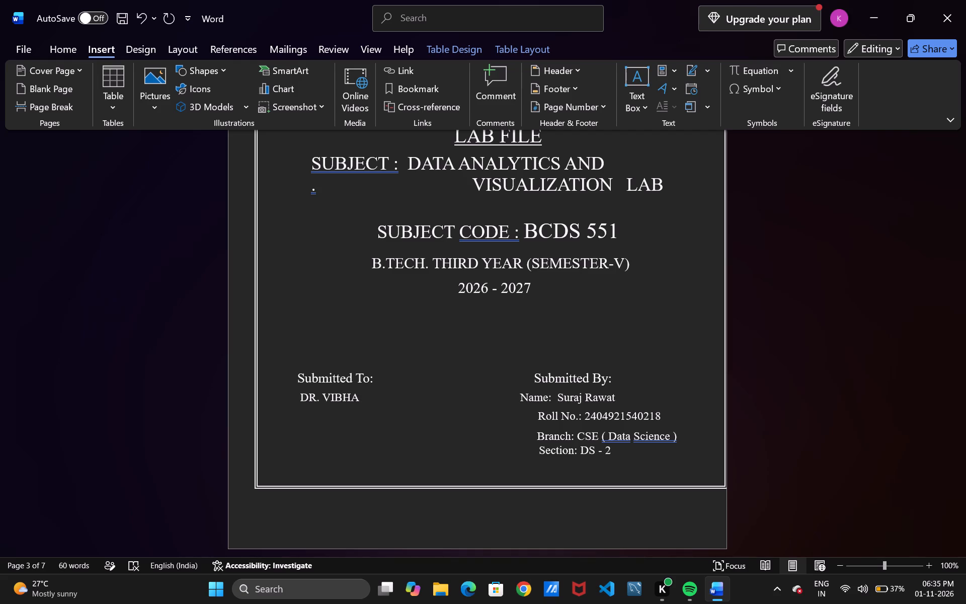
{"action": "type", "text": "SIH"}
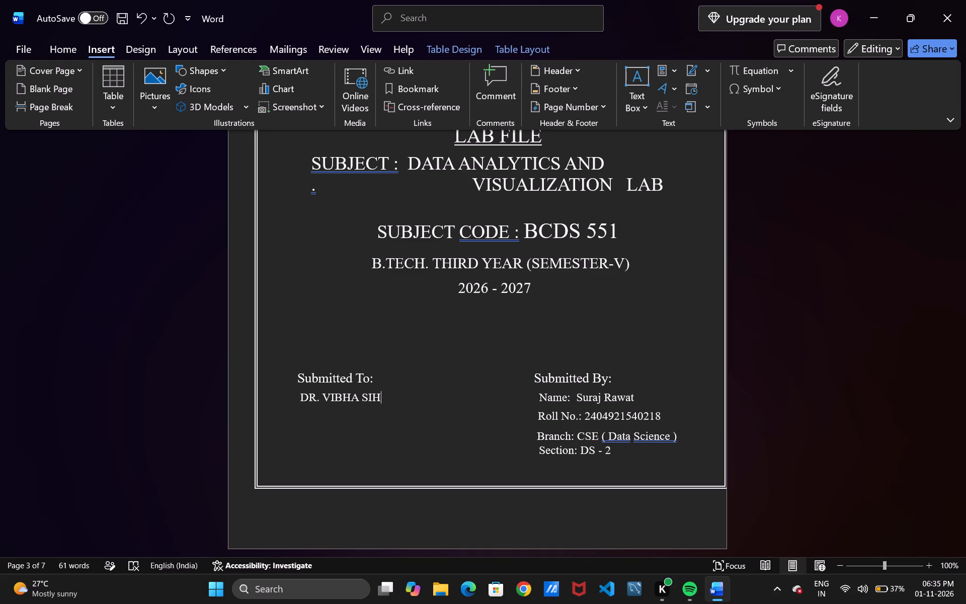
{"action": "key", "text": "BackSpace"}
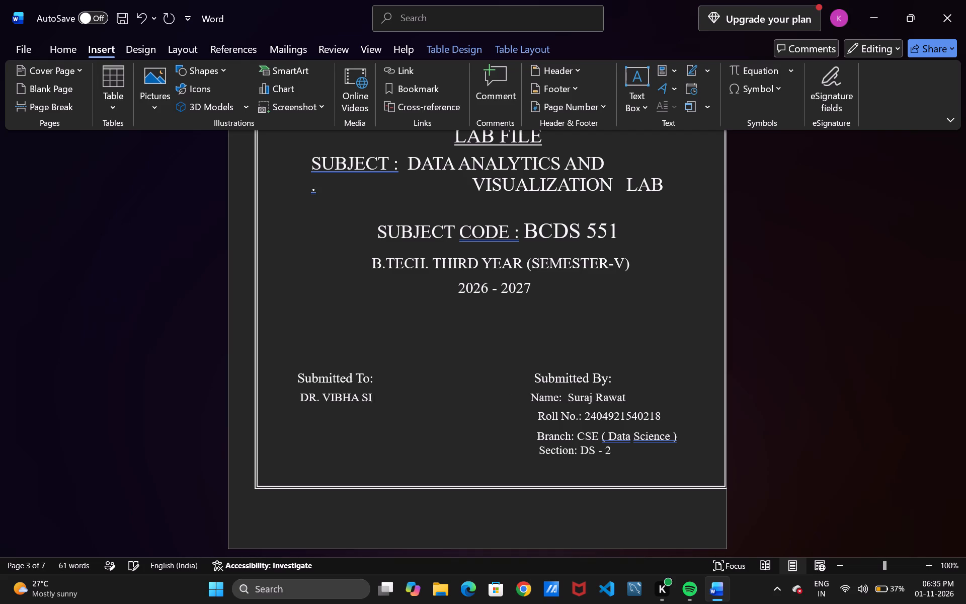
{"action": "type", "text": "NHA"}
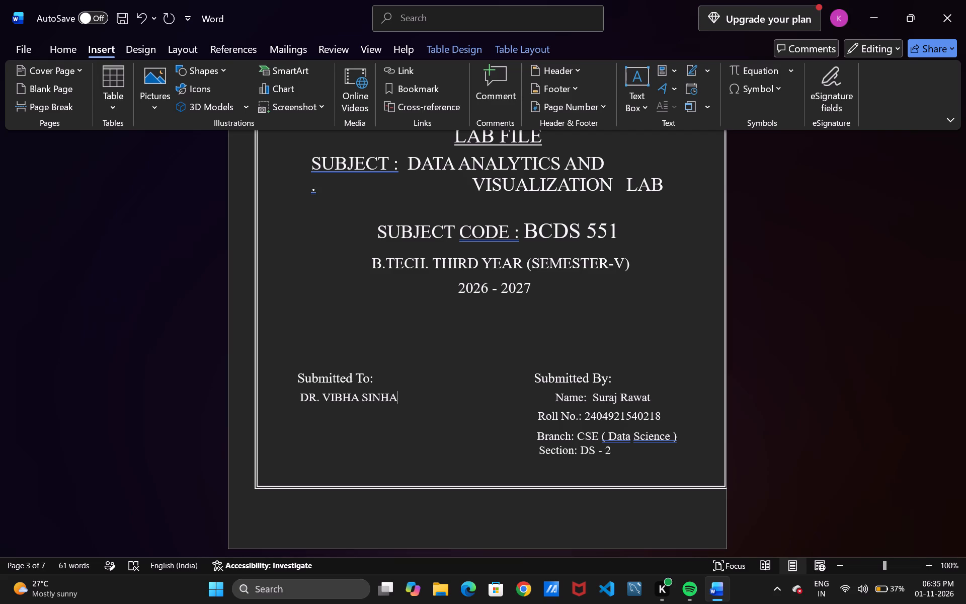
Remove the extra spaces before the student's Name entry to realign it beneath Submitted By.
{"action": "left_click", "coordinate": [556, 396]}
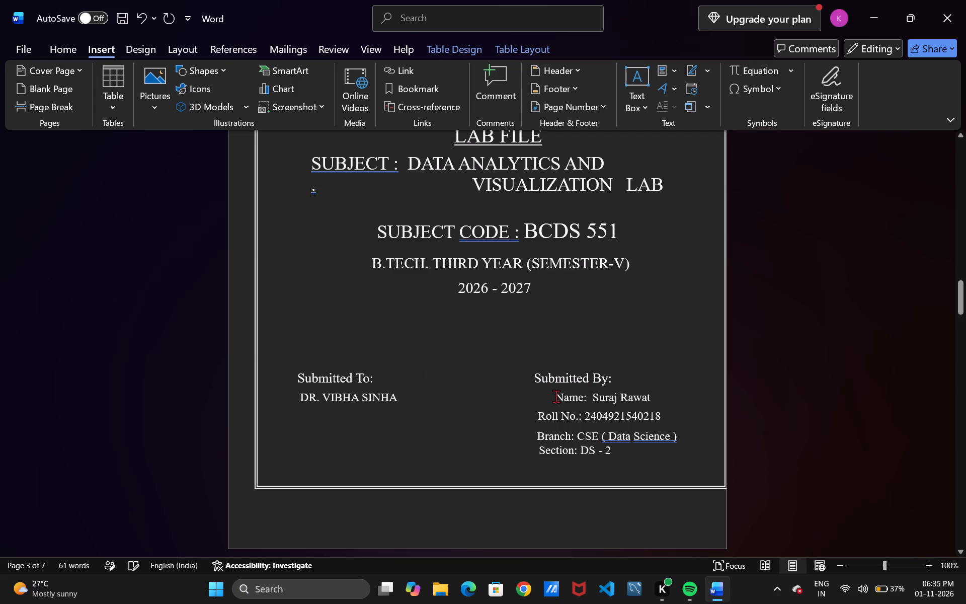
{"action": "left_click", "coordinate": [556, 396]}
{"action": "key", "text": "BackSpace"}
{"action": "key", "text": "BackSpace"}
{"action": "key", "text": "BackSpace"}
{"action": "key", "text": "BackSpace"}
{"action": "key", "text": "BackSpace"}
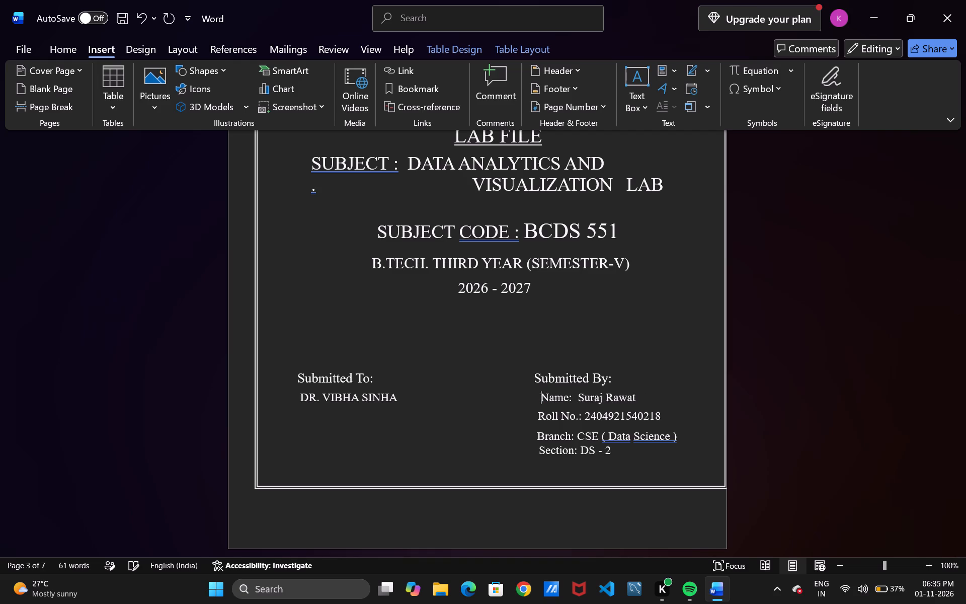
{"action": "key", "text": "BackSpace"}
{"action": "key", "text": "BackSpace"}
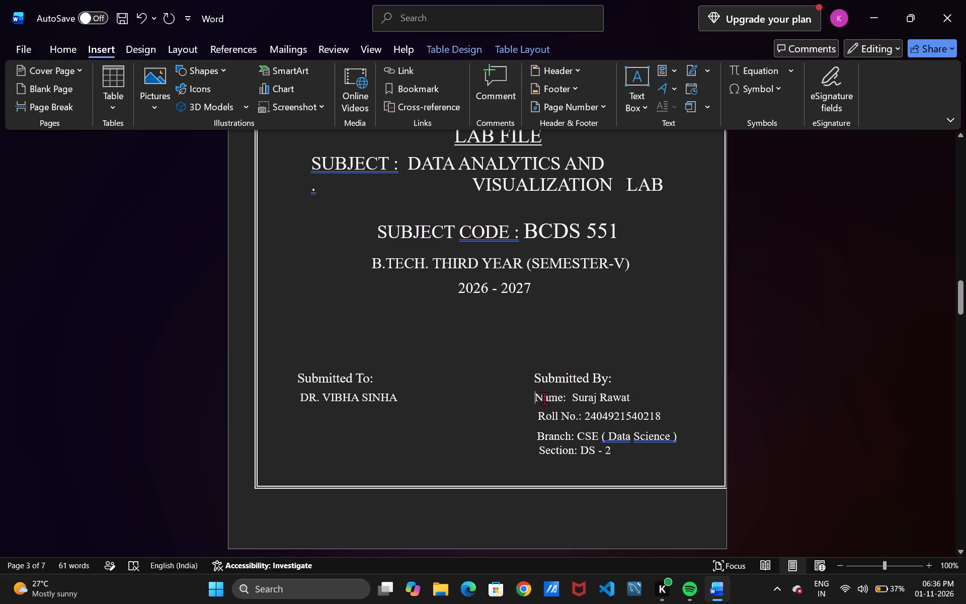
Increase the font size of the student details, from the Name line through the Section line, to 16.
{"action": "left_click_drag", "start_coordinate": [534, 397], "coordinate": [662, 450]}
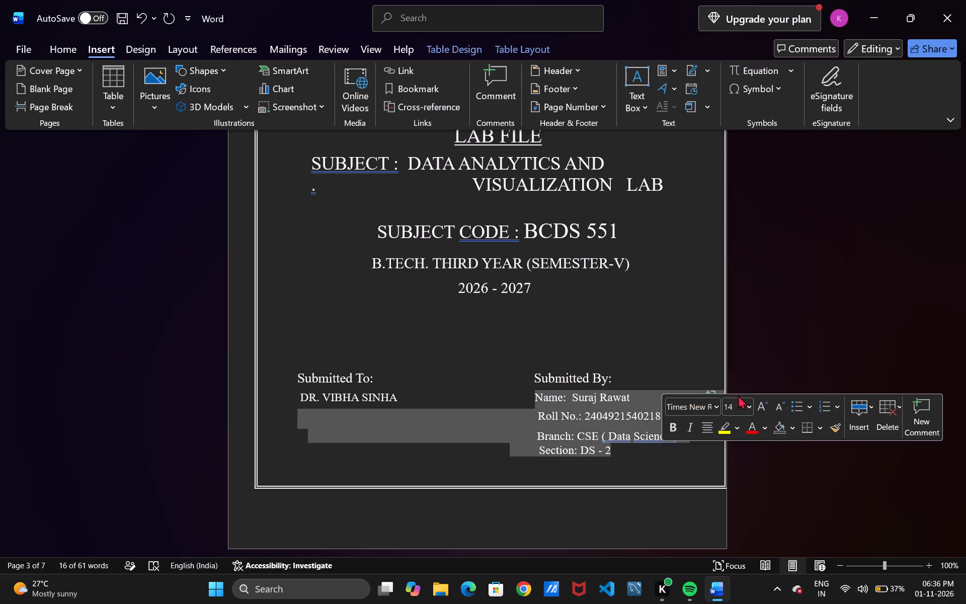
{"action": "left_click", "coordinate": [748, 408]}
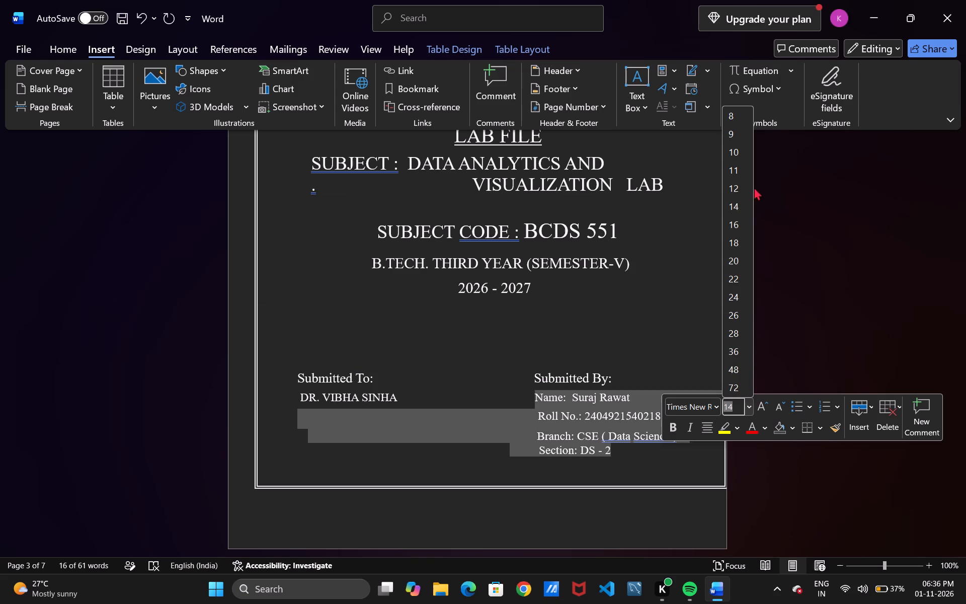
{"action": "left_click", "coordinate": [735, 210]}
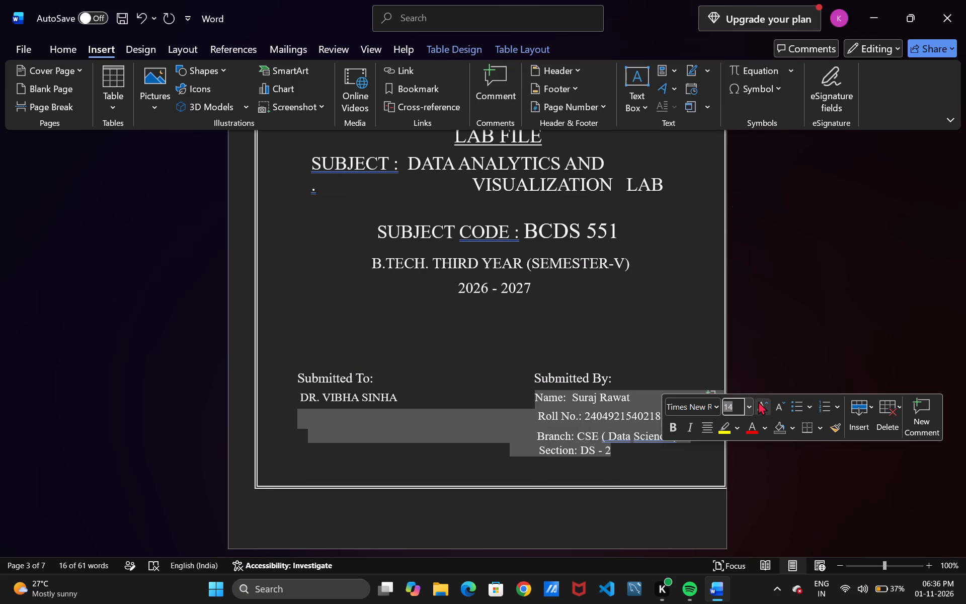
{"action": "left_click", "coordinate": [764, 401]}
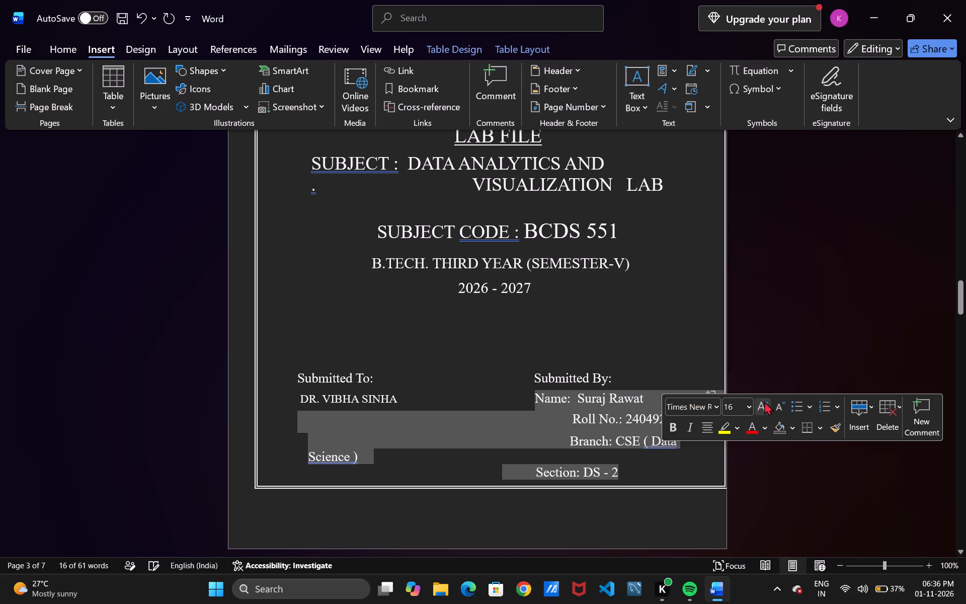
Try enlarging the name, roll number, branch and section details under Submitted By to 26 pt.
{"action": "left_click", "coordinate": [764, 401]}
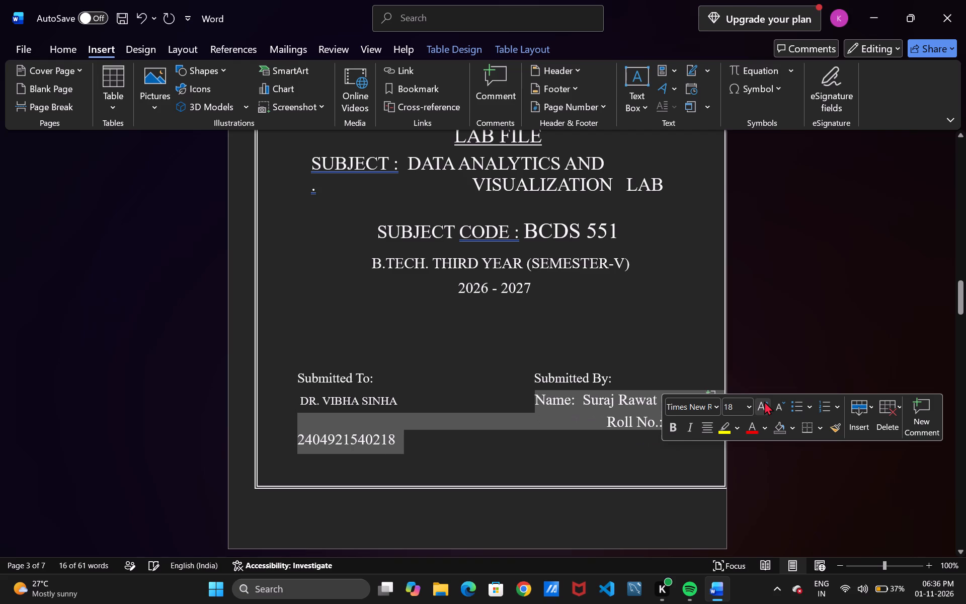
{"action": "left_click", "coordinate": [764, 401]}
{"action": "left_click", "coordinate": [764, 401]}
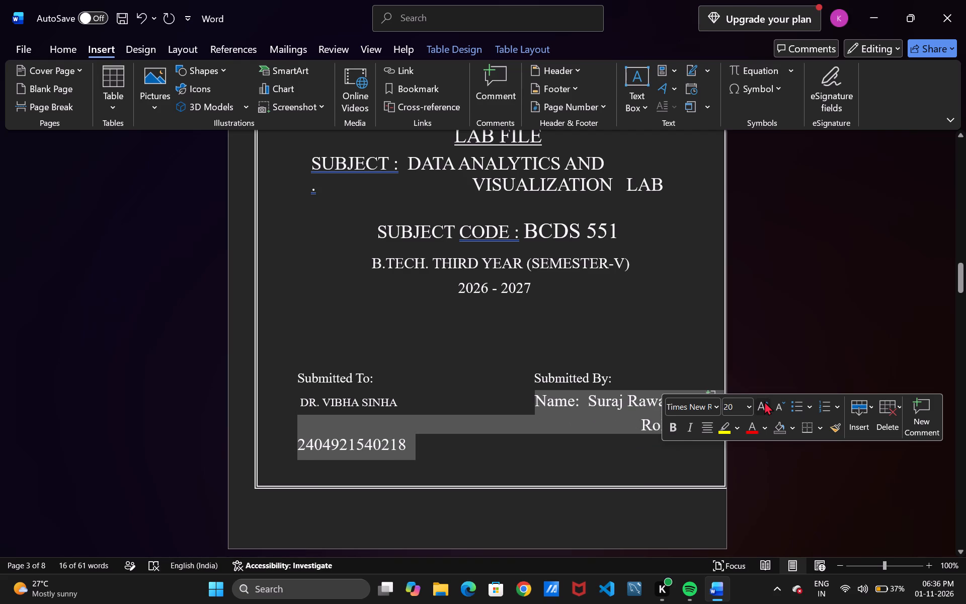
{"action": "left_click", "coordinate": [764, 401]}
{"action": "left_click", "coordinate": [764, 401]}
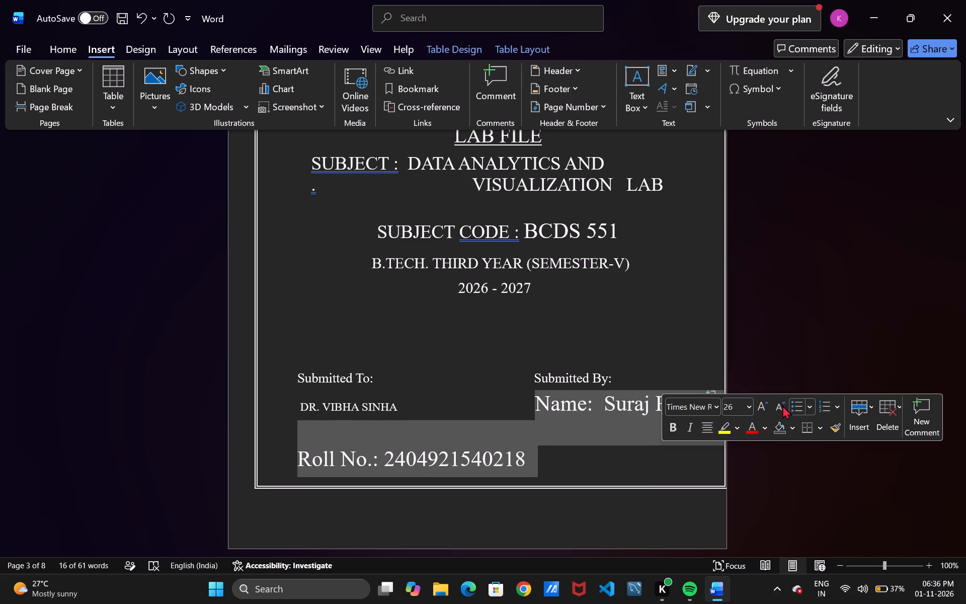
Set the student details under Submitted By to 14 pt and make them bold.
{"action": "triple_click", "coordinate": [782, 405]}
{"action": "triple_click", "coordinate": [782, 405]}
{"action": "double_click", "coordinate": [782, 405]}
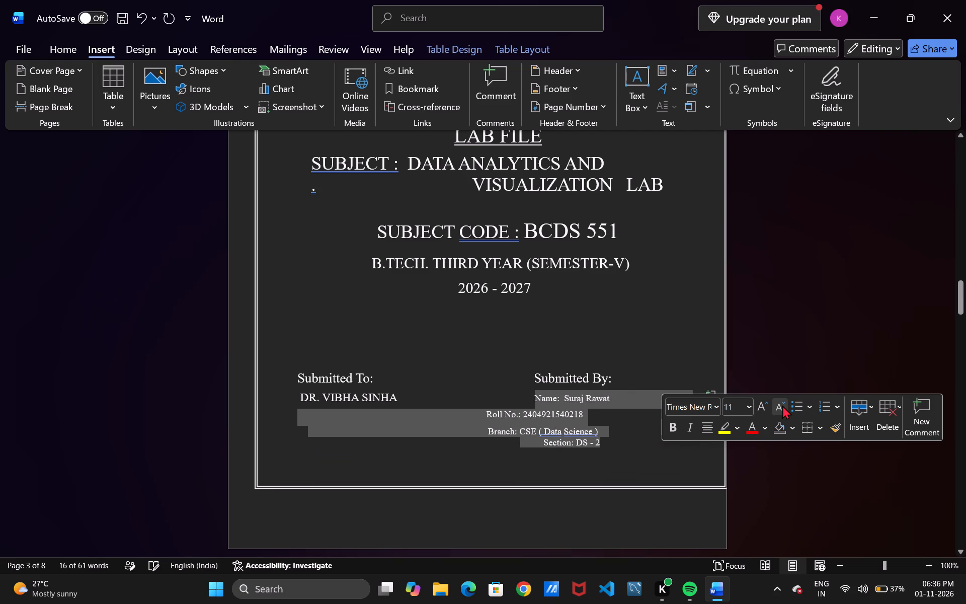
{"action": "left_click", "coordinate": [766, 410]}
{"action": "left_click", "coordinate": [766, 410]}
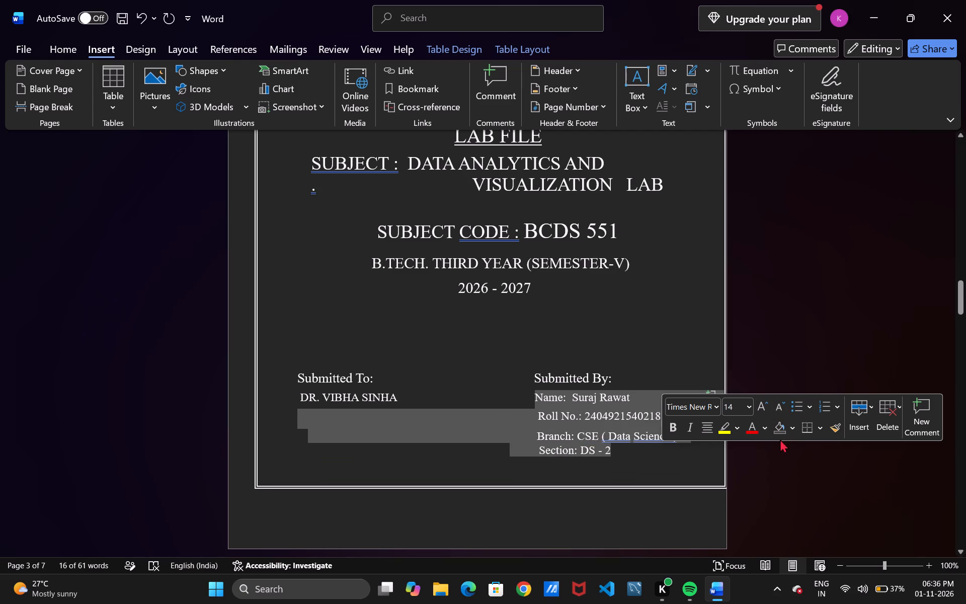
{"action": "left_click", "coordinate": [673, 429]}
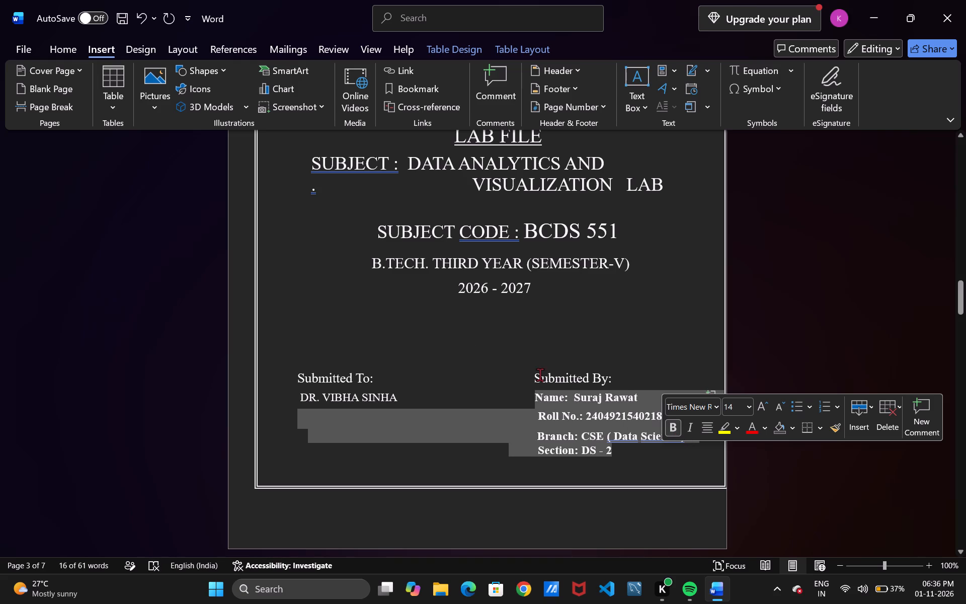
{"action": "left_click", "coordinate": [454, 348]}
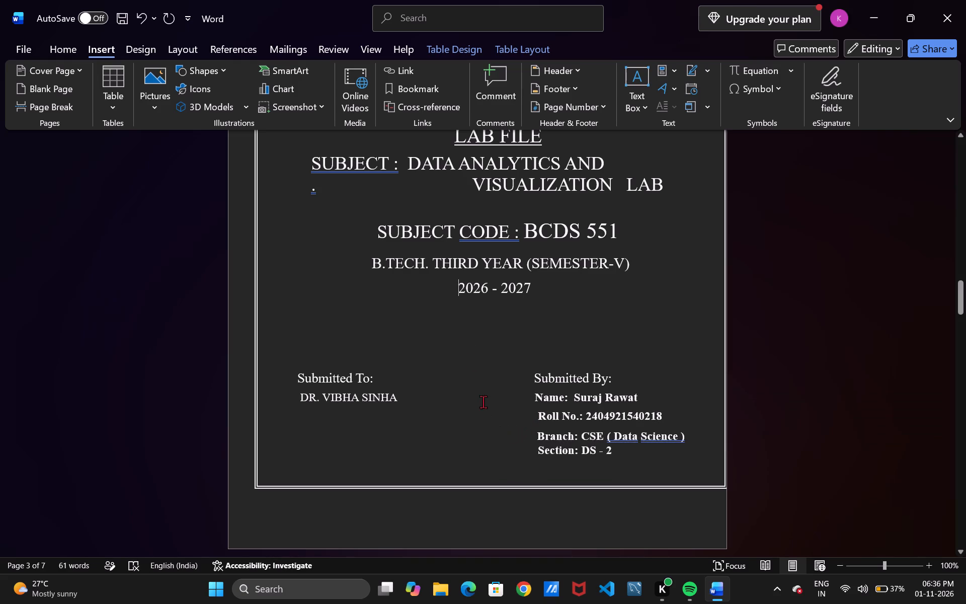
Save the document as a PDF named DAV in the OneDrive Documents folder.
{"action": "scroll", "coordinate": [481, 397], "scroll_direction": "up", "scroll_amount": 2}
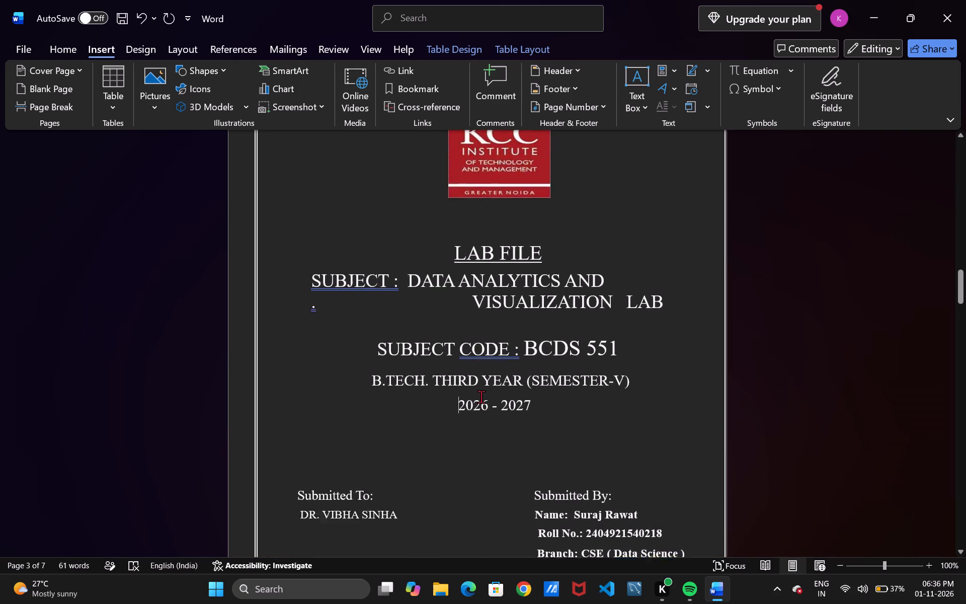
{"action": "scroll", "coordinate": [481, 397], "scroll_direction": "up", "scroll_amount": 2}
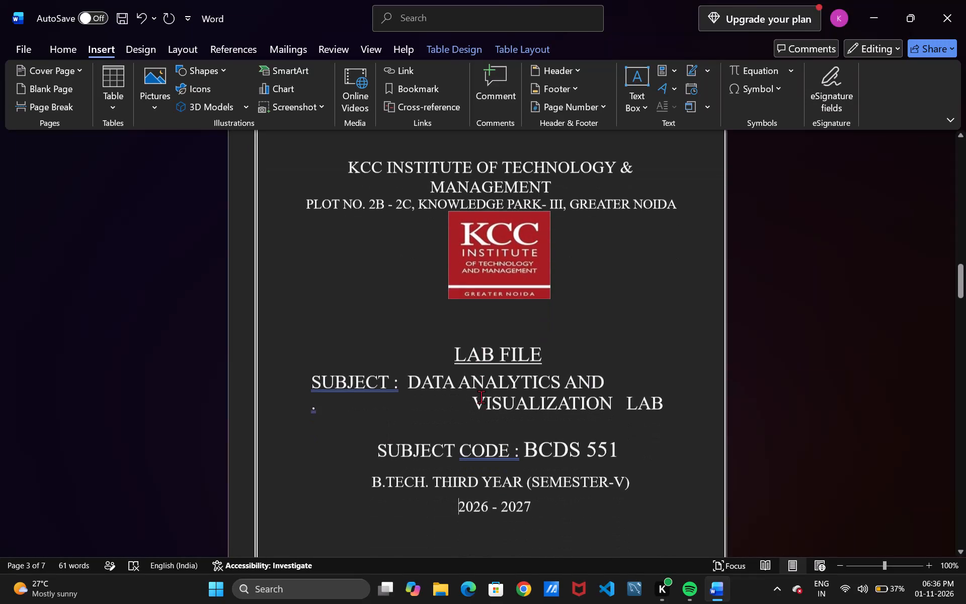
{"action": "scroll", "coordinate": [481, 397], "scroll_direction": "up", "scroll_amount": 1}
{"action": "key", "text": "ctrl+s"}
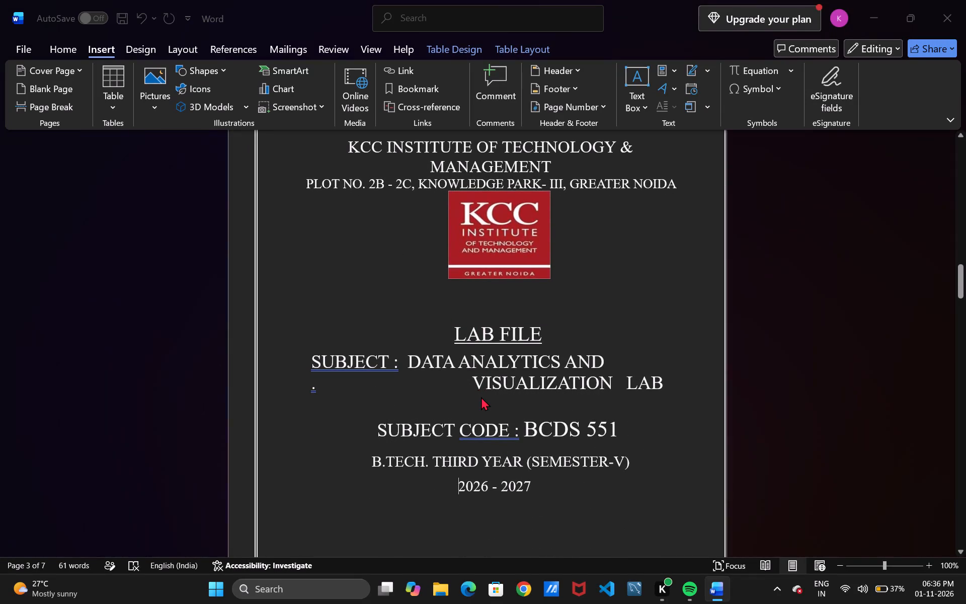
{"action": "left_click", "coordinate": [508, 248]}
{"action": "key", "text": "BackSpace"}
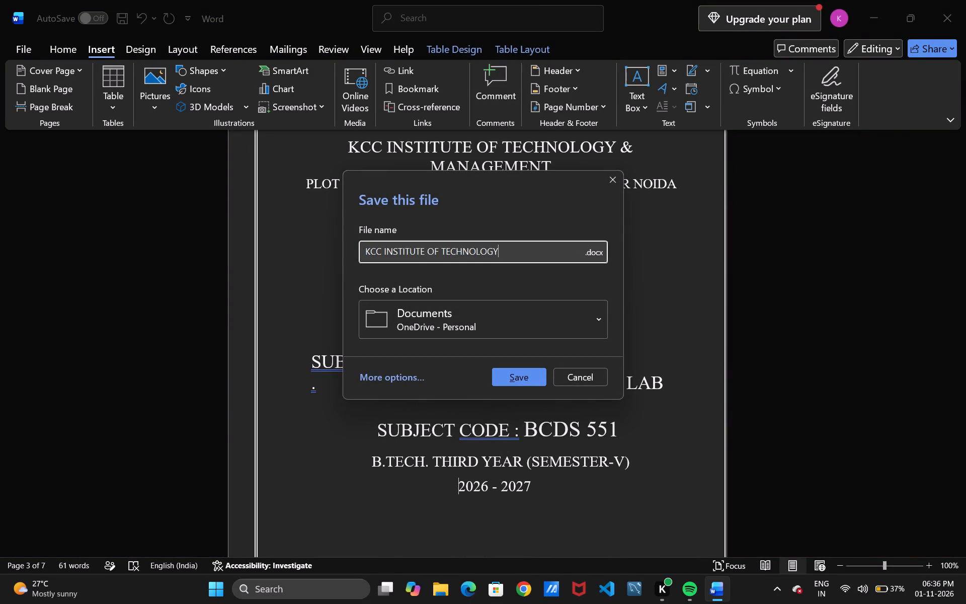
{"action": "key", "text": "BackSpace"}
{"action": "key", "text": "BackSpace"}
{"action": "key", "text": "BackSpace"}
{"action": "key", "text": "BackSpace"}
{"action": "key", "text": "BackSpace"}
{"action": "key", "text": "BackSpace"}
{"action": "key", "text": "BackSpace"}
{"action": "key", "text": "BackSpace"}
{"action": "key", "text": "BackSpace"}
{"action": "key", "text": "BackSpace"}
{"action": "key", "text": "BackSpace"}
{"action": "key", "text": "BackSpace"}
{"action": "key", "text": "BackSpace"}
{"action": "key", "text": "BackSpace"}
{"action": "key", "text": "BackSpace"}
{"action": "key", "text": "BackSpace"}
{"action": "key", "text": "BackSpace"}
{"action": "key", "text": "BackSpace"}
{"action": "key", "text": "BackSpace"}
{"action": "key", "text": "BackSpace"}
{"action": "key", "text": "BackSpace"}
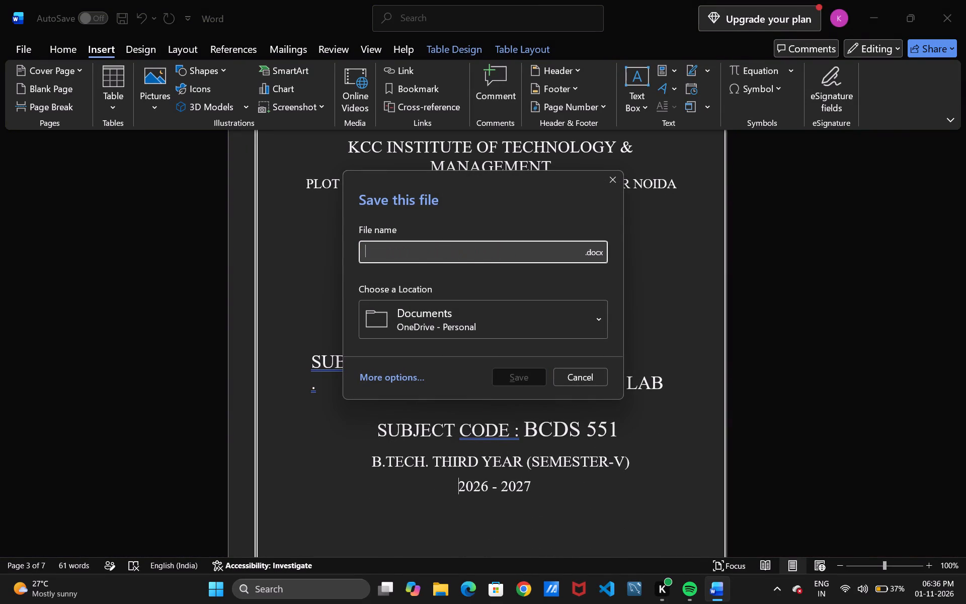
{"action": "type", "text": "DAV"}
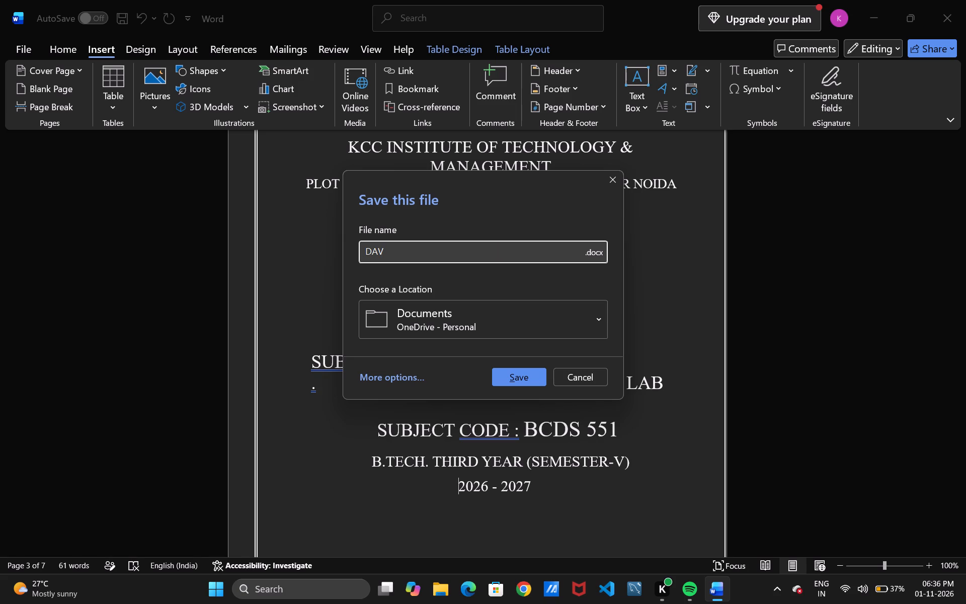
{"action": "left_click", "coordinate": [589, 249]}
{"action": "left_click", "coordinate": [619, 381]}
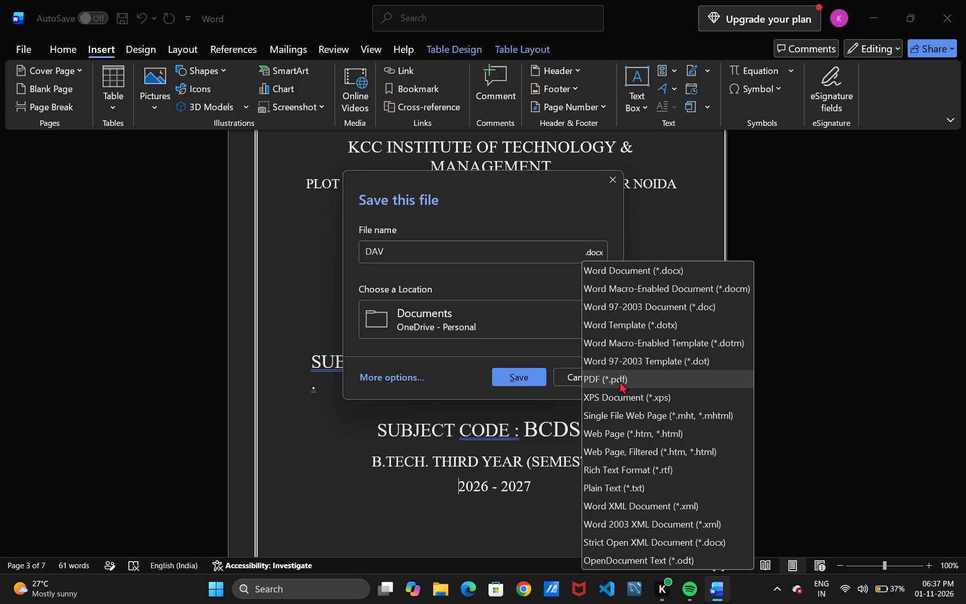
{"action": "left_click", "coordinate": [512, 371]}
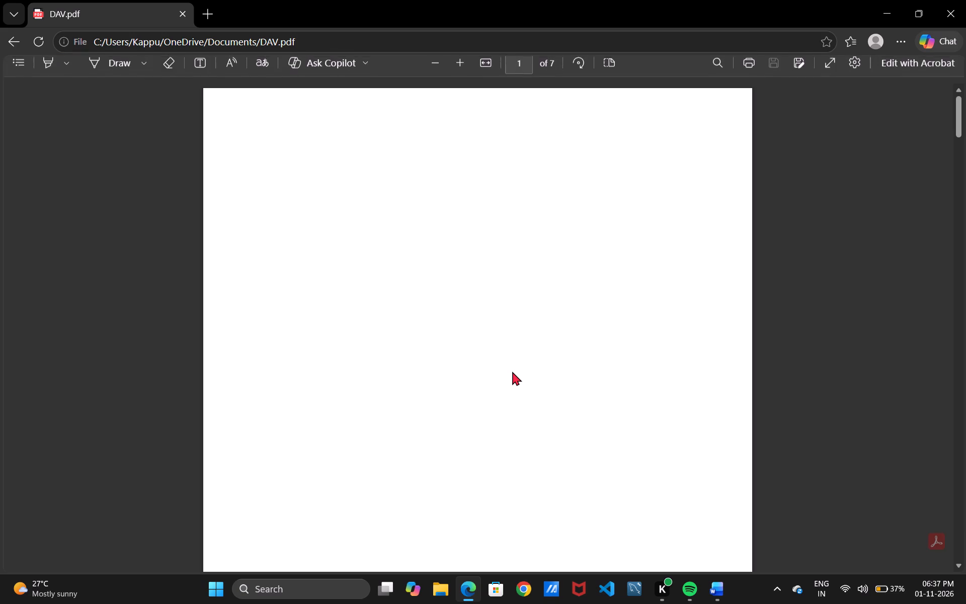
Save a copy of DAV.pdf from the Edge viewer in the Downloads folder.
{"action": "left_click", "coordinate": [802, 72]}
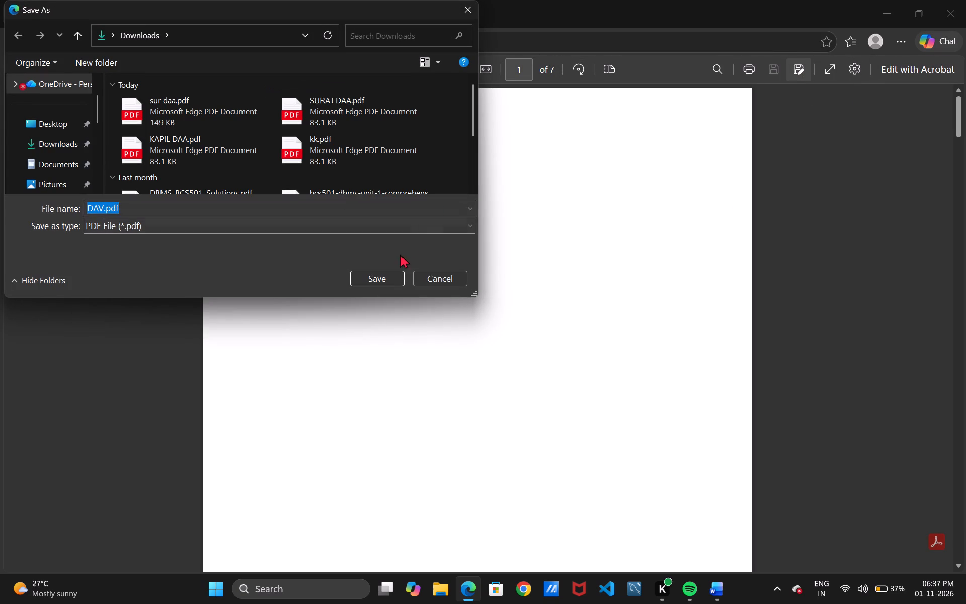
{"action": "left_click", "coordinate": [379, 281]}
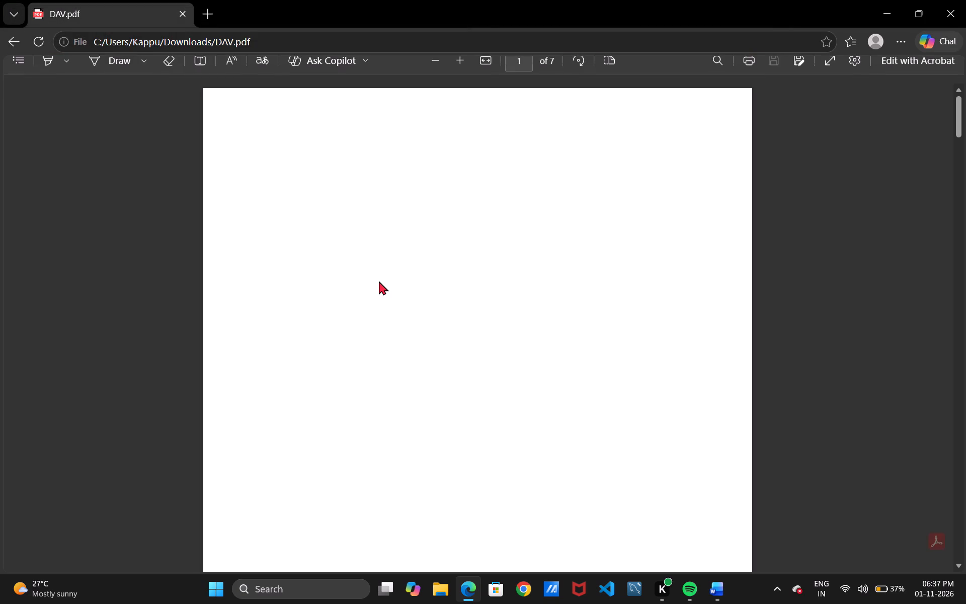
Switch back to Word and replace the student name under Submitted By with Kapil's full name in capitals.
{"action": "left_click", "coordinate": [723, 590]}
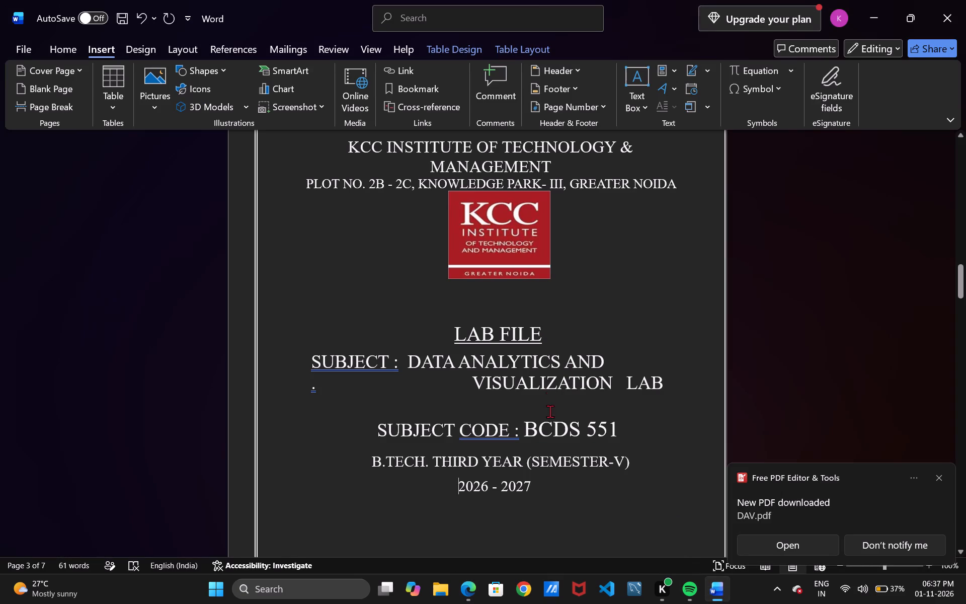
{"action": "scroll", "coordinate": [558, 439], "scroll_direction": "down", "scroll_amount": 2}
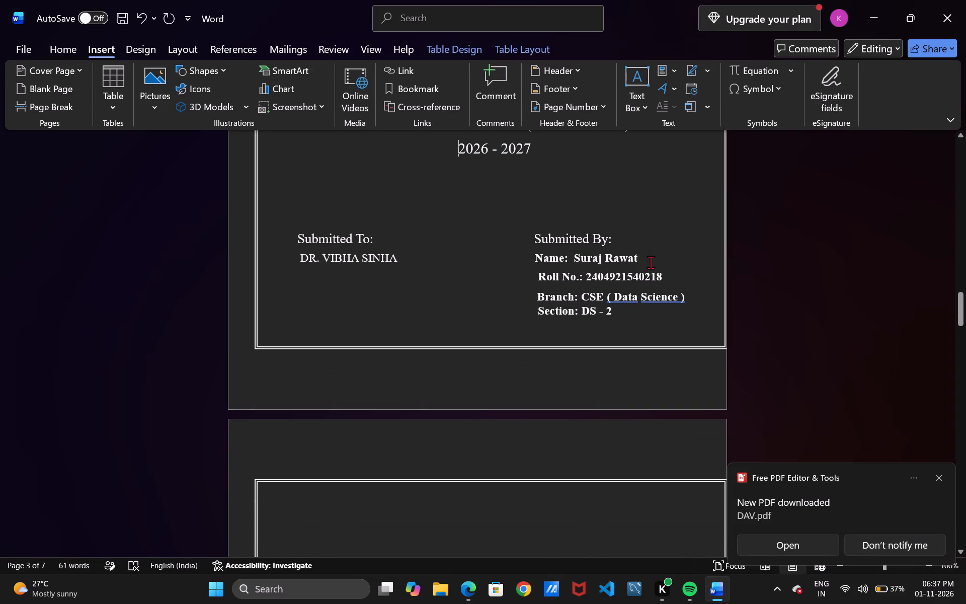
{"action": "double_click", "coordinate": [639, 252]}
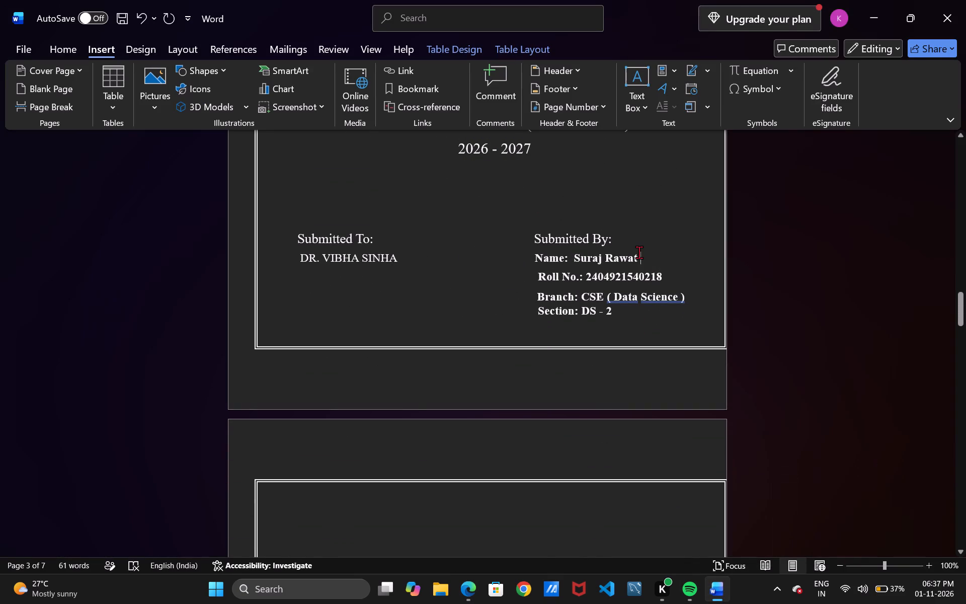
{"action": "key", "text": "BackSpace"}
{"action": "key", "text": "BackSpace"}
{"action": "key", "text": "BackSpace"}
{"action": "key", "text": "BackSpace"}
{"action": "key", "text": "BackSpace"}
{"action": "key", "text": "BackSpace"}
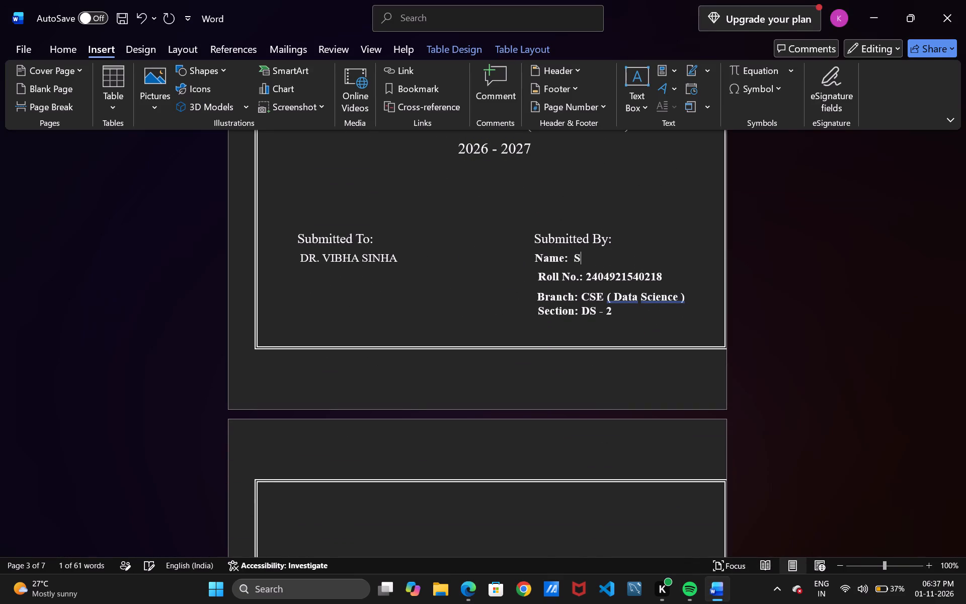
{"action": "key", "text": "BackSpace"}
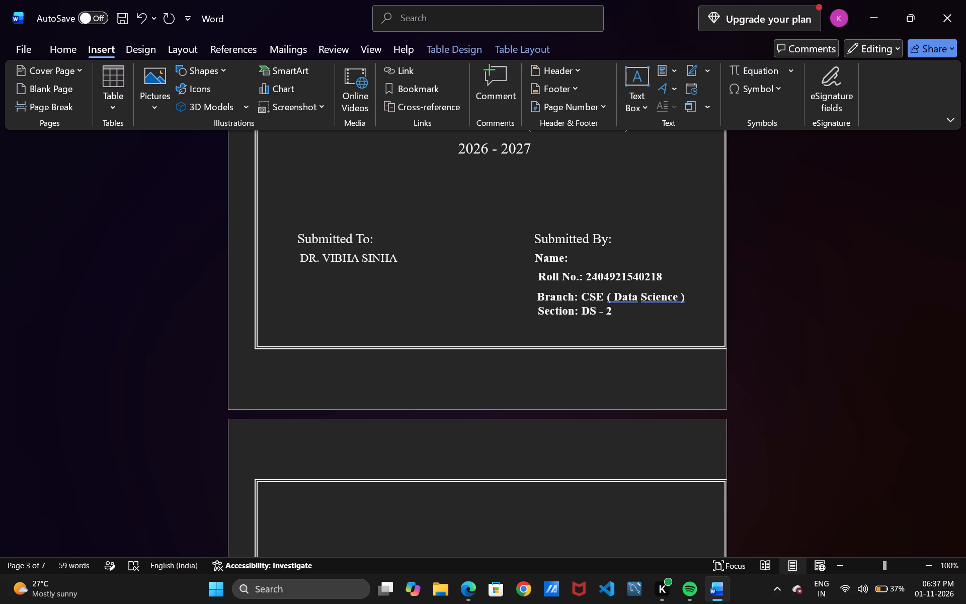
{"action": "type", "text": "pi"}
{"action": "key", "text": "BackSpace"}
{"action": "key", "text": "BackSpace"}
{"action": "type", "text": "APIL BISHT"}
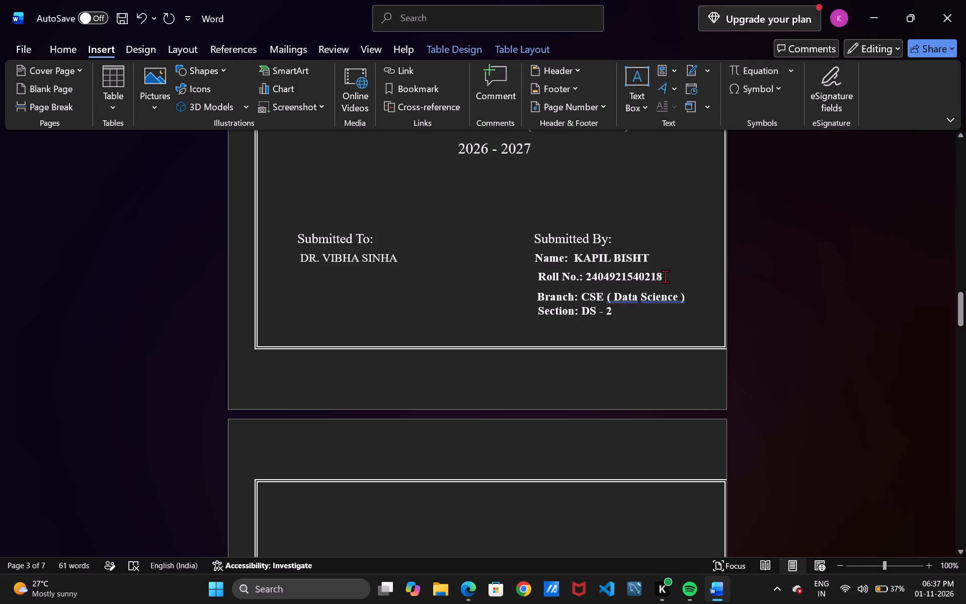
Replace the last three digits of the roll number under Submitted By to match Kapil's roll number.
{"action": "left_click", "coordinate": [668, 279]}
{"action": "key", "text": "BackSpace"}
{"action": "key", "text": "BackSpace"}
{"action": "key", "text": "BackSpace"}
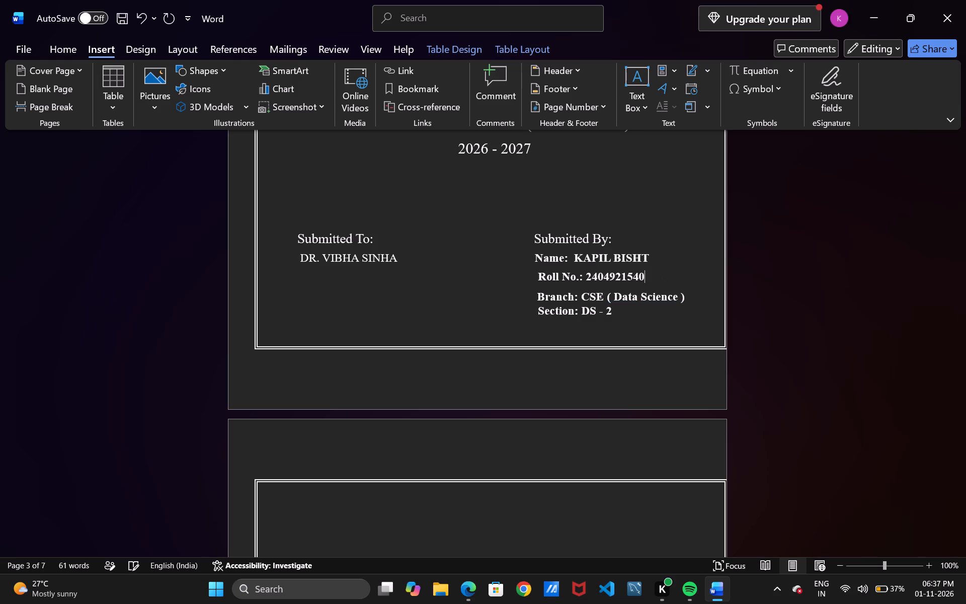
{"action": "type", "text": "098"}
Change the section under Submitted By to DS - 1.
{"action": "left_click", "coordinate": [624, 311]}
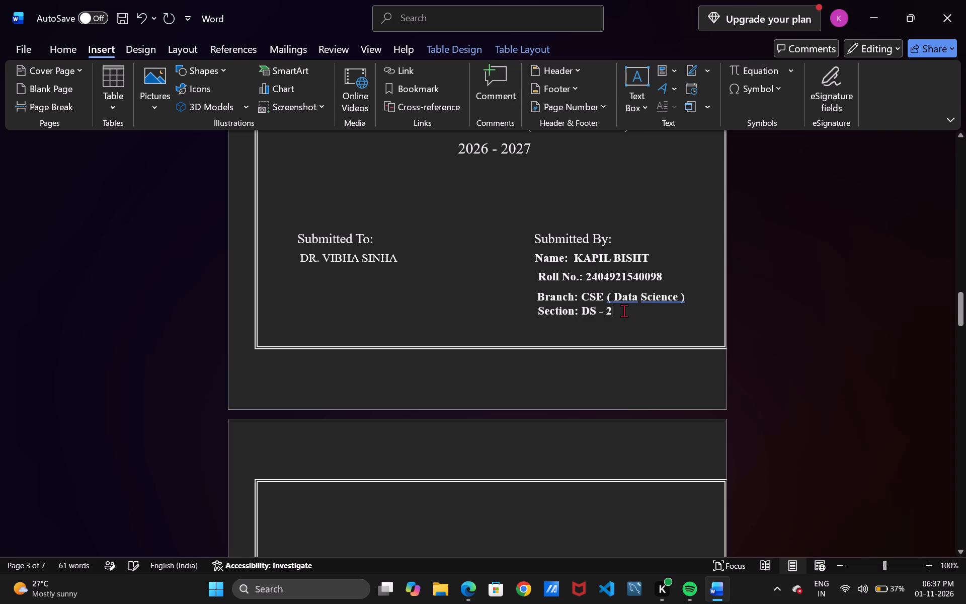
{"action": "key", "text": "BackSpace"}
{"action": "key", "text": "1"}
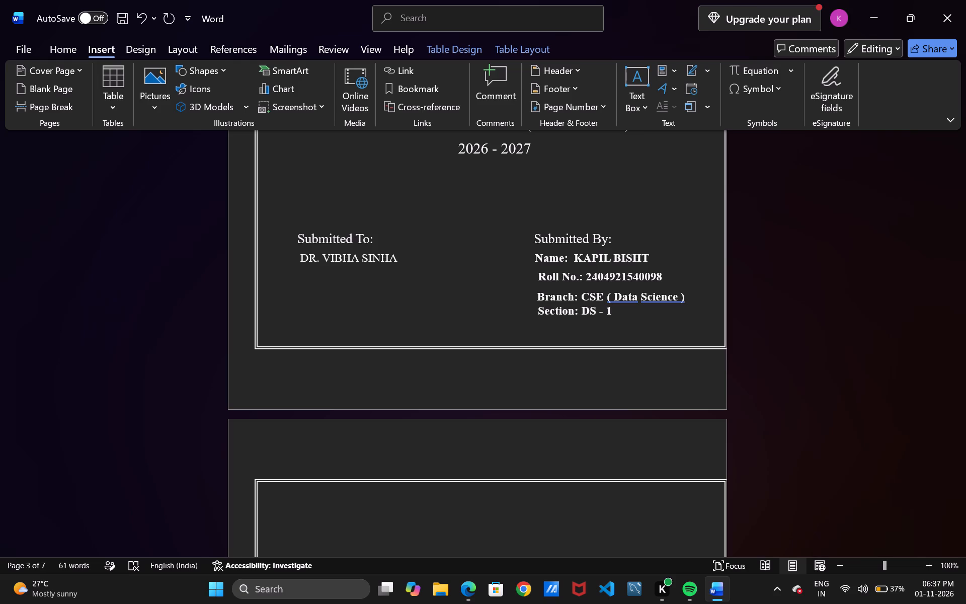
Save the document as a PDF named K DAV in the OneDrive Documents folder.
{"action": "key", "text": "ctrl+s"}
{"action": "left_click", "coordinate": [536, 236]}
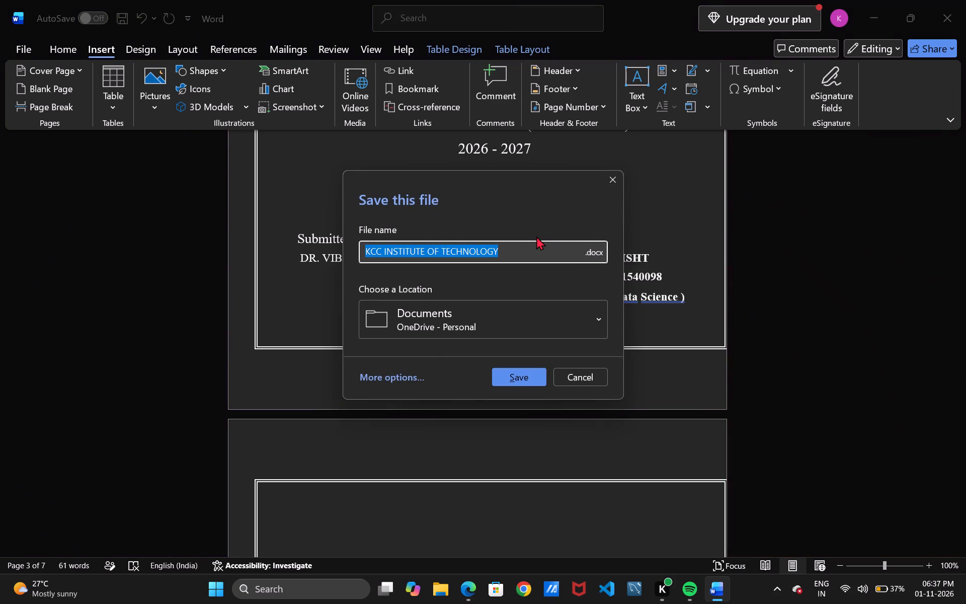
{"action": "key", "text": "BackSpace"}
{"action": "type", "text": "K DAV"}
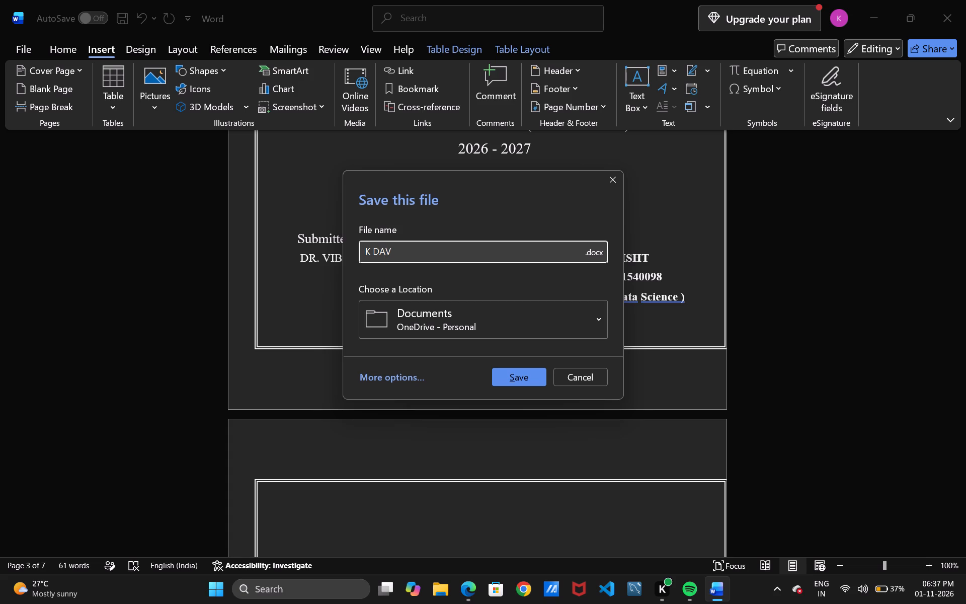
{"action": "left_click", "coordinate": [596, 247]}
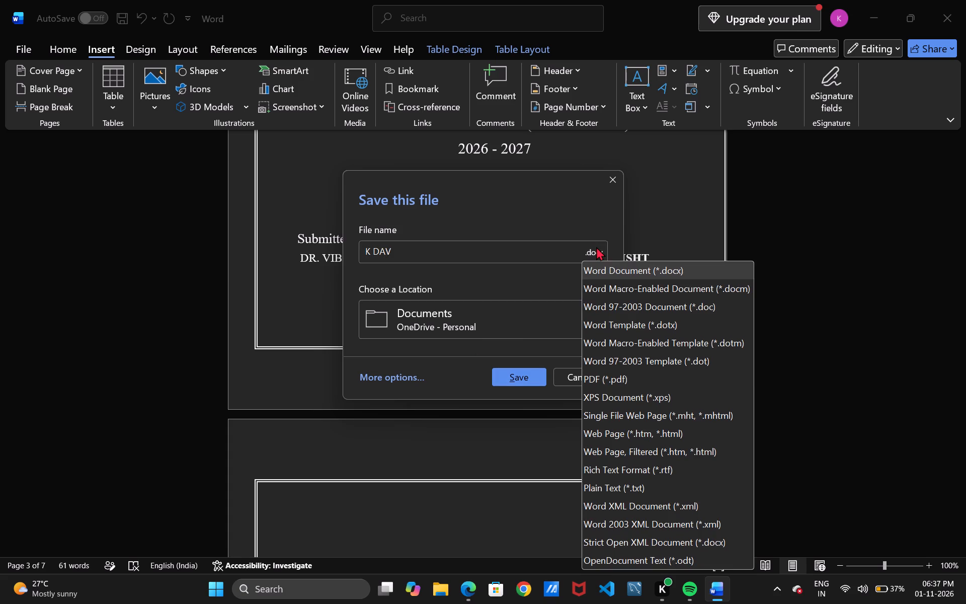
{"action": "left_click", "coordinate": [602, 376]}
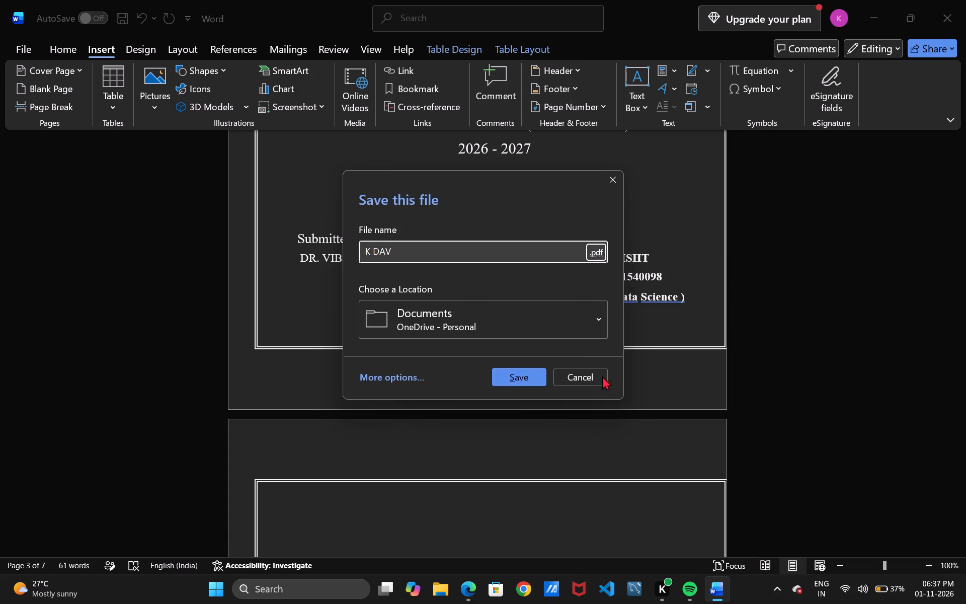
{"action": "left_click", "coordinate": [519, 383]}
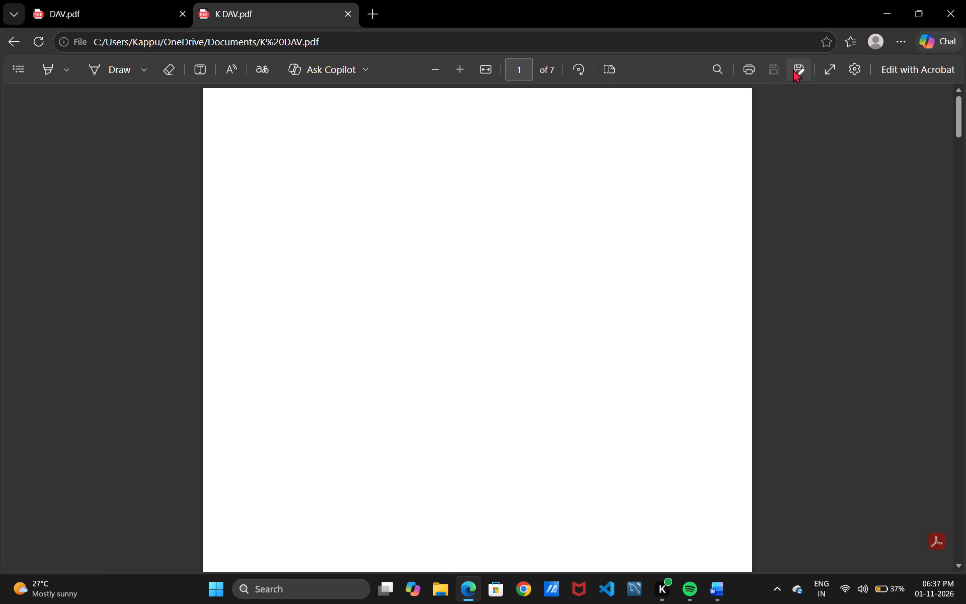
Save a copy of K DAV.pdf from the Edge viewer in the Downloads folder.
{"action": "left_click", "coordinate": [793, 69]}
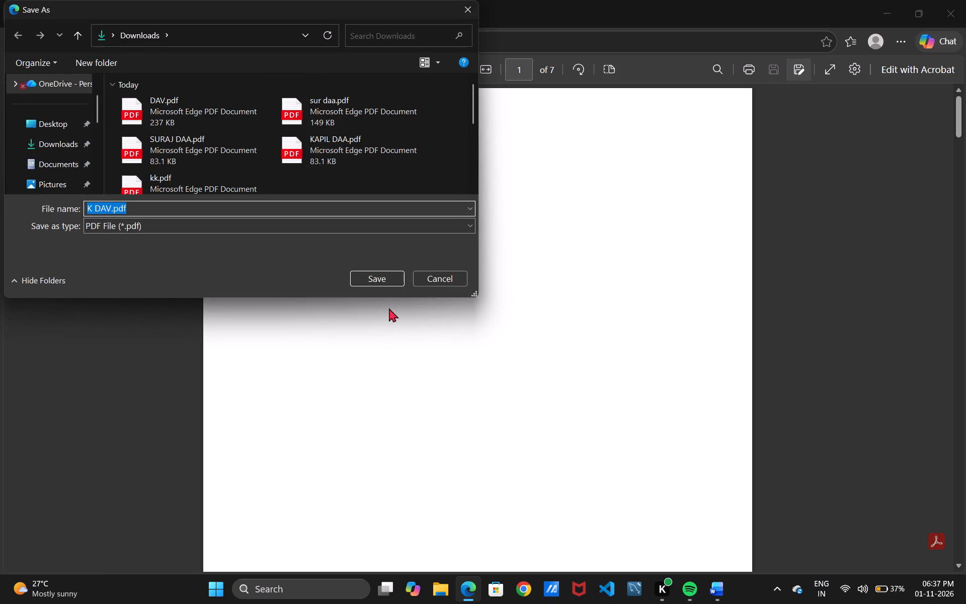
{"action": "left_click", "coordinate": [379, 272]}
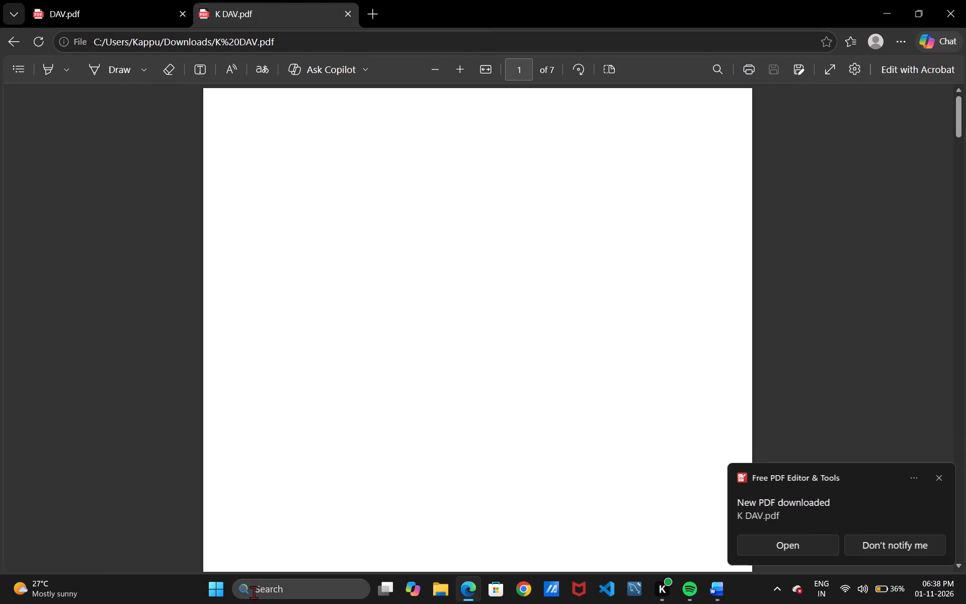
Open Windows search to launch WhatsApp.
{"action": "left_click", "coordinate": [271, 591]}
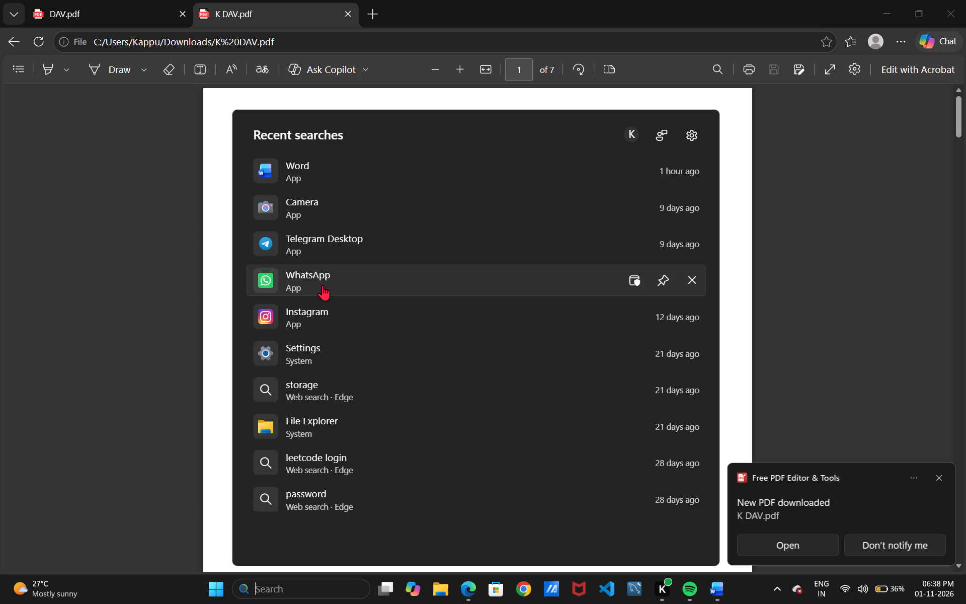